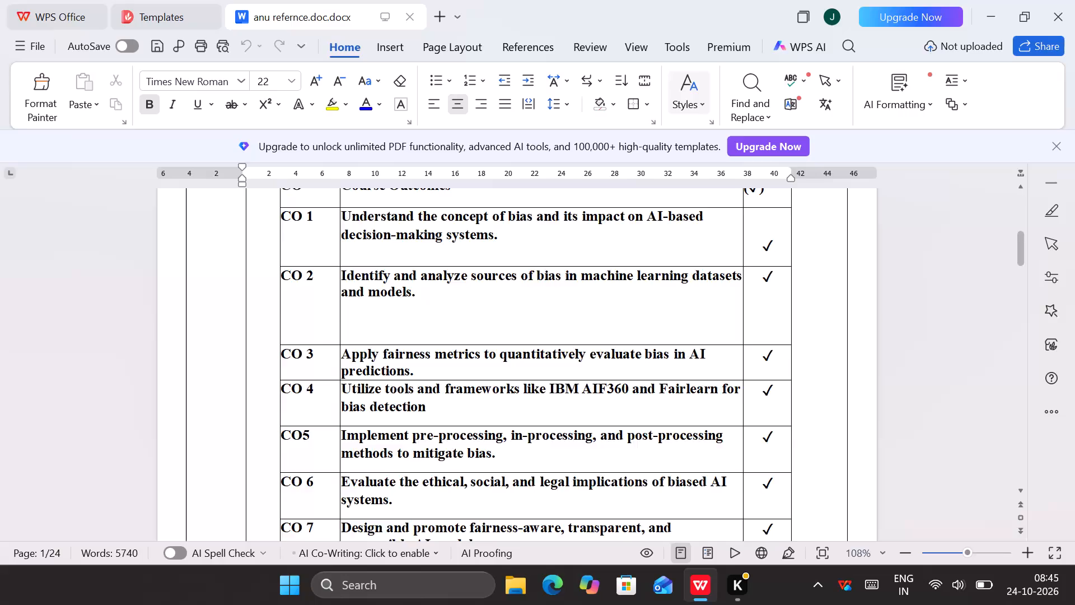
Look through the 24-page reference report from the course outcomes table to its last page and back to the title page.
scroll(604, 422, down, 3)
scroll(604, 422, down, 20)
scroll(604, 422, down, 20)
scroll(604, 422, down, 20)
scroll(604, 422, down, 20)
scroll(604, 422, down, 20)
scroll(604, 422, down, 20)
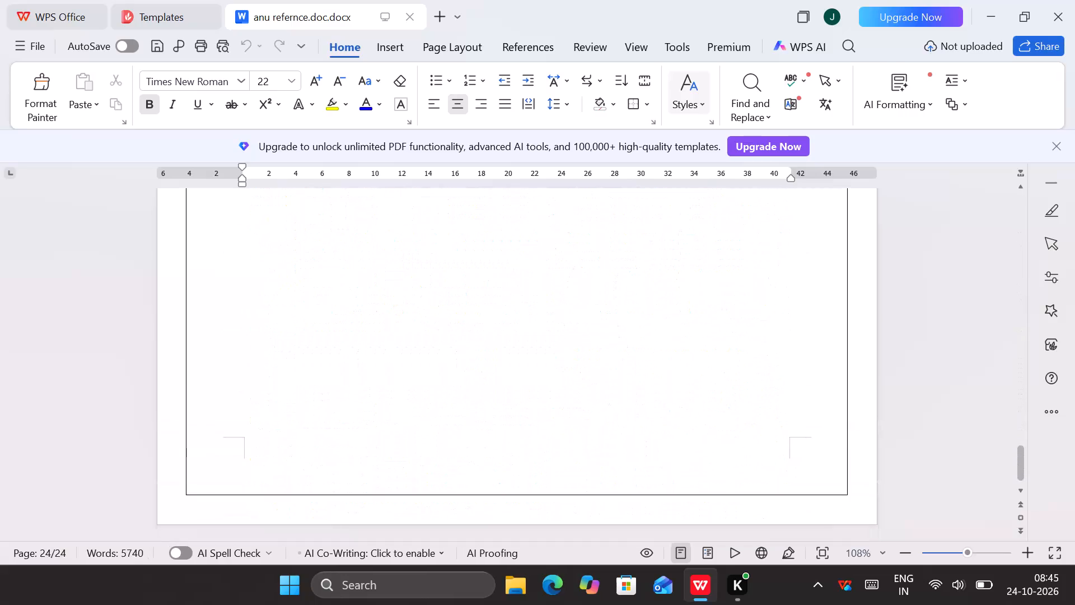
scroll(604, 422, down, 20)
scroll(604, 422, down, 20)
scroll(604, 422, down, 12)
scroll(604, 422, up, 4)
scroll(604, 422, up, 20)
scroll(604, 422, up, 20)
scroll(604, 422, up, 20)
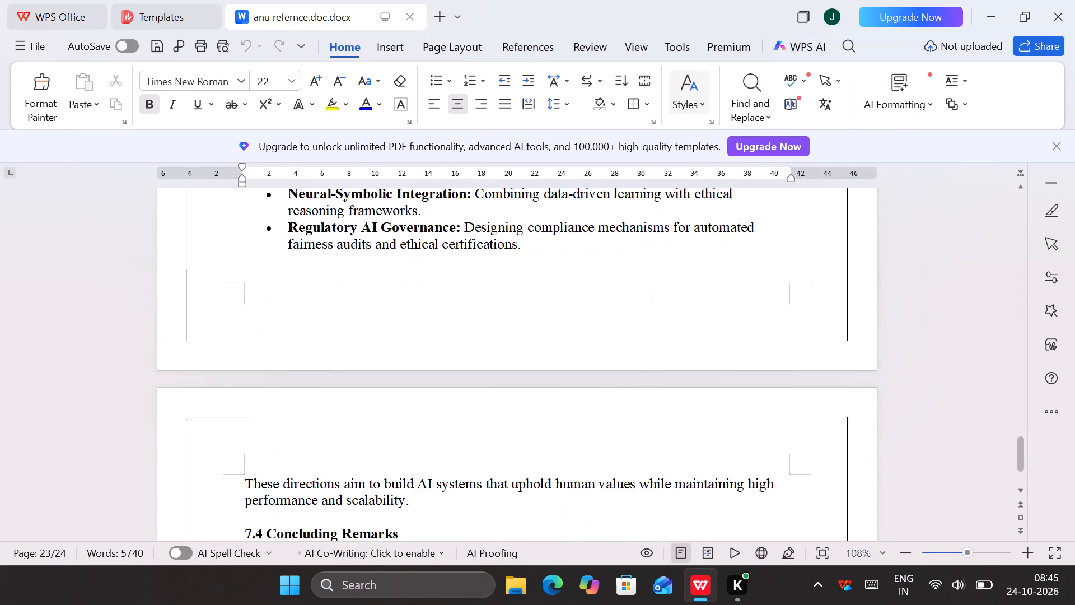
scroll(604, 422, up, 20)
scroll(604, 422, up, 20)
scroll(604, 422, up, 20)
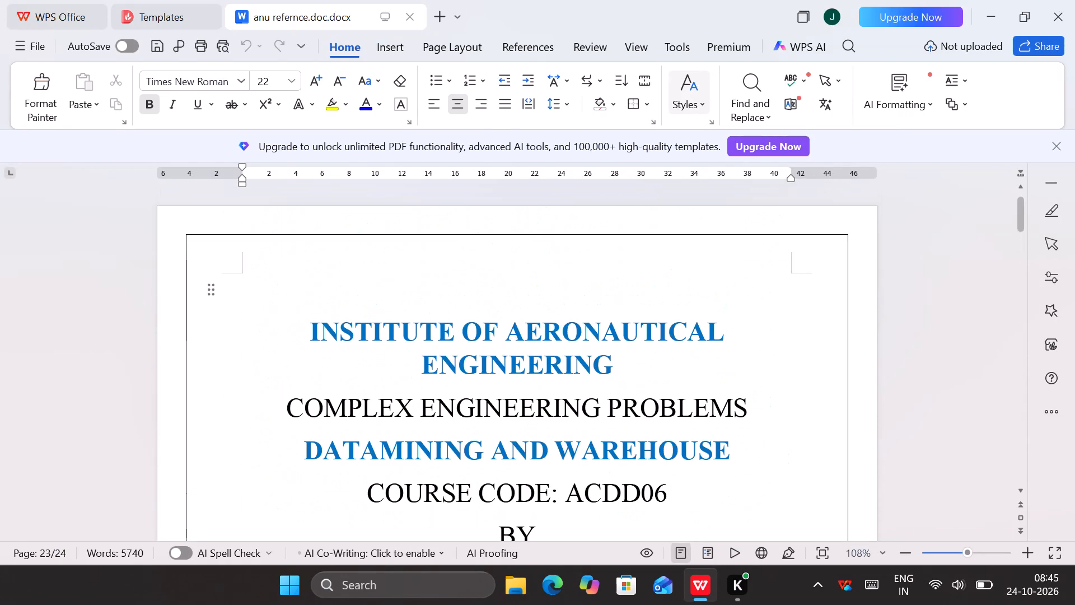
scroll(604, 422, up, 20)
scroll(604, 422, up, 20)
scroll(604, 422, up, 20)
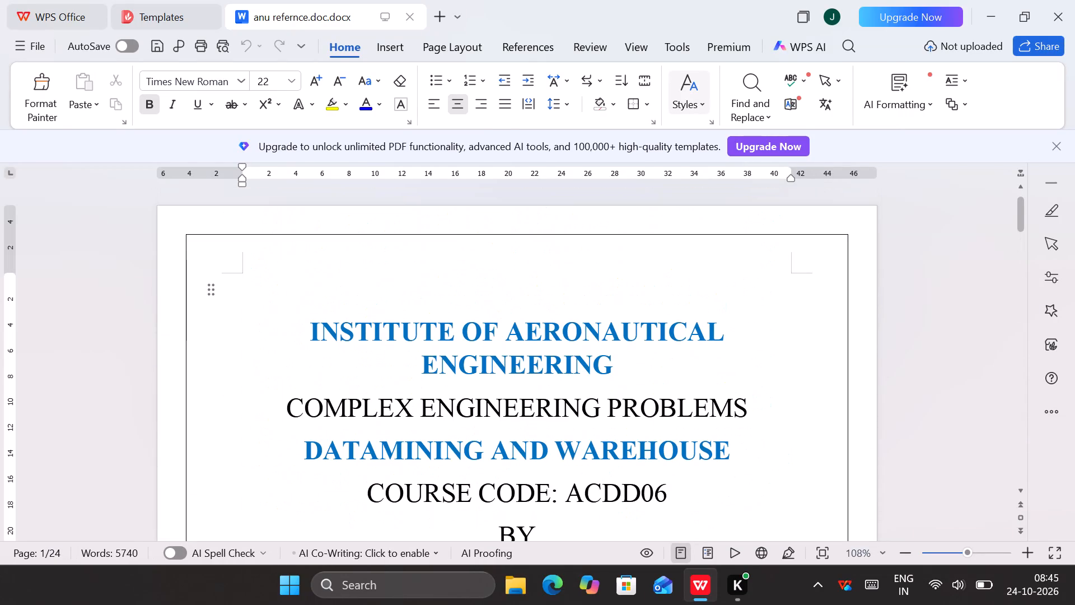
click(604, 422)
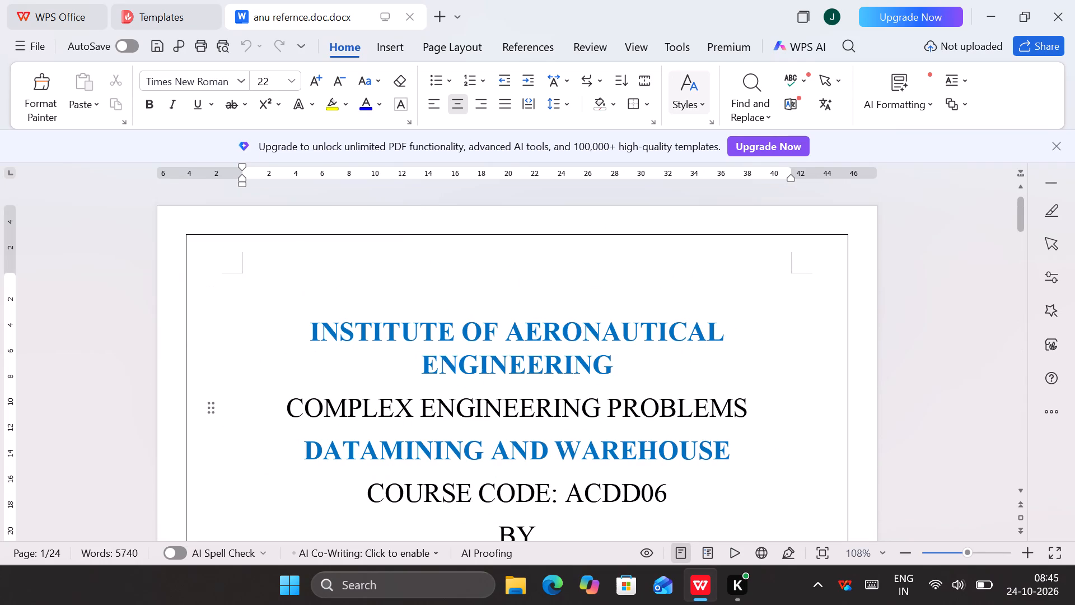
Create a new blank Docs document and close the Templates tab.
click(436, 17)
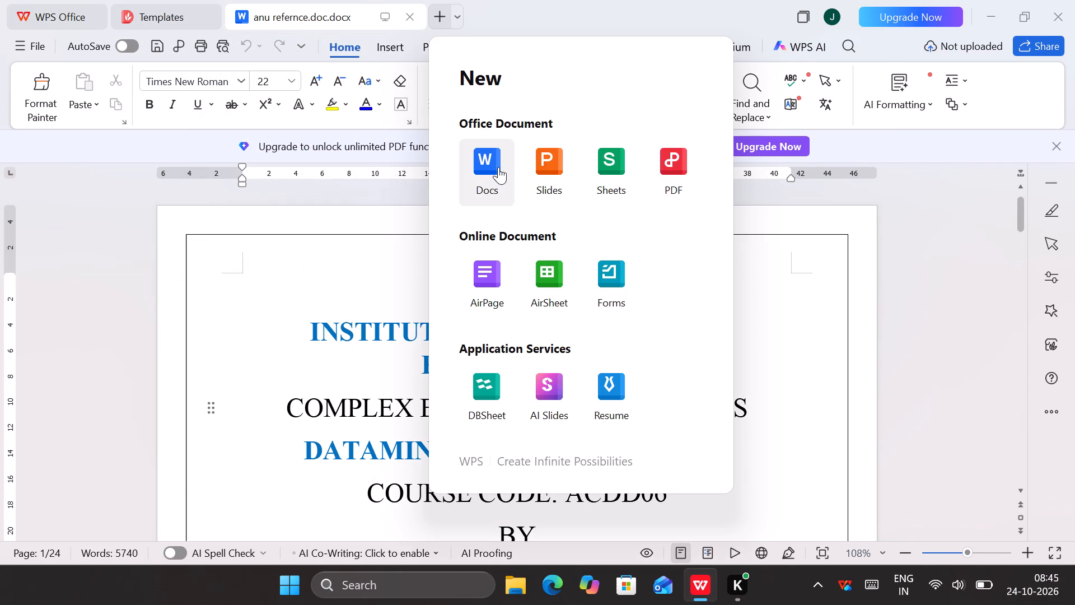
click(498, 167)
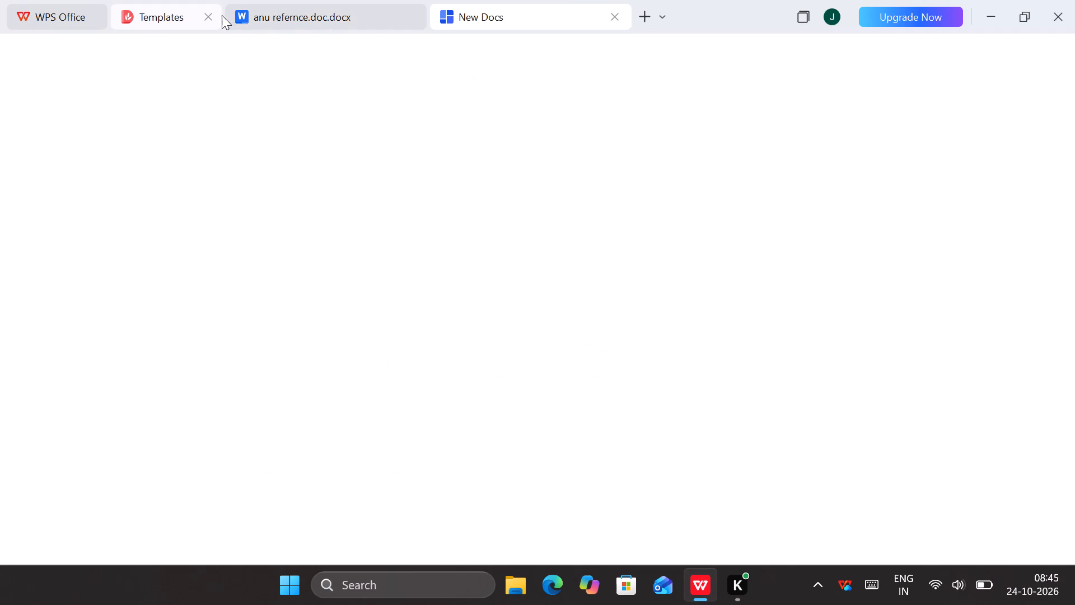
click(212, 15)
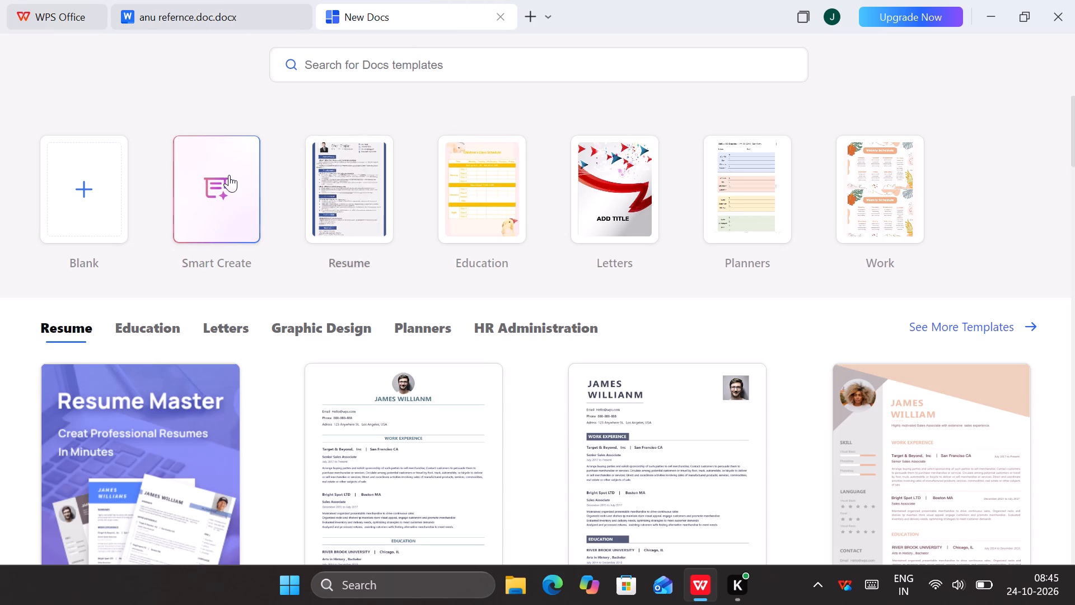
click(102, 192)
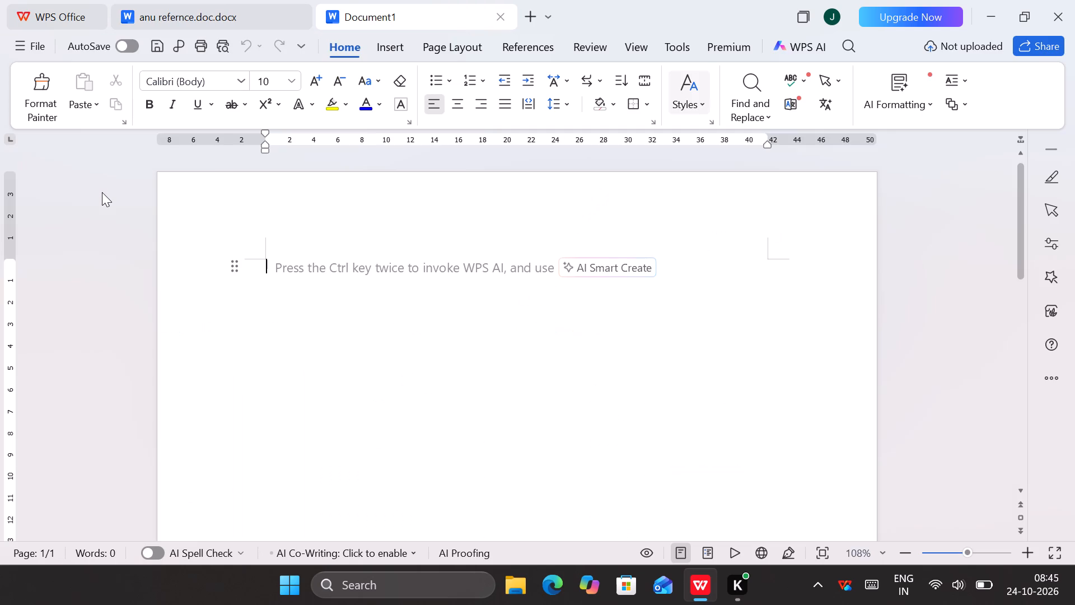
Copy the entire content of the reference report into the blank Document1 and return to its title page.
click(176, 0)
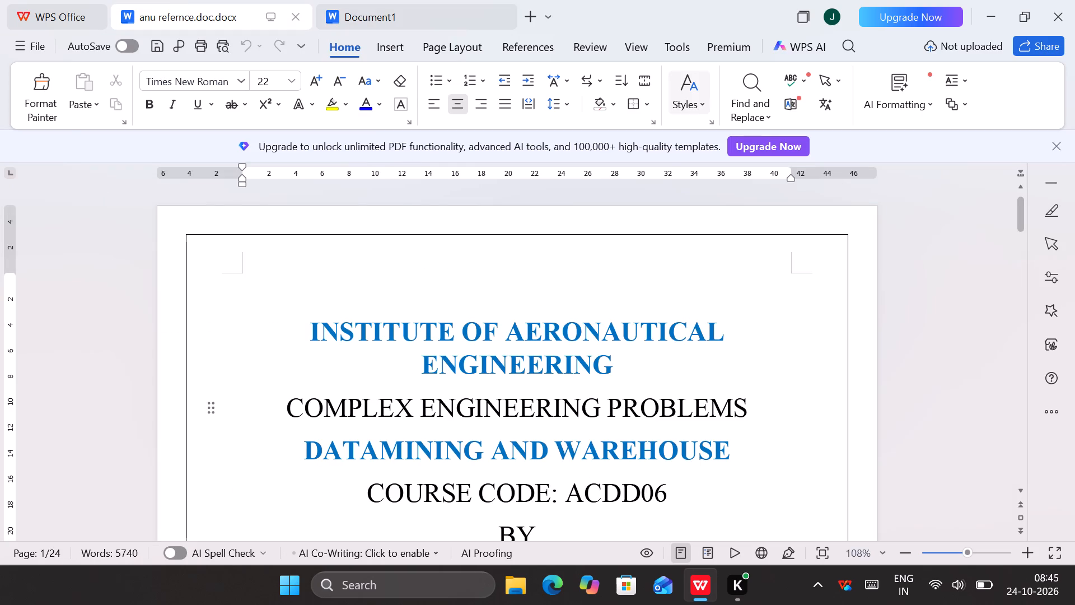
click(434, 307)
key(ctrl+a)
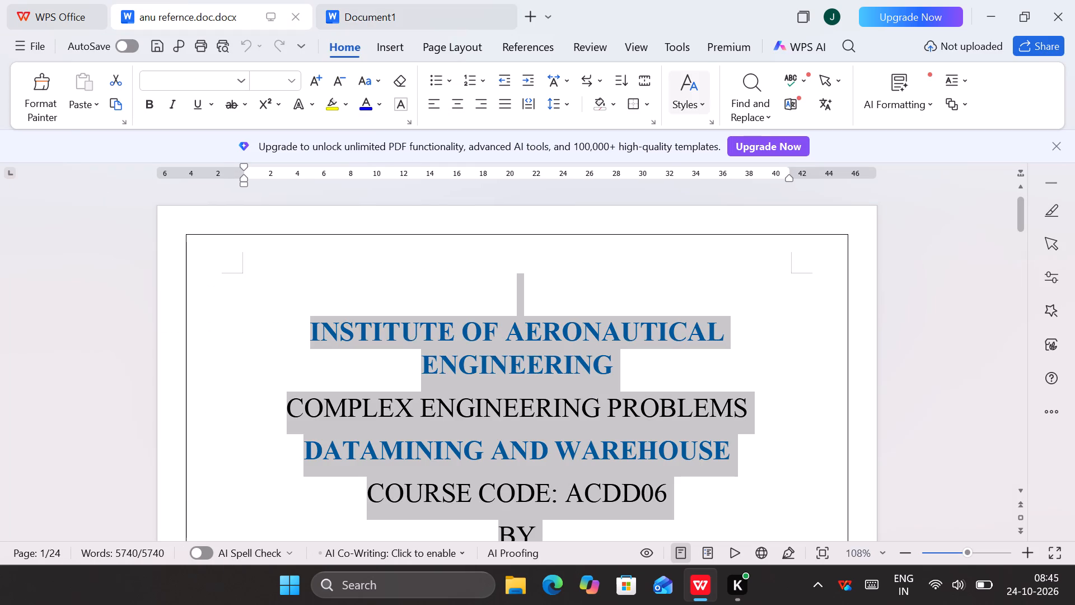
key(ctrl+c)
click(431, 0)
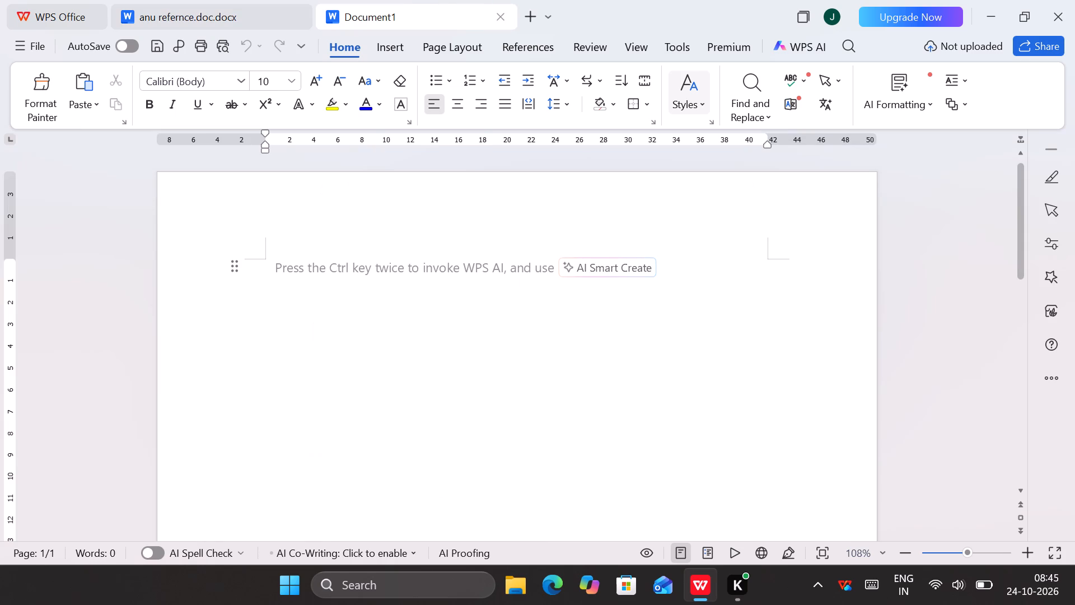
key(ctrl+v)
scroll(434, 314, up, 7)
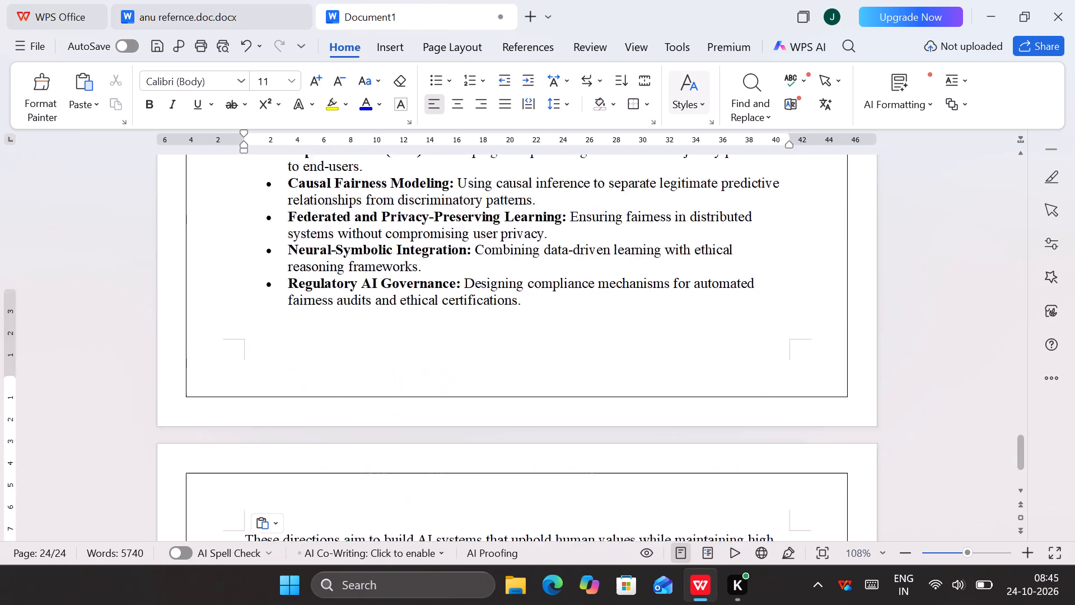
scroll(434, 314, up, 20)
scroll(434, 314, up, 20)
scroll(434, 314, up, 20)
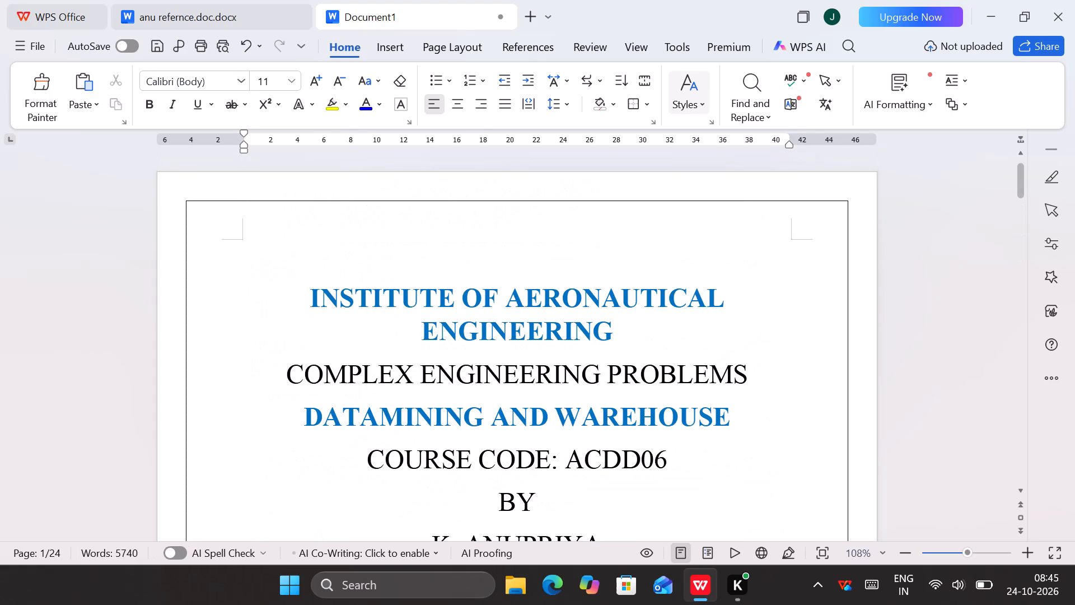
Search Windows for "chr" to find the Google Chrome app.
click(403, 575)
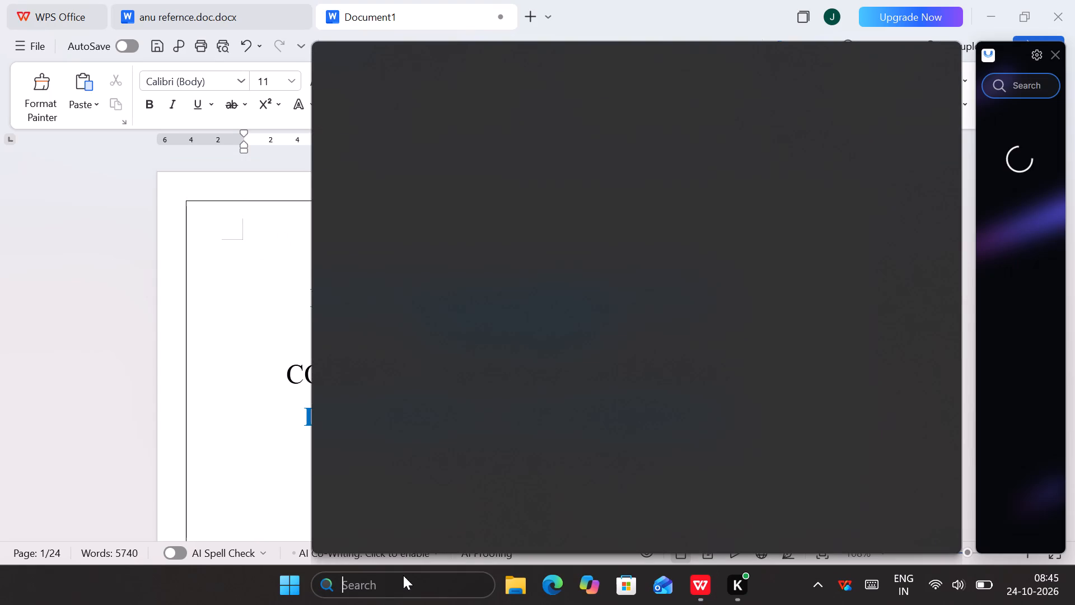
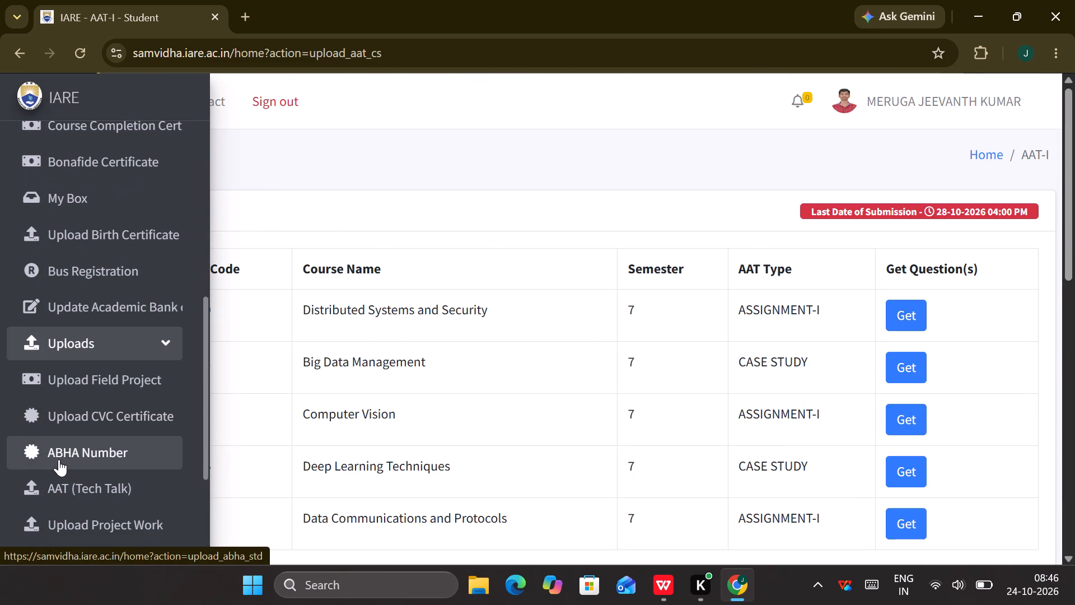
Open the AAT-II upload page and get the assigned CEP question for Distributed Systems and Security.
scroll(111, 396, down, 1)
click(48, 474)
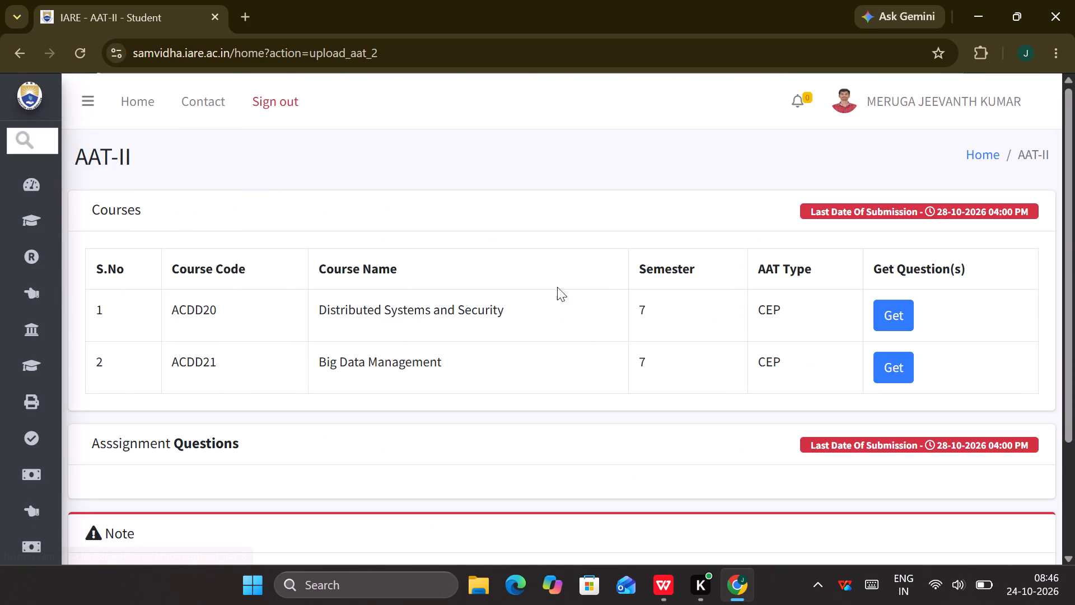
click(872, 315)
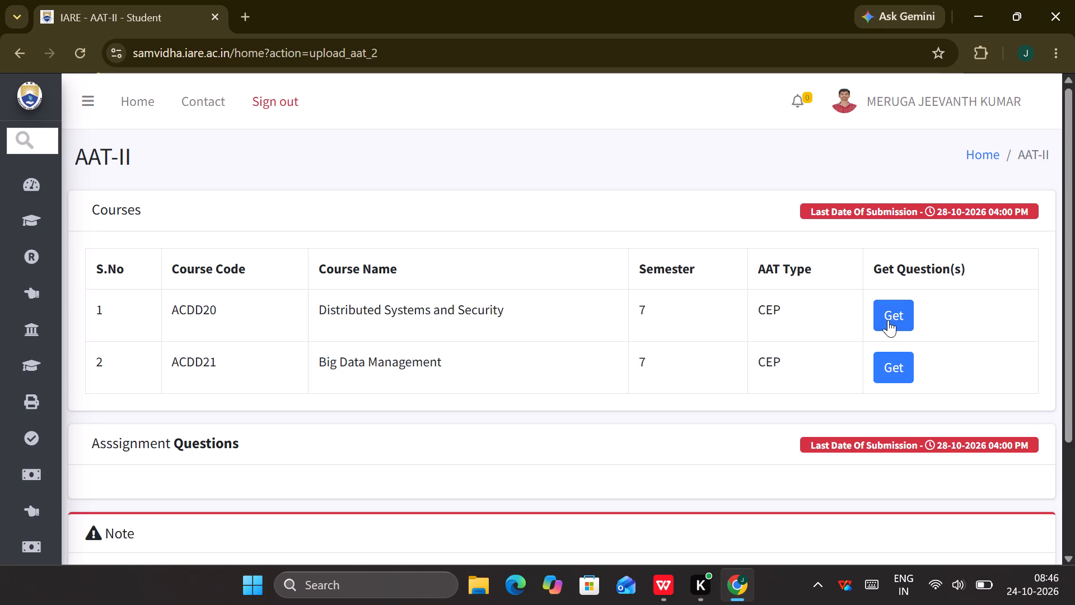
click(891, 320)
click(531, 424)
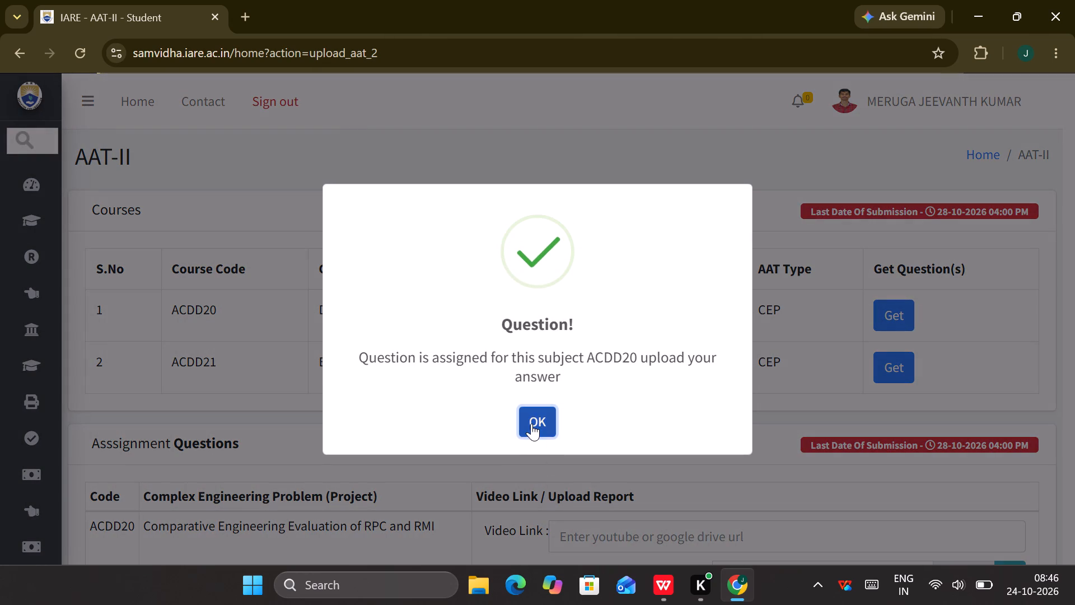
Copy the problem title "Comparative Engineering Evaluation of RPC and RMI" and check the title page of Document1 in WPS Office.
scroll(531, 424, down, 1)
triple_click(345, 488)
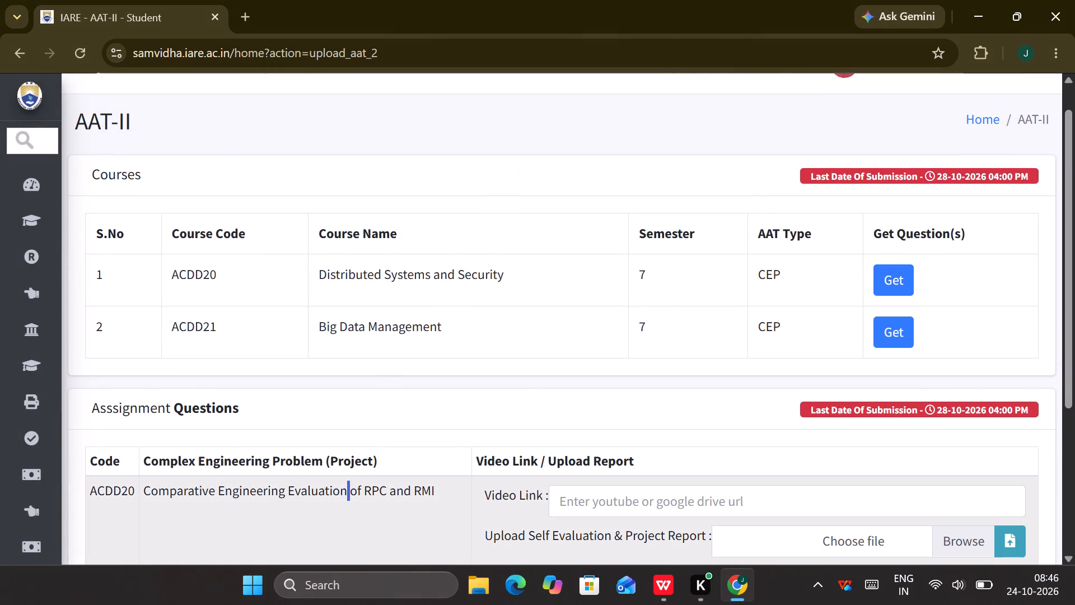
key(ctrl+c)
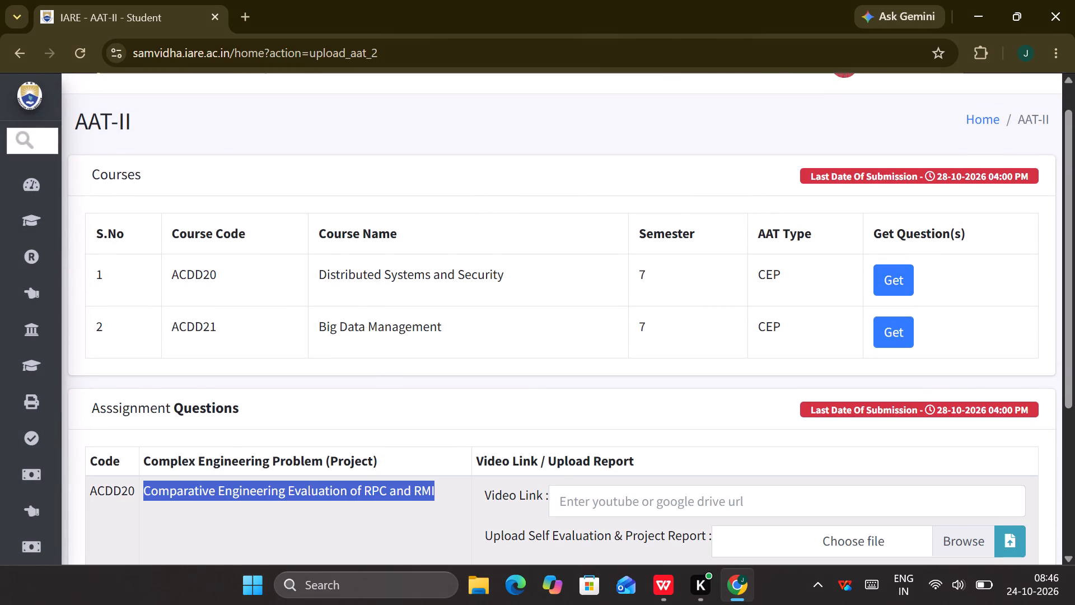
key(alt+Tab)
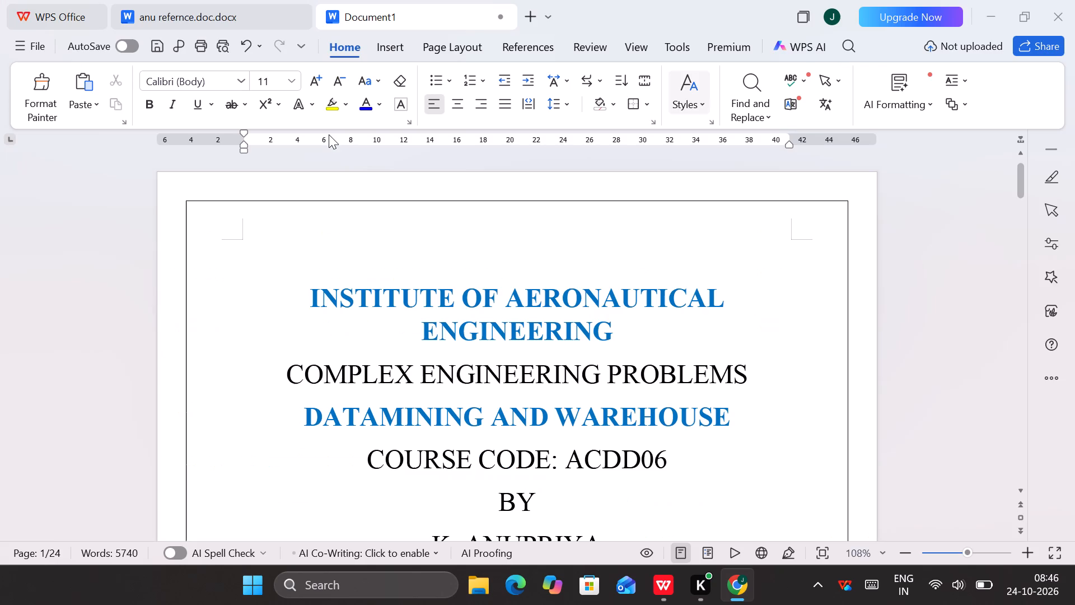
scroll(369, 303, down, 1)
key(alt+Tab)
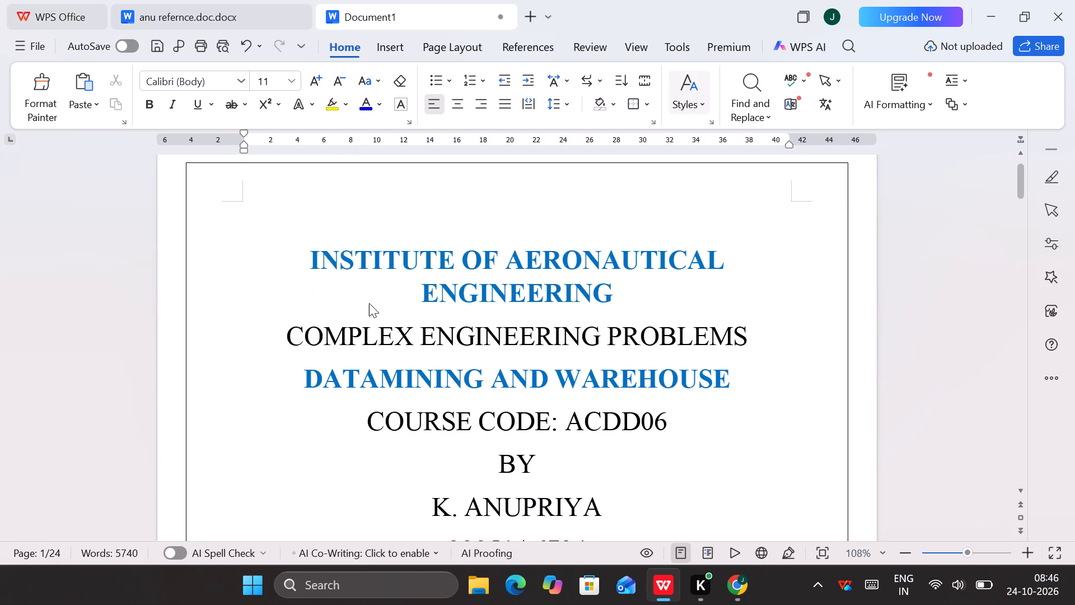
Copy the course name "Distributed Systems and Security" from the portal and paste it over "DATAMINING AND WAREHOUSE" on Document1's title page in WPS Office.
triple_click(376, 277)
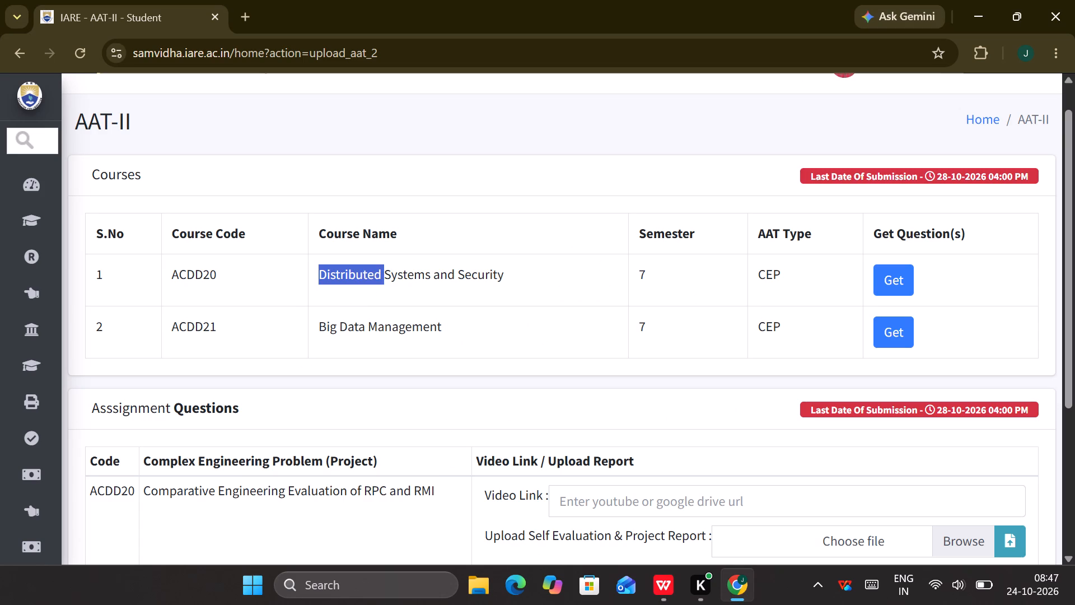
key(ctrl+c)
key(alt+Tab)
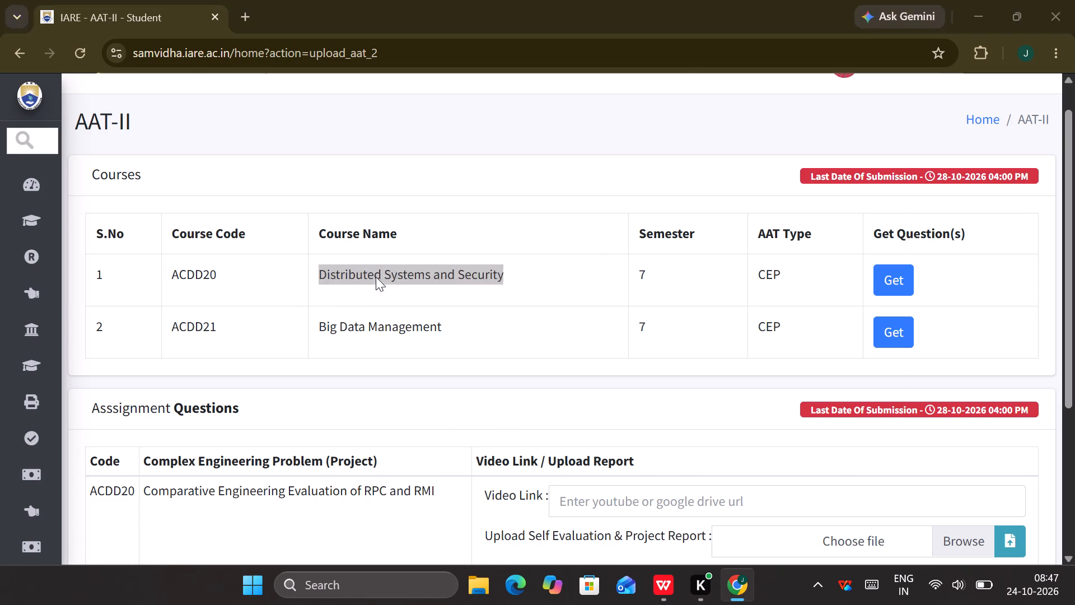
drag(303, 381, 730, 371)
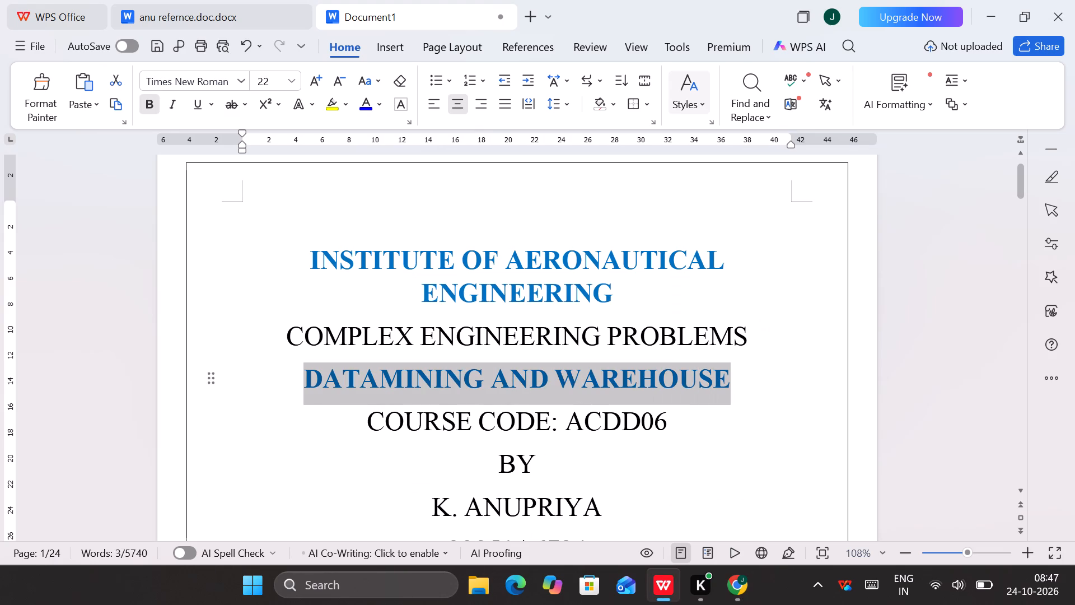
click(730, 371)
key(BackSpace)
key(BackSpace)
key(BackSpace)
key(BackSpace)
key(BackSpace)
key(BackSpace)
key(BackSpace)
key(BackSpace)
key(BackSpace)
key(BackSpace)
key(BackSpace)
key(BackSpace)
key(BackSpace)
key(BackSpace)
key(BackSpace)
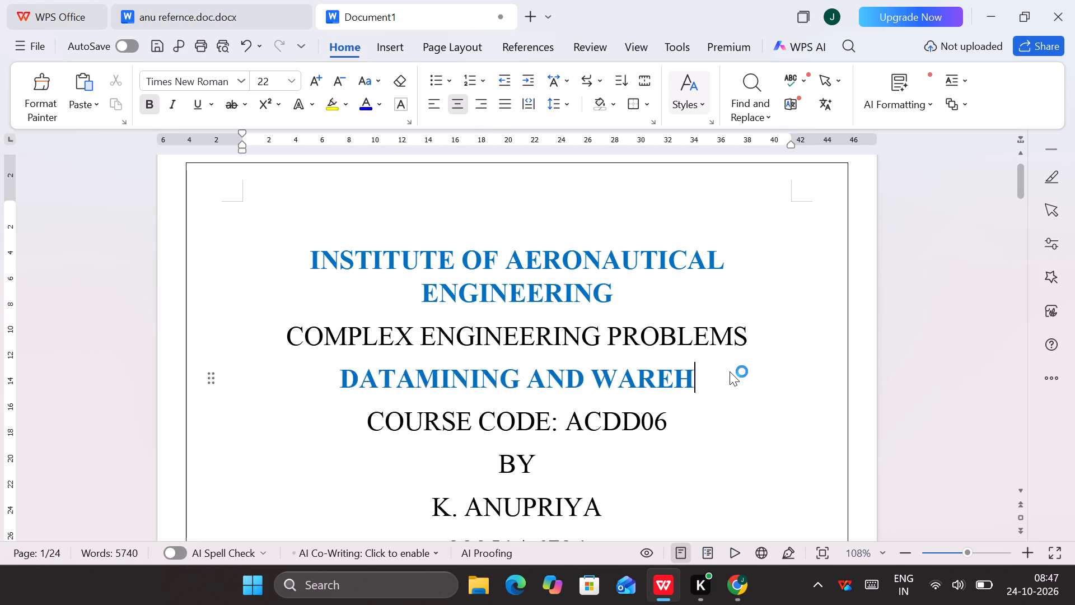
key(BackSpace)
key(BackSpace)
key(BackSpace)
key(BackSpace)
key(BackSpace)
key(BackSpace)
key(BackSpace)
key(BackSpace)
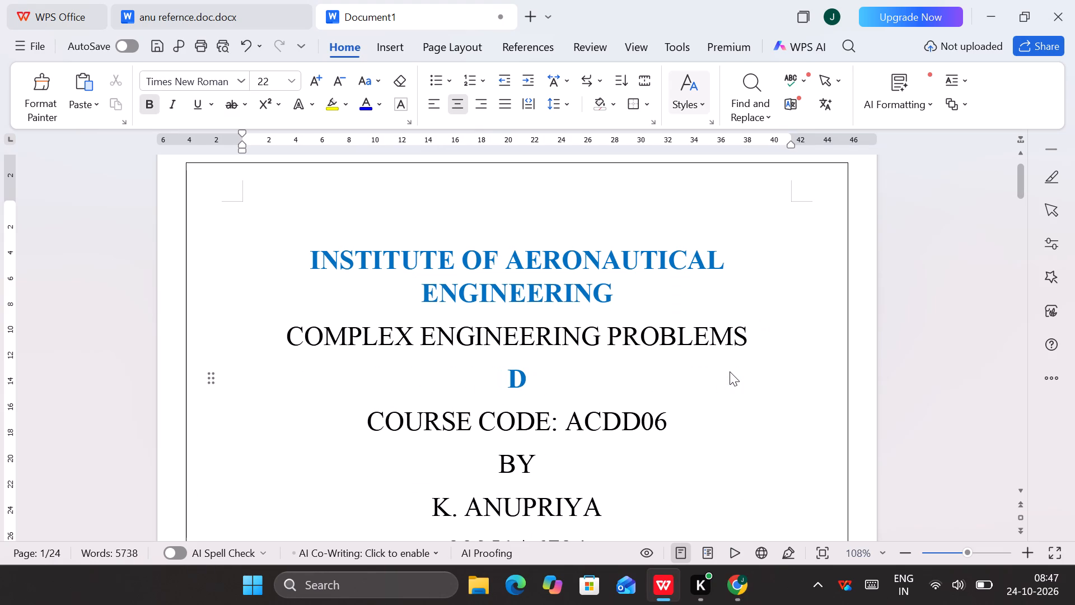
key(ctrl+v)
Delete the leftover letter D in front of "Distributed Systems and Security" on the title page.
key(Left)
key(Left)
key(Left)
key(Left)
key(Left)
key(Left)
key(Left)
key(Left)
key(Left)
key(Left)
key(Left)
key(Left)
key(Left)
key(Left)
key(Left)
key(Left)
key(Left)
key(Left)
key(Left)
key(Left)
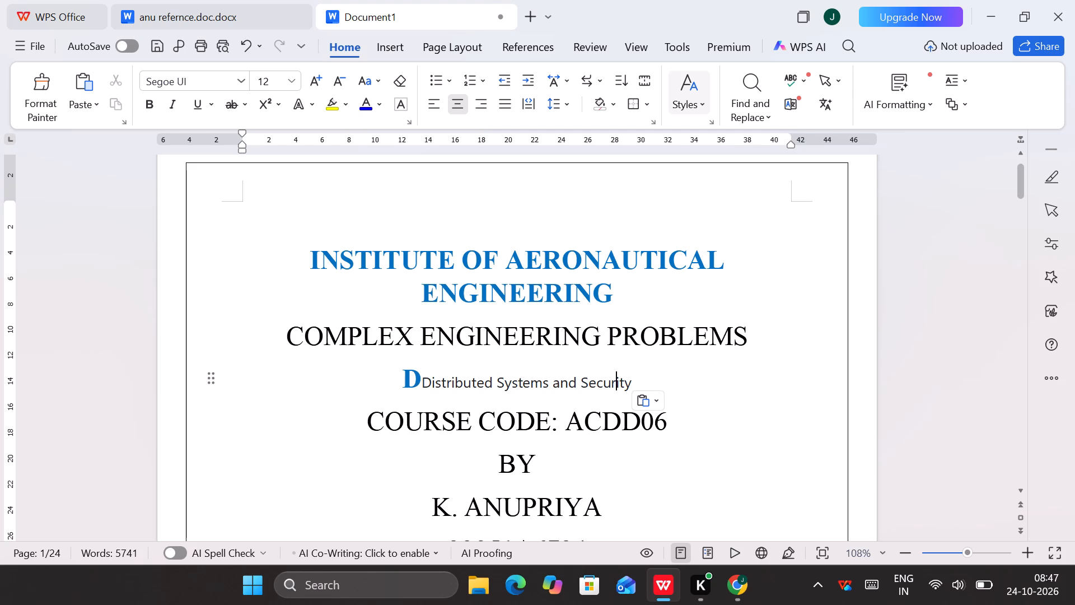
double_click(415, 374)
double_click(415, 374)
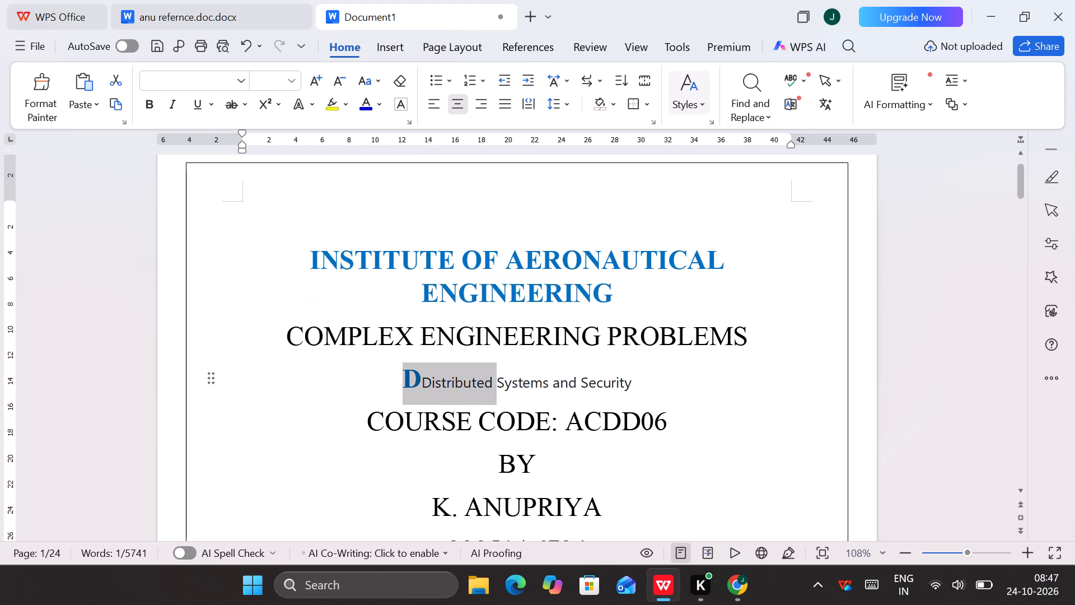
double_click(415, 374)
click(408, 381)
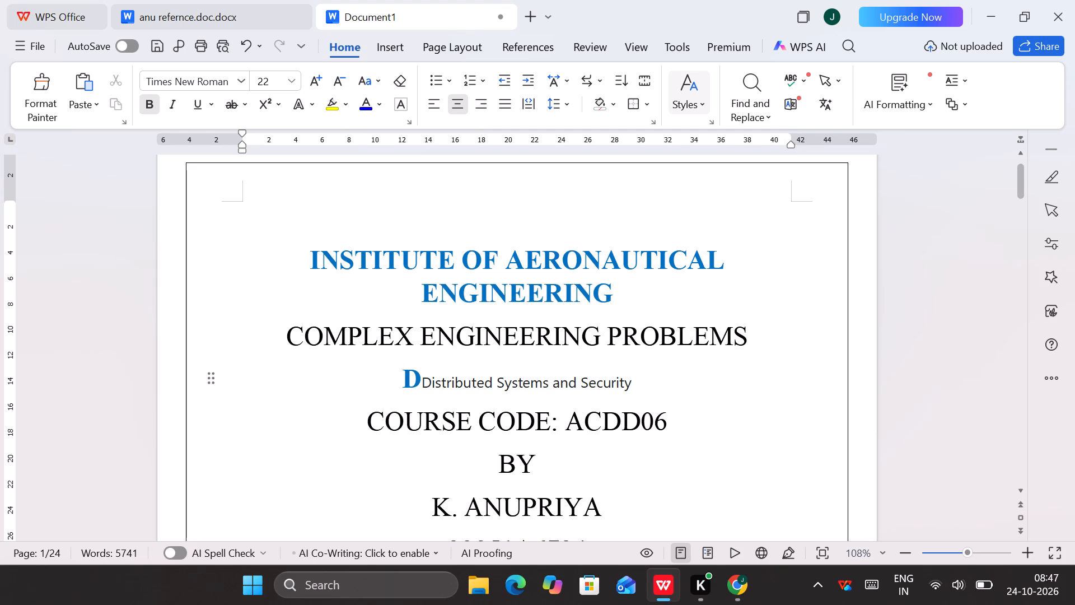
click(422, 386)
key(BackSpace)
Format the "Distributed Systems and Security" line in Times New Roman, size 22.
triple_click(457, 375)
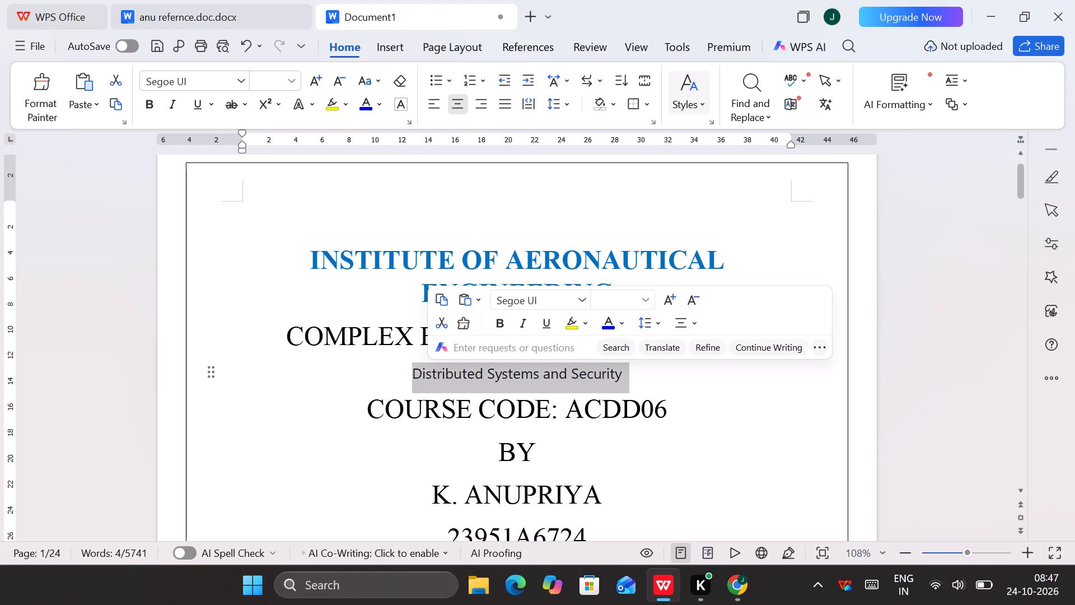
click(623, 306)
click(557, 300)
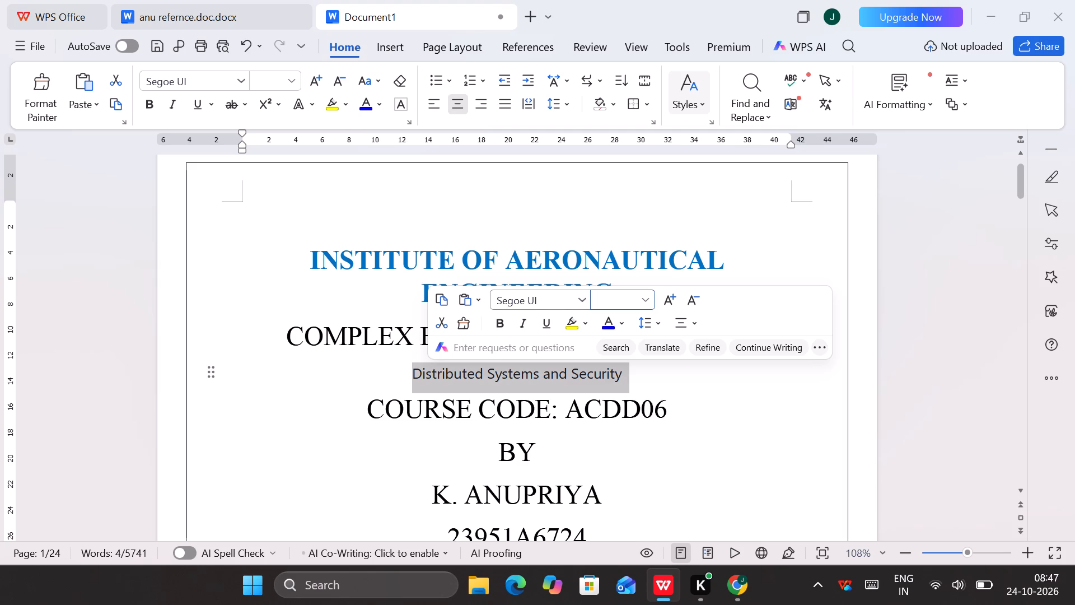
click(557, 300)
key(ctrl+a)
key(BackSpace)
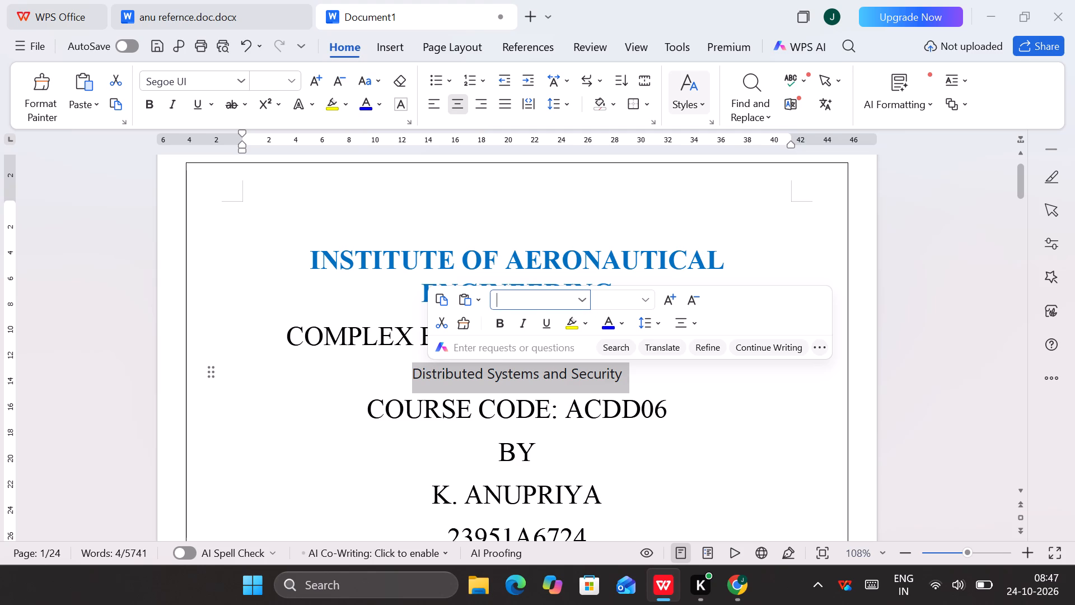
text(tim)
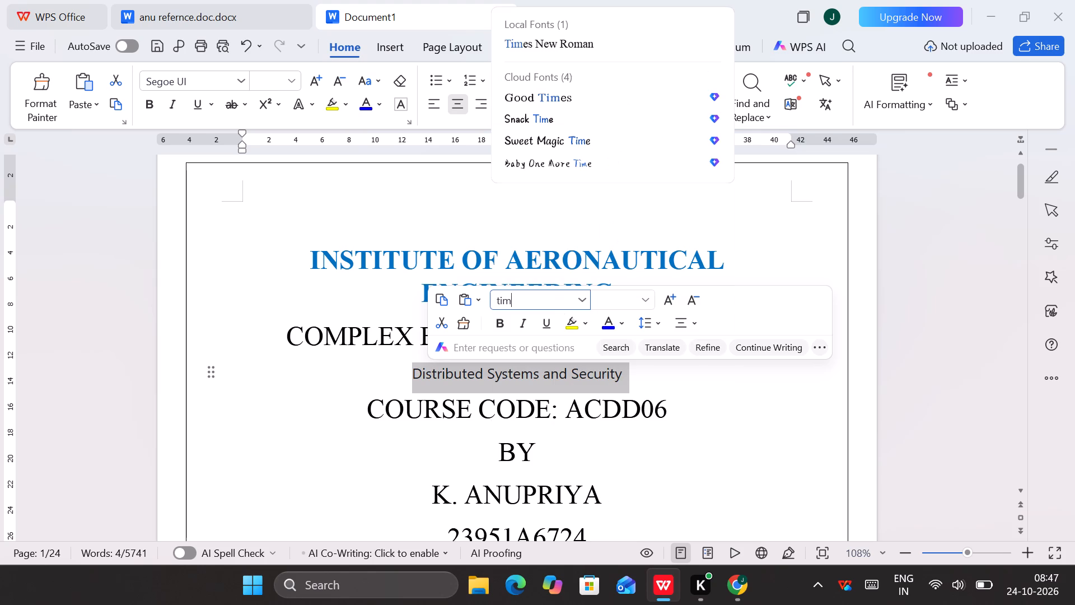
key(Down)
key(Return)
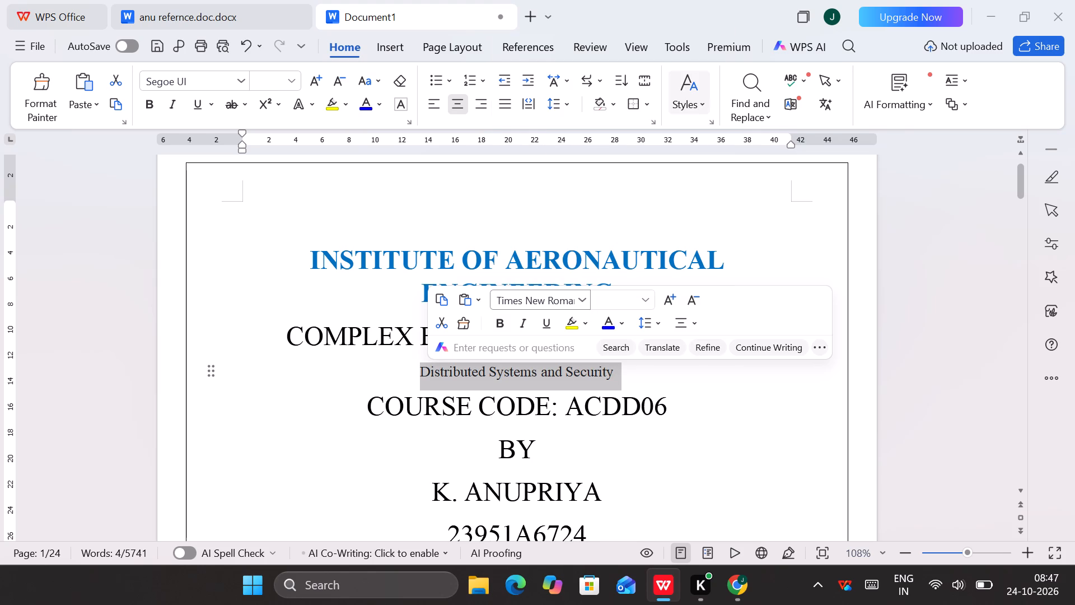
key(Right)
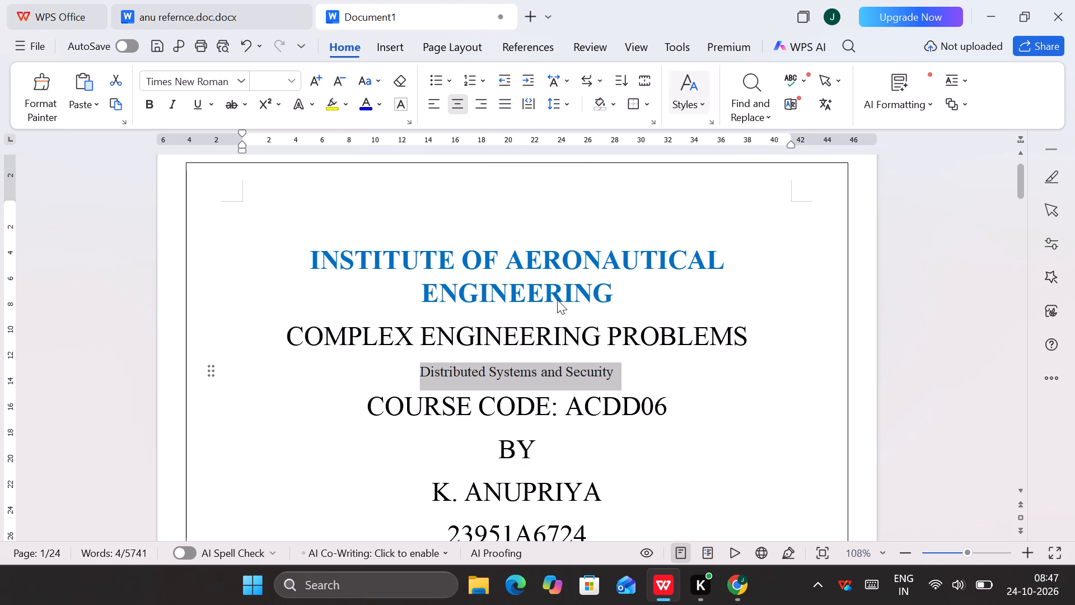
click(273, 88)
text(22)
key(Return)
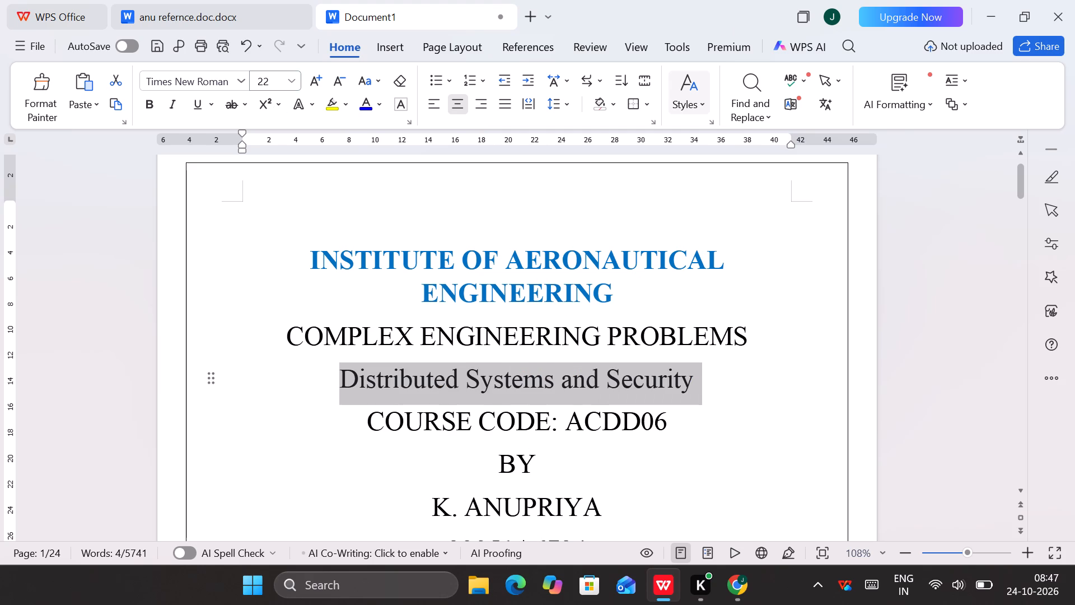
Colour the "Distributed Systems and Security" line dark blue from the theme colours.
click(366, 110)
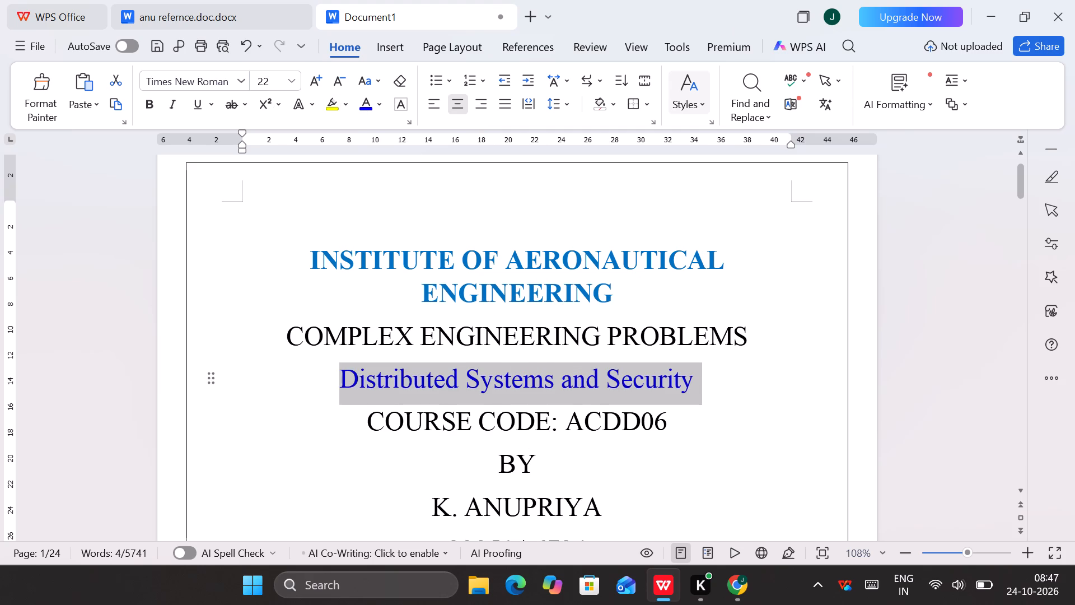
click(378, 109)
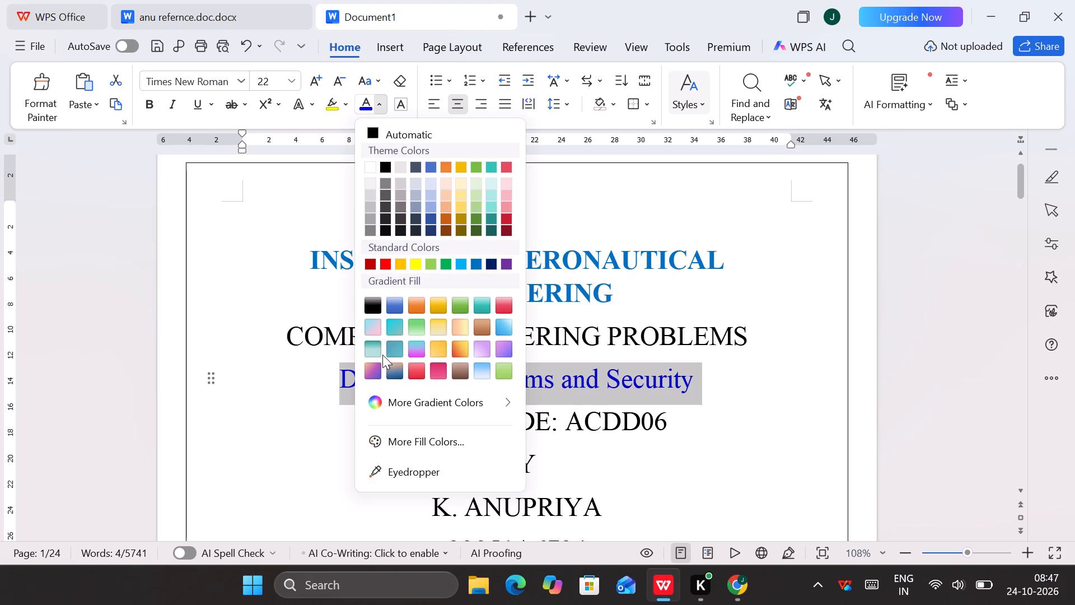
click(428, 217)
click(932, 329)
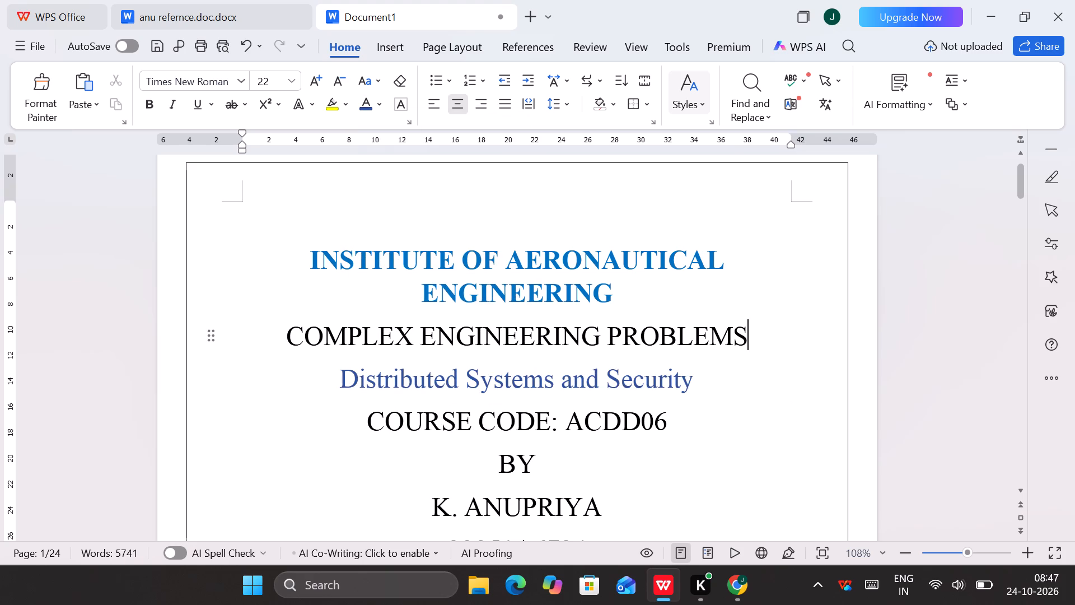
Replace the author name under "BY" on the title page with the current student's initial and name.
scroll(932, 329, down, 1)
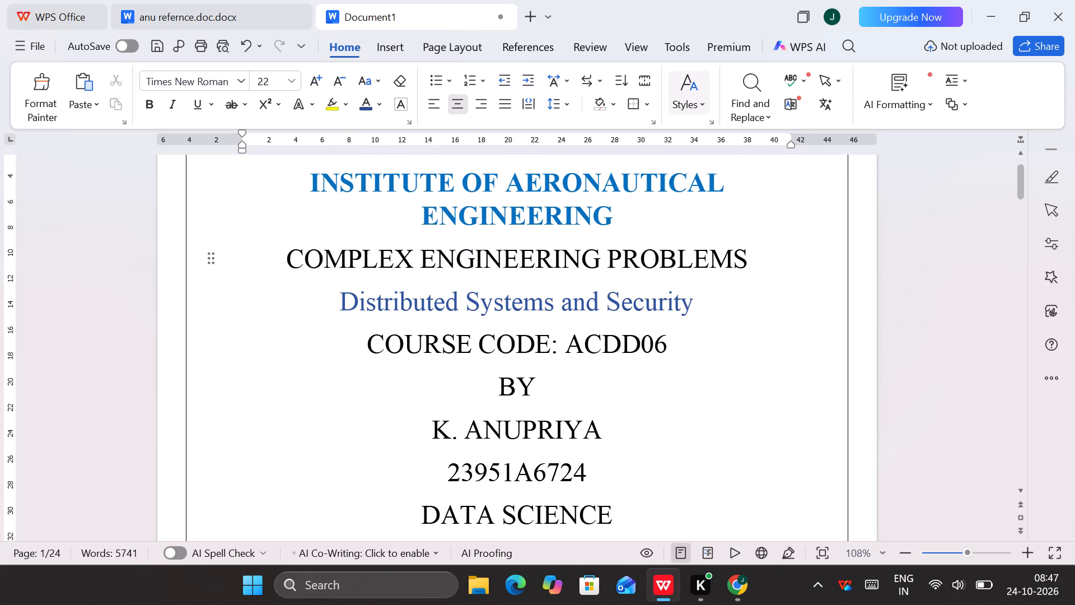
click(607, 441)
key(BackSpace)
key(BackSpace)
key(BackSpace)
key(BackSpace)
key(BackSpace)
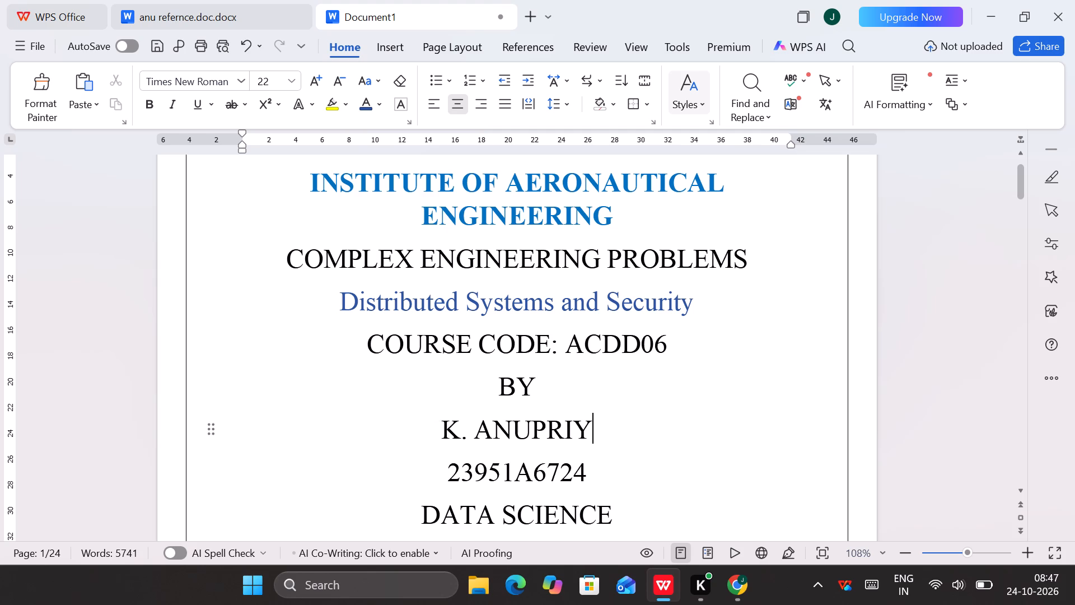
key(BackSpace)
key(BackSpace)
key(BackSpace)
key(BackSpace)
key(BackSpace)
key(BackSpace)
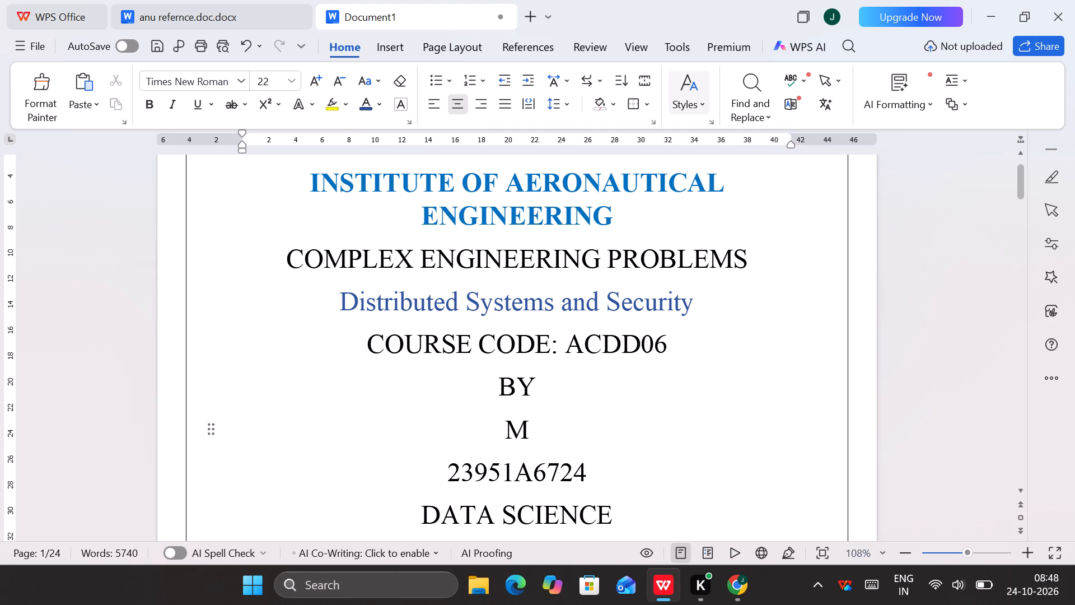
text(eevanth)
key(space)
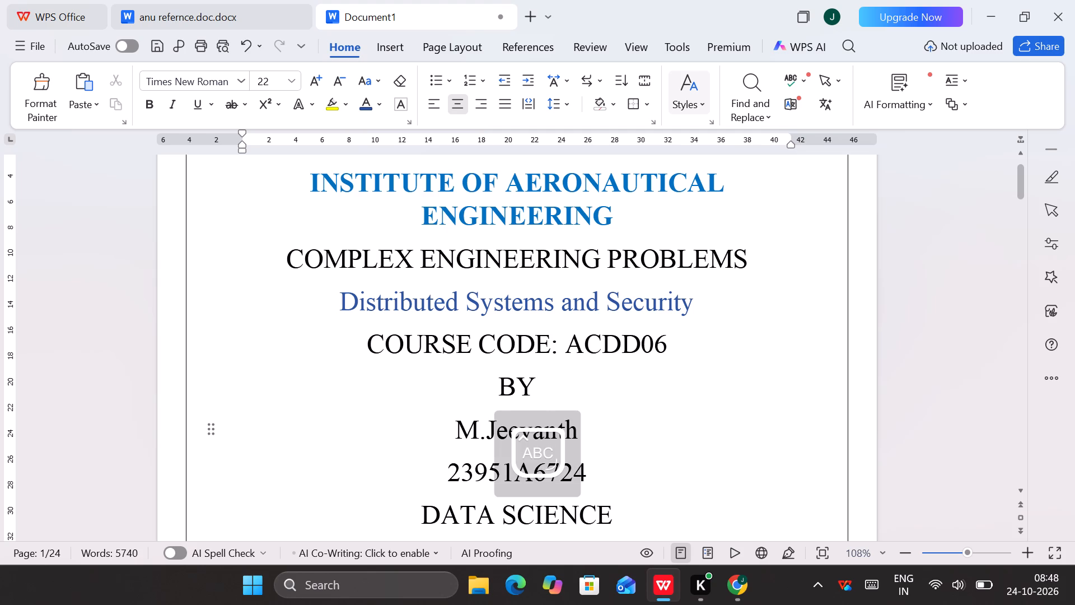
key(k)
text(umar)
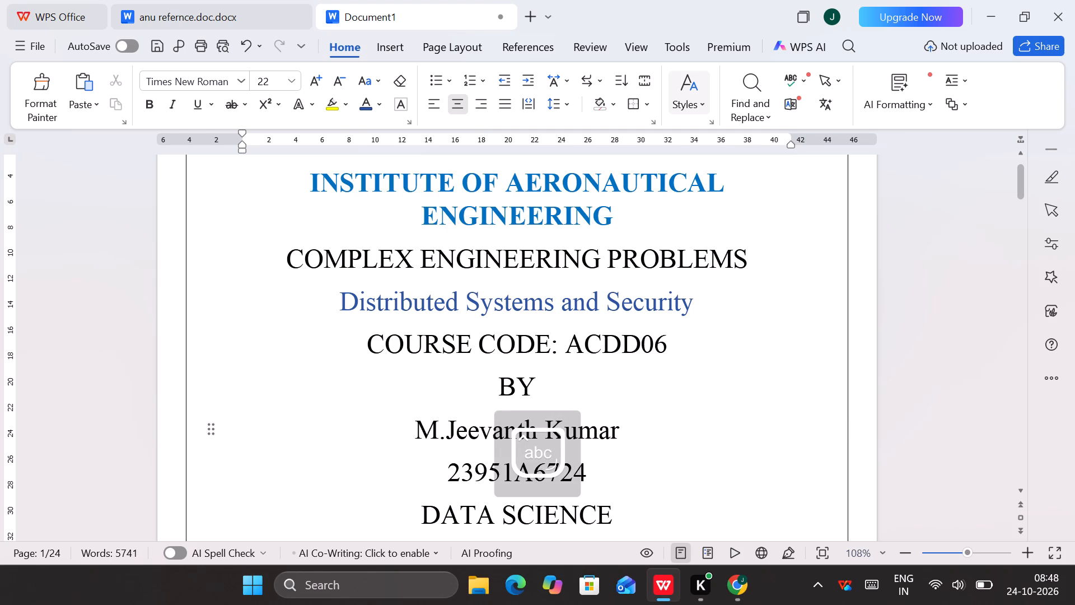
Replace the last two digits of the roll number under the author name with the current student's.
click(602, 483)
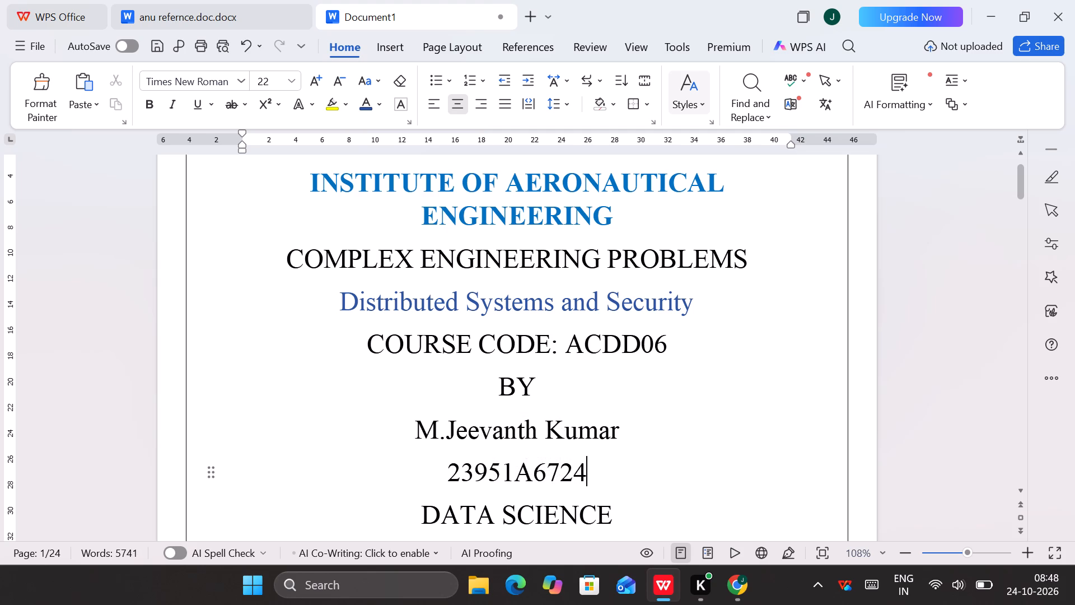
key(BackSpace)
key(BackSpace)
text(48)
Change the course code on the title page to ACDD20, checking it against the course list in the student portal.
click(731, 565)
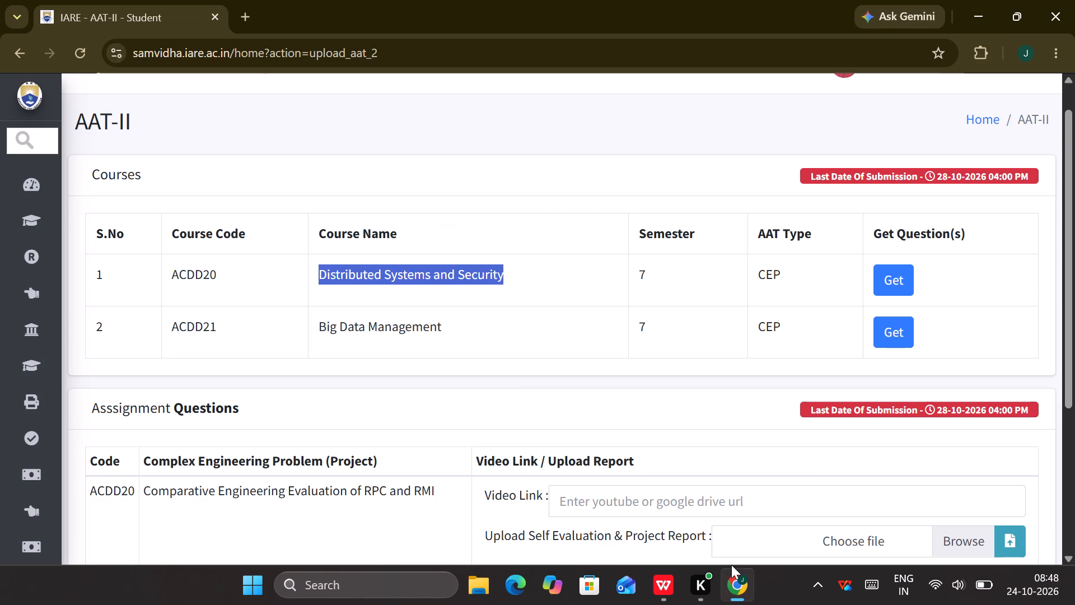
click(653, 592)
click(671, 346)
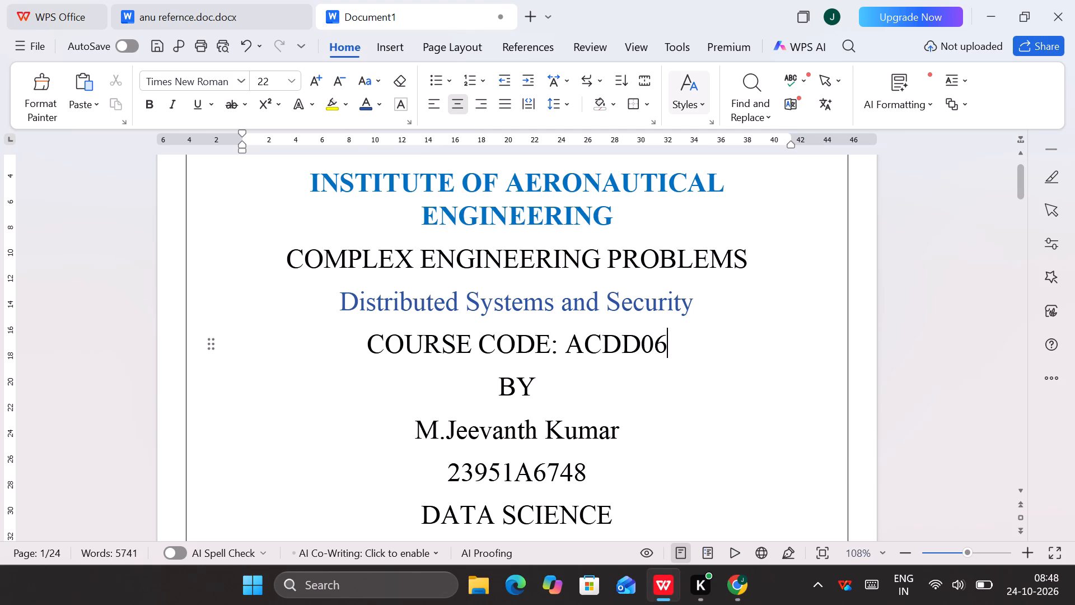
key(BackSpace)
key(BackSpace)
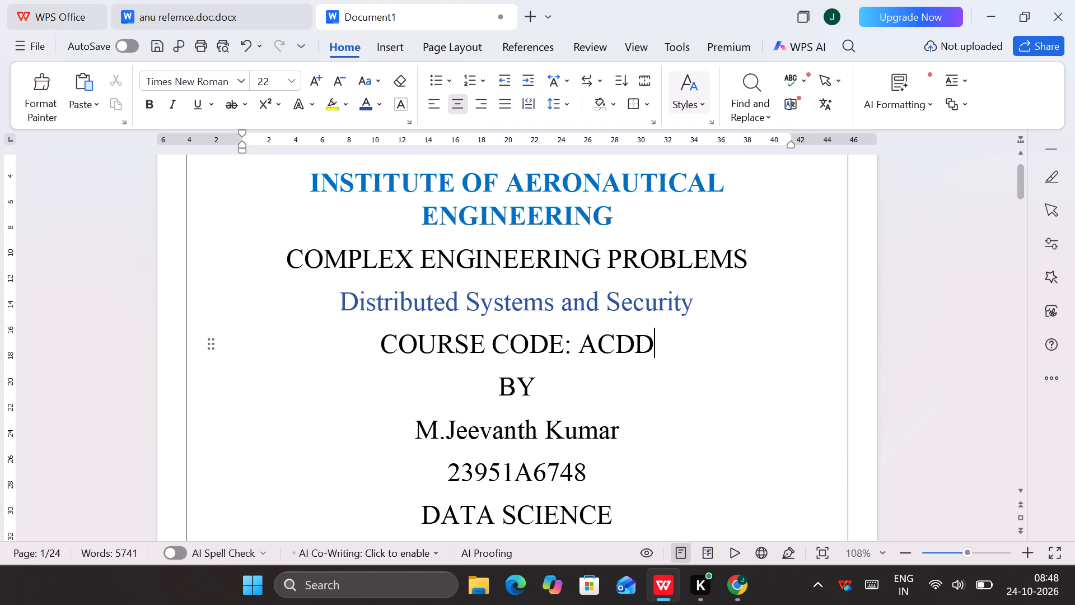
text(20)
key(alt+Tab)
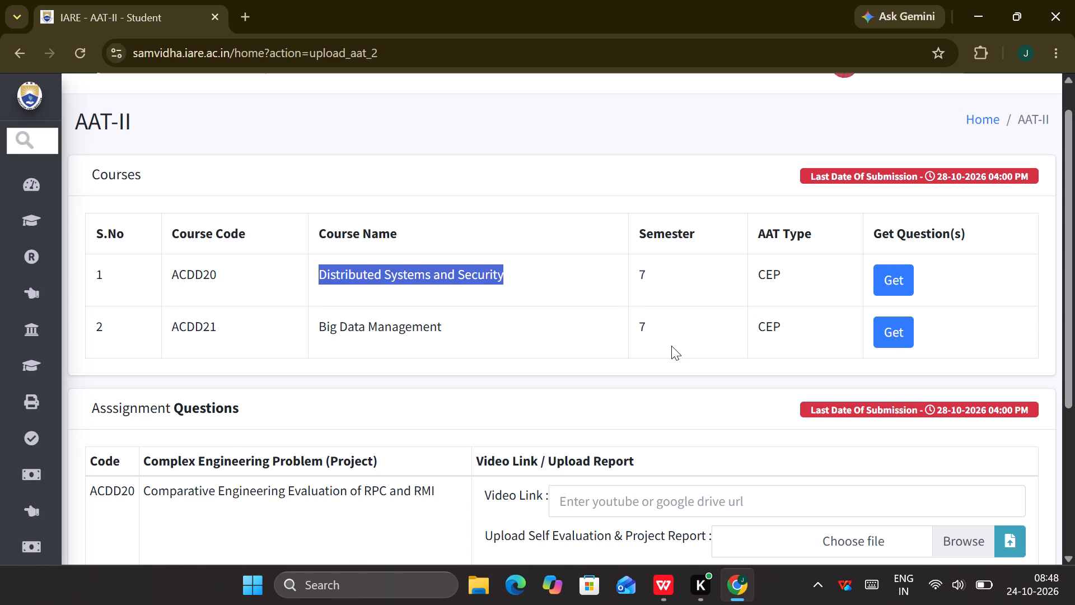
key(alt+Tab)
Replace the student name in row 1 of the self-assessment form with the current student's initial and name in capitals.
scroll(671, 346, down, 3)
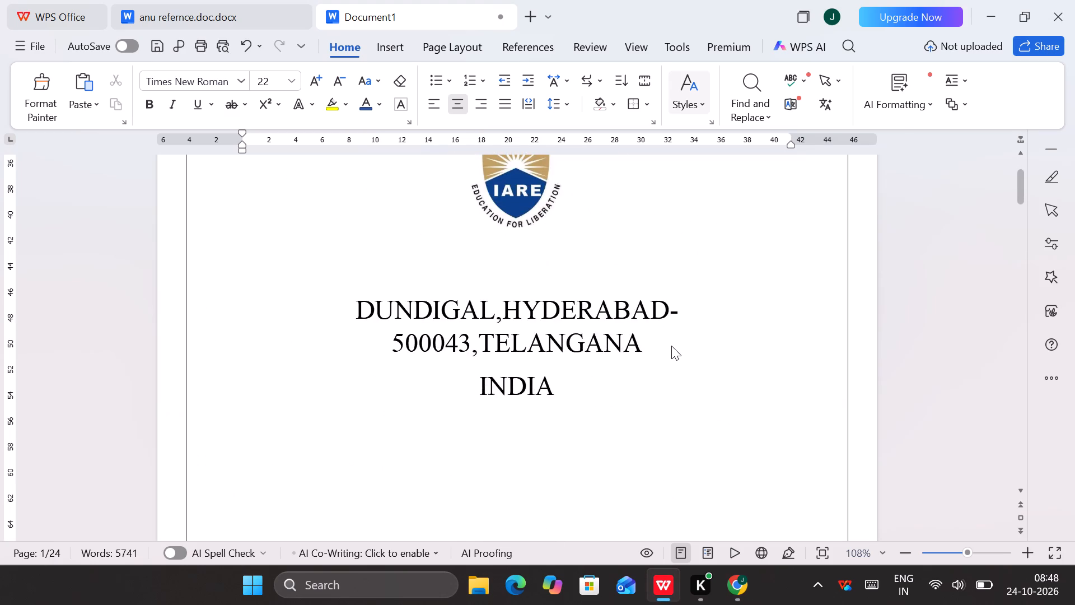
scroll(671, 346, down, 2)
scroll(671, 346, up, 1)
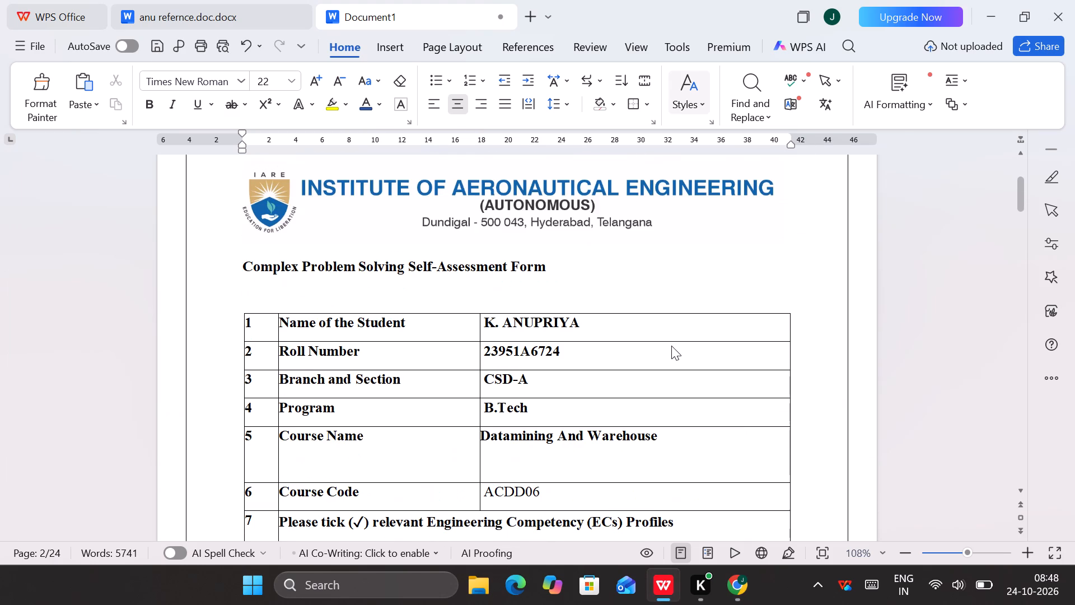
click(595, 325)
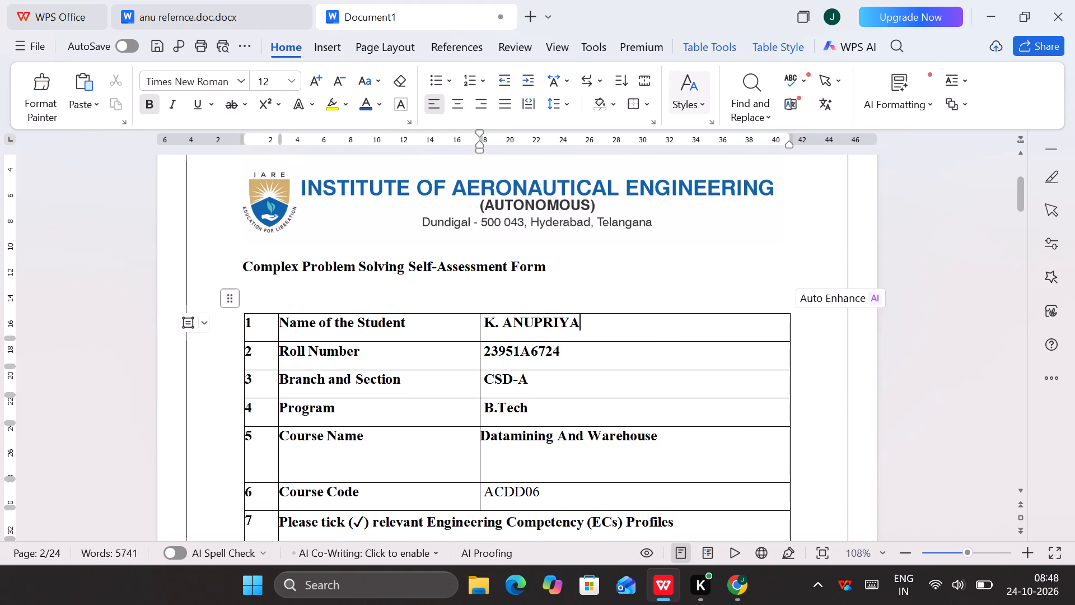
key(BackSpace)
key(BackSpace)
key(BackSpace)
key(BackSpace)
key(BackSpace)
key(BackSpace)
key(BackSpace)
key(BackSpace)
key(BackSpace)
key(BackSpace)
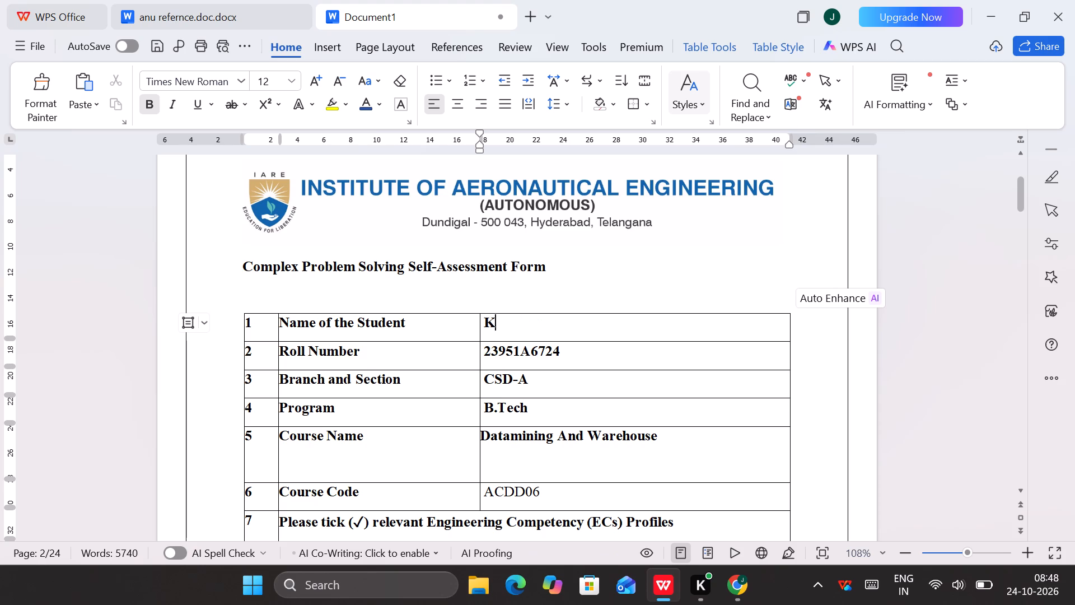
key(BackSpace)
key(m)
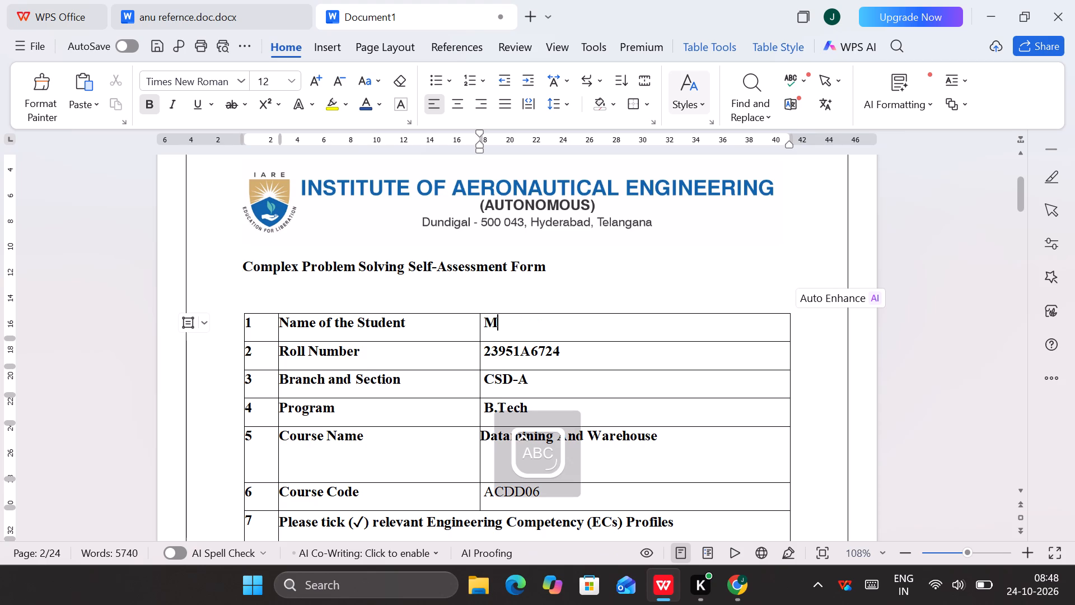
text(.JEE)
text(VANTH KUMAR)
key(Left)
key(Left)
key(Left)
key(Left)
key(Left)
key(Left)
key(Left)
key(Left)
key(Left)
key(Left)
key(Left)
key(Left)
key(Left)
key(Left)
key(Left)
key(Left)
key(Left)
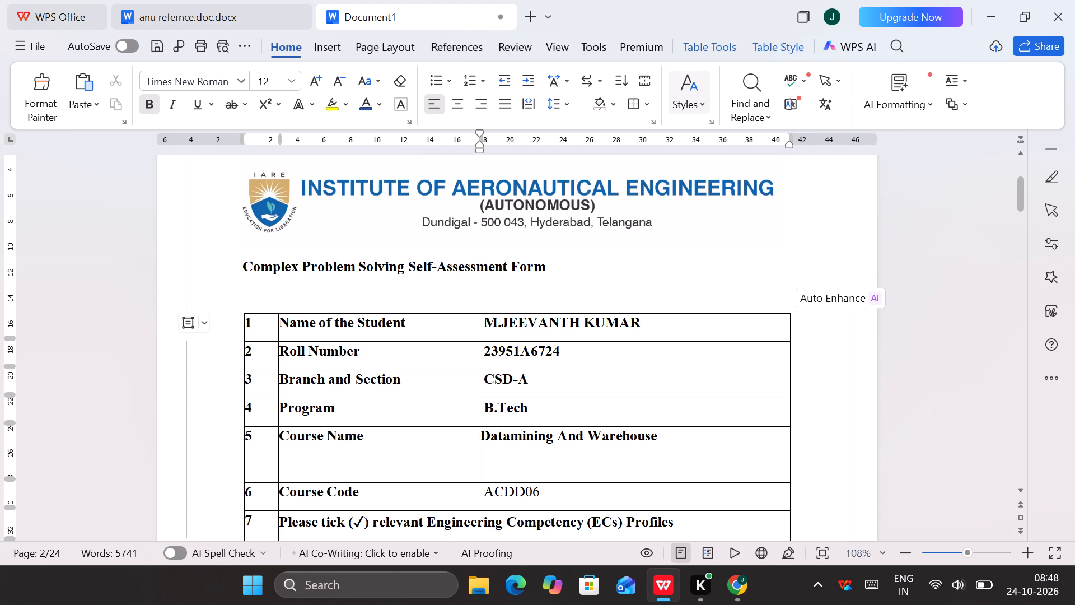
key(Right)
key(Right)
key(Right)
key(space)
Replace the last two digits of the roll number in the self-assessment form with the current student's.
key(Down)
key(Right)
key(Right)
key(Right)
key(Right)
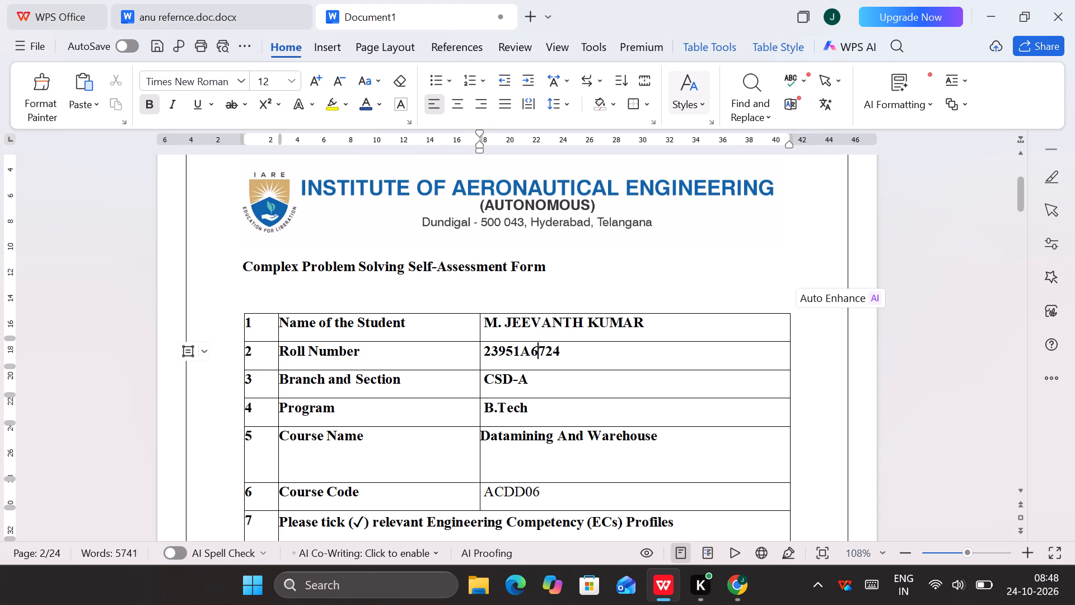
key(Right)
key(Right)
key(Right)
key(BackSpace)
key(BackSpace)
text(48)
Change the course code in row 6 of the self-assessment form to ACDD20.
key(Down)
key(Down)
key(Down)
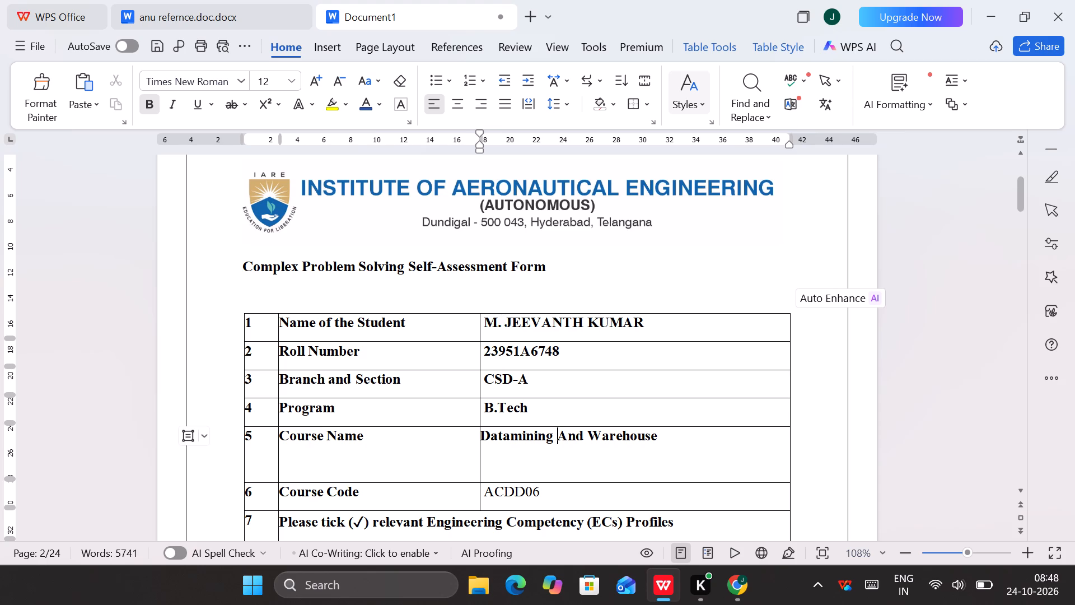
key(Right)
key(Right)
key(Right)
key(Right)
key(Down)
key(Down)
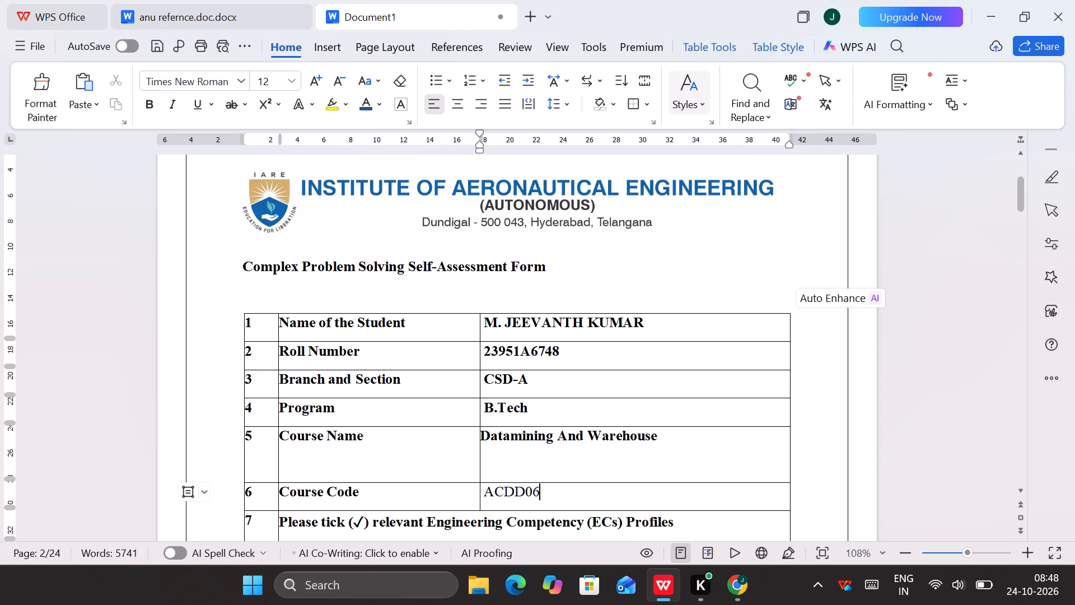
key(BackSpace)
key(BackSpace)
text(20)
Replace the course name in the self-assessment form with "Distributed Systems and Security" copied from the student portal.
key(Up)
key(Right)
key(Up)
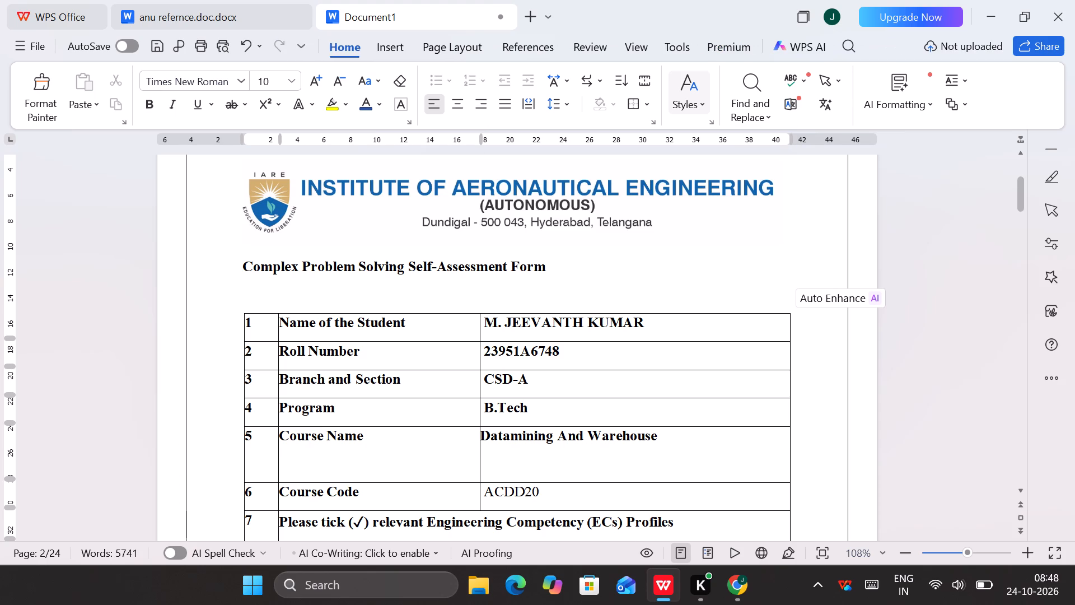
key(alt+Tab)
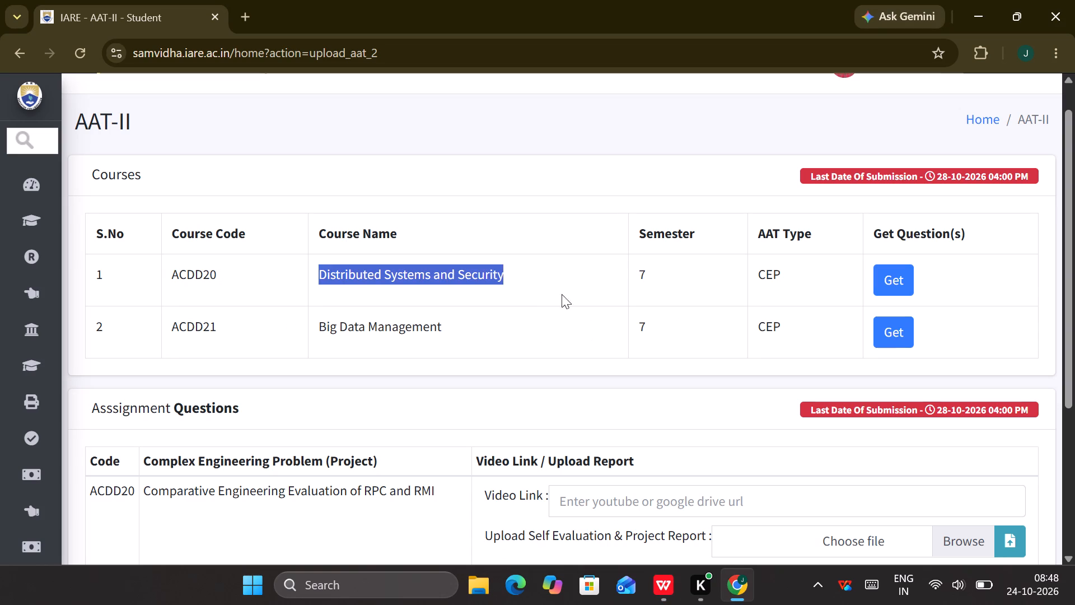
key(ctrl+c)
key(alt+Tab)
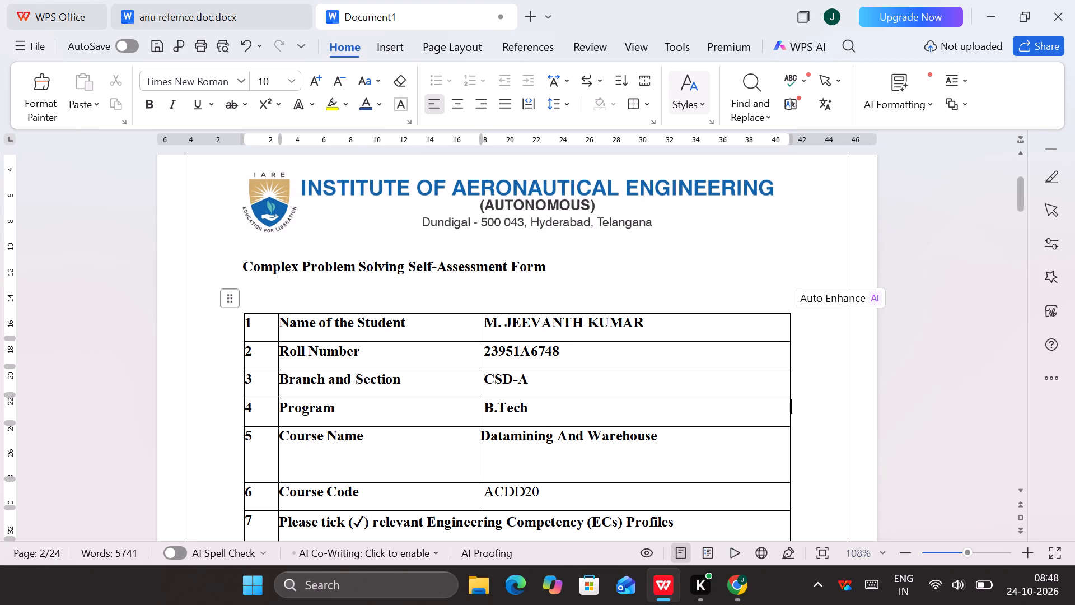
click(661, 439)
key(BackSpace)
key(BackSpace)
key(BackSpace)
key(BackSpace)
key(BackSpace)
key(BackSpace)
key(BackSpace)
key(BackSpace)
key(BackSpace)
key(BackSpace)
key(BackSpace)
key(BackSpace)
key(BackSpace)
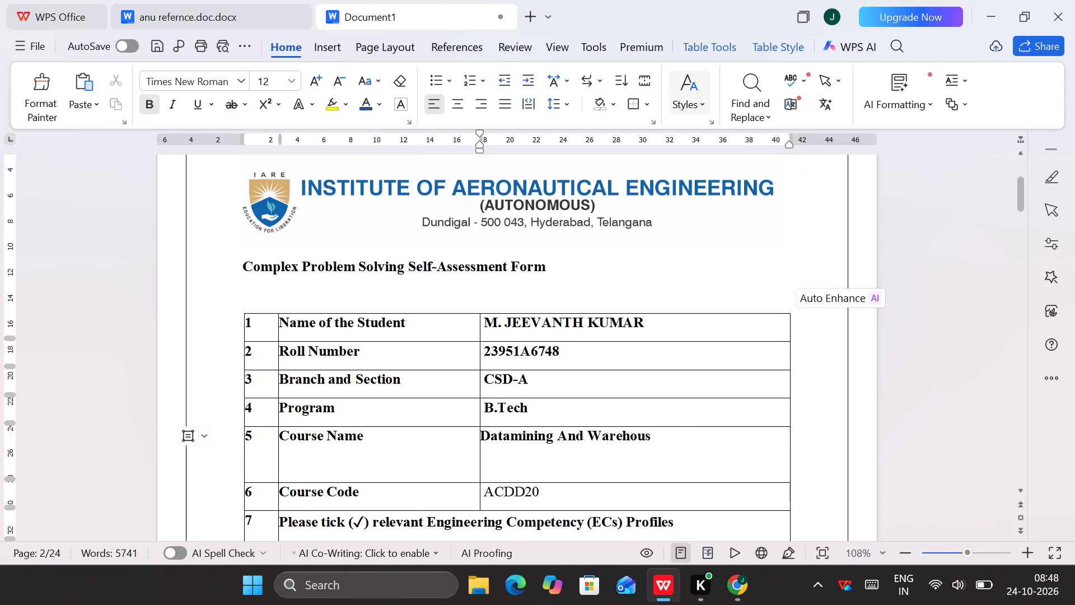
key(BackSpace)
key(BackSpace)
key(BackSpace)
key(BackSpace)
key(BackSpace)
key(BackSpace)
key(BackSpace)
key(BackSpace)
key(BackSpace)
key(BackSpace)
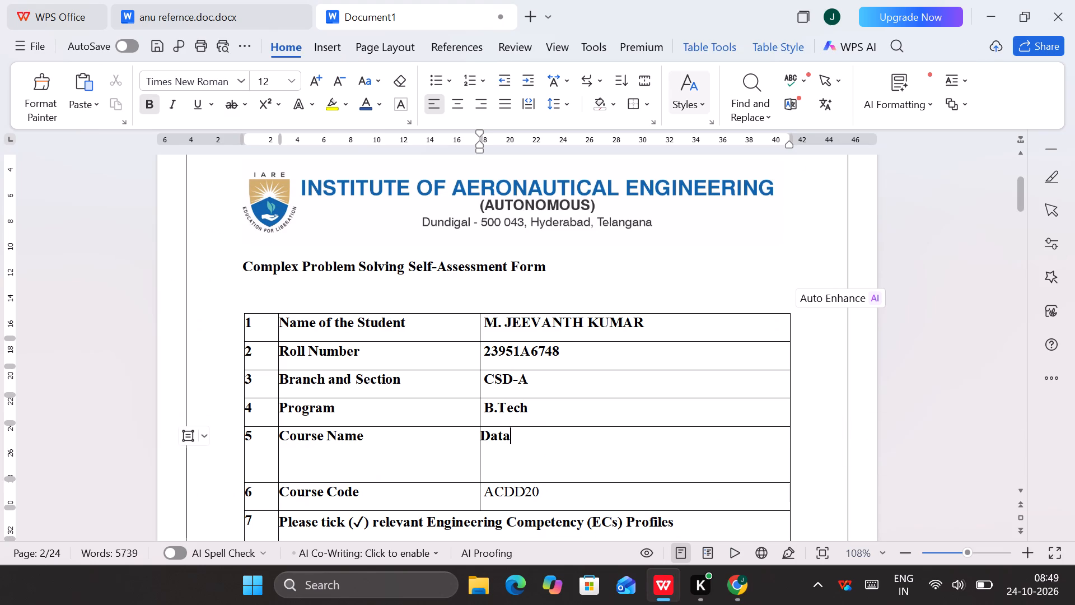
key(BackSpace)
key(BackSpace)
key(BackSpace)
key(ctrl+v)
key(Left)
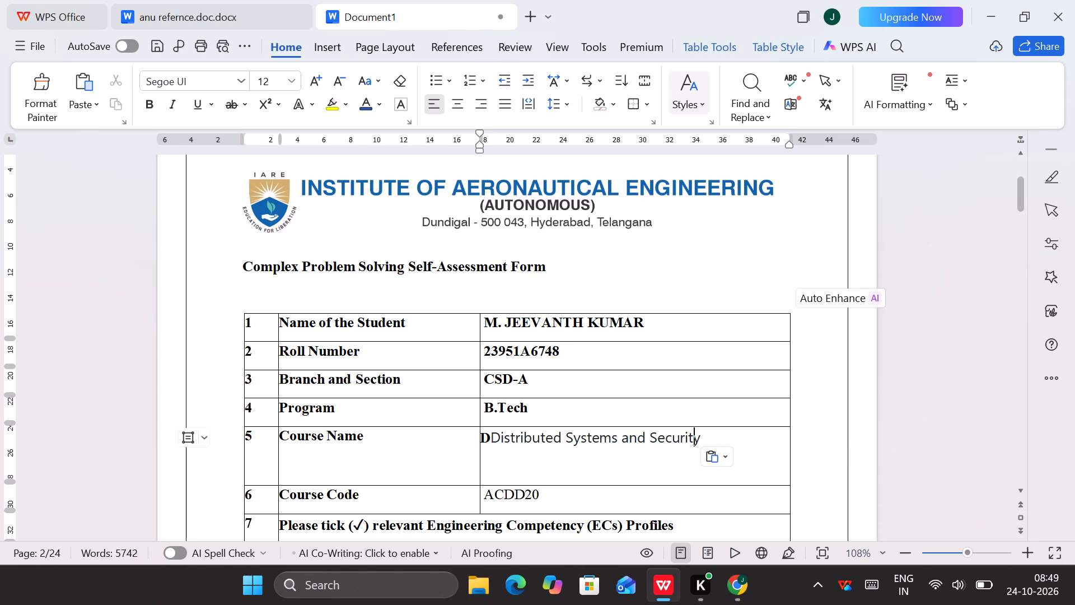
key(Left)
double_click(521, 361)
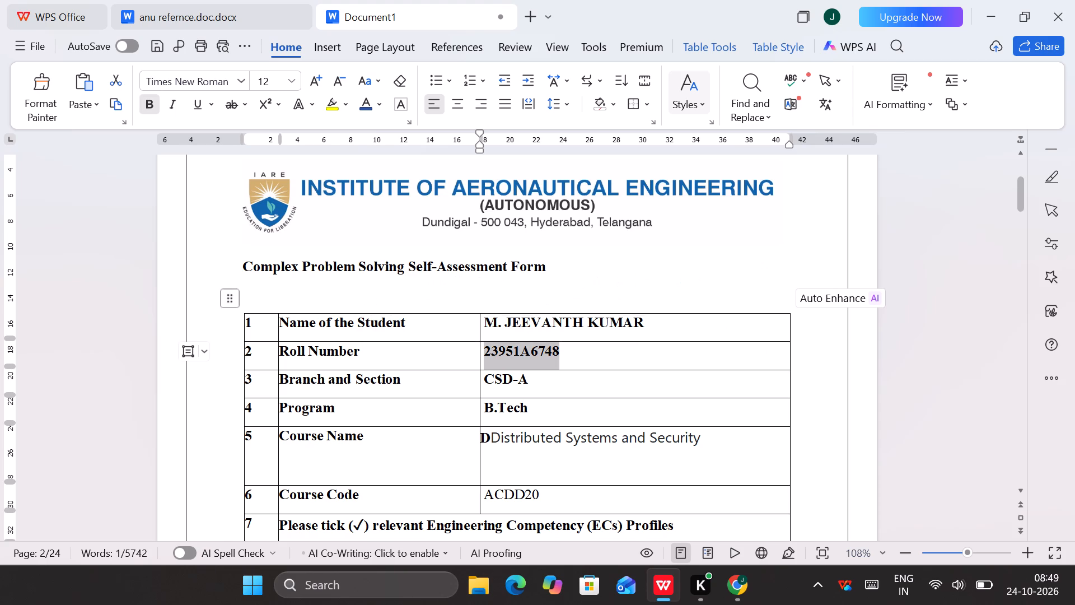
click(489, 434)
key(BackSpace)
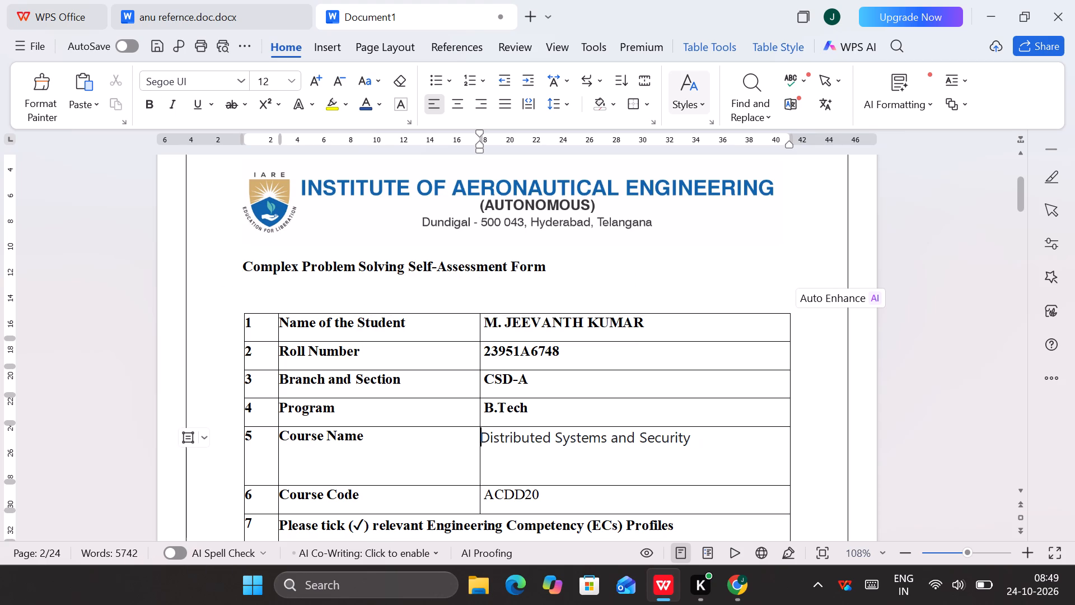
Format the course name in the self-assessment form in Times New Roman, bold.
triple_click(515, 438)
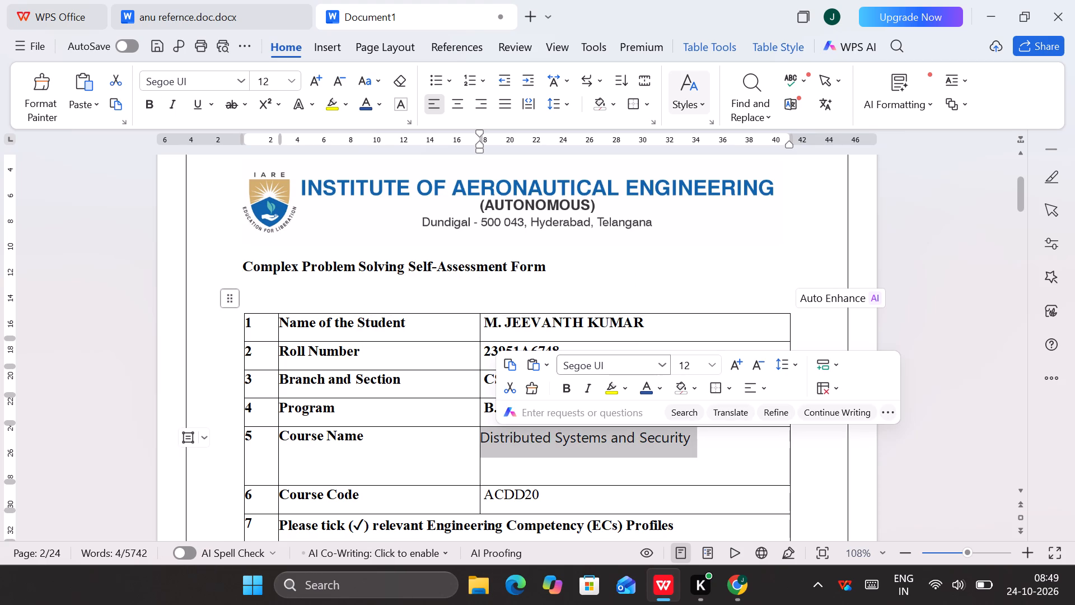
click(641, 364)
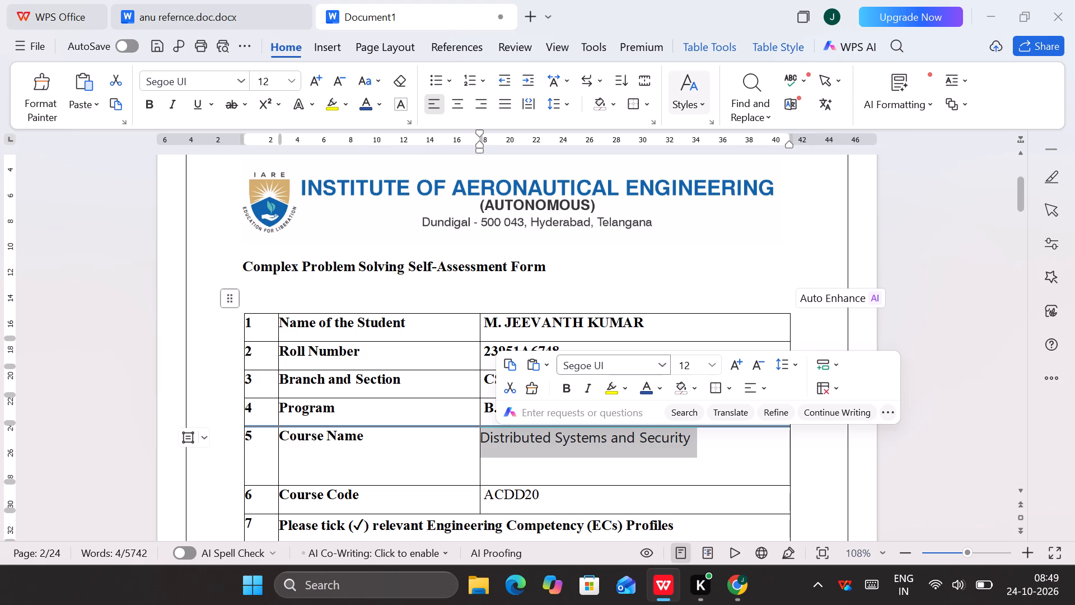
key(BackSpace)
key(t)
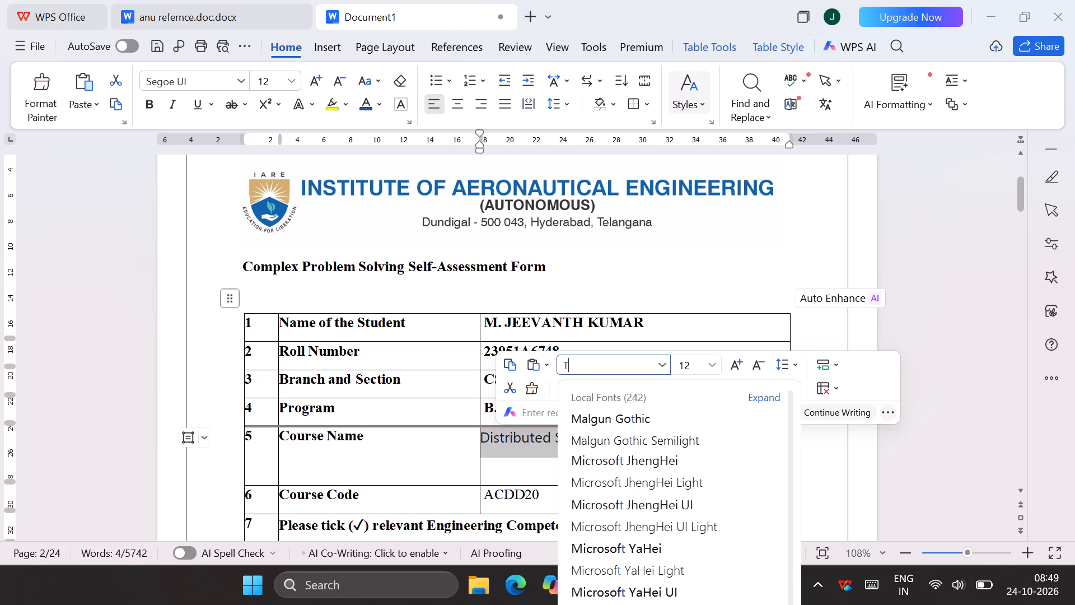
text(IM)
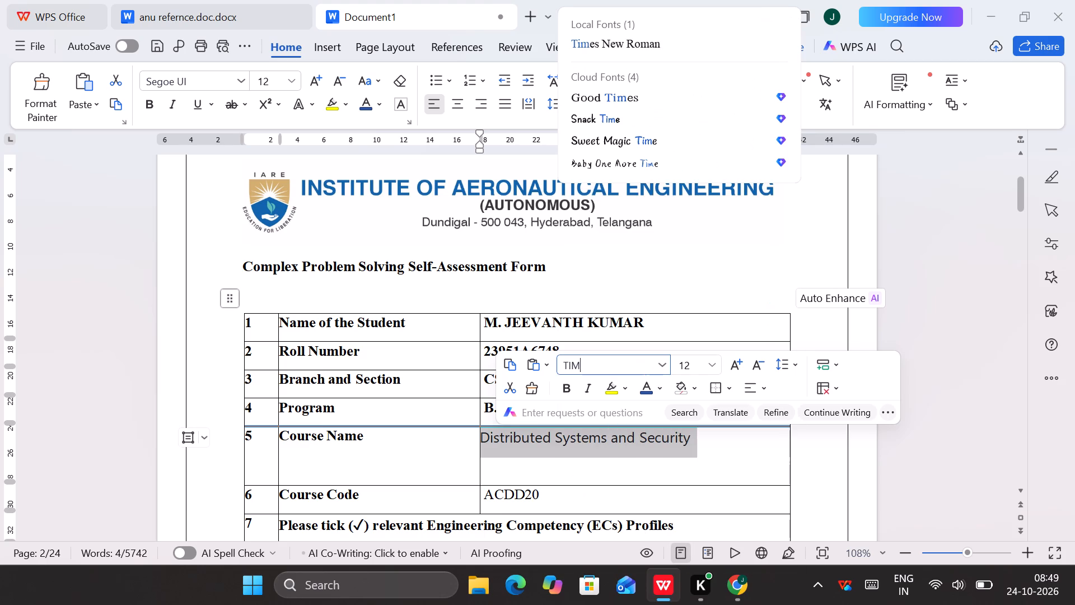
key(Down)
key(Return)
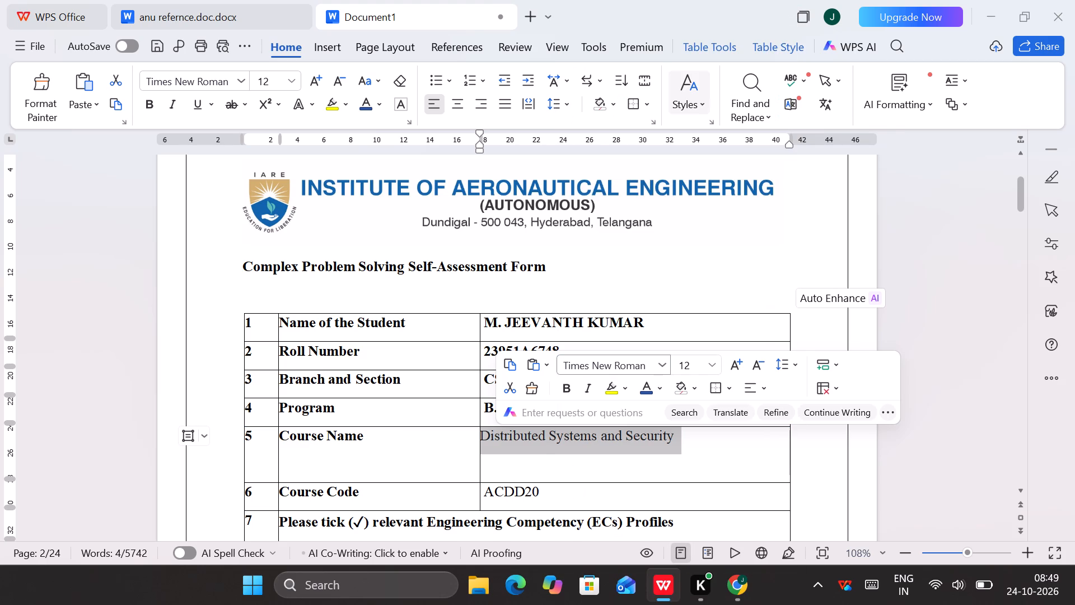
click(576, 395)
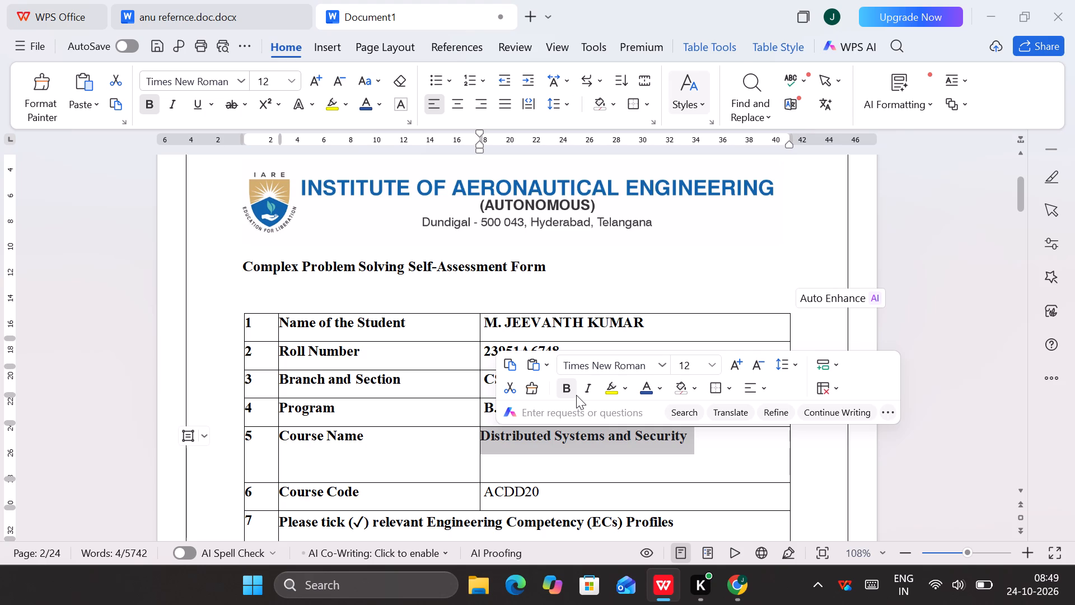
click(574, 485)
Look through the rest of the self-assessment form and the report pages after it for content still to adapt.
scroll(574, 485, down, 1)
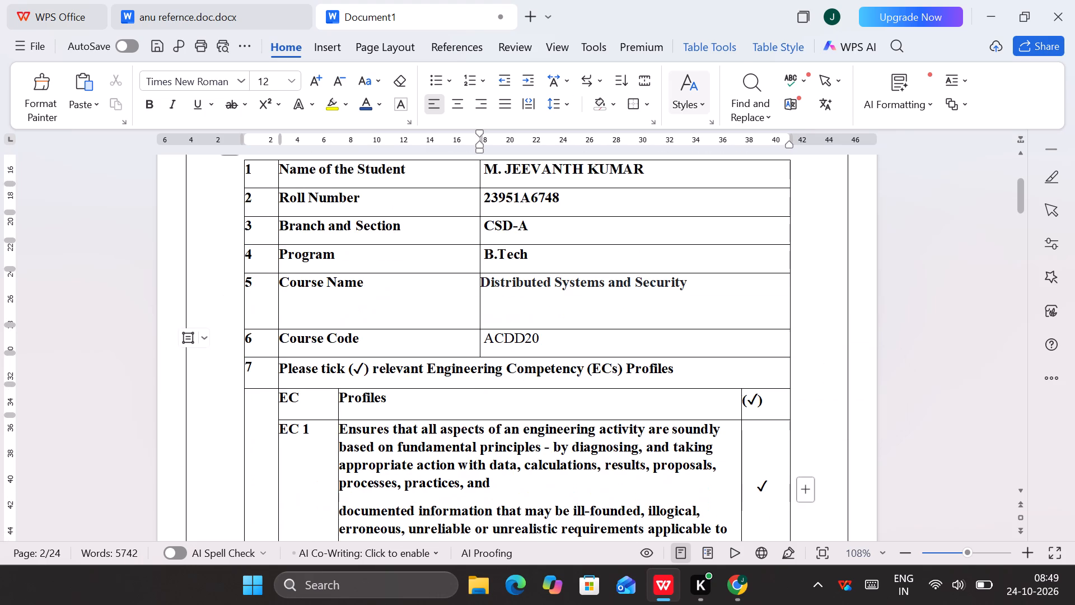
scroll(574, 485, down, 6)
scroll(574, 485, up, 7)
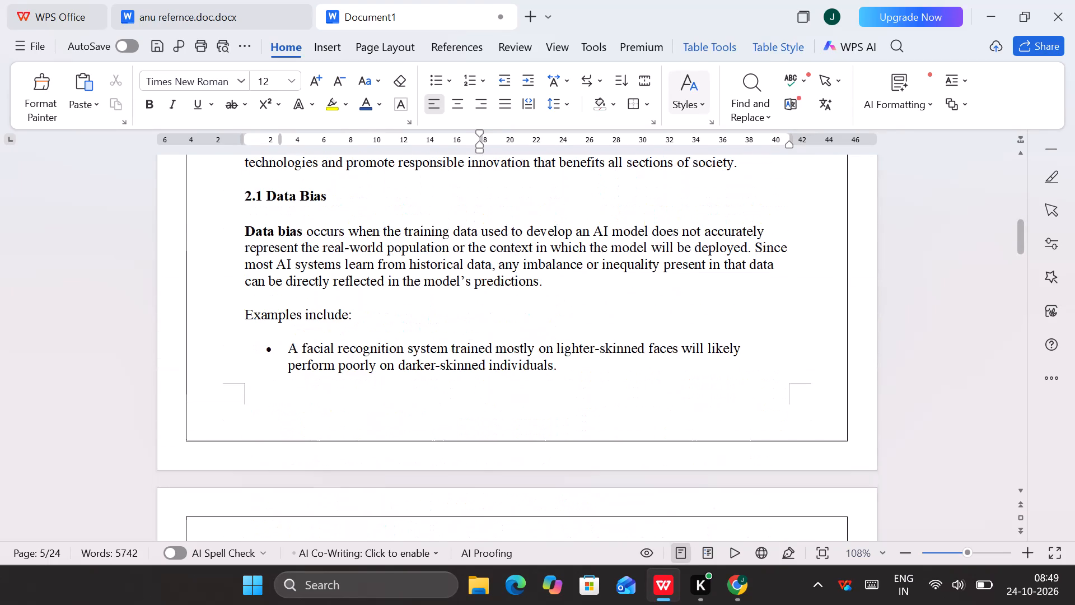
scroll(574, 485, up, 5)
scroll(574, 485, down, 1)
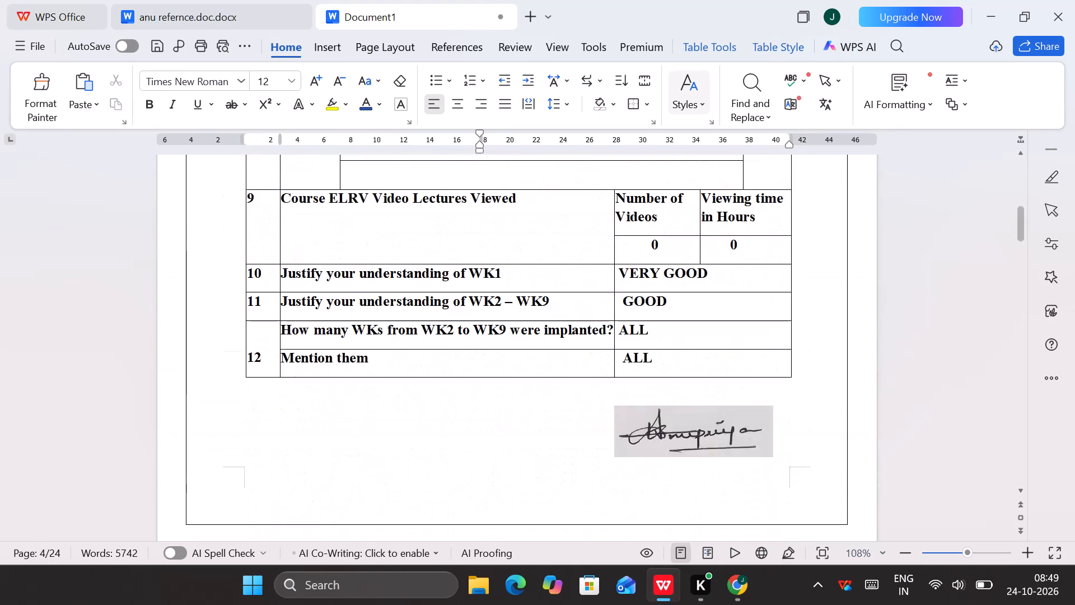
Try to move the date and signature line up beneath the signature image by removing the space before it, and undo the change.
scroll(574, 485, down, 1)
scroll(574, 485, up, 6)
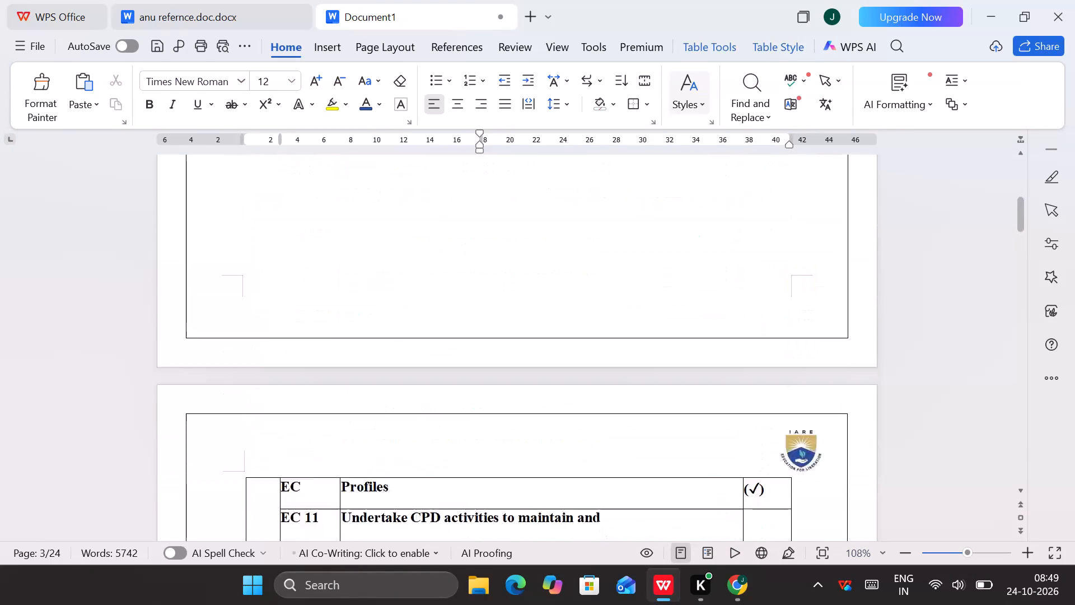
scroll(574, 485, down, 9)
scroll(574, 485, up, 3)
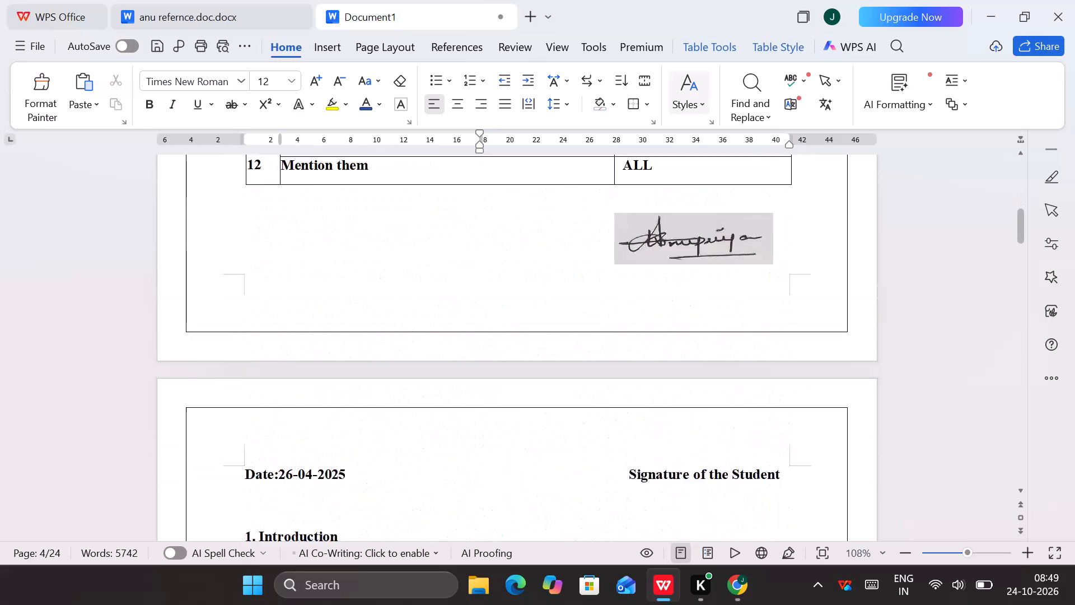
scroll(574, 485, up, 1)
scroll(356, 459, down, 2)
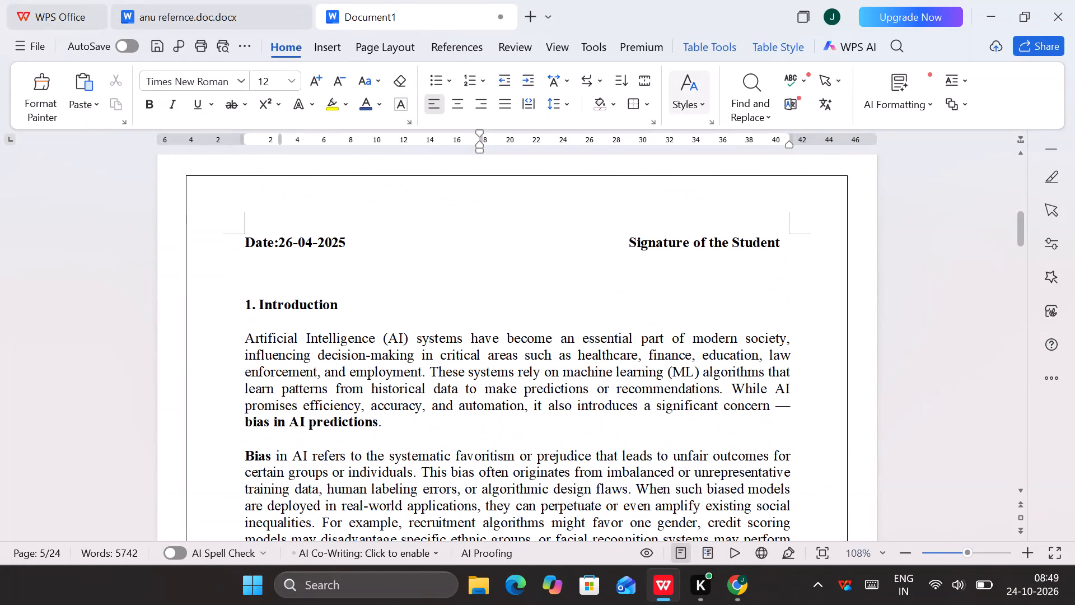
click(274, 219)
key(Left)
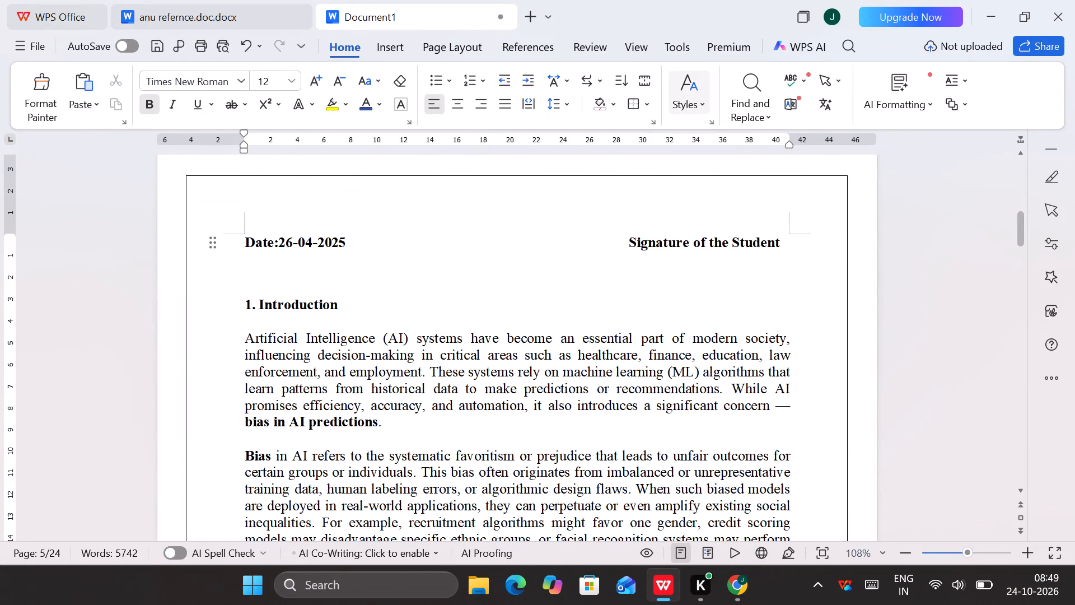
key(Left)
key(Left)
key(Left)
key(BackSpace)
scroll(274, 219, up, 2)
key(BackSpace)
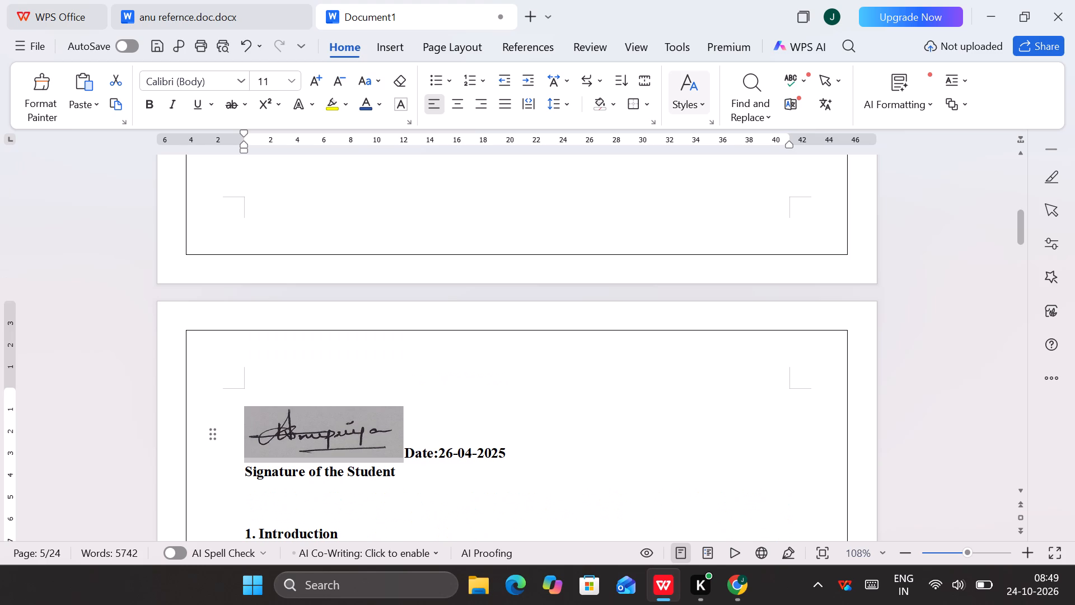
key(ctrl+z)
Replace the signature image below the self-assessment table with the student's own name in capitals.
scroll(274, 219, up, 1)
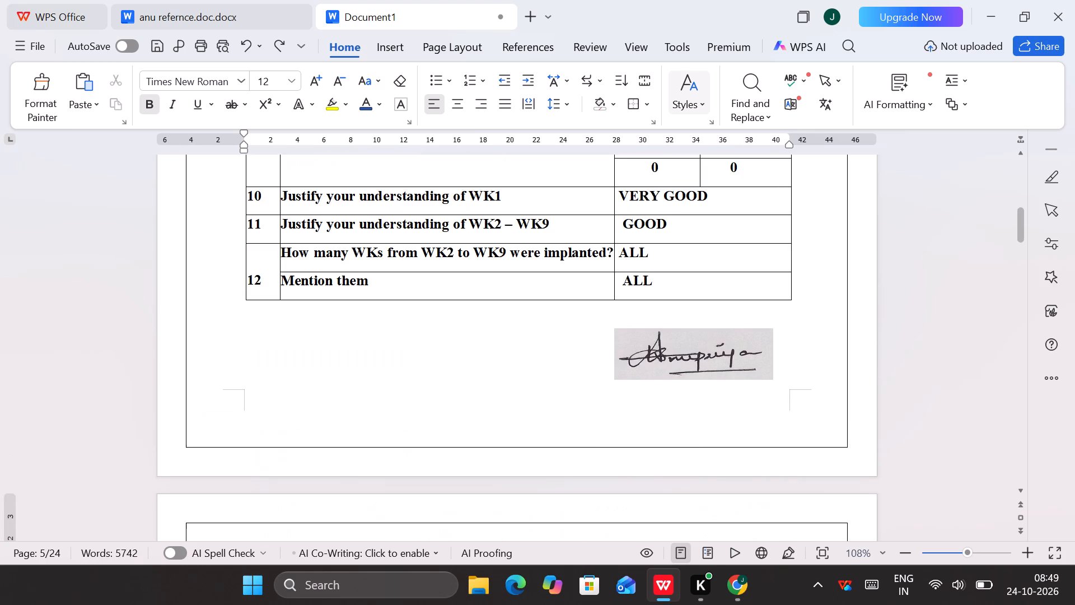
click(666, 350)
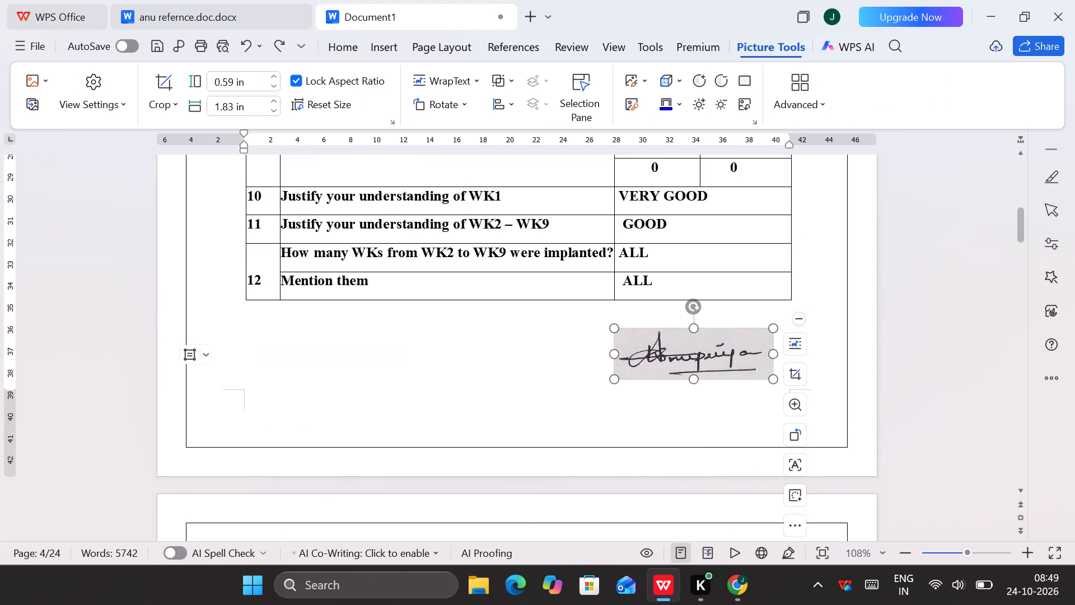
key(Delete)
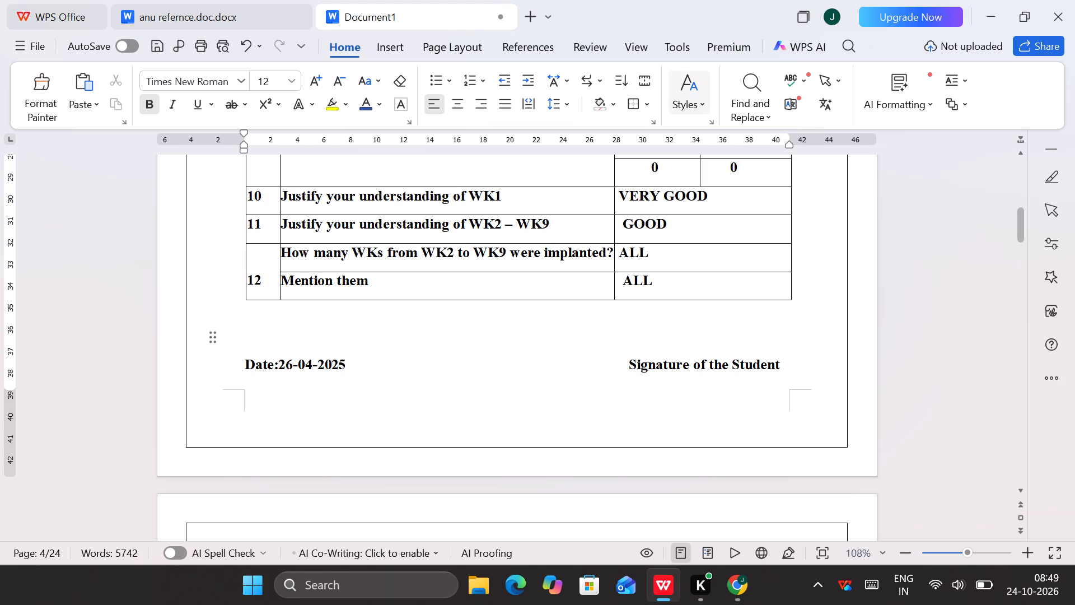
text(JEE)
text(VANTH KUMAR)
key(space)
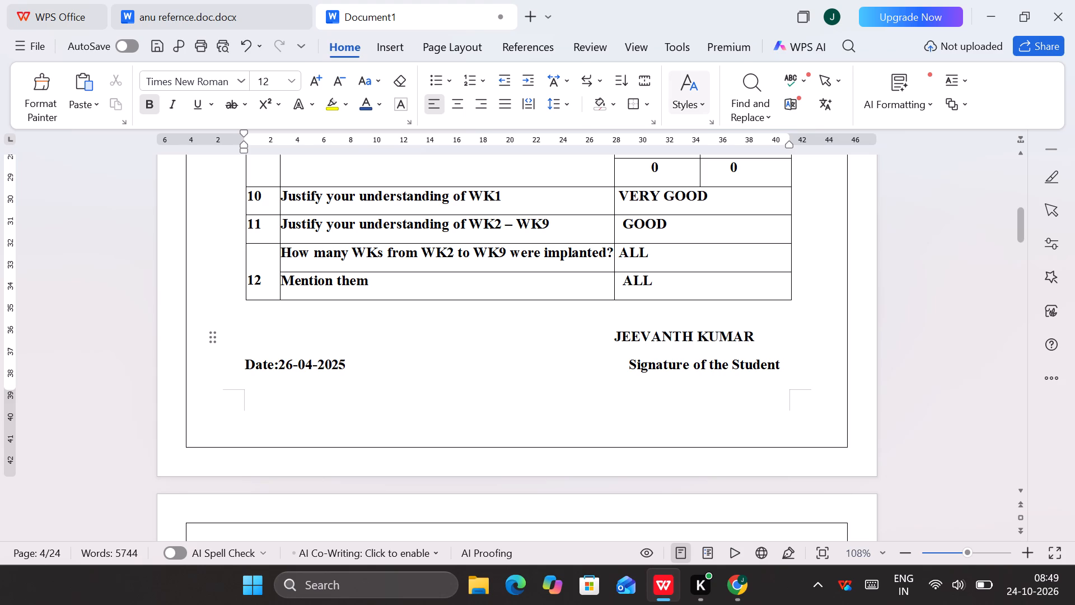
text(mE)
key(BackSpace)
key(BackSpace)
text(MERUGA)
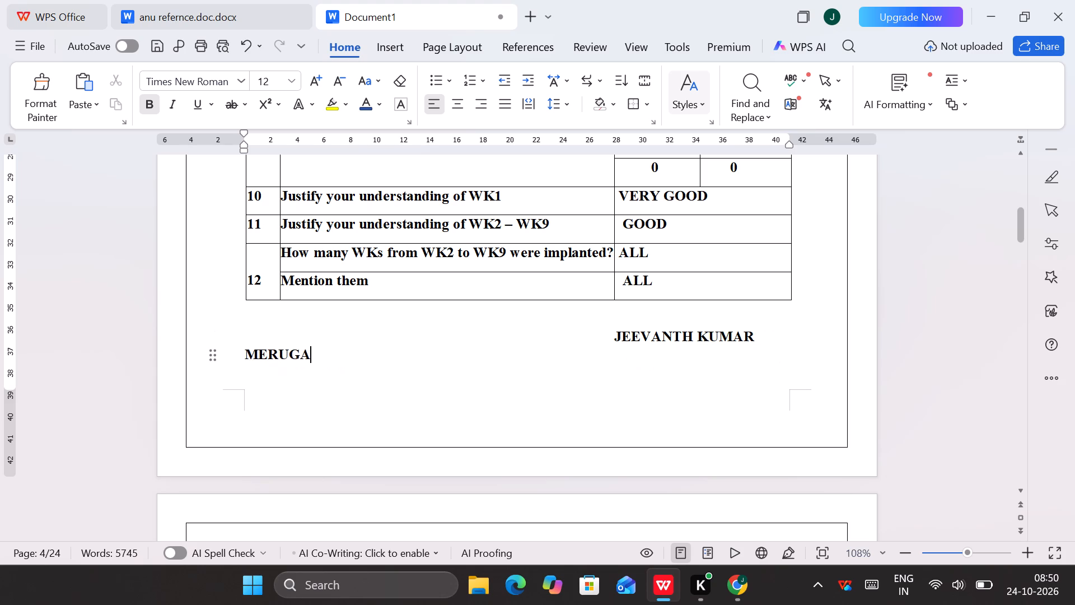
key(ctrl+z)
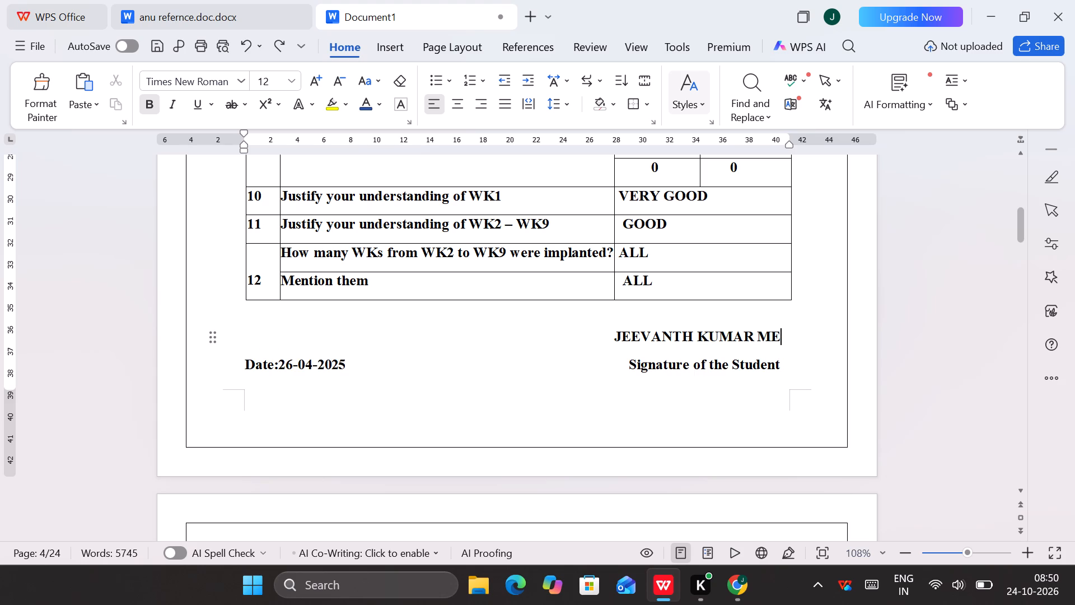
Set the date beside the student's signature to 24-10-2026.
click(351, 364)
key(BackSpace)
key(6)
key(Left)
key(Left)
key(Left)
key(Left)
key(Left)
key(BackSpace)
key(BackSpace)
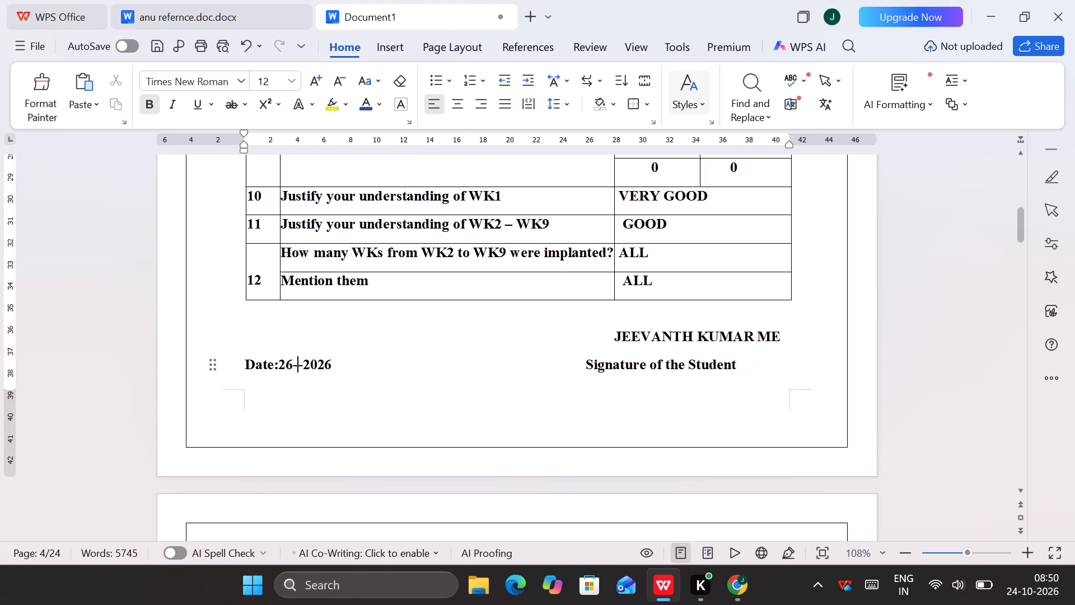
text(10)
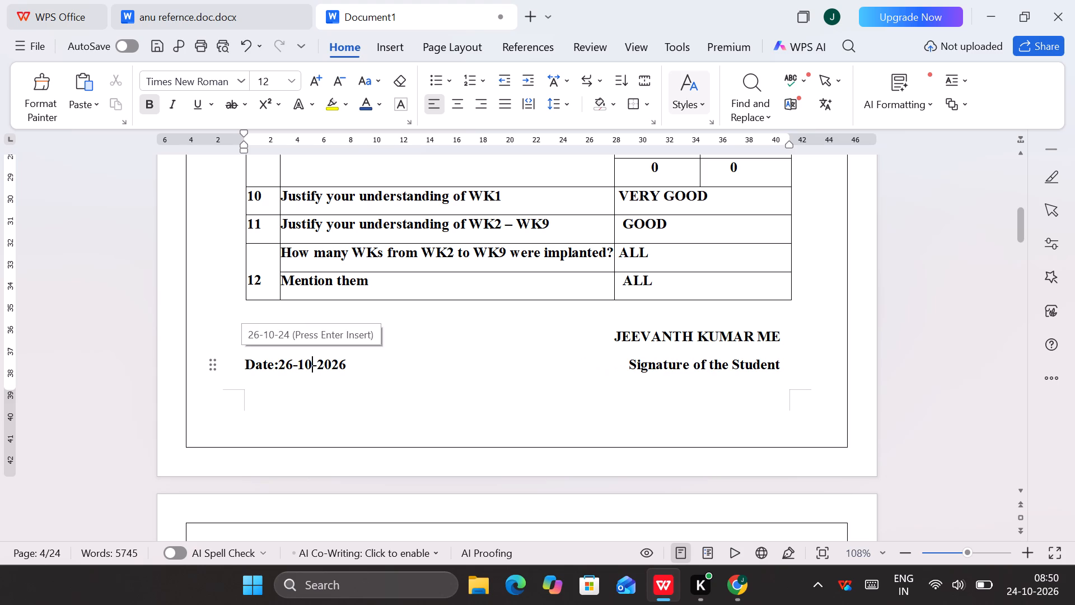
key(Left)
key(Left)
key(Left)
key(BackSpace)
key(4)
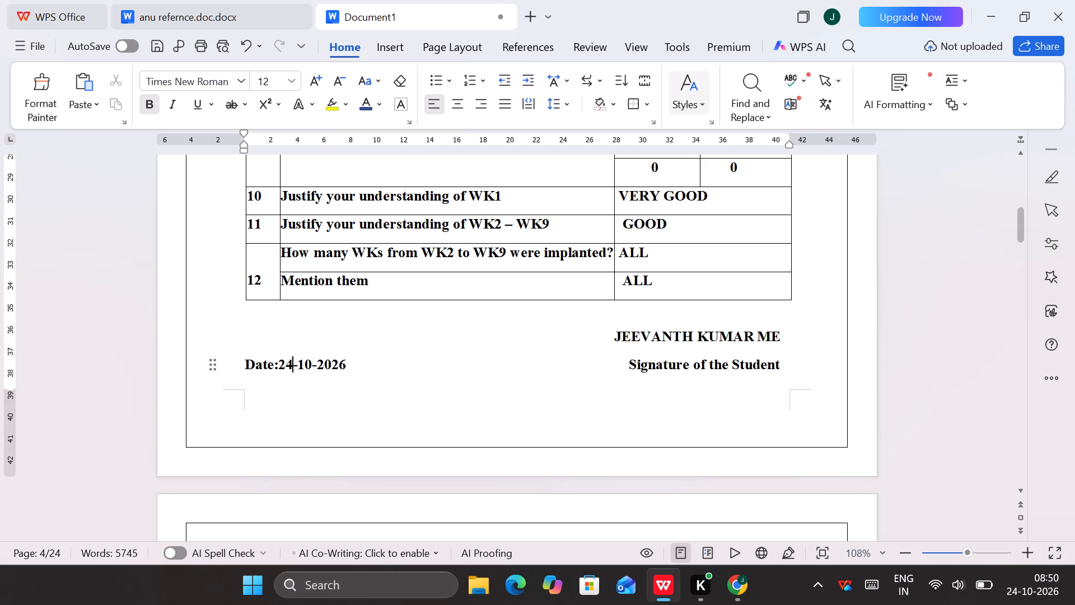
Review the report from the cover page through the self-assessment form to the Introduction for content still to adapt.
scroll(351, 364, down, 2)
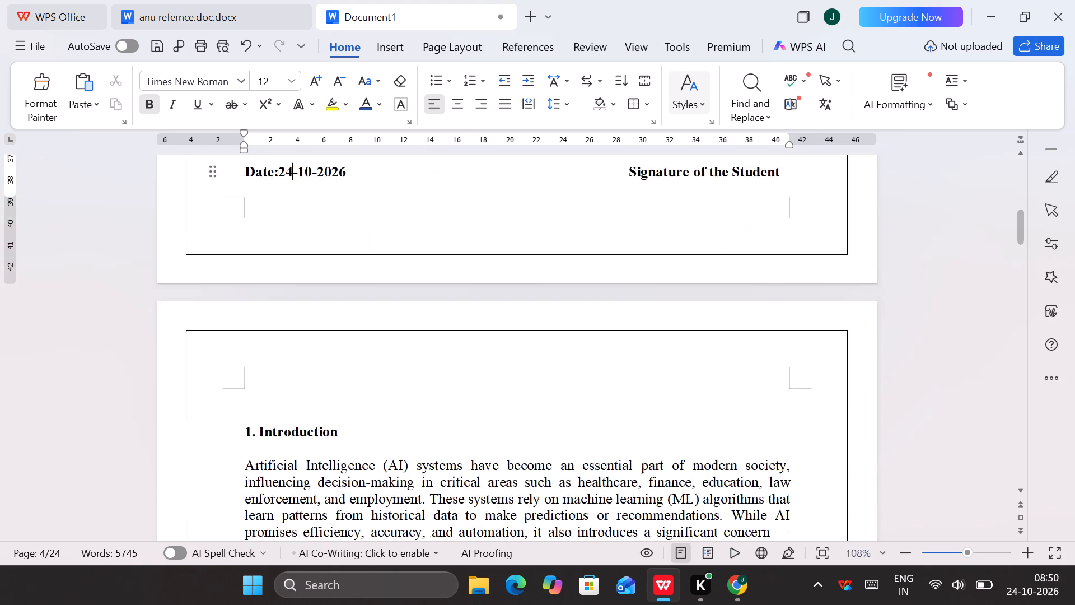
scroll(351, 364, down, 1)
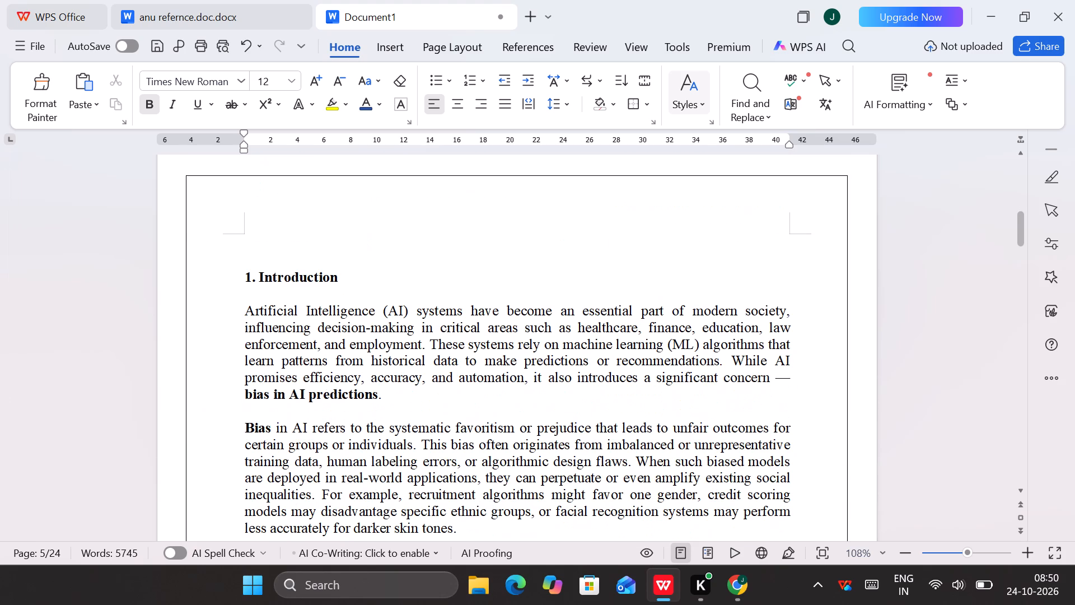
scroll(351, 364, down, 1)
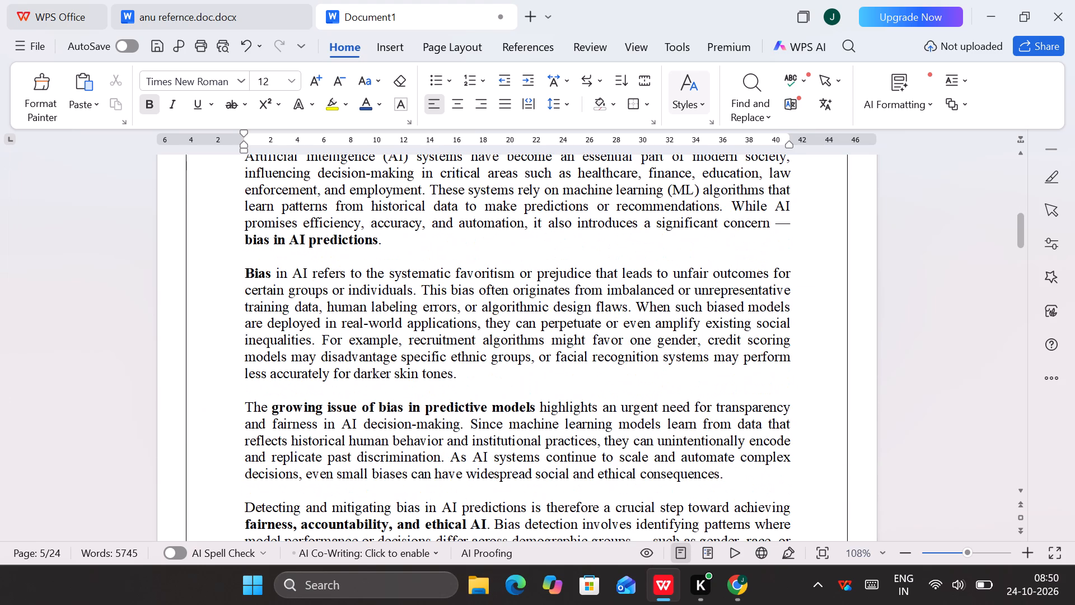
scroll(351, 364, up, 9)
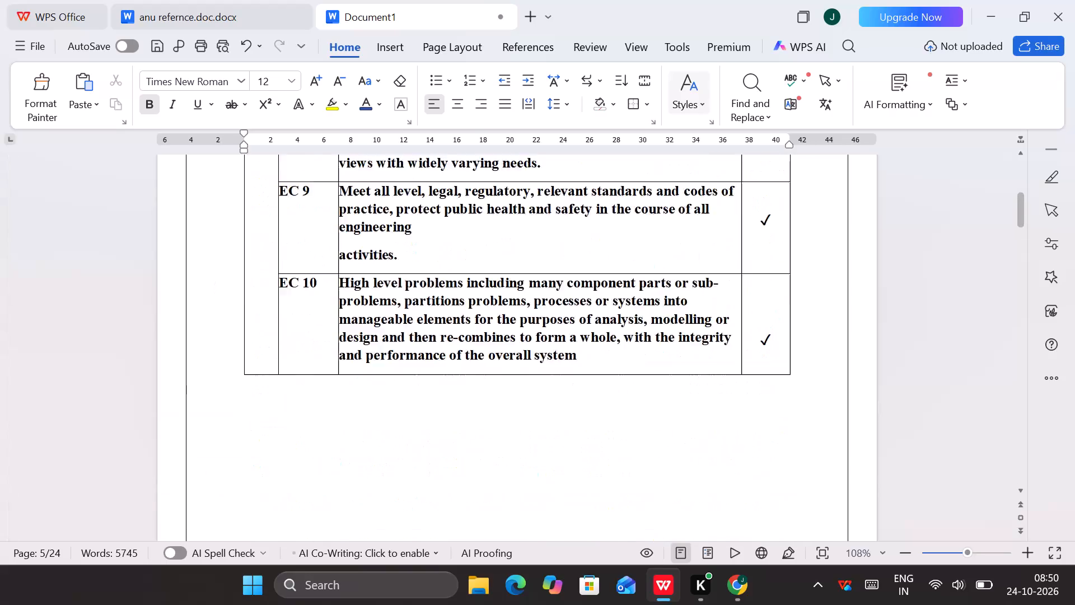
scroll(351, 364, up, 6)
scroll(351, 364, down, 1)
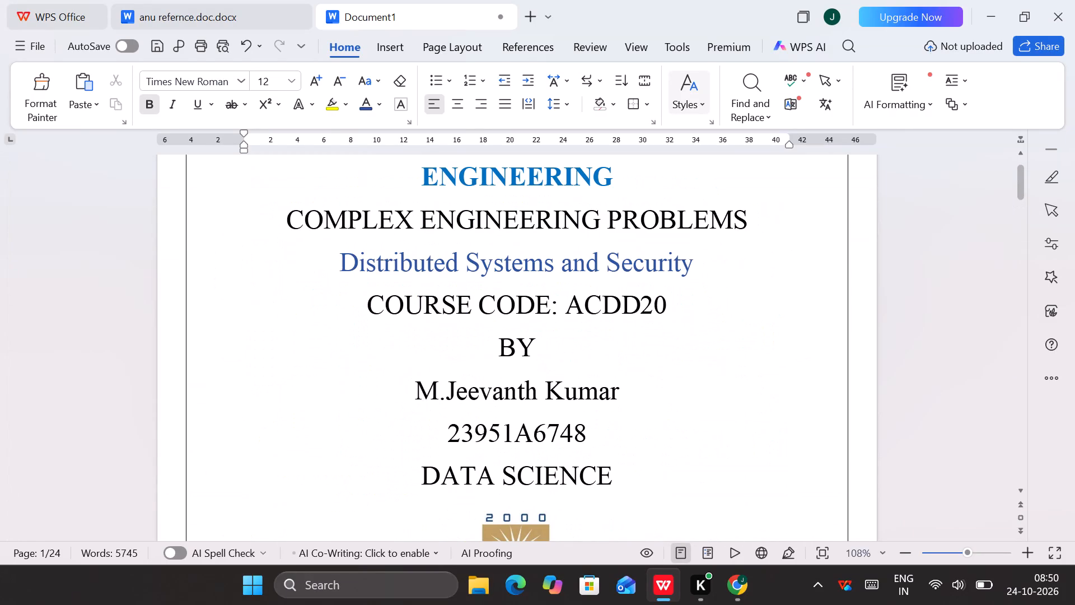
scroll(351, 364, down, 1)
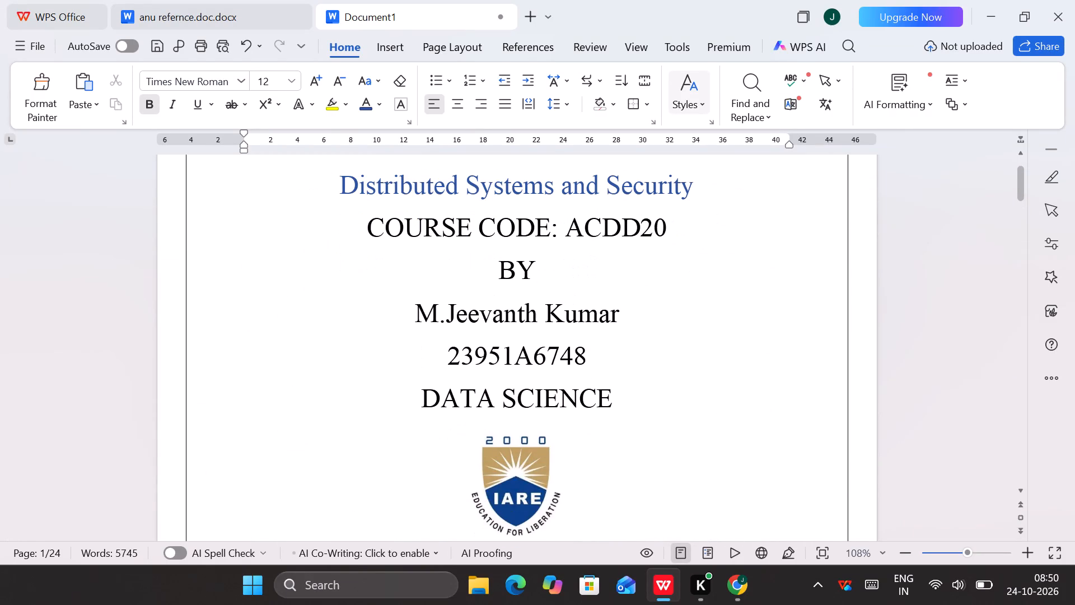
scroll(351, 364, down, 1)
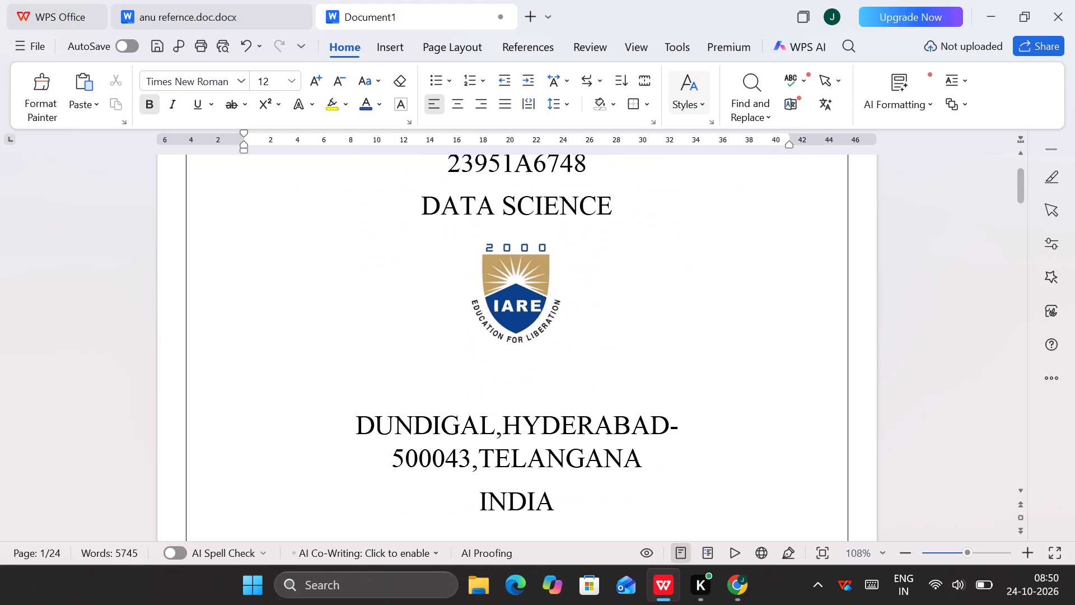
scroll(351, 364, down, 2)
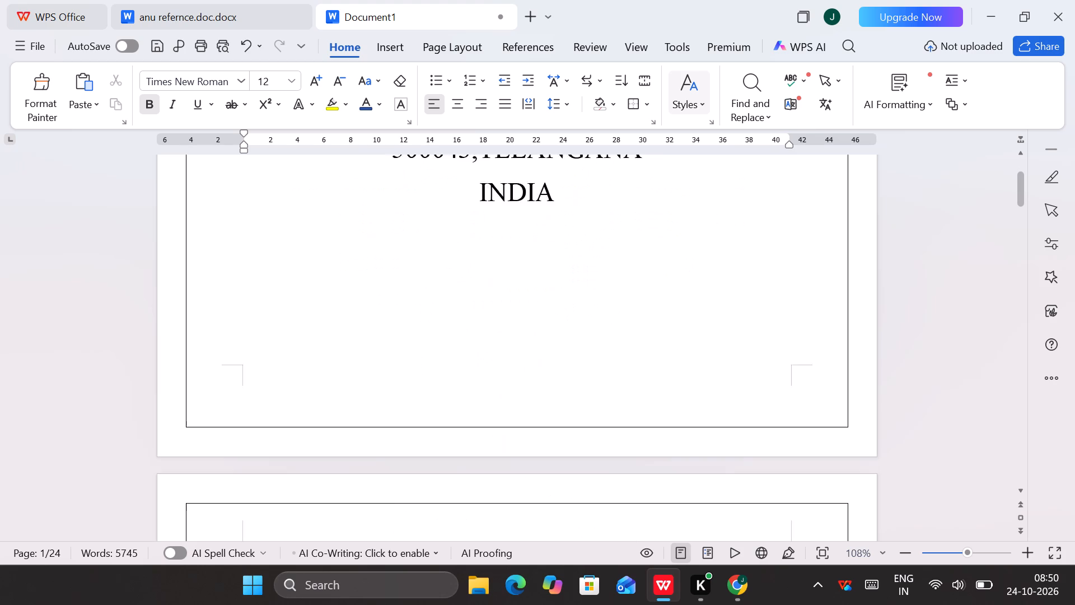
scroll(351, 364, down, 2)
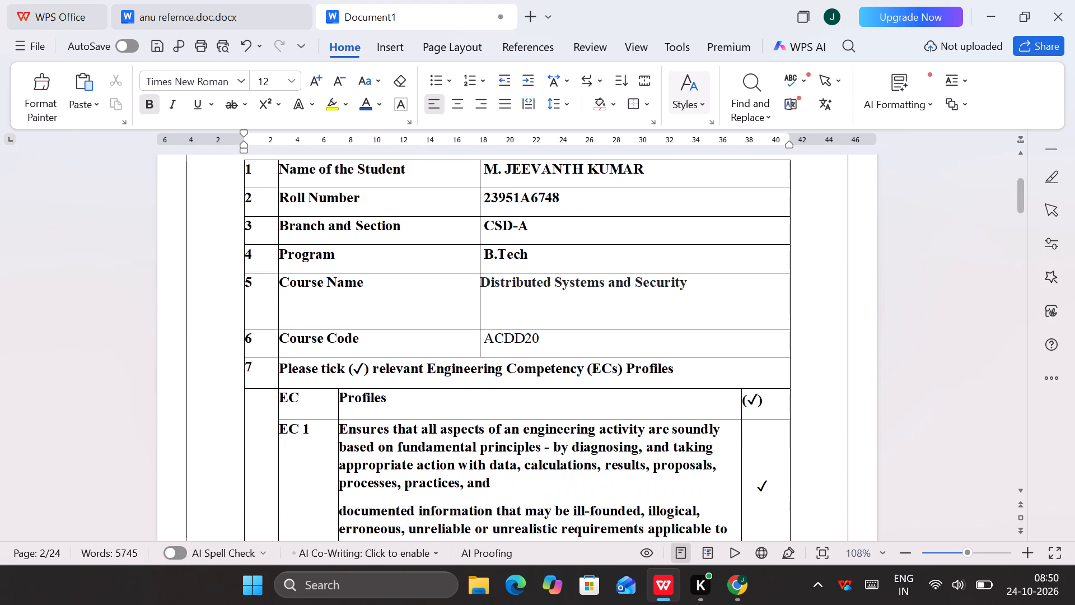
scroll(351, 364, down, 4)
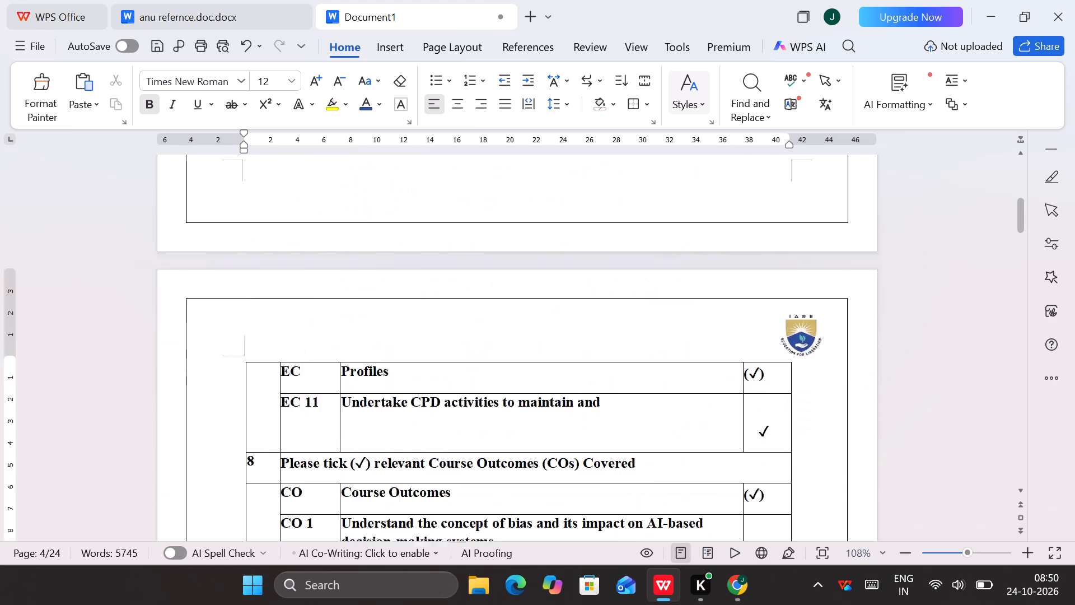
scroll(351, 364, down, 1)
scroll(351, 364, up, 3)
scroll(351, 364, down, 1)
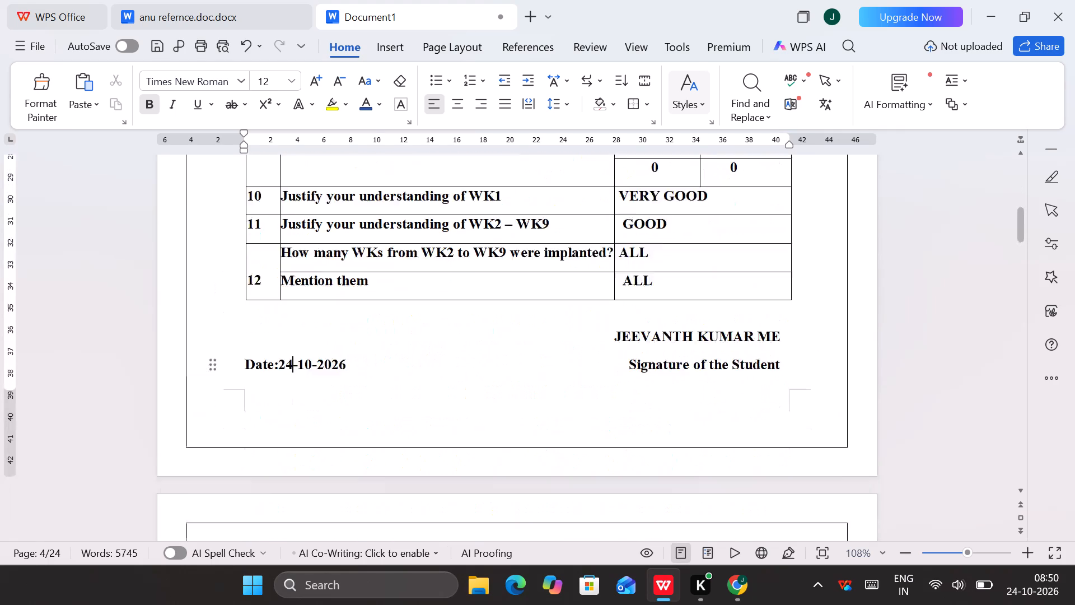
scroll(351, 364, down, 2)
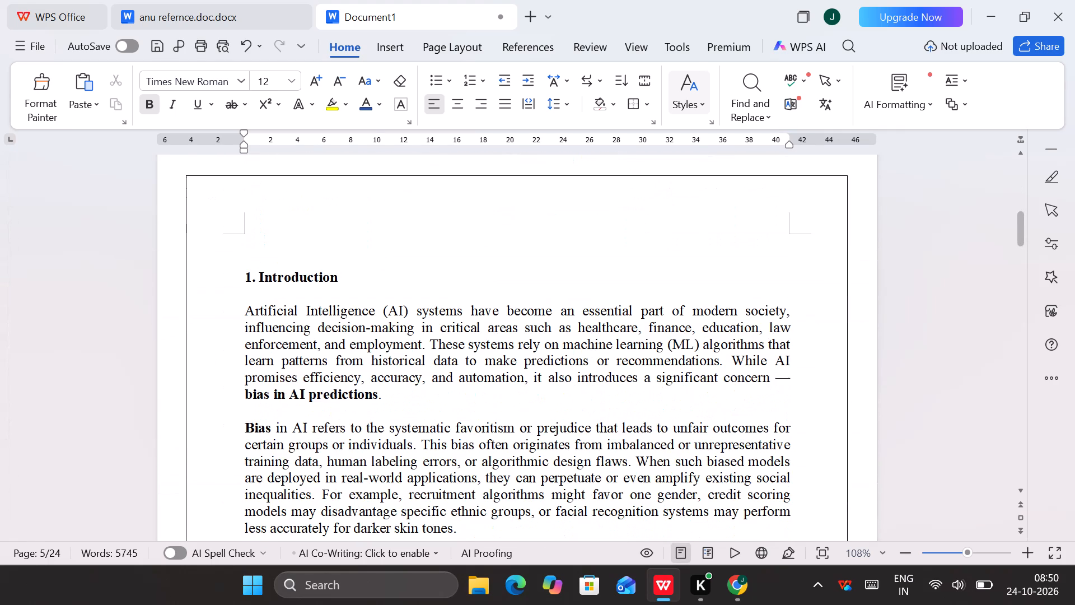
scroll(297, 337, down, 3)
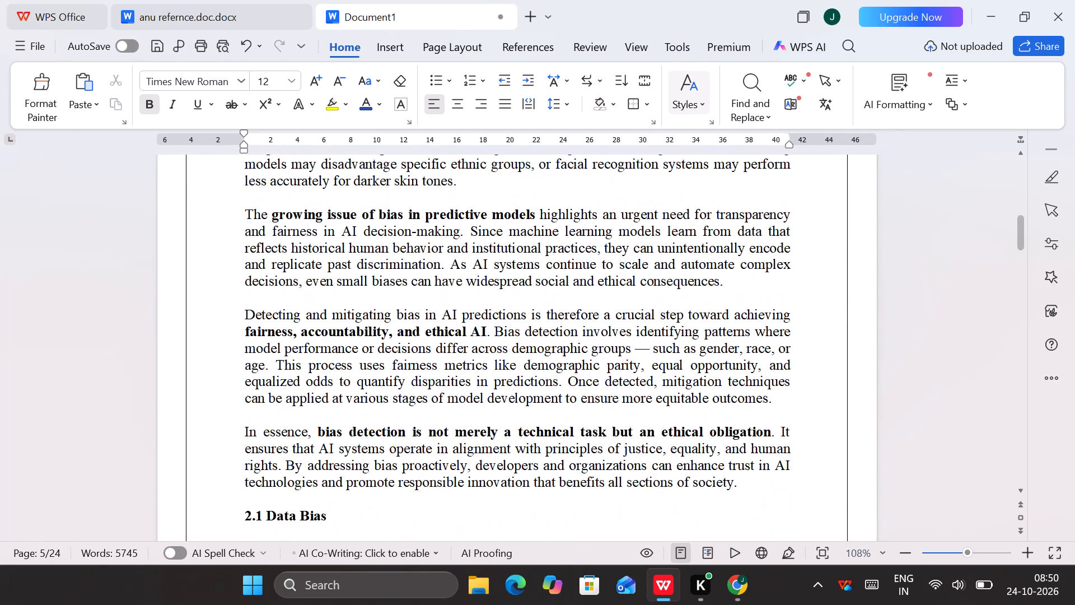
scroll(297, 337, up, 3)
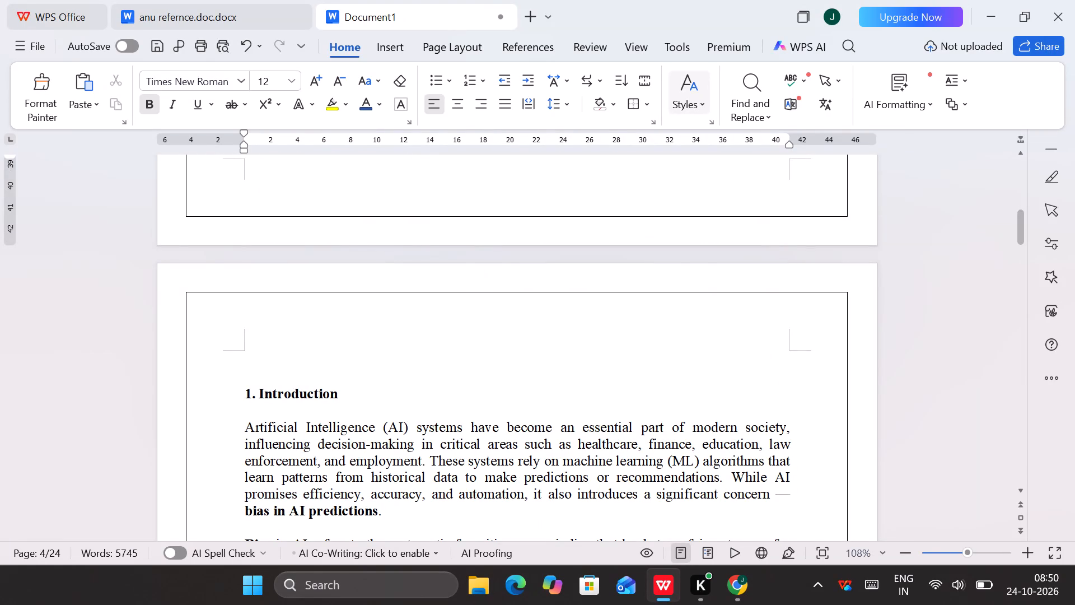
click(745, 584)
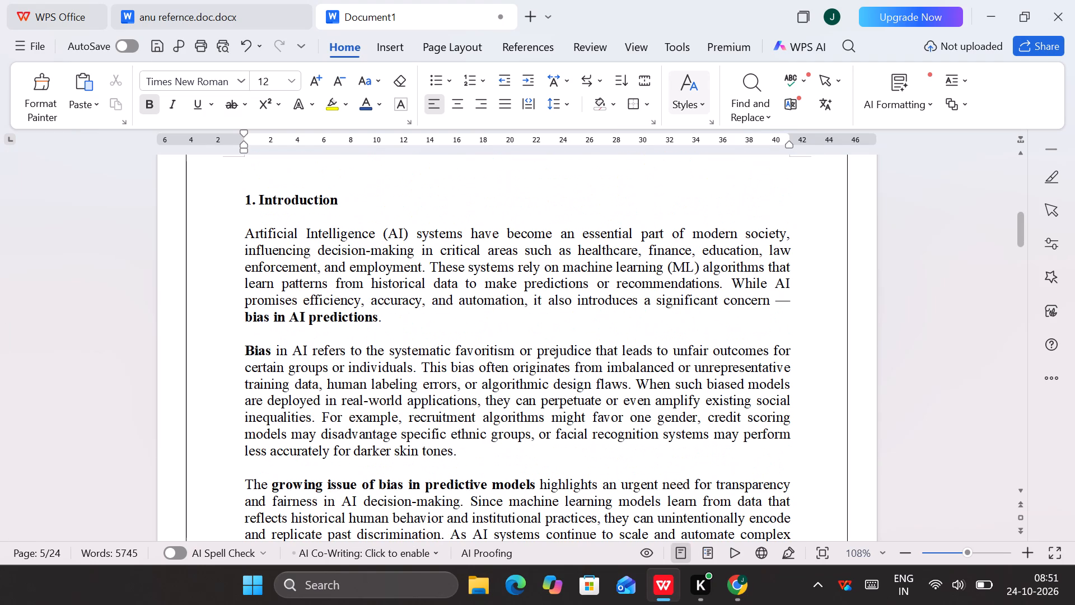
drag(245, 236, 455, 480)
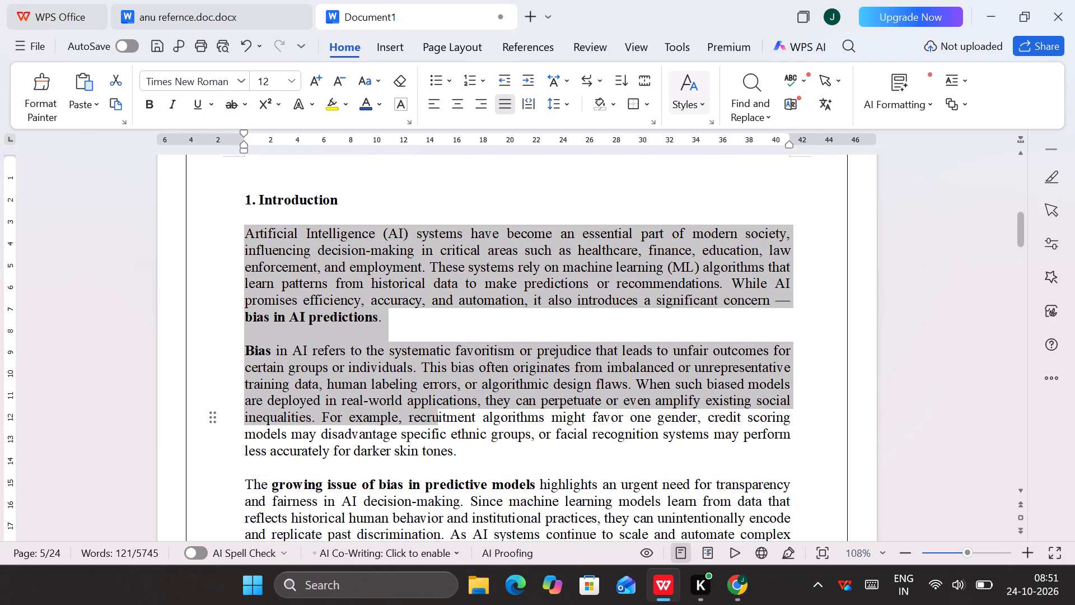
drag(455, 480, 497, 336)
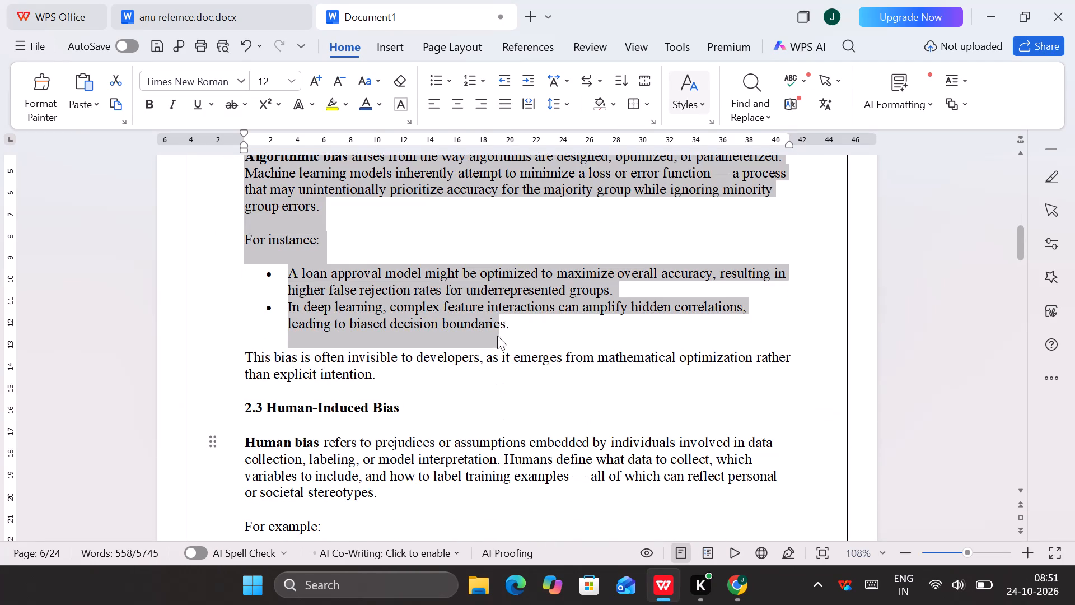
drag(497, 336, 698, 172)
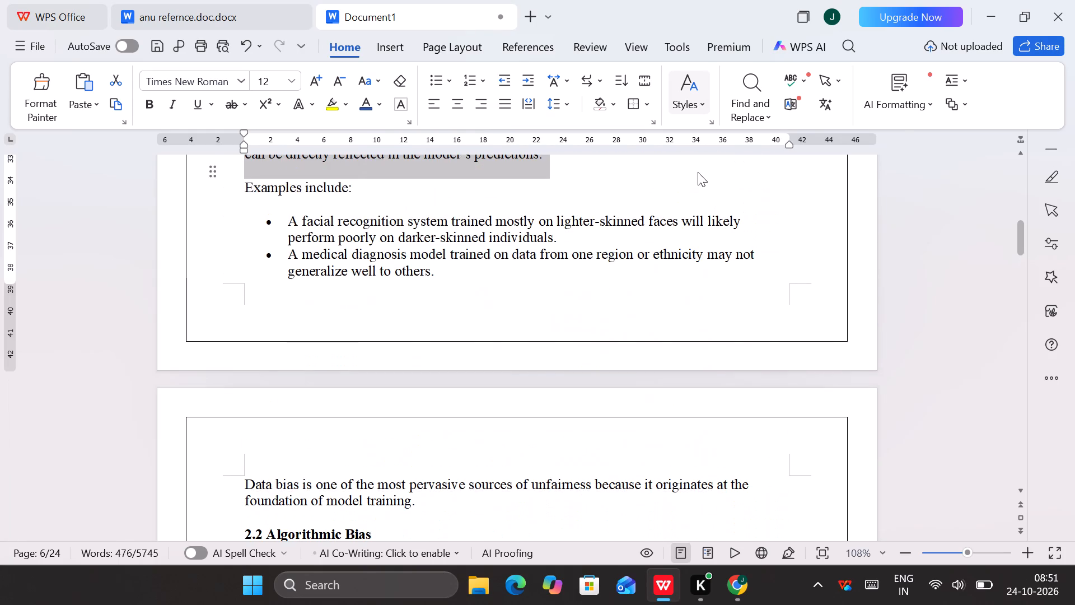
drag(698, 172, 722, 142)
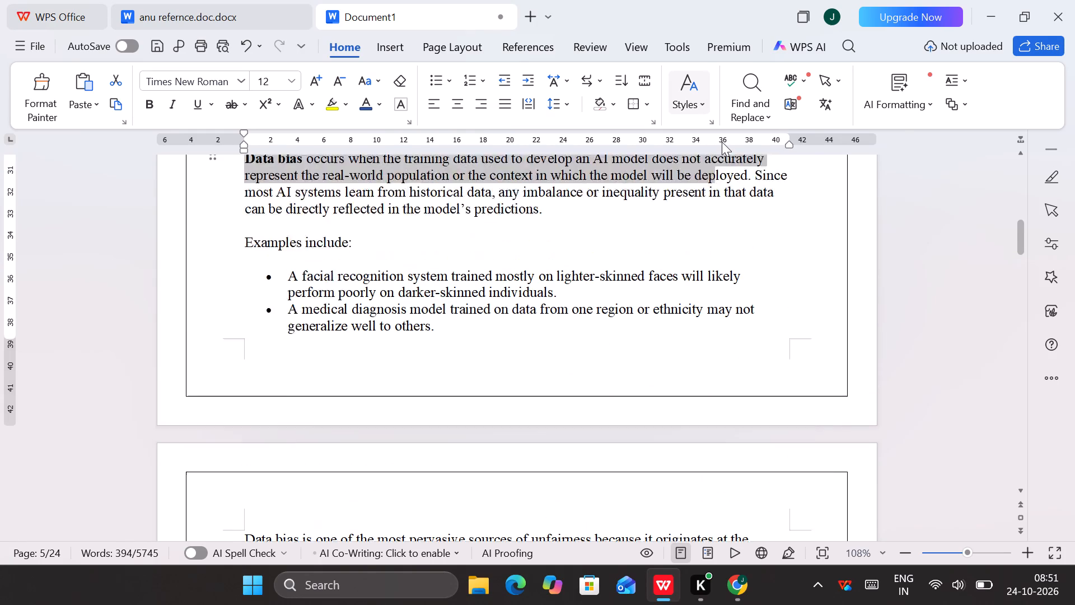
drag(722, 142, 770, 252)
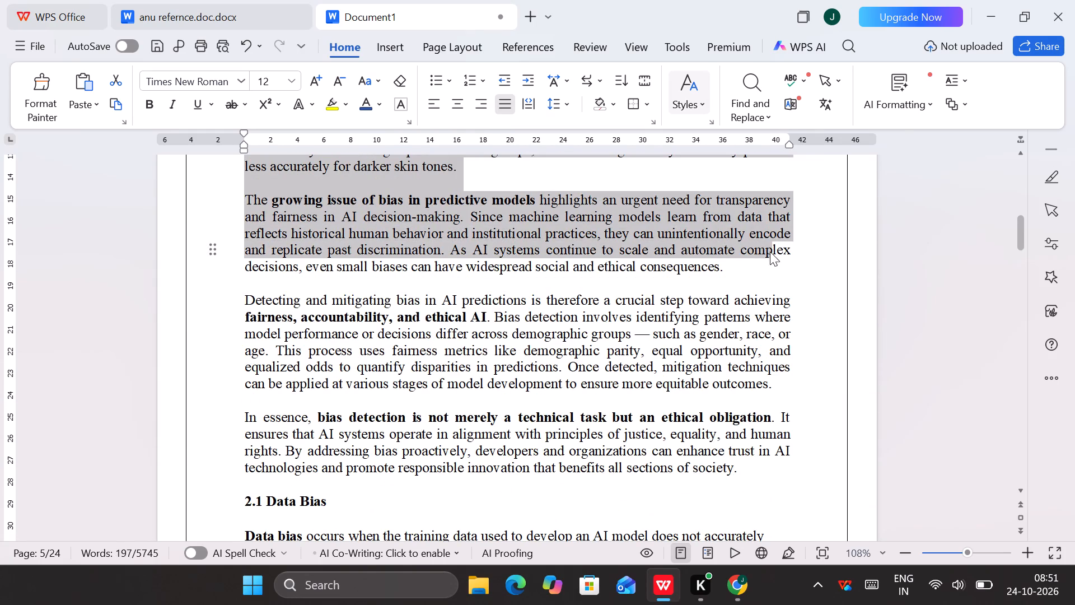
drag(770, 252, 750, 460)
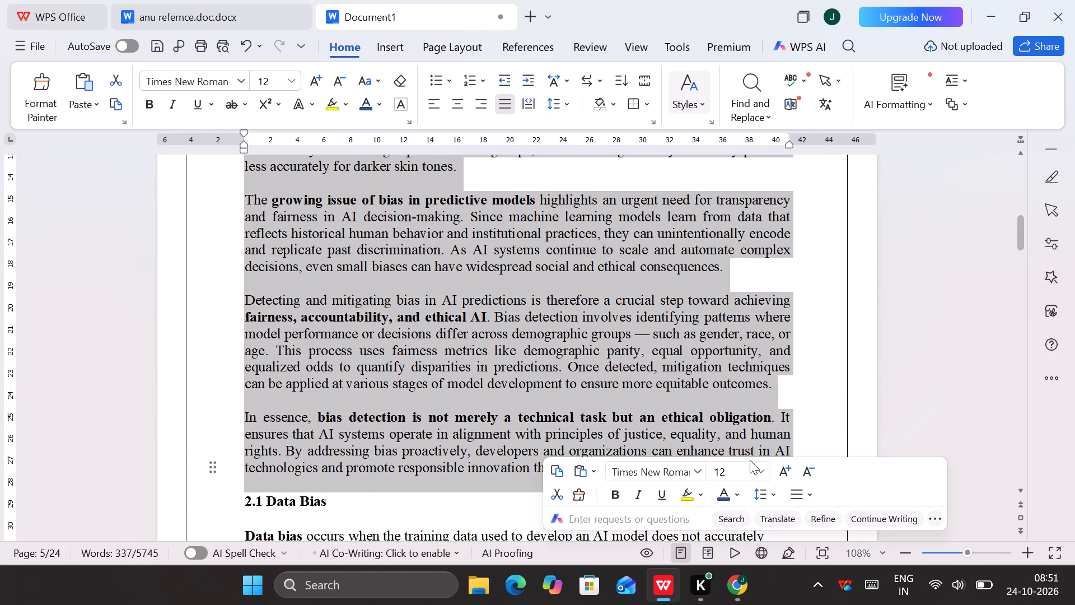
key(BackSpace)
Paste the copied RPC and RMI introduction below the "1. Introduction" heading and remove the blank line before "2.1 Data Bias".
scroll(750, 460, up, 1)
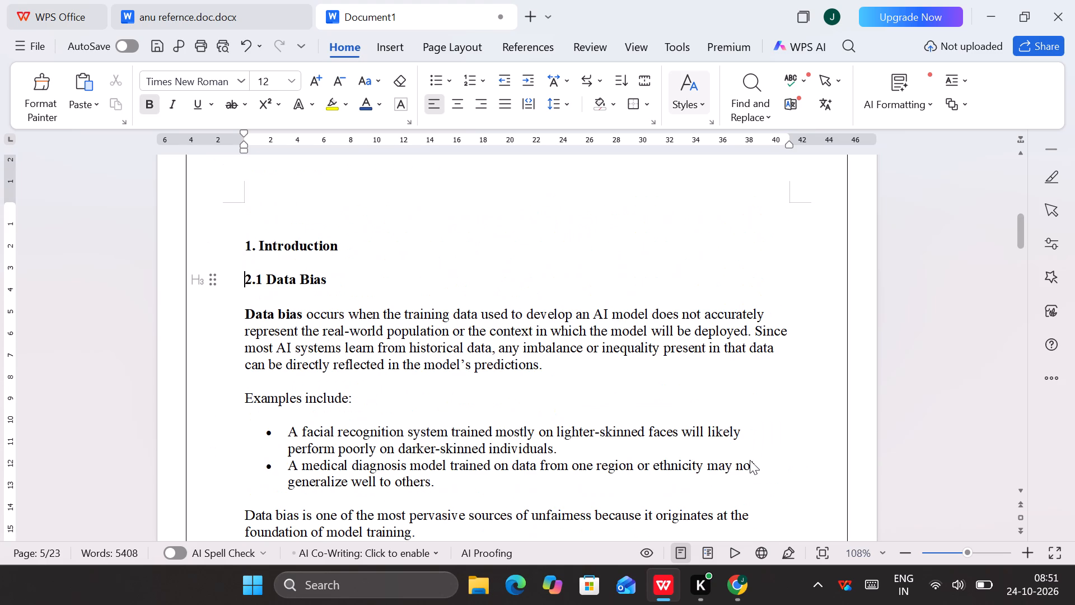
click(315, 253)
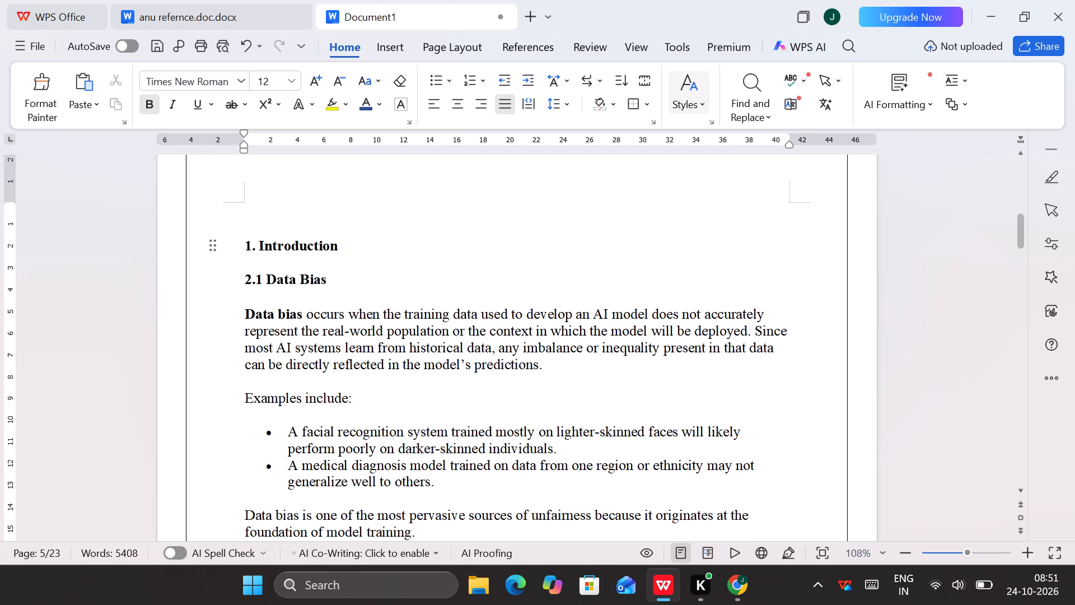
click(345, 229)
click(345, 235)
key(Return)
key(BackSpace)
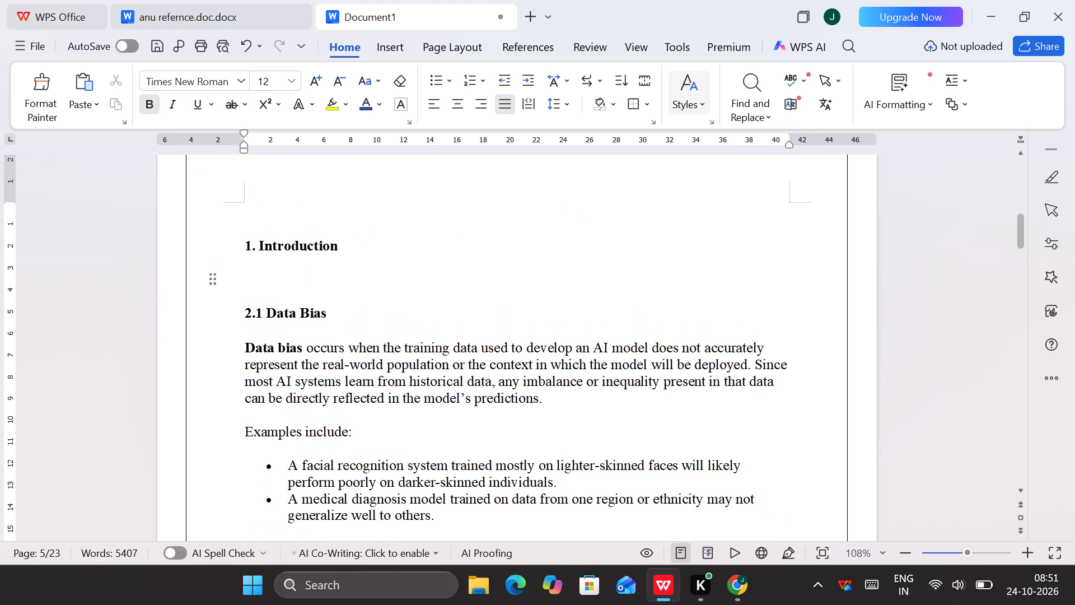
key(ctrl+v)
scroll(345, 235, up, 3)
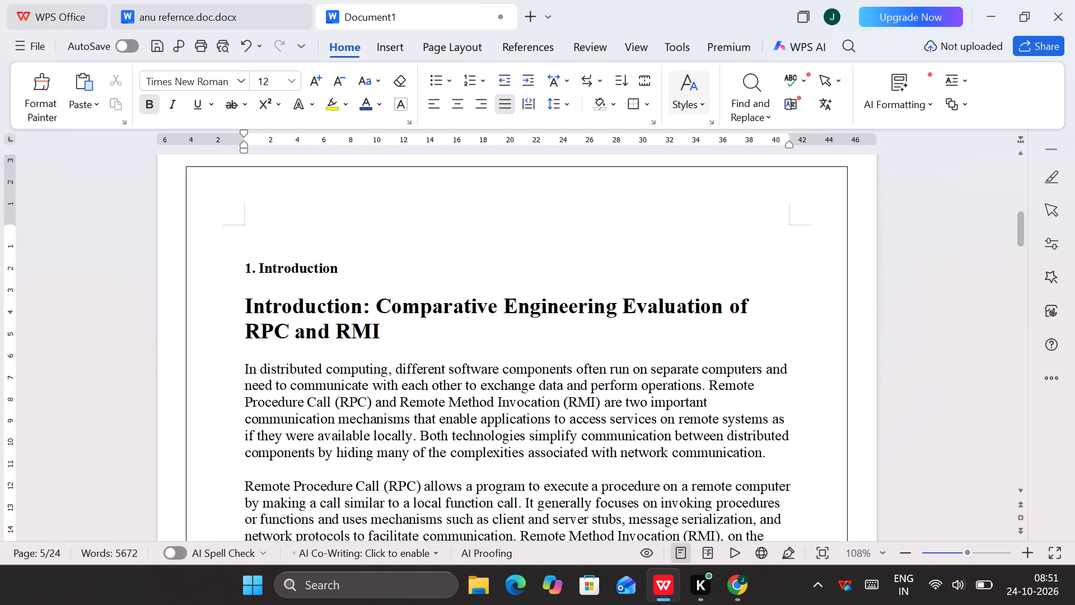
scroll(428, 332, down, 3)
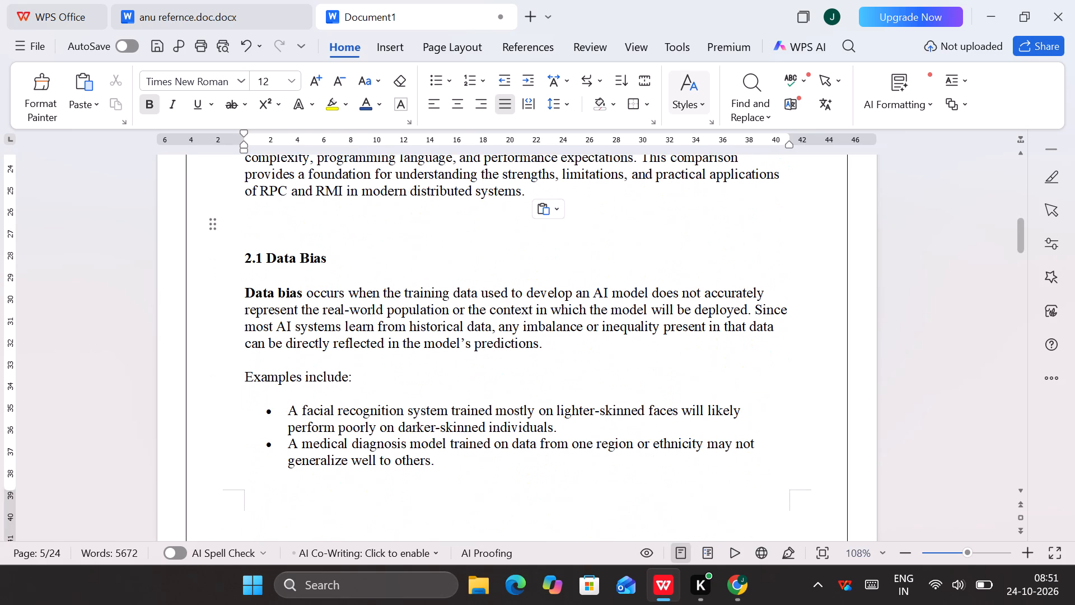
key(BackSpace)
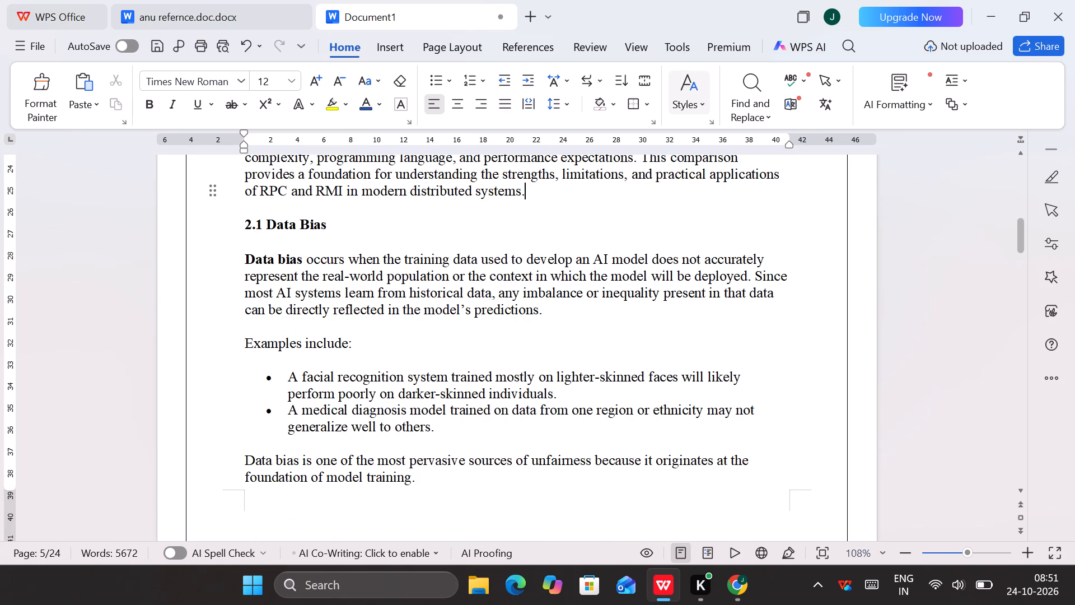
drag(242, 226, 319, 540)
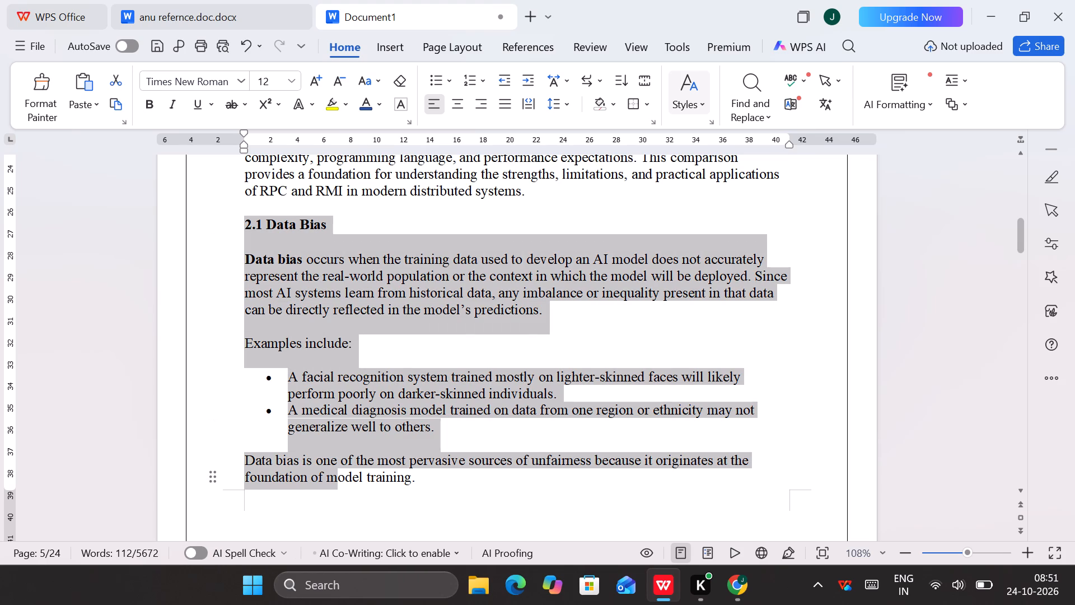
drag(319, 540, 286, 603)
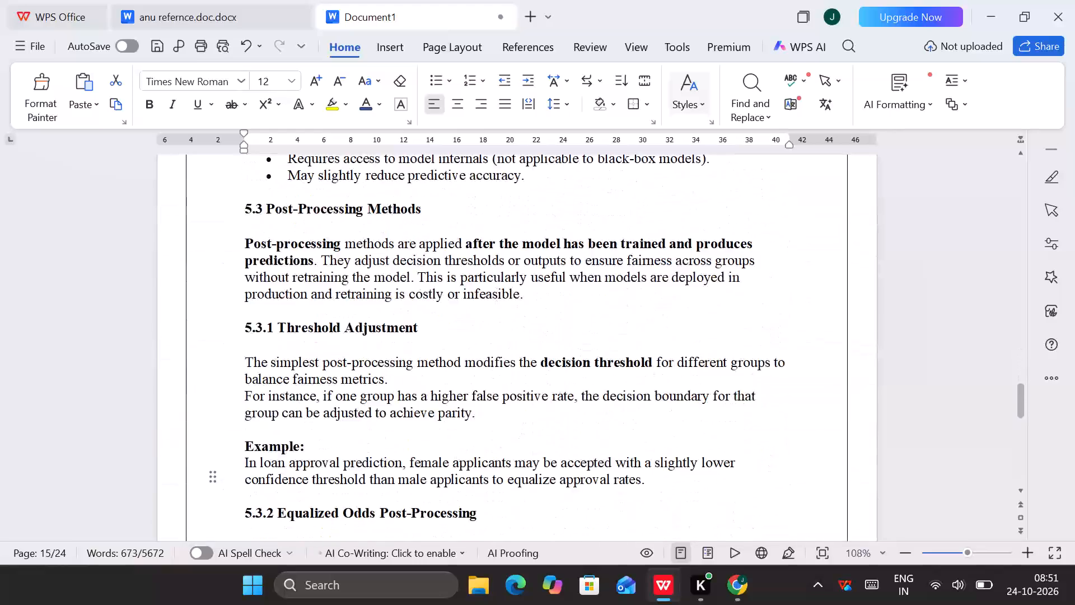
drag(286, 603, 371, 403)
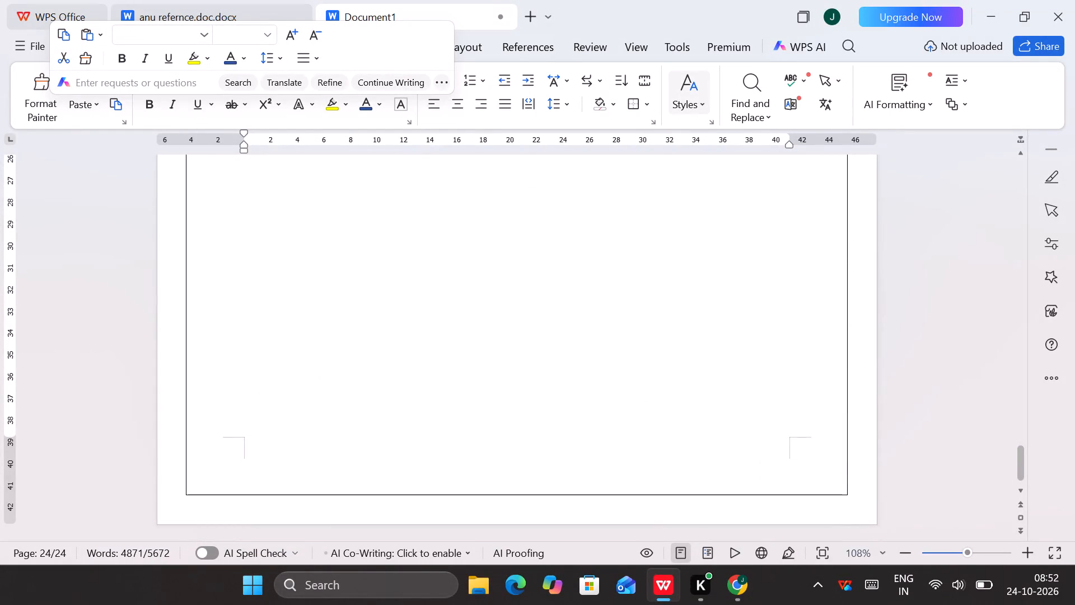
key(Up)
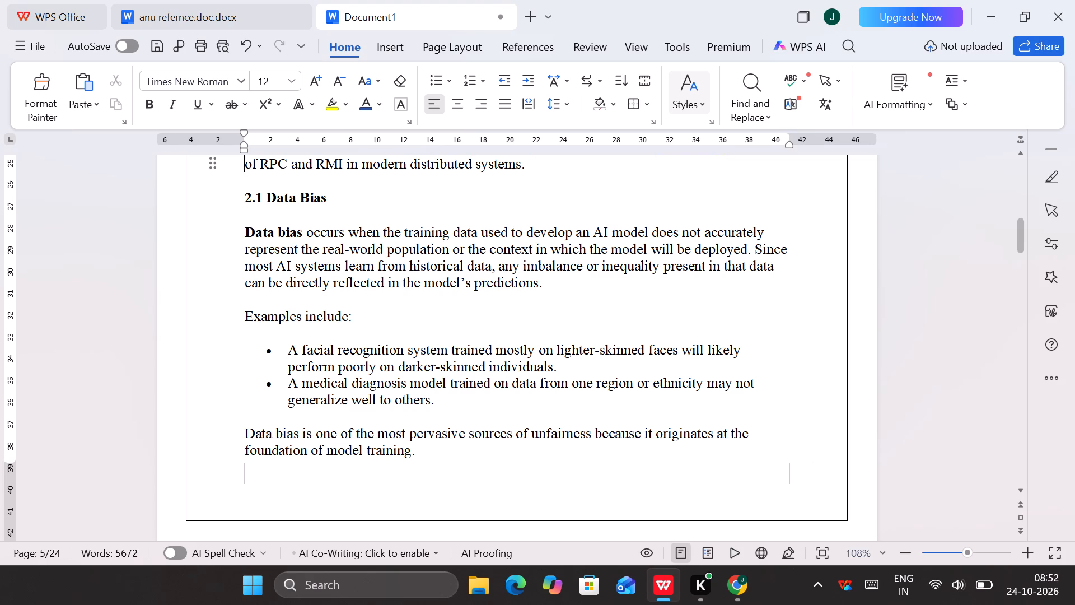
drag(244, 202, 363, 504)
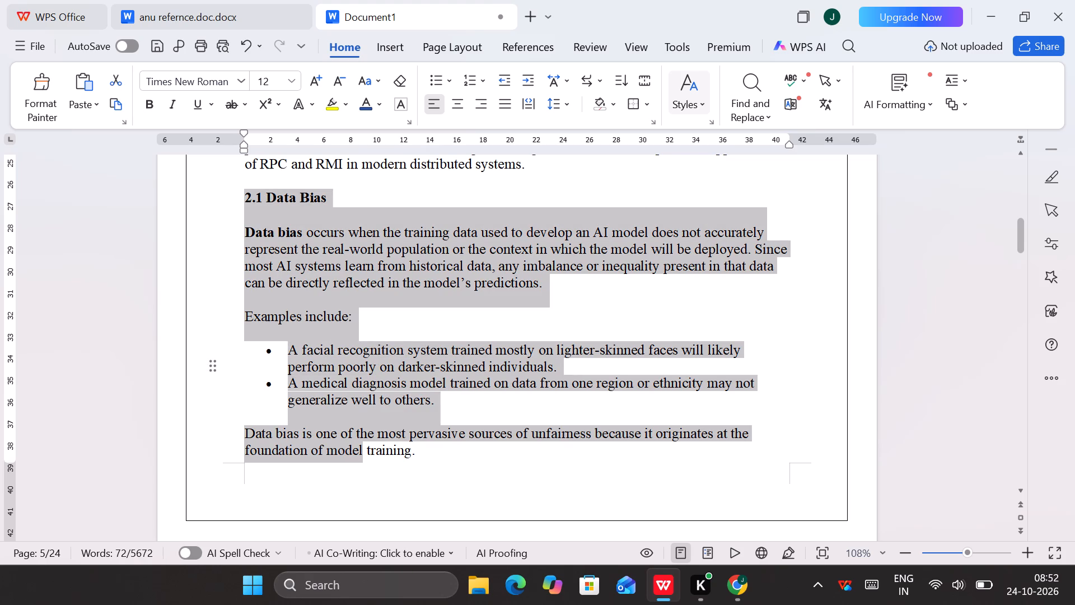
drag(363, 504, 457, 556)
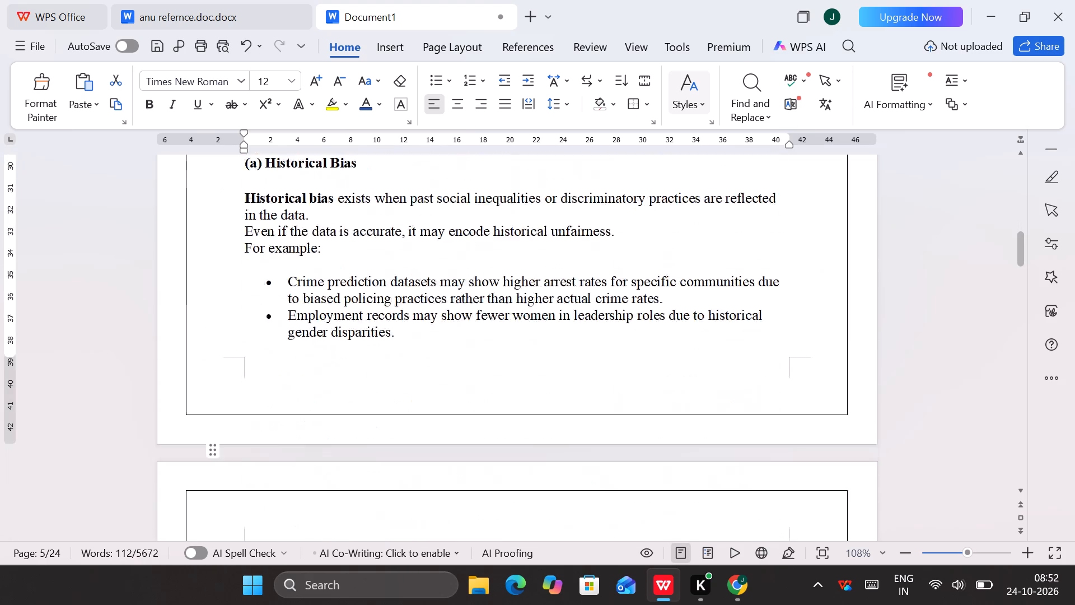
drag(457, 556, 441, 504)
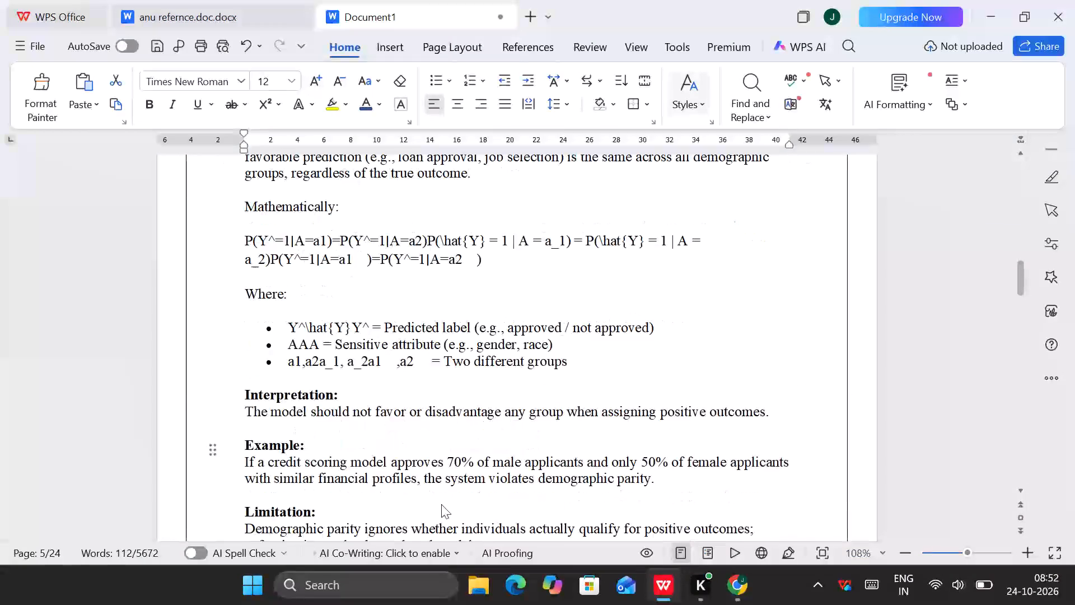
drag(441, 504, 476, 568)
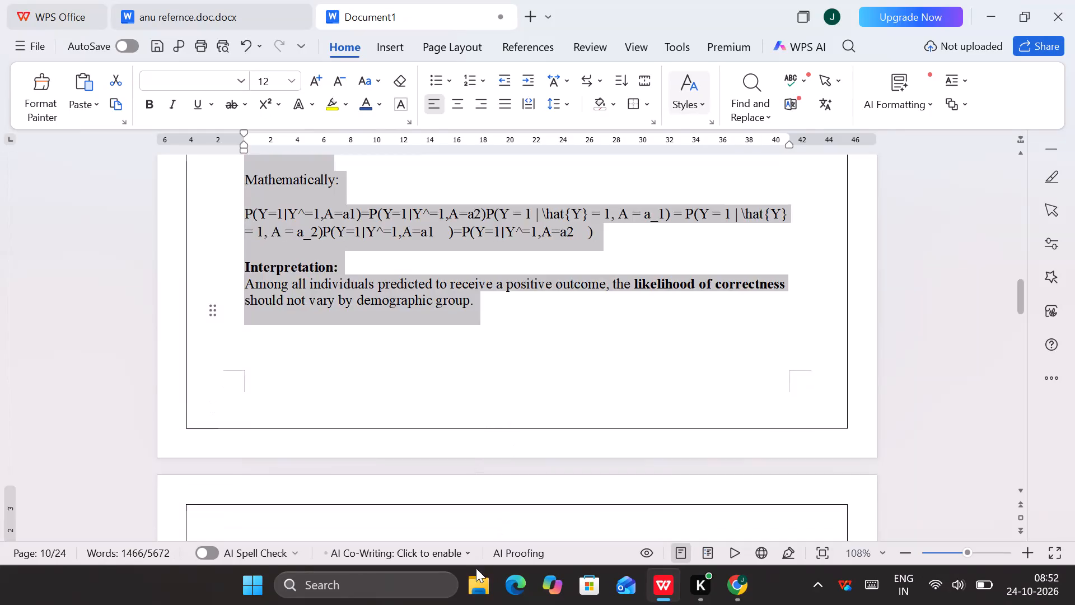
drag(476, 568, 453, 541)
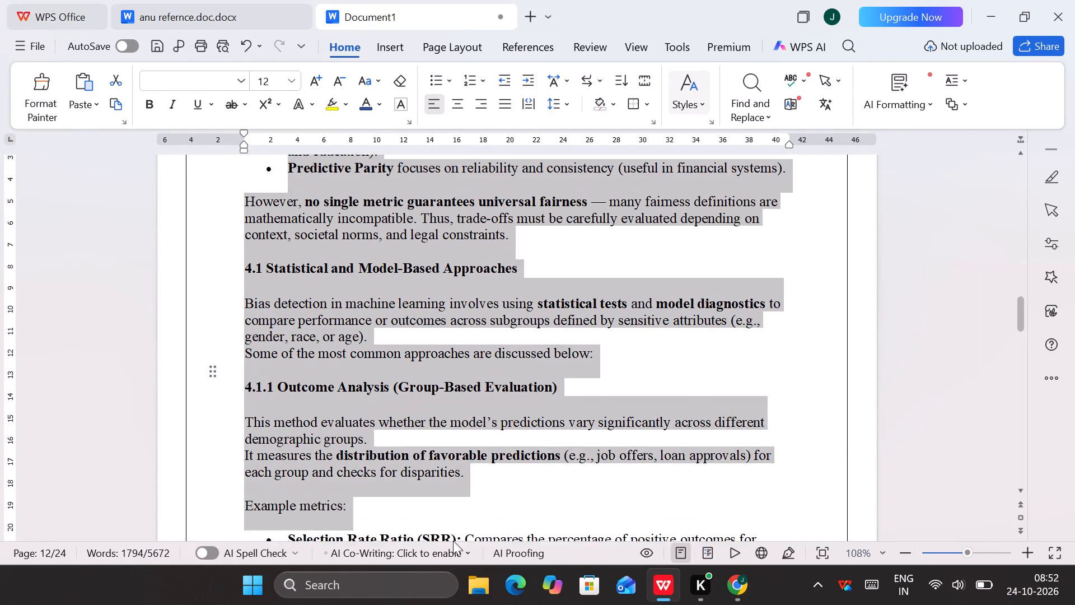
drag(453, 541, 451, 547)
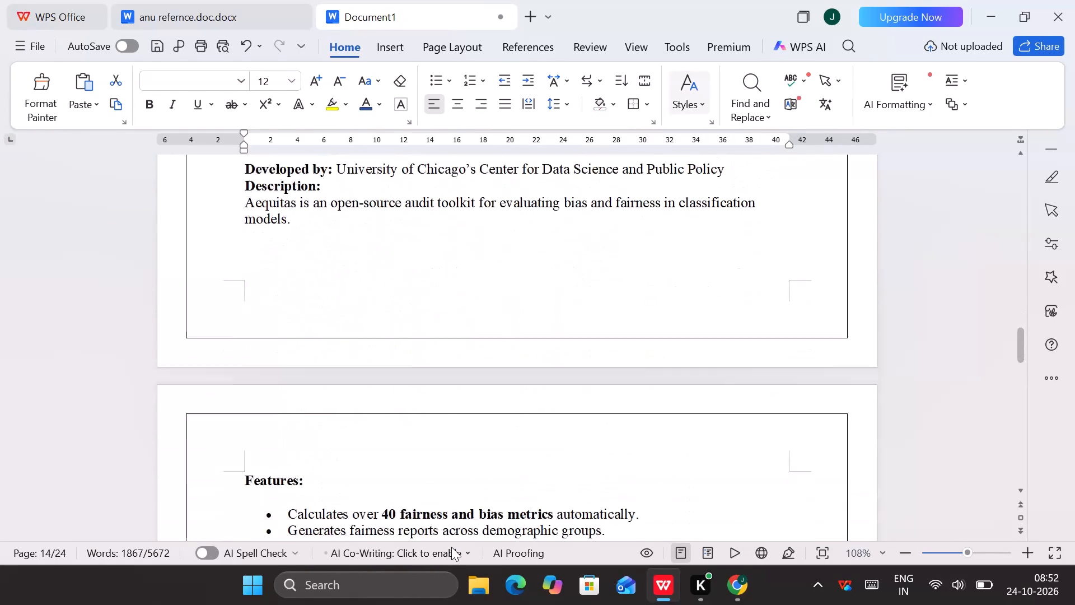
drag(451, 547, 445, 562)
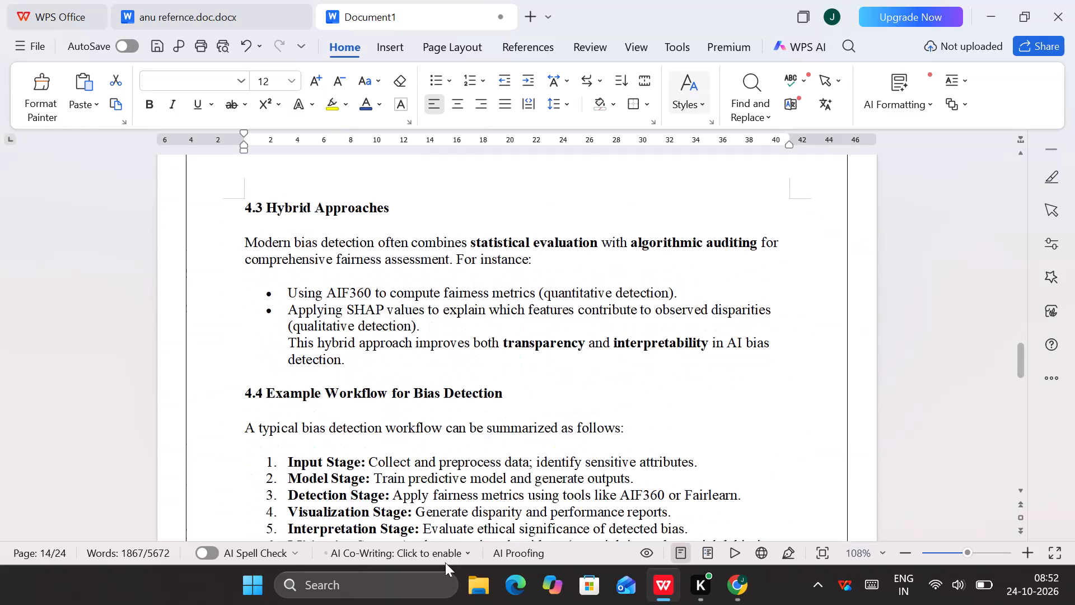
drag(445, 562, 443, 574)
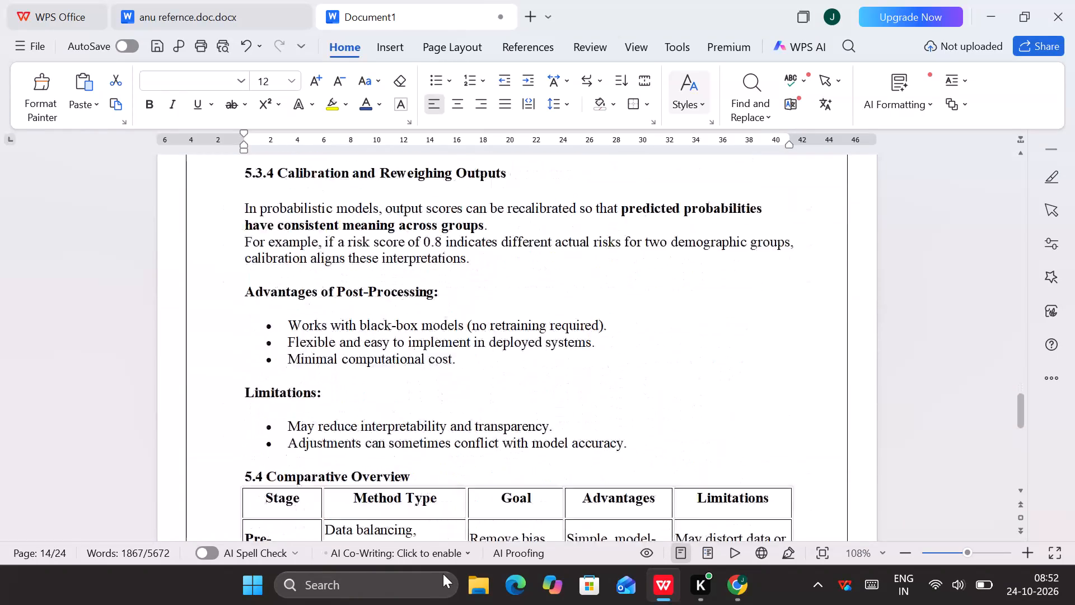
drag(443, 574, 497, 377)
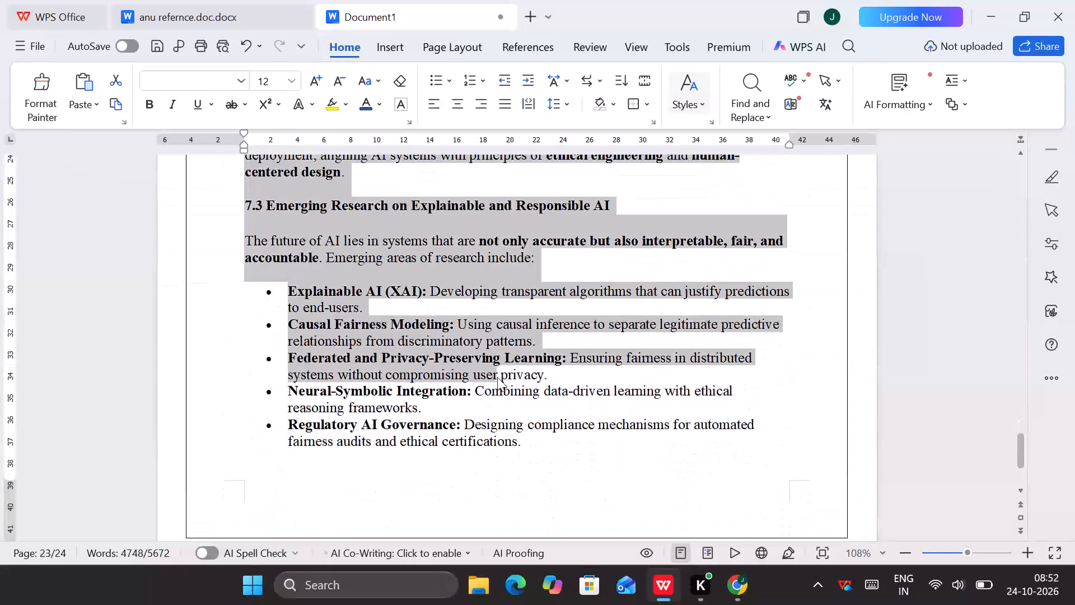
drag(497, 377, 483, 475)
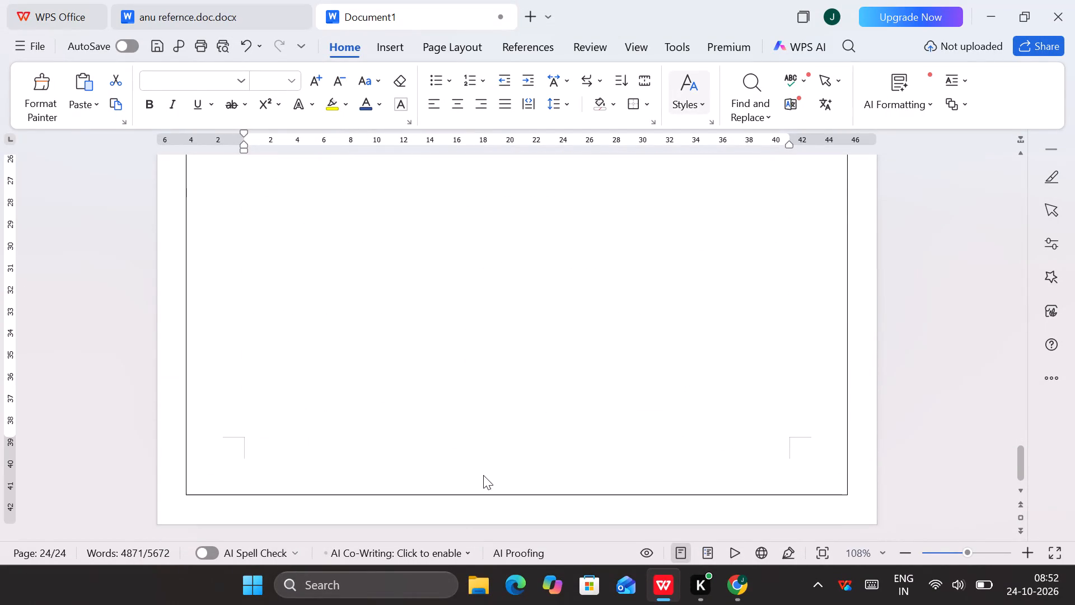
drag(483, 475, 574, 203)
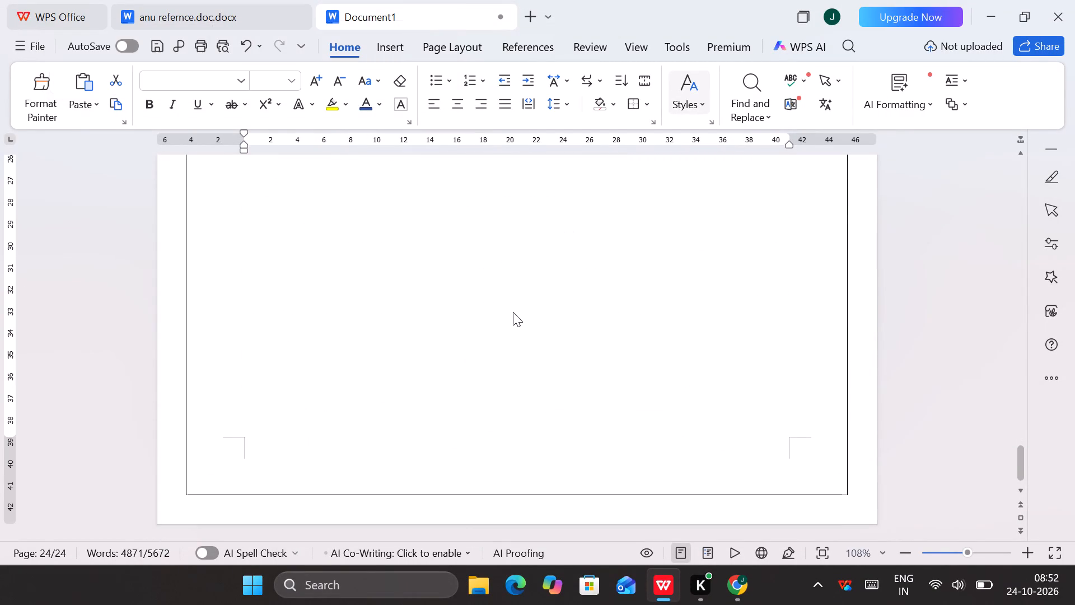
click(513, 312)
Look through the whole report to locate the remaining AI bias content, from the "2.1 Data Bias" heading to the concluding remarks.
scroll(513, 312, up, 6)
ctrl+scroll(513, 312, down, 2)
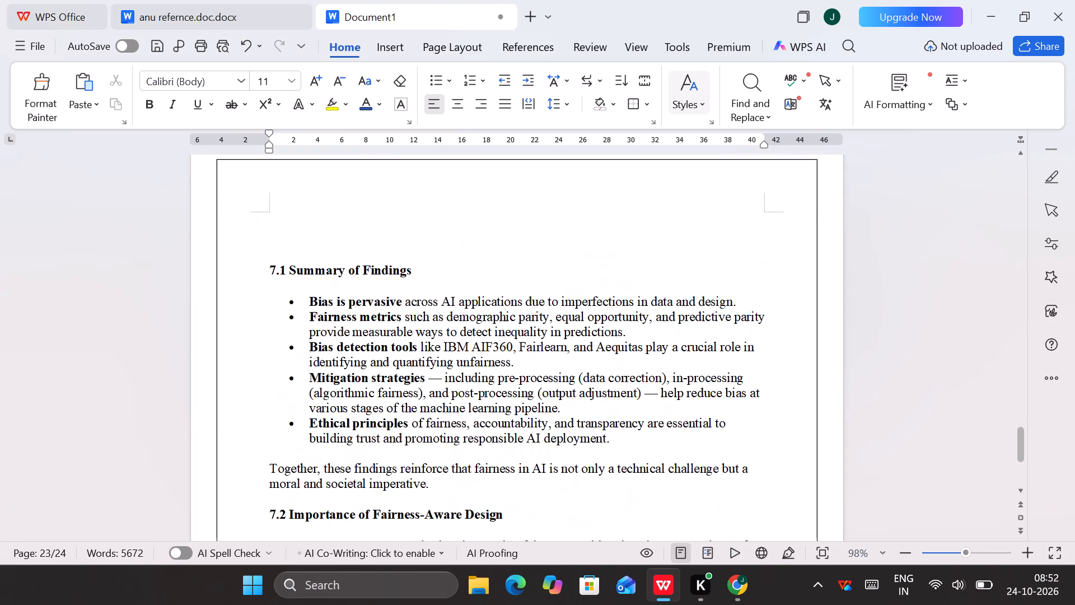
scroll(513, 312, up, 12)
scroll(513, 312, up, 20)
scroll(513, 312, up, 20)
scroll(513, 312, up, 20)
scroll(513, 312, right, 15)
scroll(513, 312, up, 20)
scroll(513, 312, up, 2)
scroll(513, 312, right, 6)
scroll(513, 312, up, 1)
scroll(513, 312, down, 2)
click(513, 312)
scroll(513, 312, down, 1)
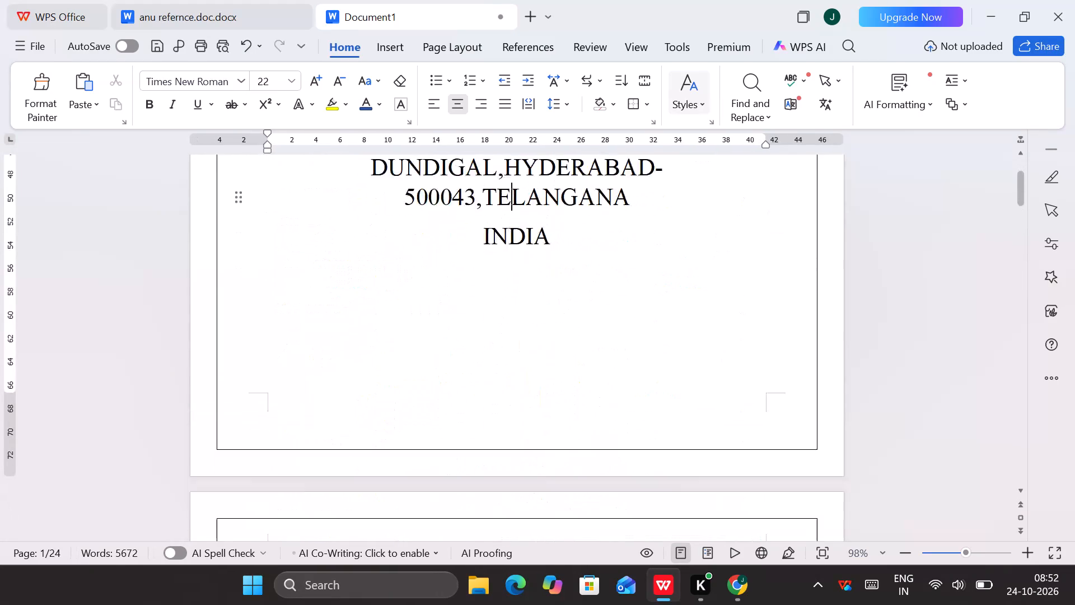
scroll(513, 312, down, 20)
scroll(513, 312, down, 13)
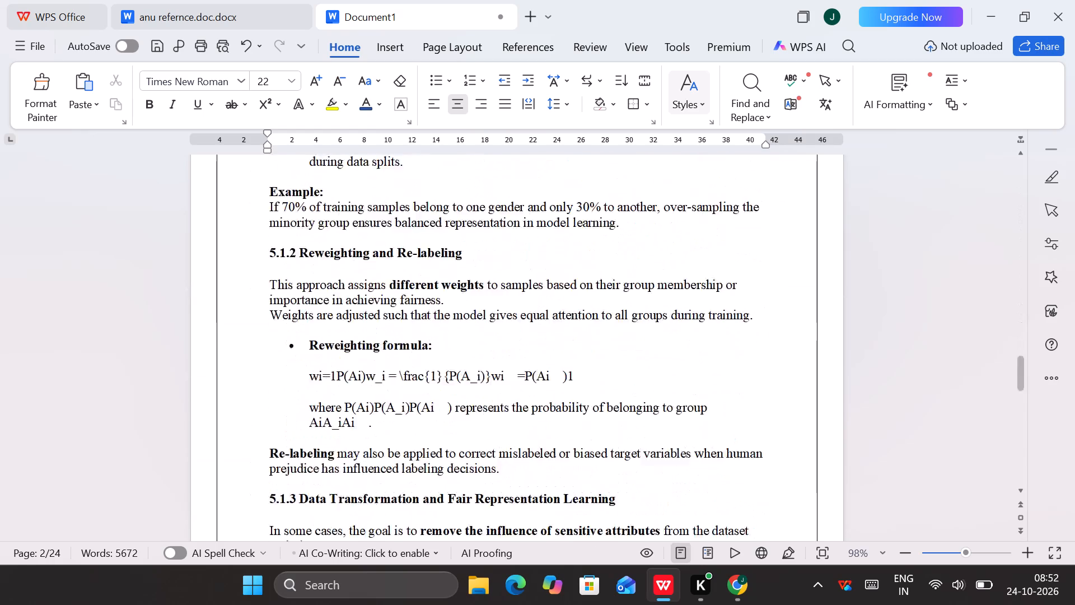
scroll(513, 312, down, 20)
scroll(513, 312, up, 20)
scroll(513, 312, up, 20)
scroll(513, 312, up, 2)
scroll(513, 312, down, 20)
scroll(513, 312, down, 20)
scroll(513, 312, down, 20)
scroll(513, 312, down, 20)
scroll(513, 312, down, 20)
scroll(513, 312, down, 20)
scroll(513, 312, up, 3)
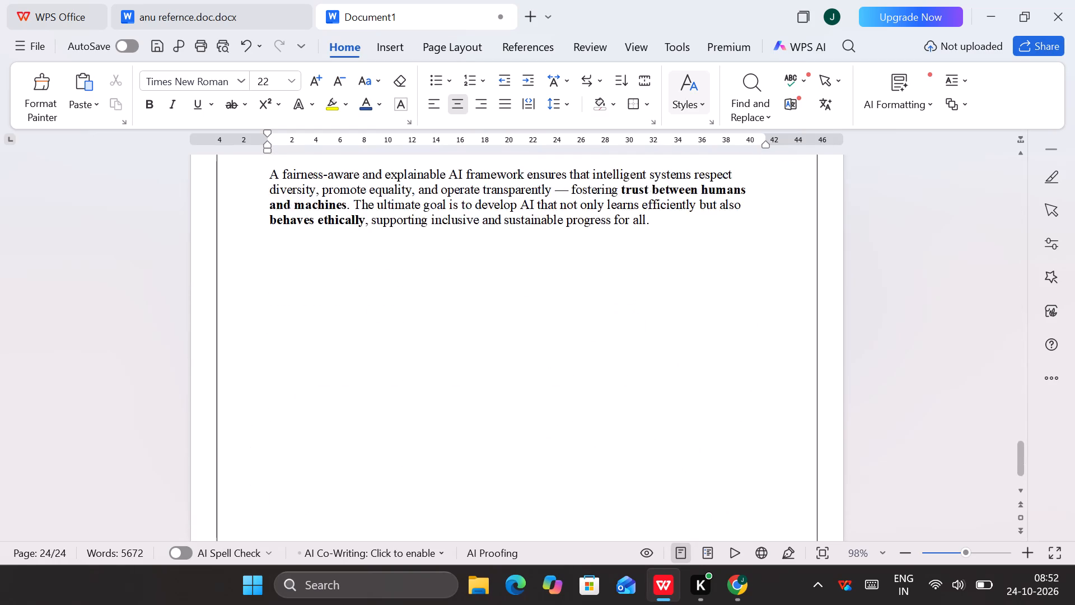
scroll(513, 312, up, 14)
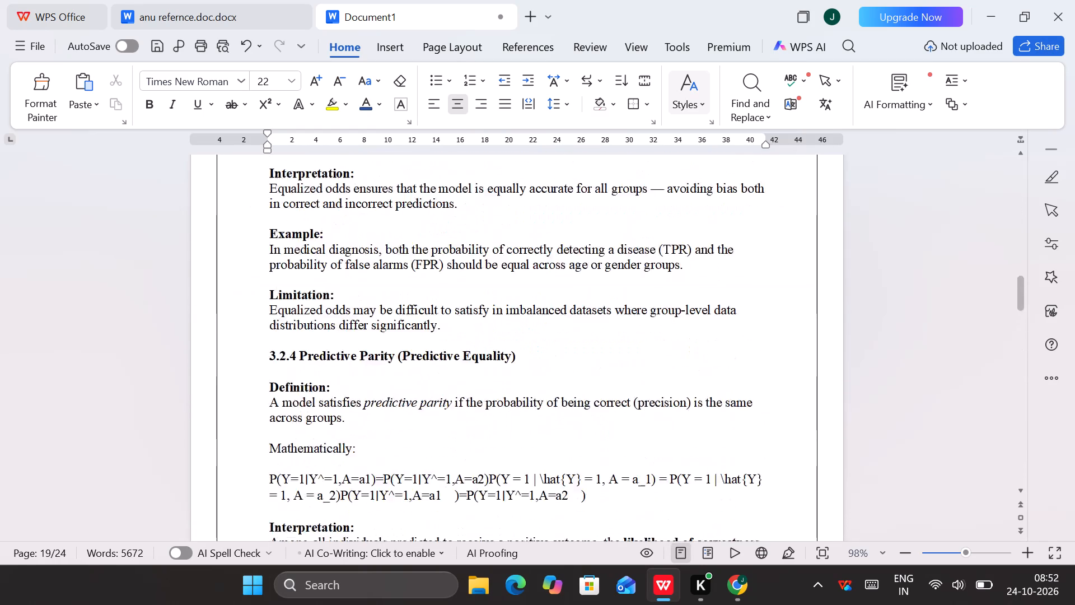
scroll(513, 312, up, 15)
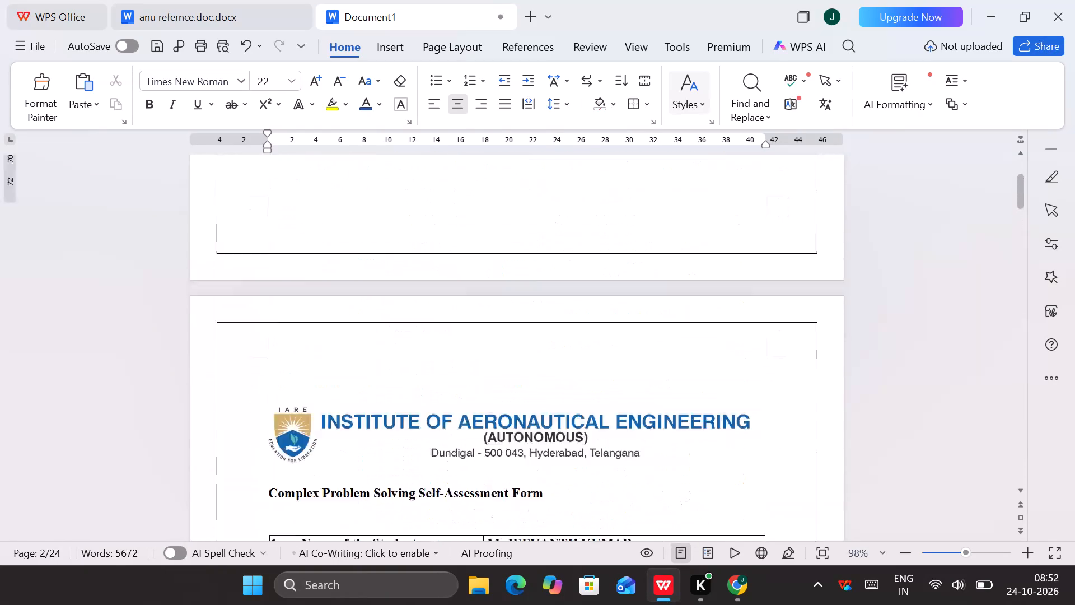
scroll(513, 312, up, 1)
scroll(513, 312, down, 5)
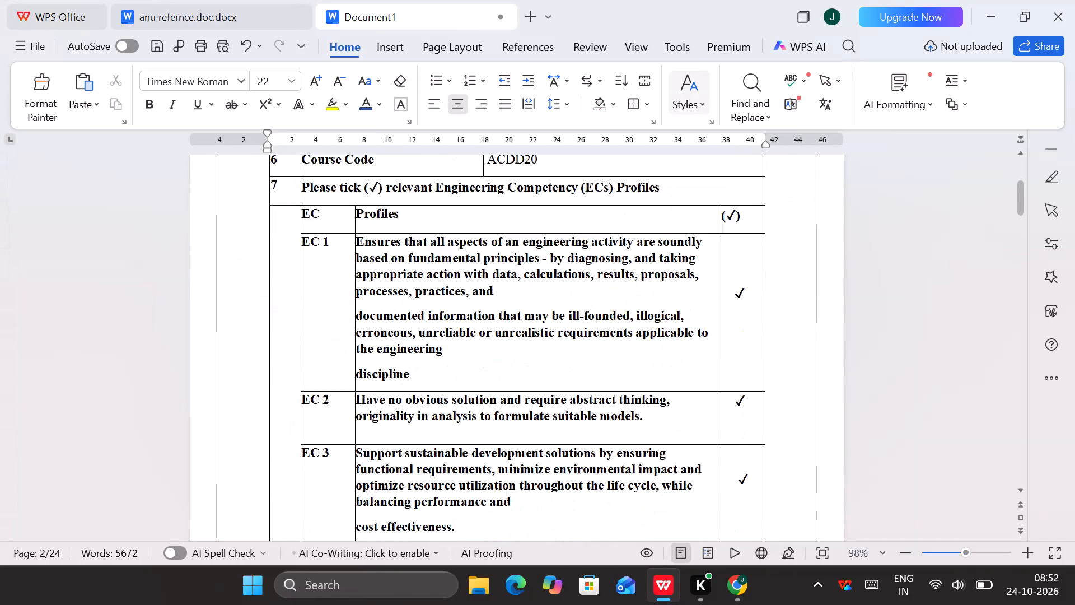
scroll(513, 312, down, 4)
scroll(513, 312, up, 3)
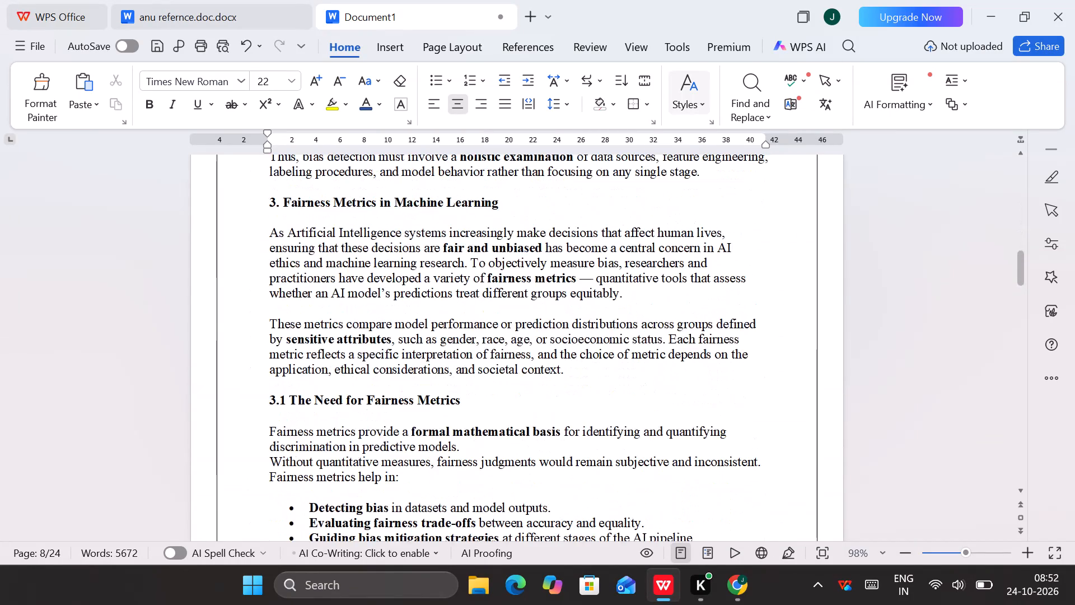
scroll(513, 312, up, 1)
scroll(513, 312, down, 1)
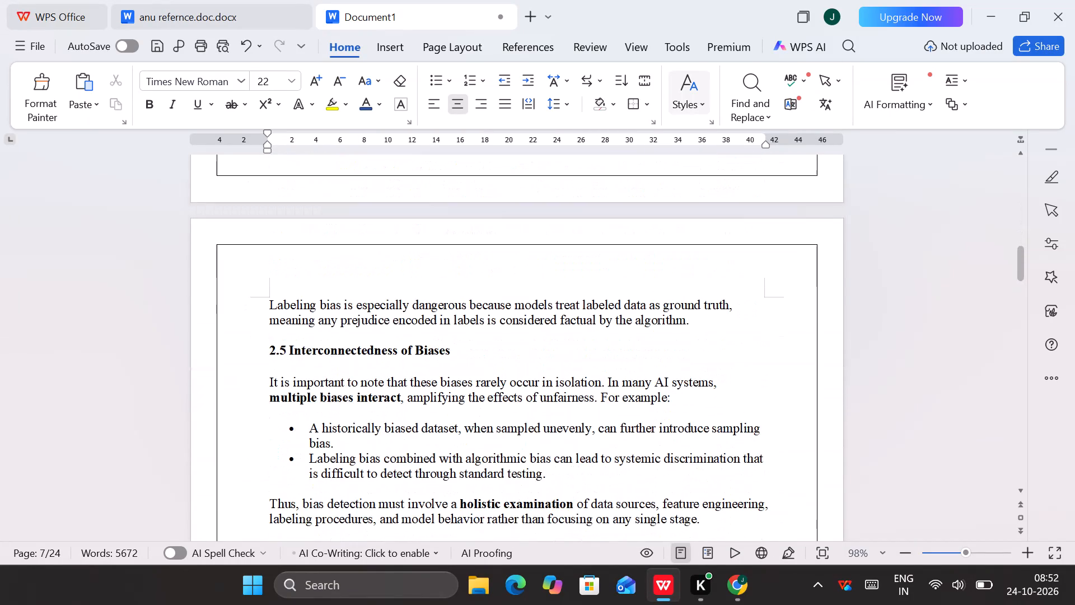
scroll(384, 331, up, 5)
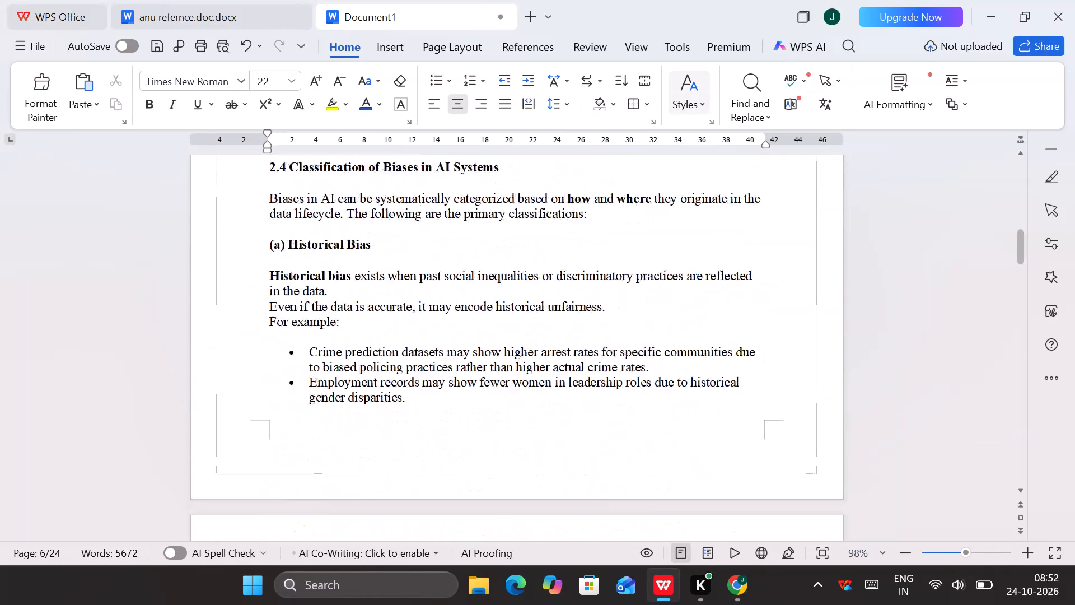
scroll(384, 331, up, 1)
scroll(297, 222, up, 4)
scroll(297, 222, down, 1)
scroll(297, 222, up, 1)
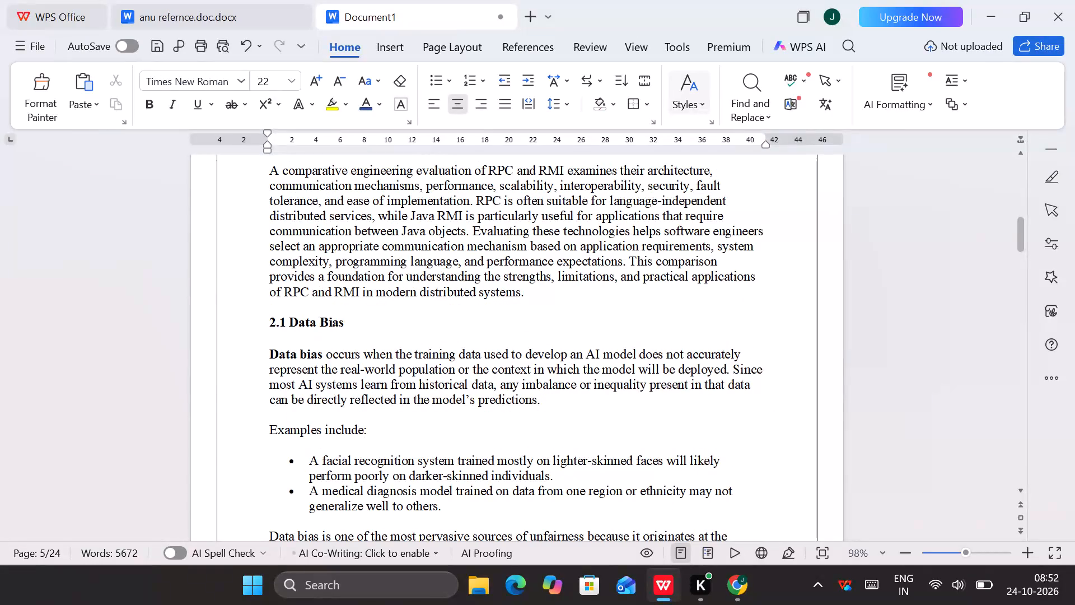
Copy all the AI bias content from the "2.1 Data Bias" heading to the end of the report.
drag(267, 324, 371, 604)
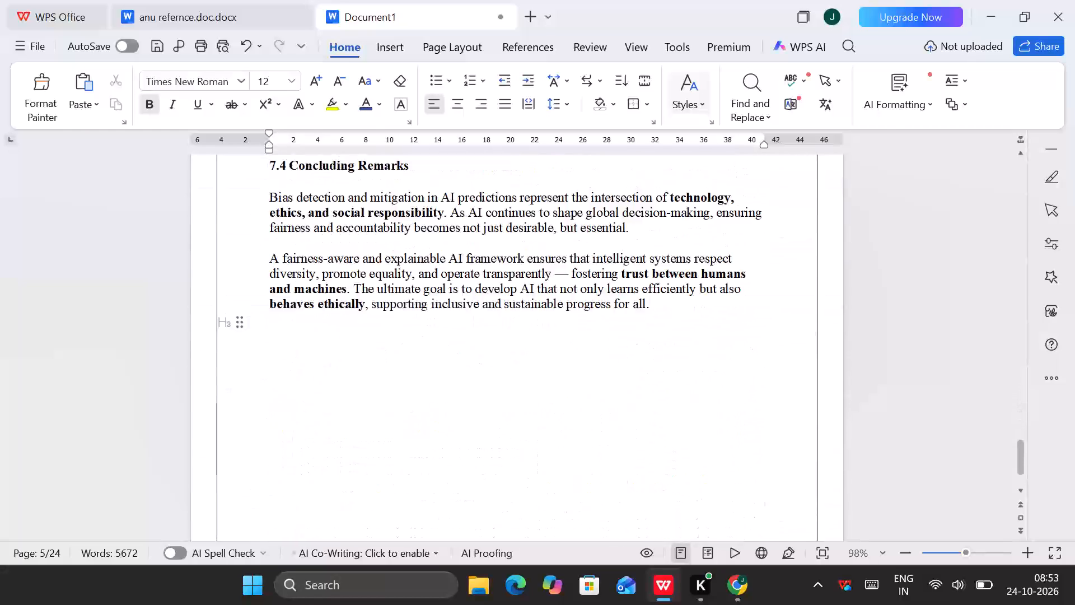
drag(371, 604, 487, 137)
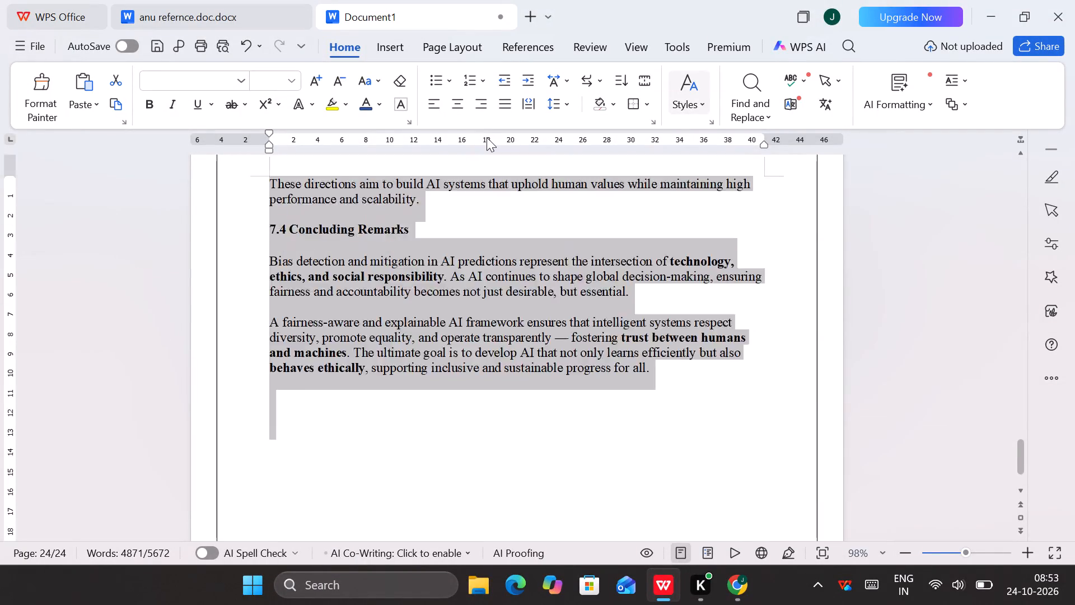
drag(487, 137, 603, 263)
key(ctrl+c)
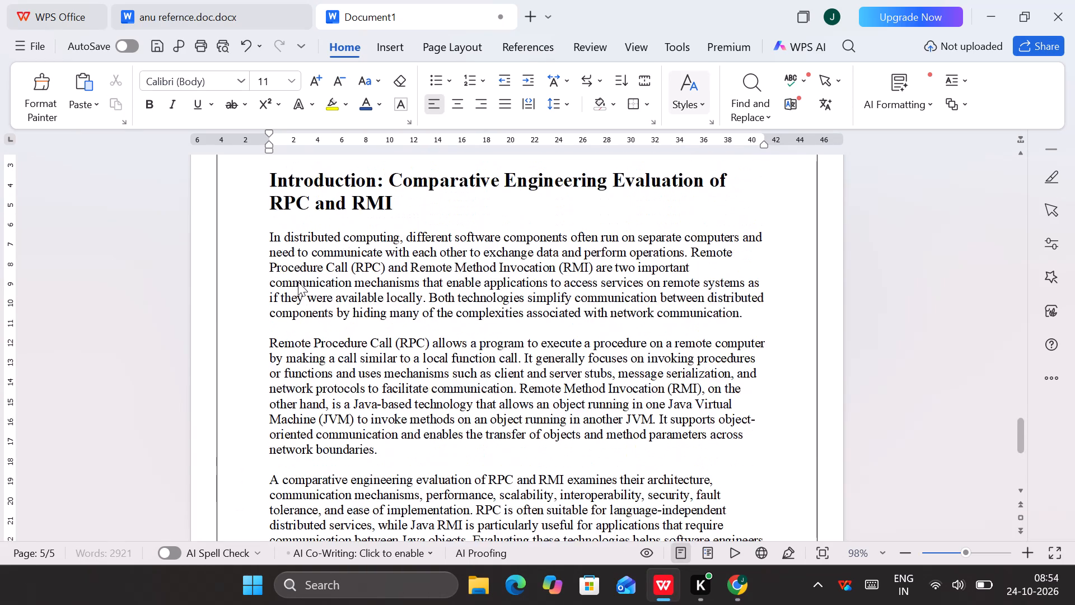
scroll(298, 282, down, 1)
key(ctrl+v)
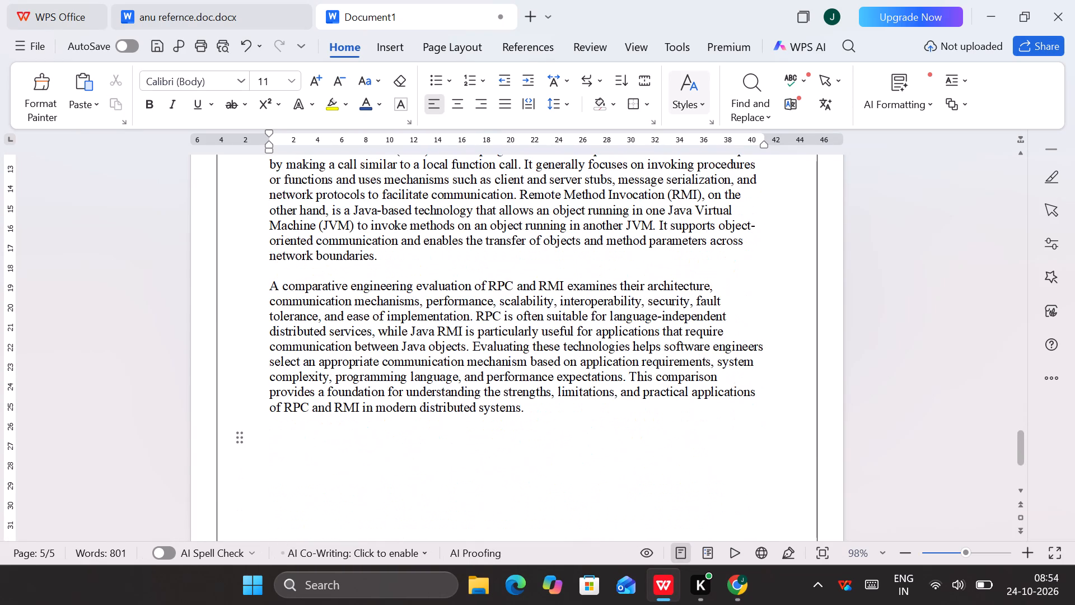
Look through the pasted report from its final remarks back to the cover page and opening sections to check its layout.
scroll(298, 282, up, 12)
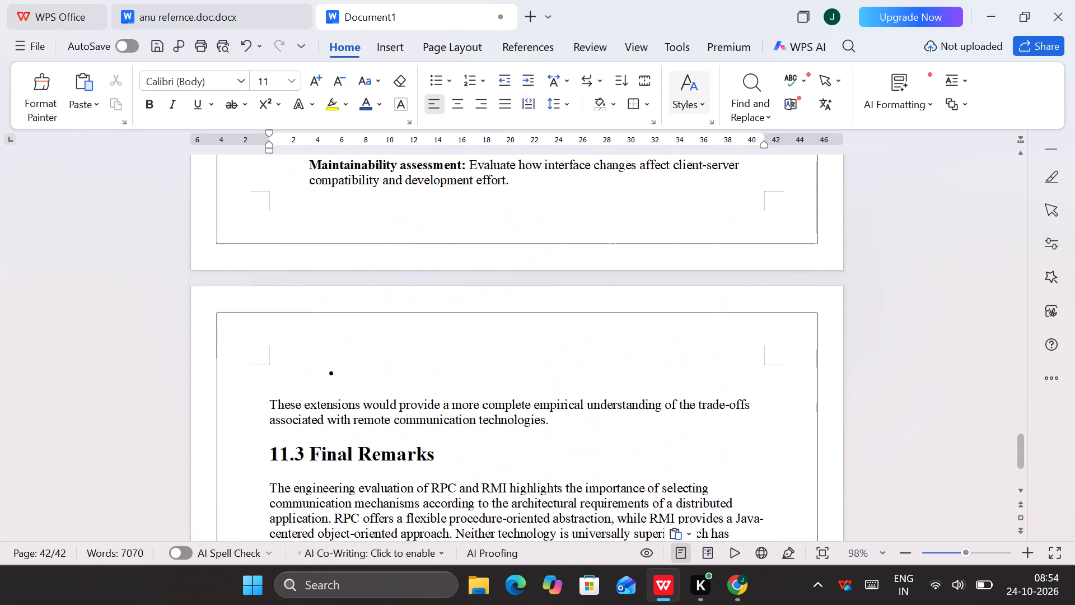
scroll(298, 282, up, 9)
scroll(298, 282, up, 20)
scroll(298, 282, up, 20)
scroll(298, 282, up, 20)
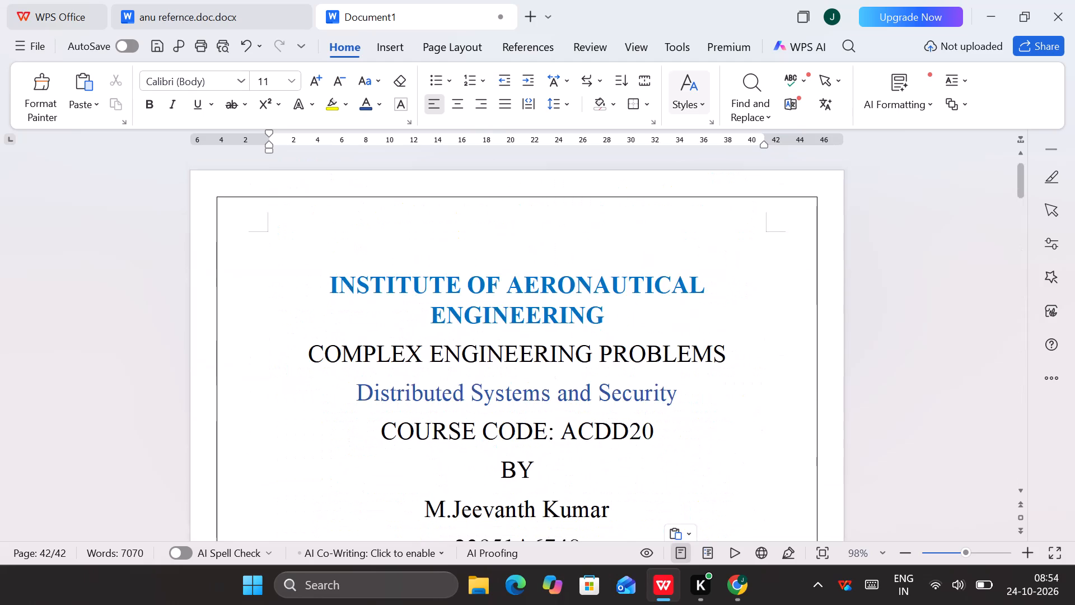
scroll(298, 282, up, 20)
scroll(298, 282, up, 20)
scroll(298, 282, up, 20)
scroll(298, 282, down, 10)
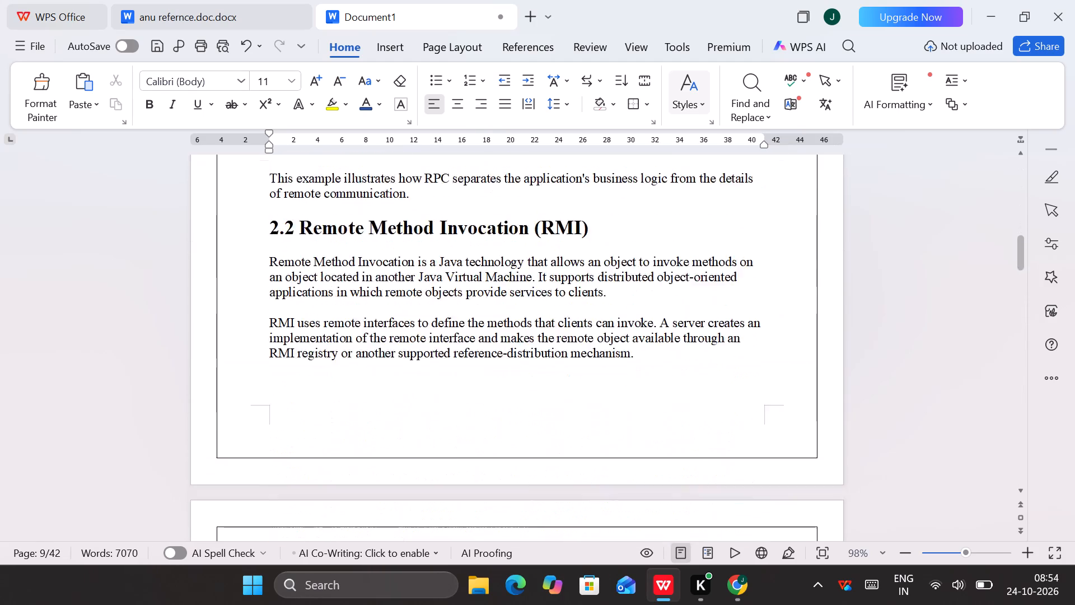
scroll(298, 282, up, 7)
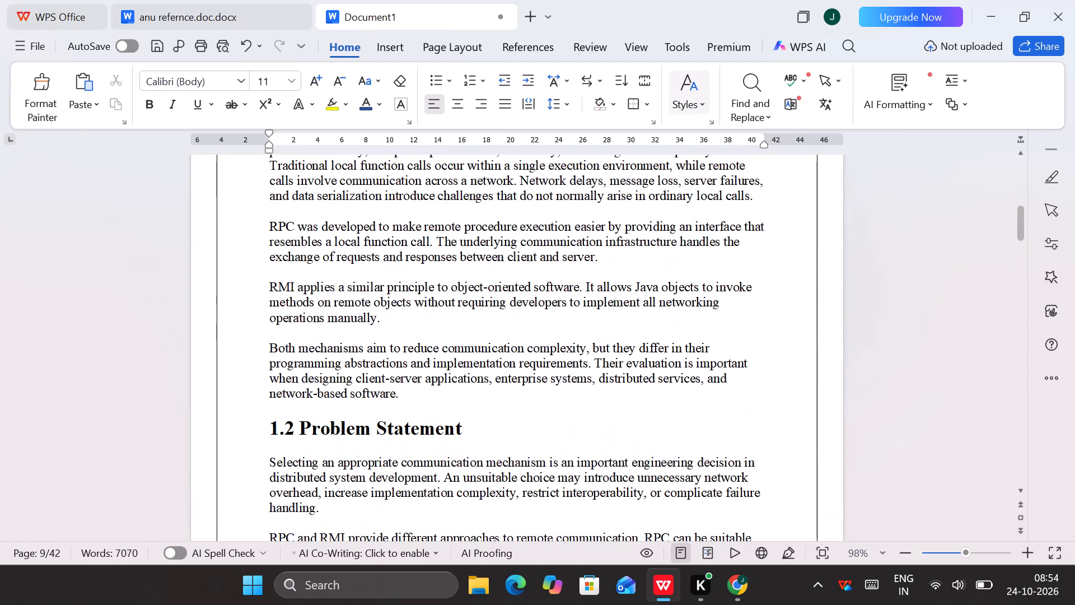
scroll(298, 282, up, 1)
scroll(298, 282, down, 1)
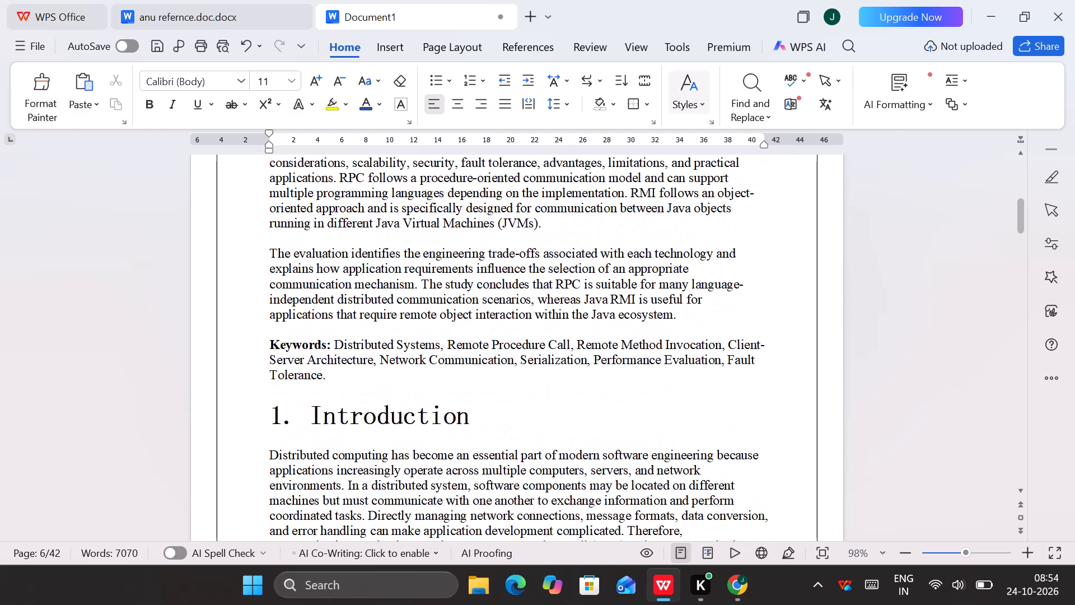
Delete the duplicate "1. Introduction" heading and all its paragraphs up to the "1.1 Background of the Study" heading.
drag(264, 415, 339, 416)
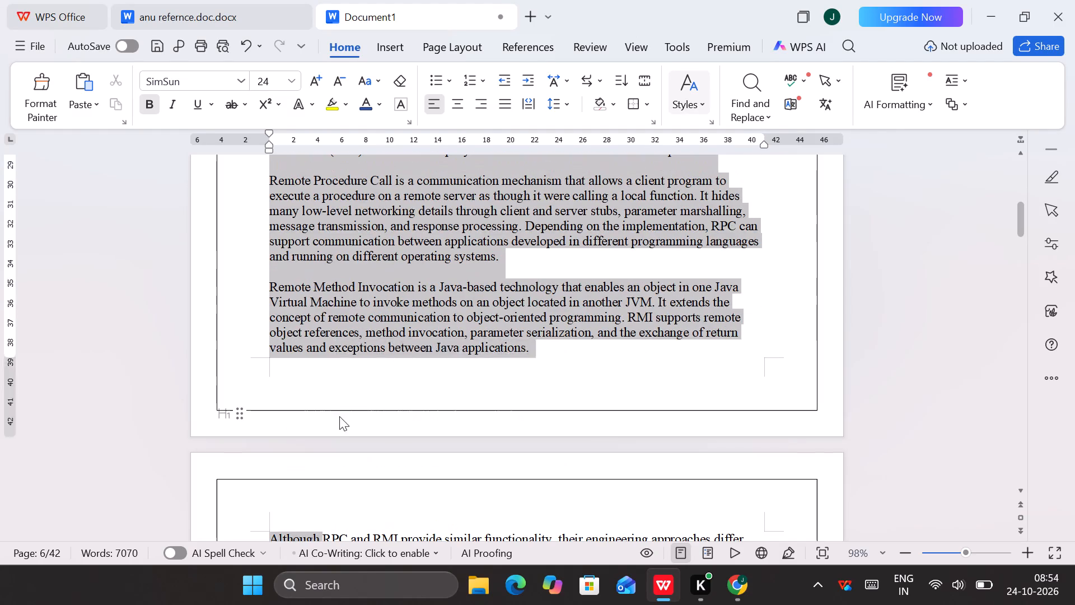
drag(339, 416, 328, 543)
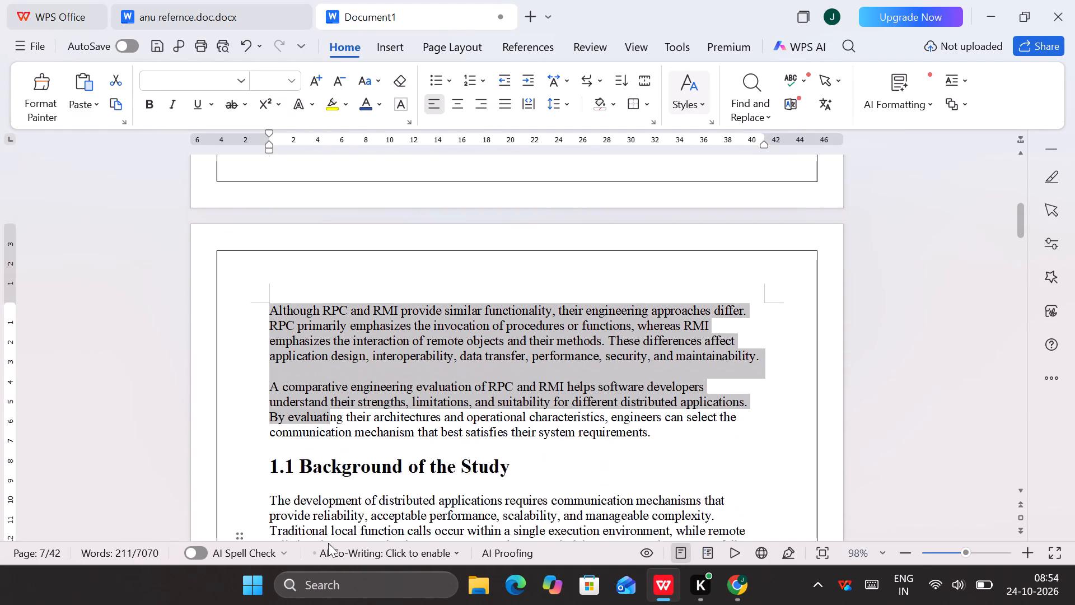
drag(328, 543, 671, 332)
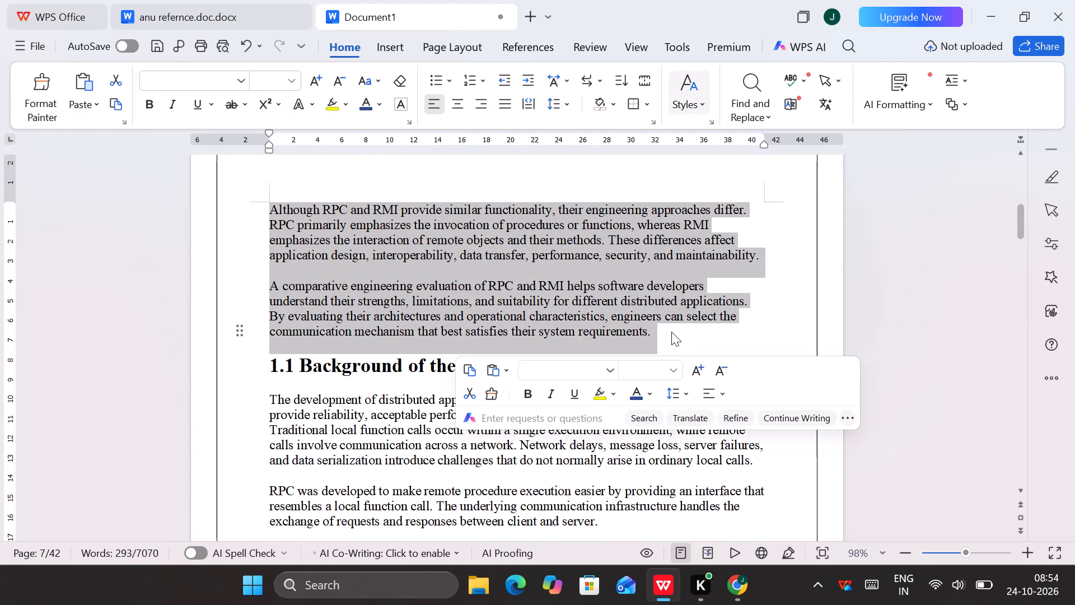
key(BackSpace)
Insert an empty line between the last paragraph of section 1.1 and the "1.2 Problem Statement" heading.
scroll(671, 332, up, 2)
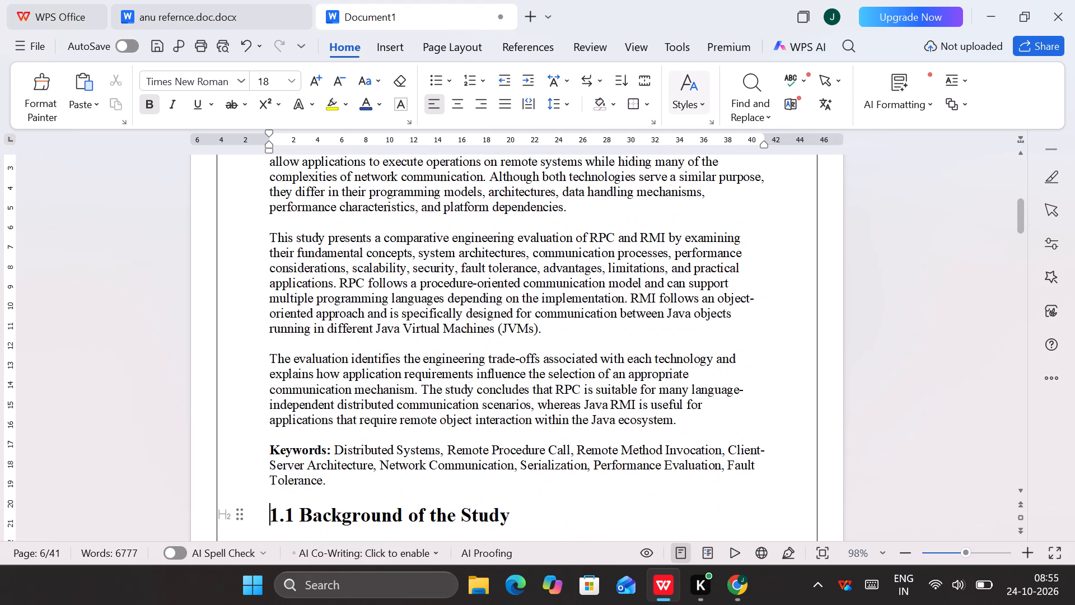
double_click(364, 401)
scroll(364, 401, down, 2)
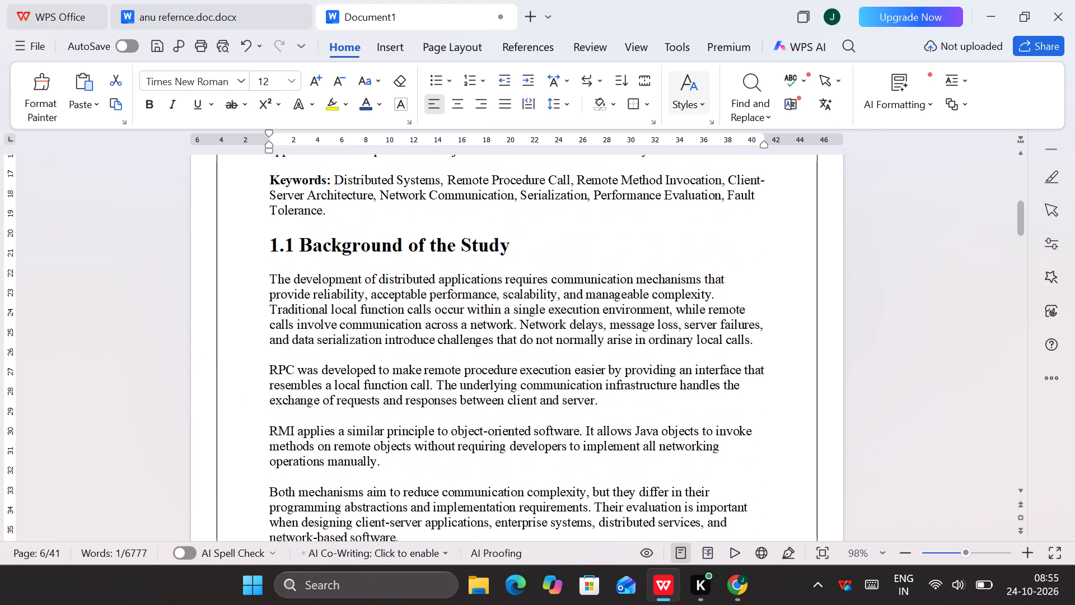
double_click(295, 295)
click(232, 387)
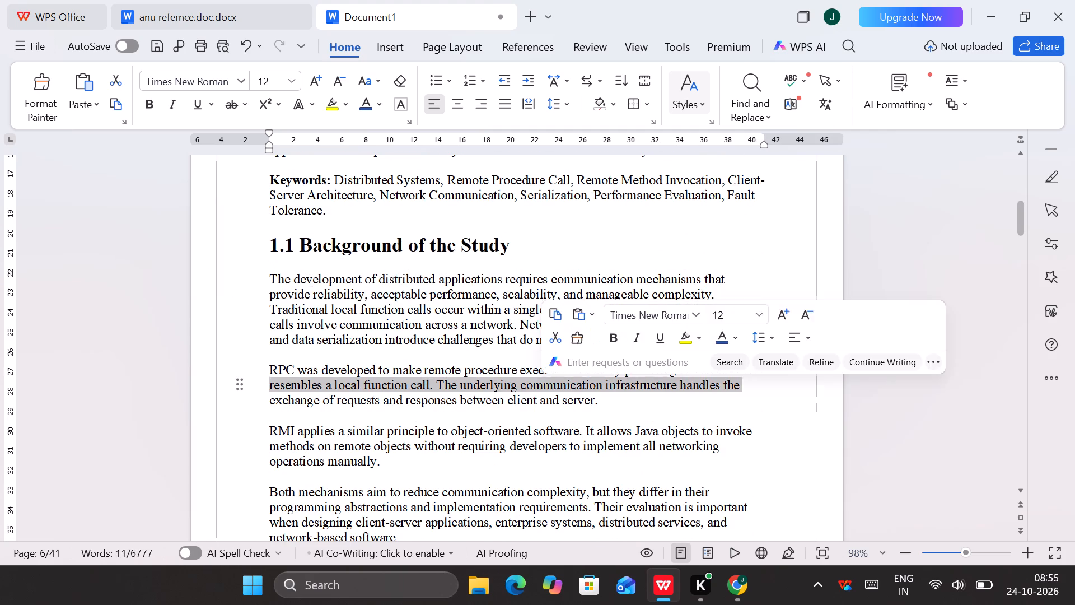
scroll(232, 387, down, 3)
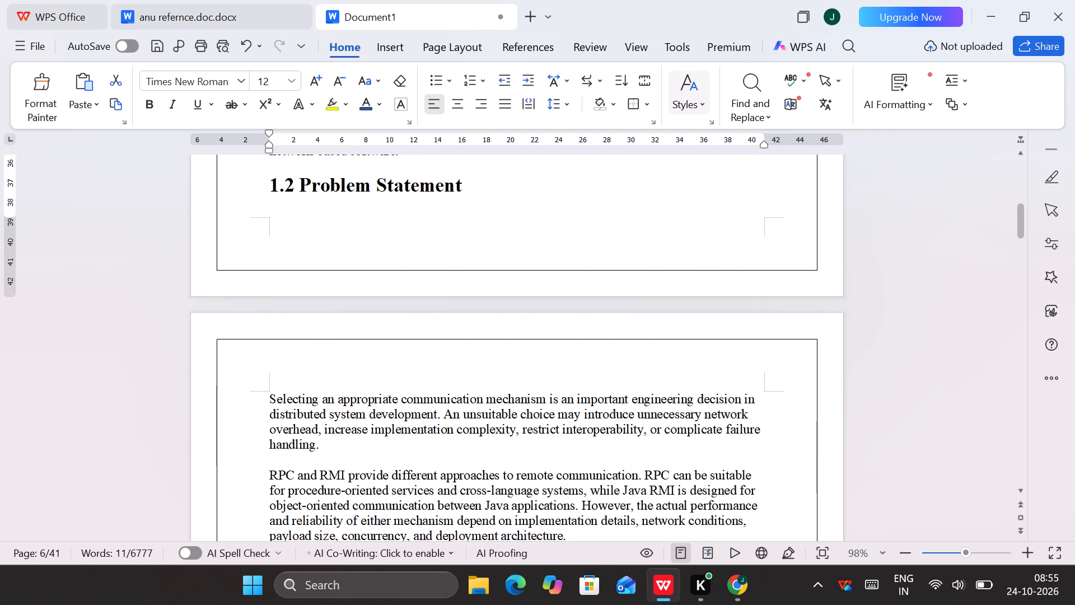
scroll(264, 352, up, 1)
click(418, 275)
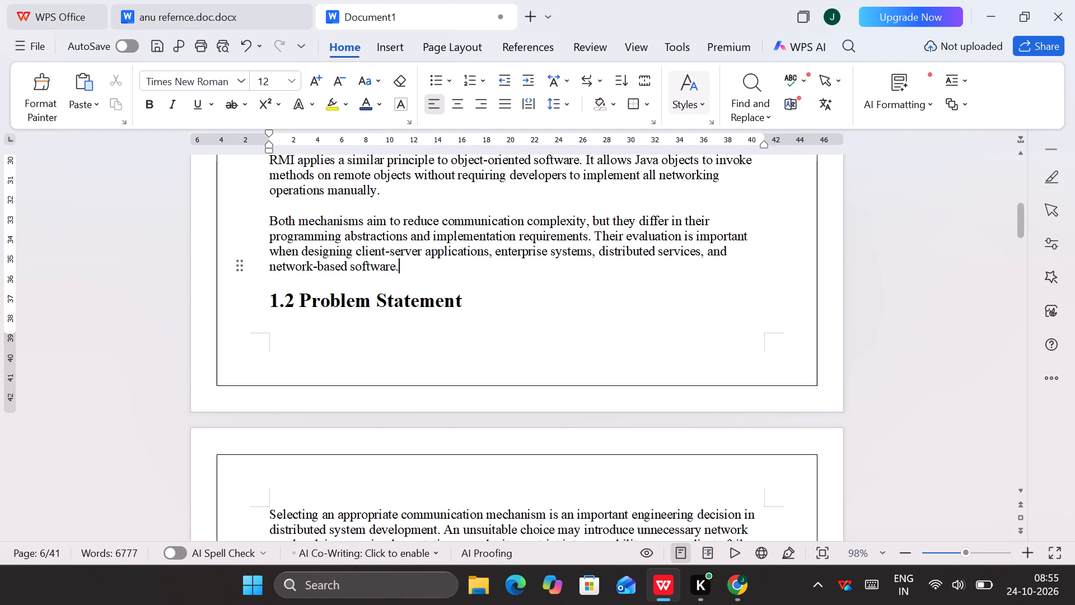
key(Return)
In section 1.3, remove the empty numbered item above the first objective and number that objective manually as "1.".
scroll(418, 275, down, 2)
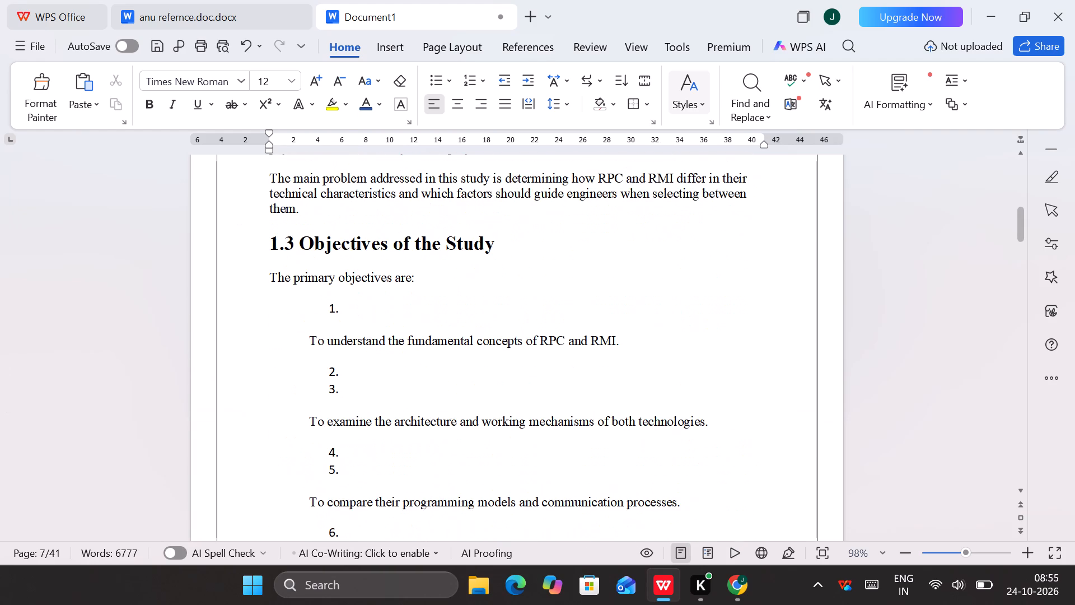
click(310, 304)
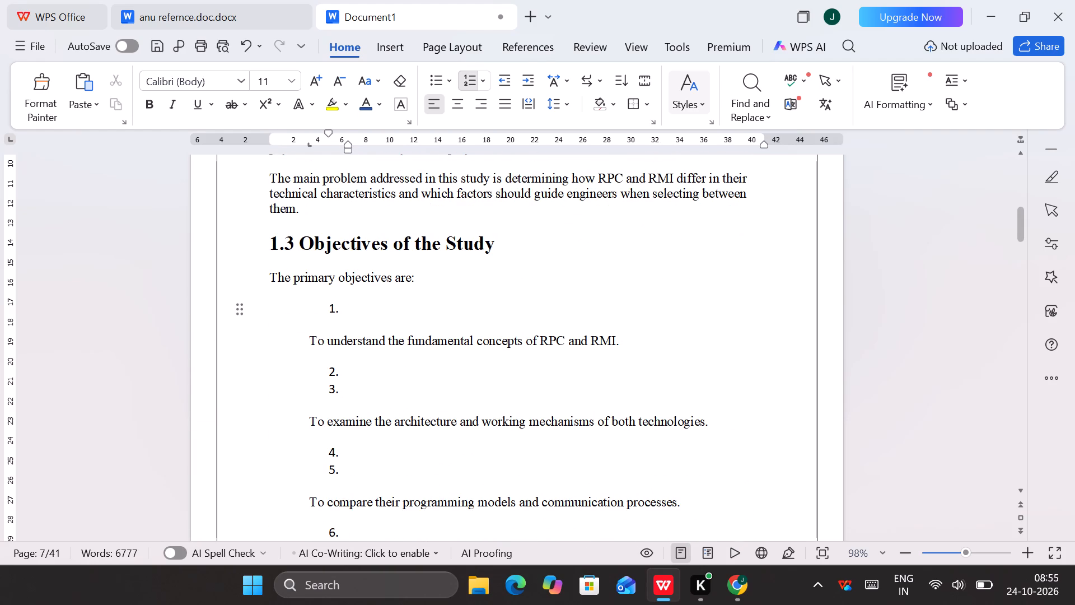
click(303, 341)
key(BackSpace)
key(BackSpace)
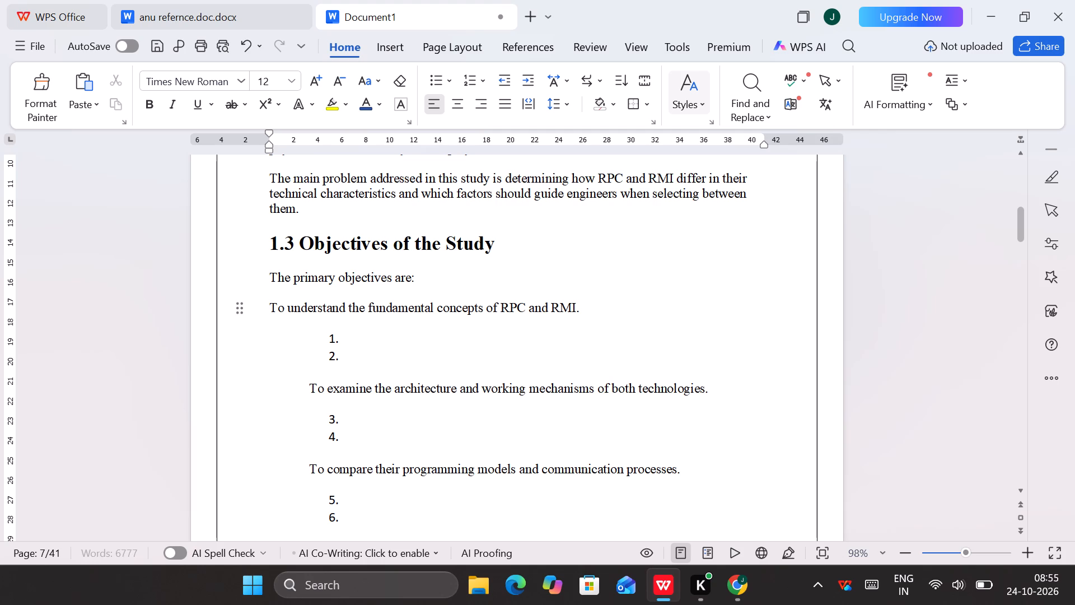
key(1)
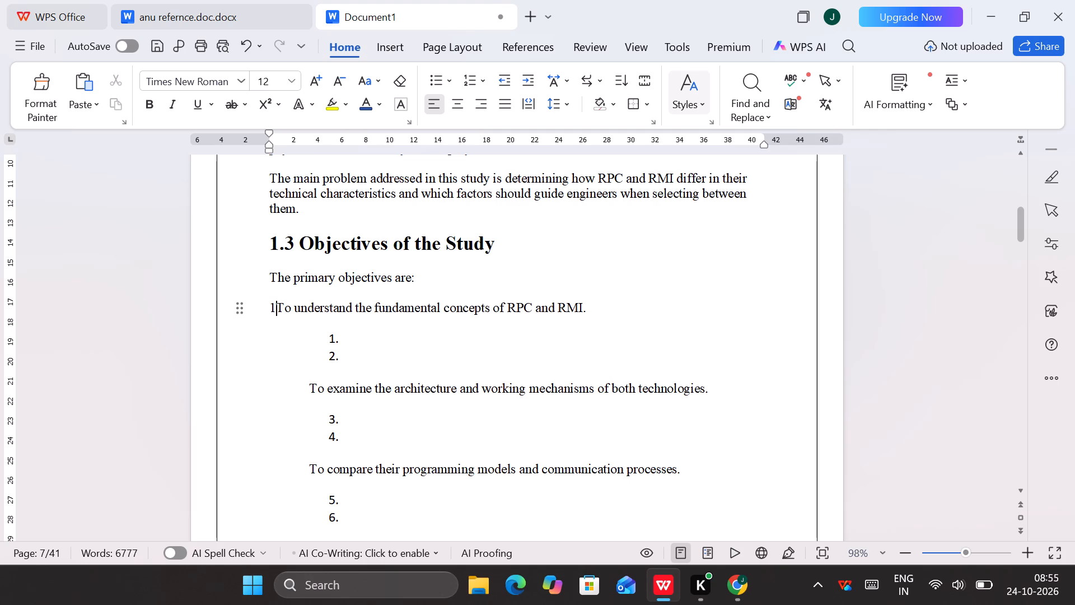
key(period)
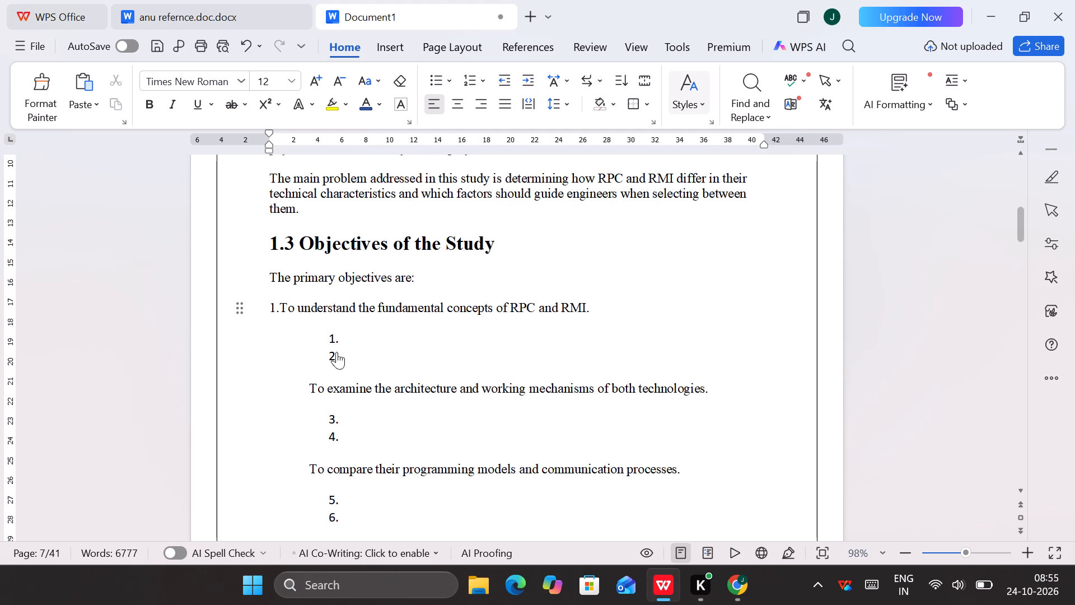
Remove the empty numbered items above the second objective, align it to the text margin and number it "2.".
drag(318, 341, 367, 357)
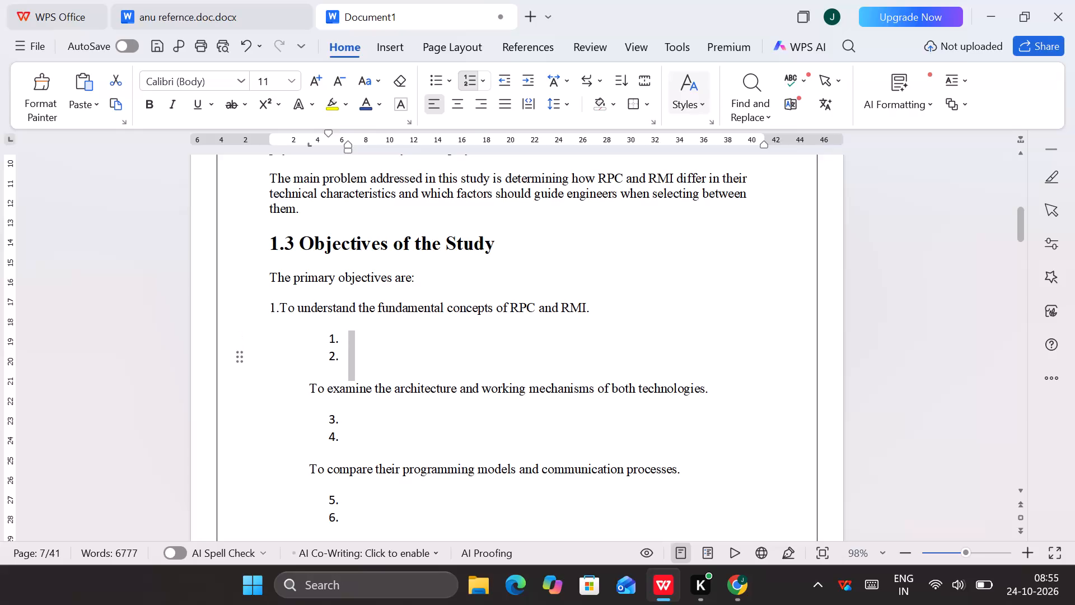
drag(367, 357, 356, 357)
key(BackSpace)
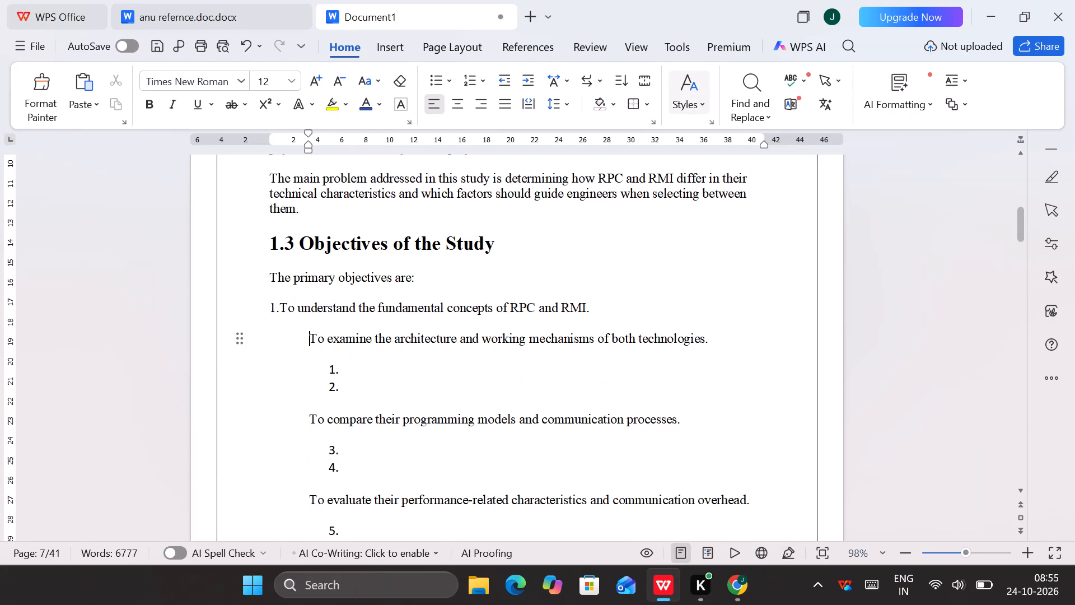
key(BackSpace)
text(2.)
Remove the empty numbered items above the "To compare their programming models" objective, clear its indent and number it "3.".
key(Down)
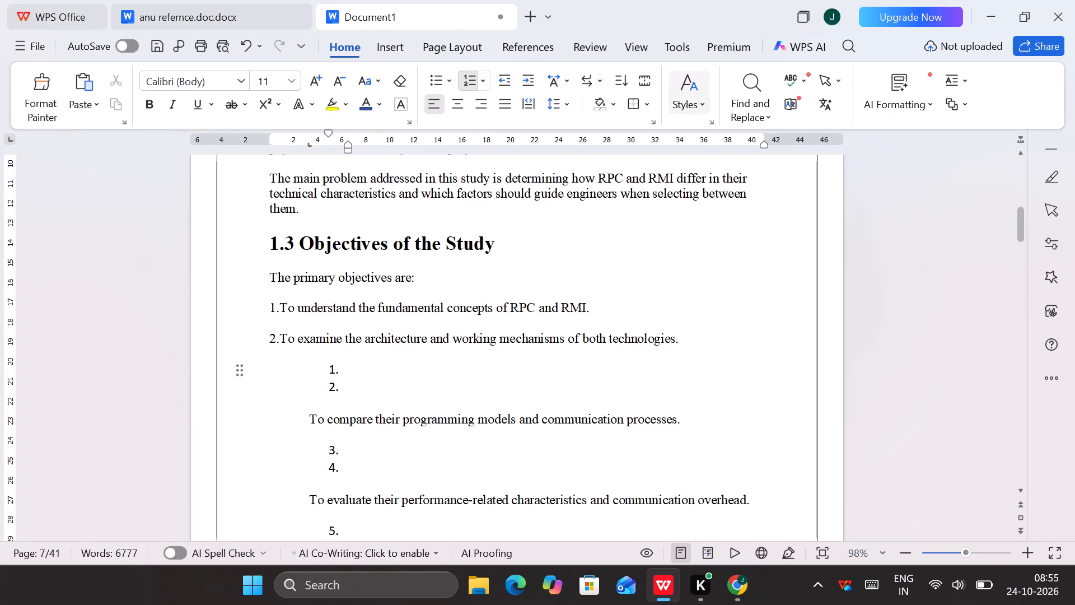
drag(322, 365, 341, 388)
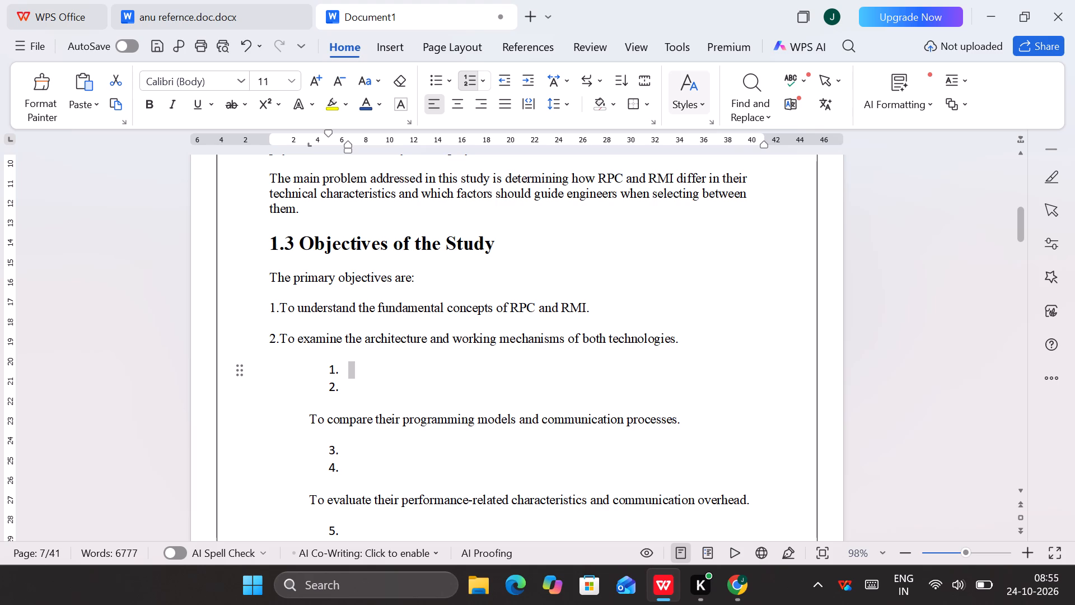
drag(341, 388, 350, 393)
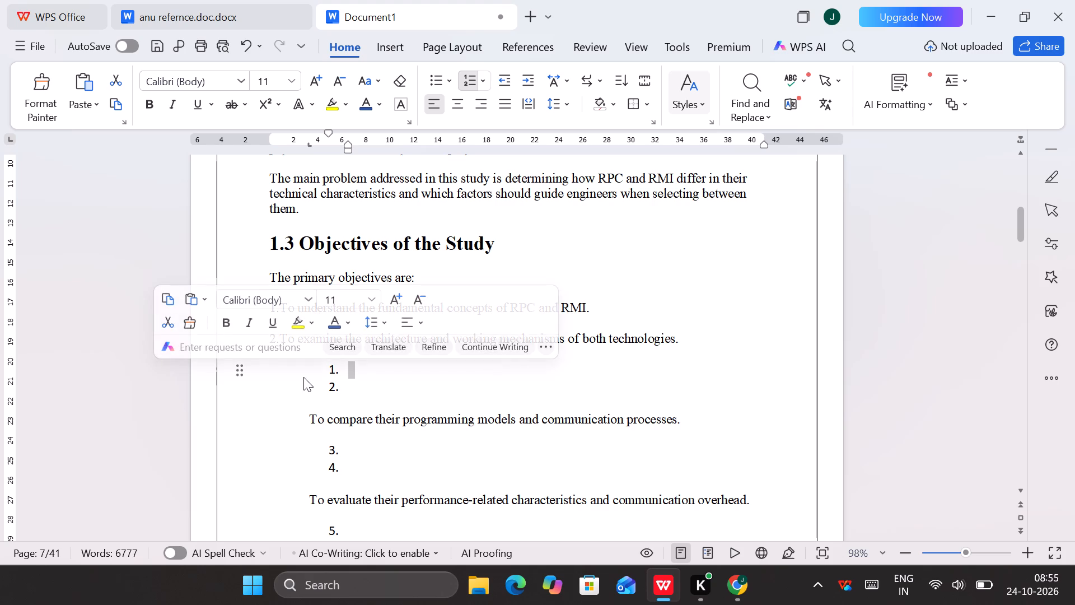
click(303, 377)
drag(342, 386, 323, 373)
key(BackSpace)
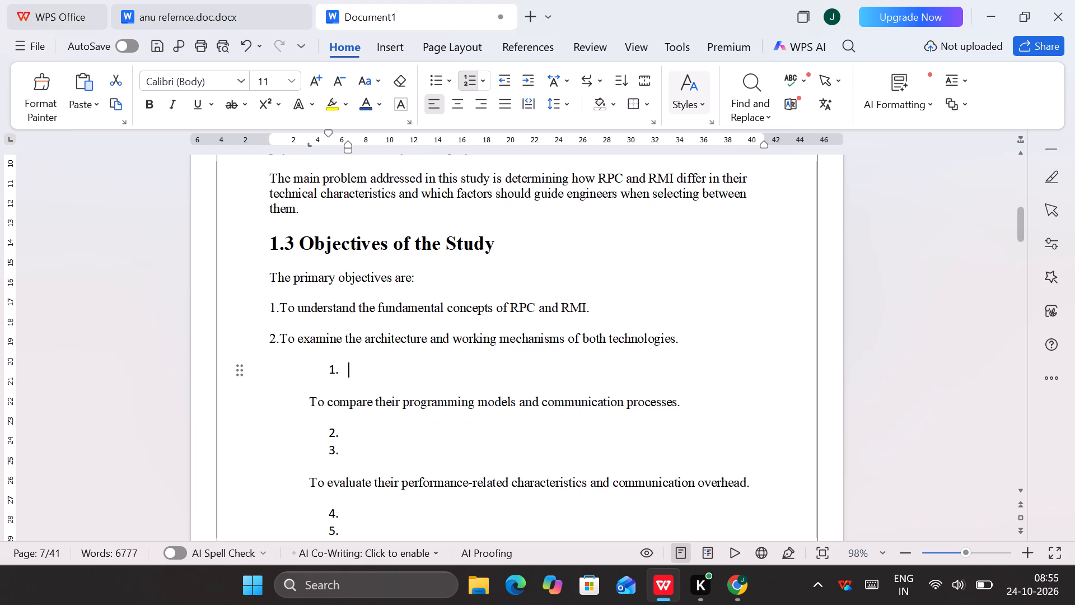
key(BackSpace)
key(BackSpace)
key(BackSpace)
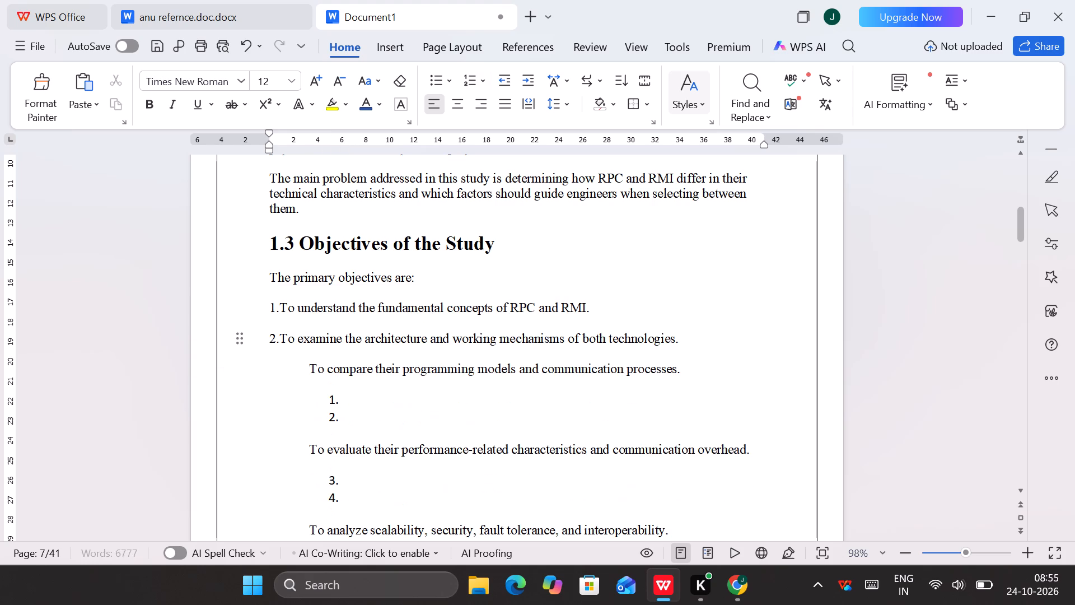
click(279, 370)
key(BackSpace)
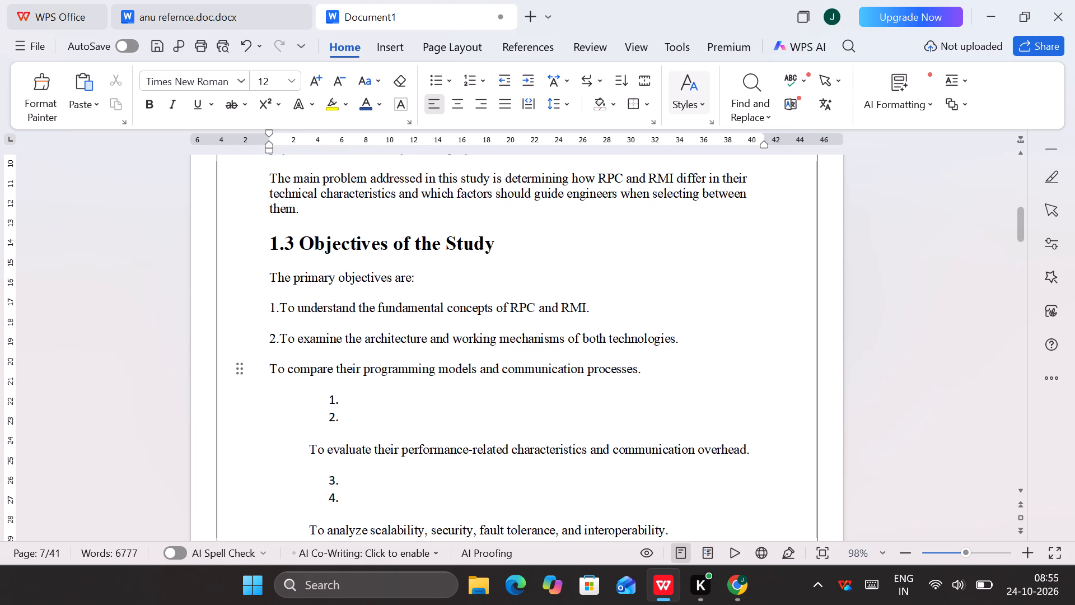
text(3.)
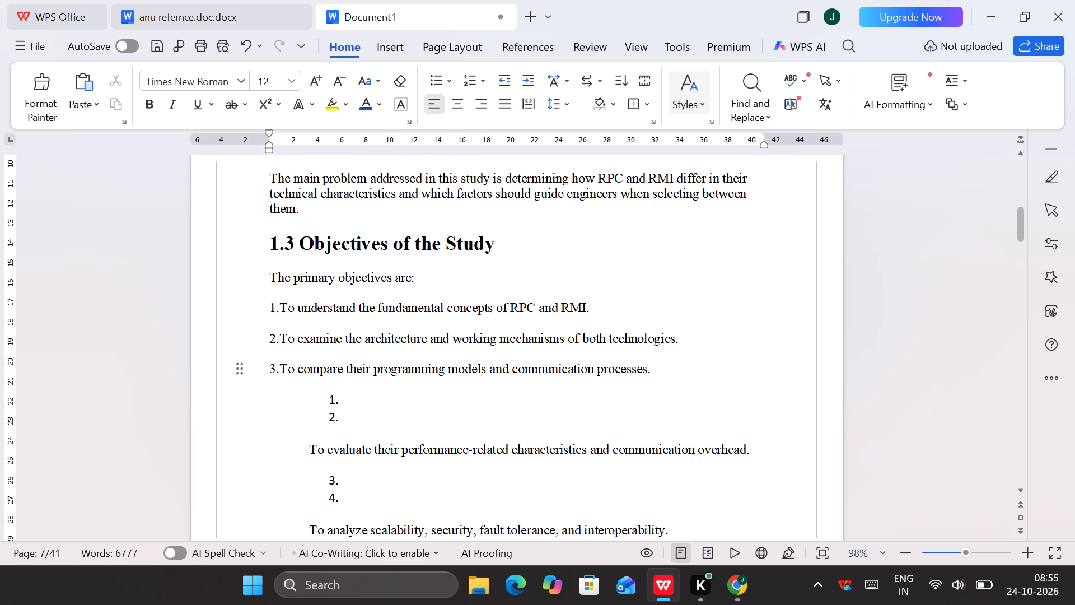
Remove the empty numbered items above the "To evaluate their performance-related characteristics" objective, clear its indent and put a 4 before it.
click(337, 409)
key(BackSpace)
key(BackSpace)
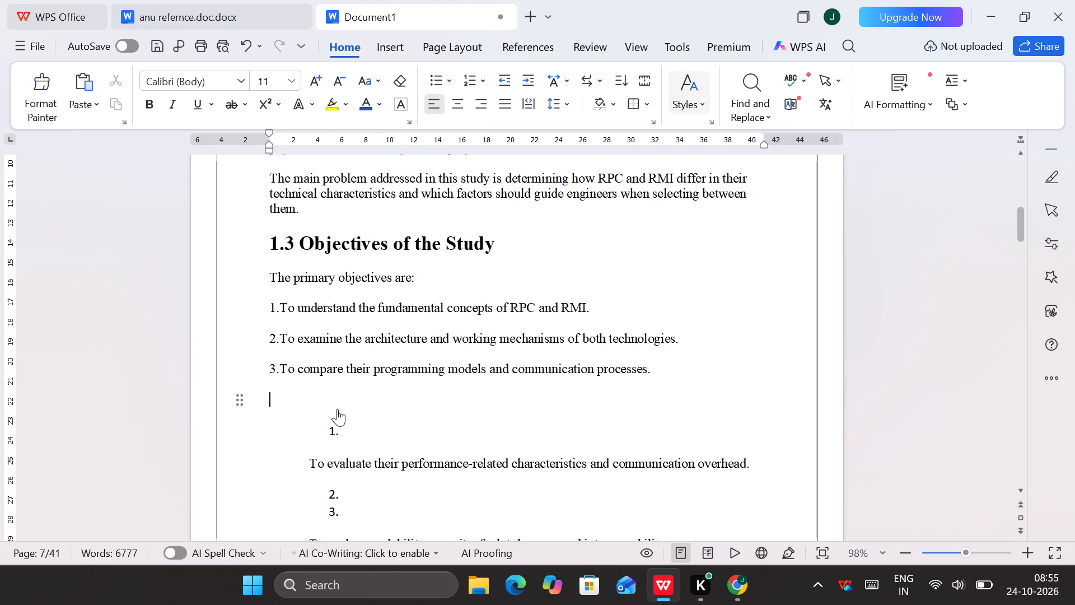
key(BackSpace)
click(336, 401)
key(BackSpace)
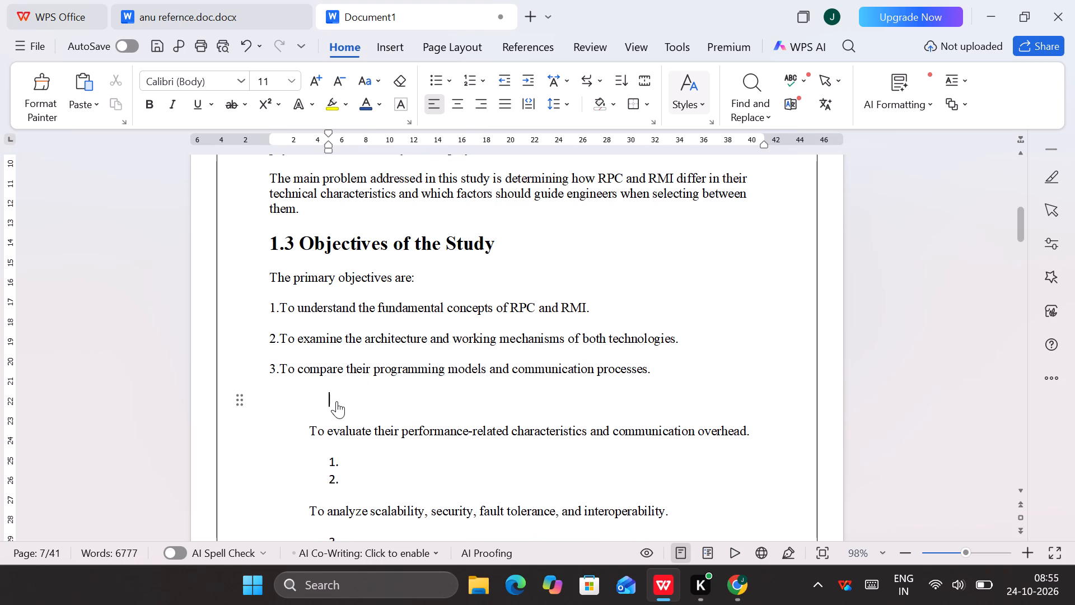
key(BackSpace)
key(BackSpace)
click(292, 401)
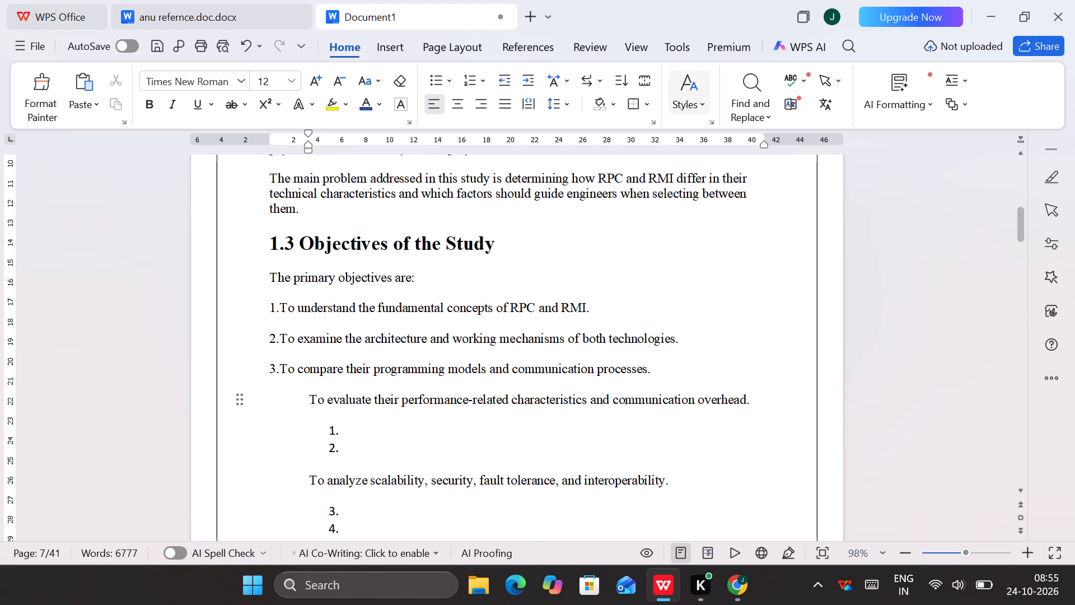
key(BackSpace)
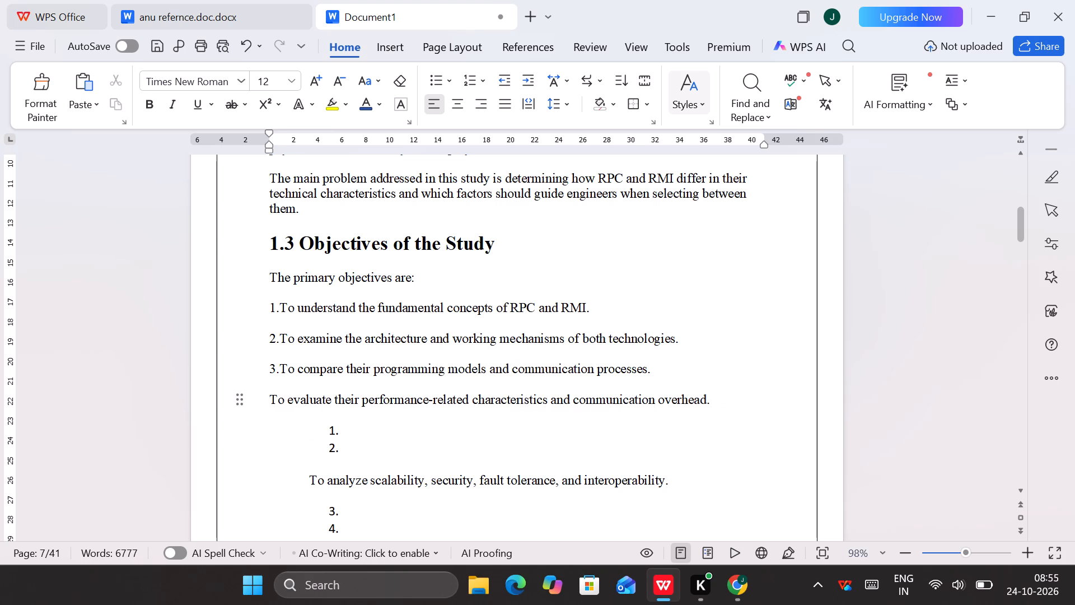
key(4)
Delete the empty numbered items between the performance objective and the "To analyze scalability" objective.
key(Down)
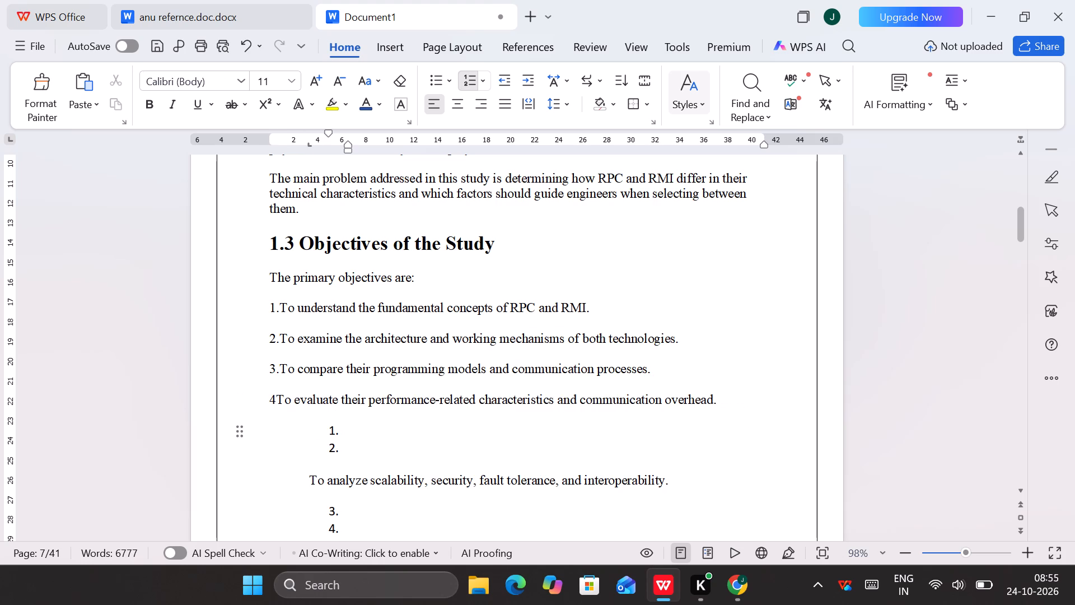
key(Down)
key(BackSpace)
key(BackSpace)
key(BackSpace)
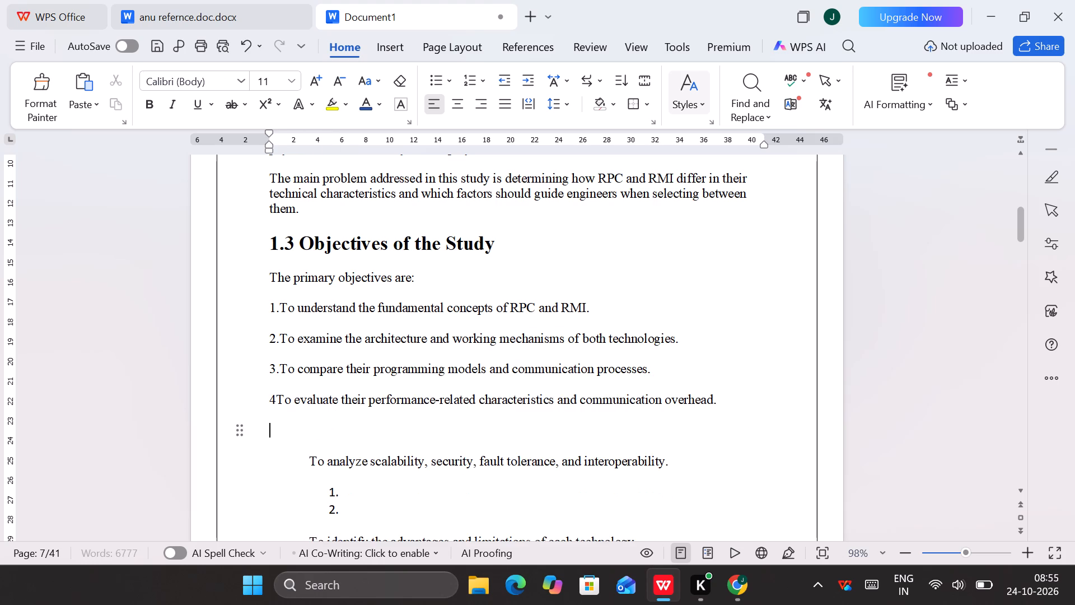
key(BackSpace)
Add the missing period after the number 4 of the fourth objective.
key(Left)
key(Left)
key(Left)
key(Left)
key(Left)
key(Left)
key(Left)
key(Left)
key(Left)
key(Left)
key(Left)
key(Left)
key(Left)
key(Left)
key(Left)
key(Left)
key(Left)
key(Left)
key(Left)
key(Left)
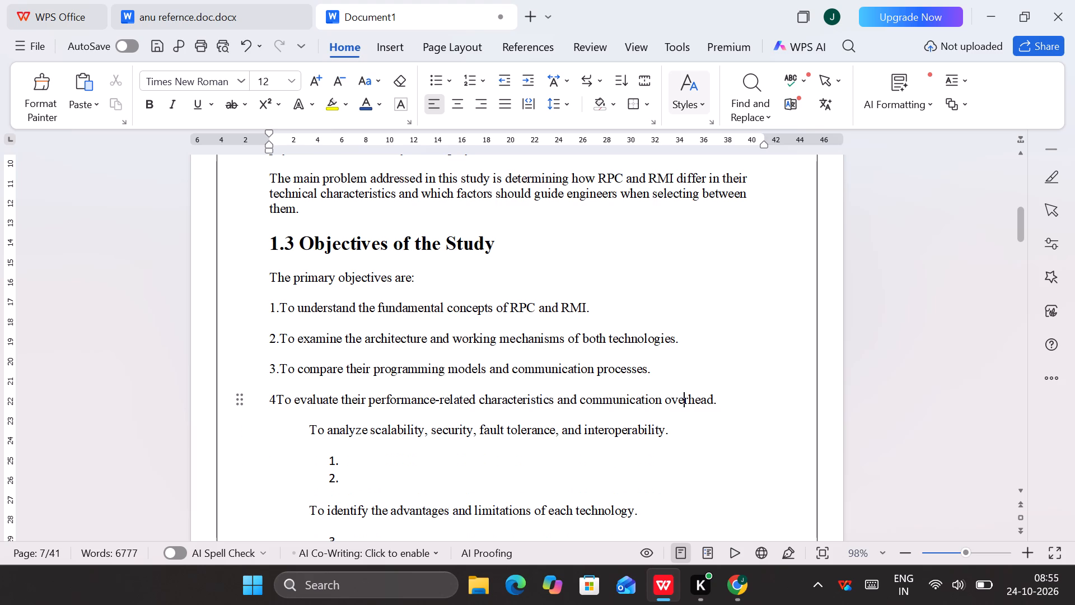
click(298, 401)
click(278, 403)
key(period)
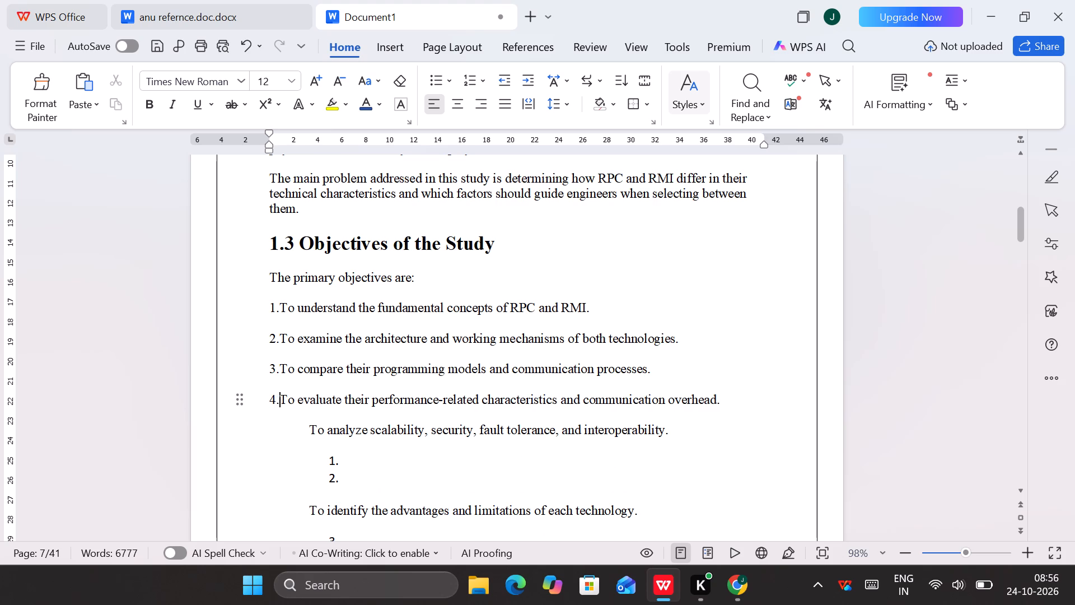
Clear the indent of the "To analyze scalability" objective and number it "5.".
click(314, 438)
key(Left)
key(BackSpace)
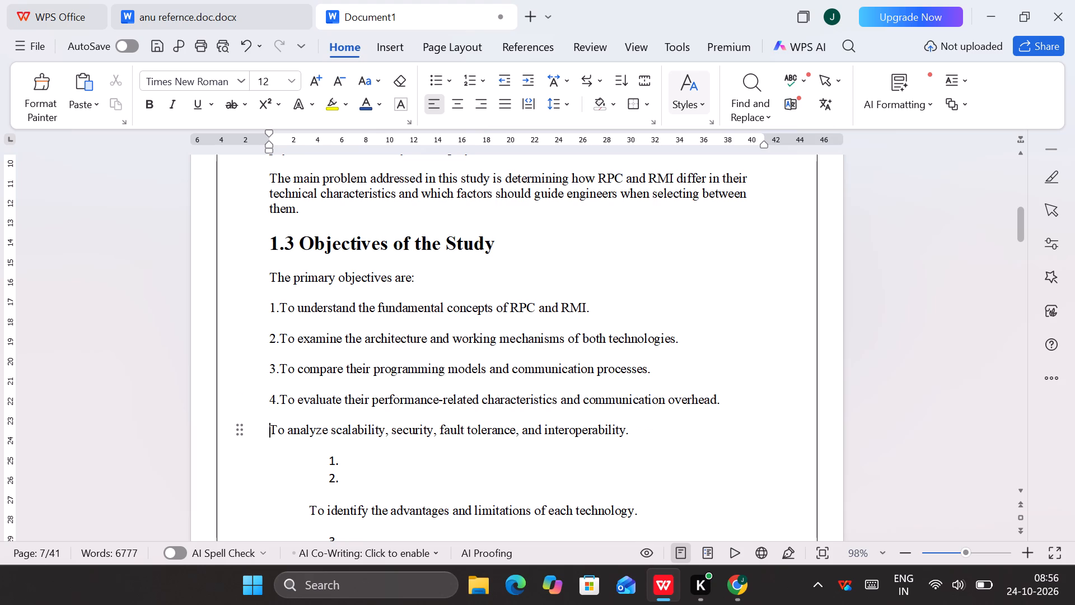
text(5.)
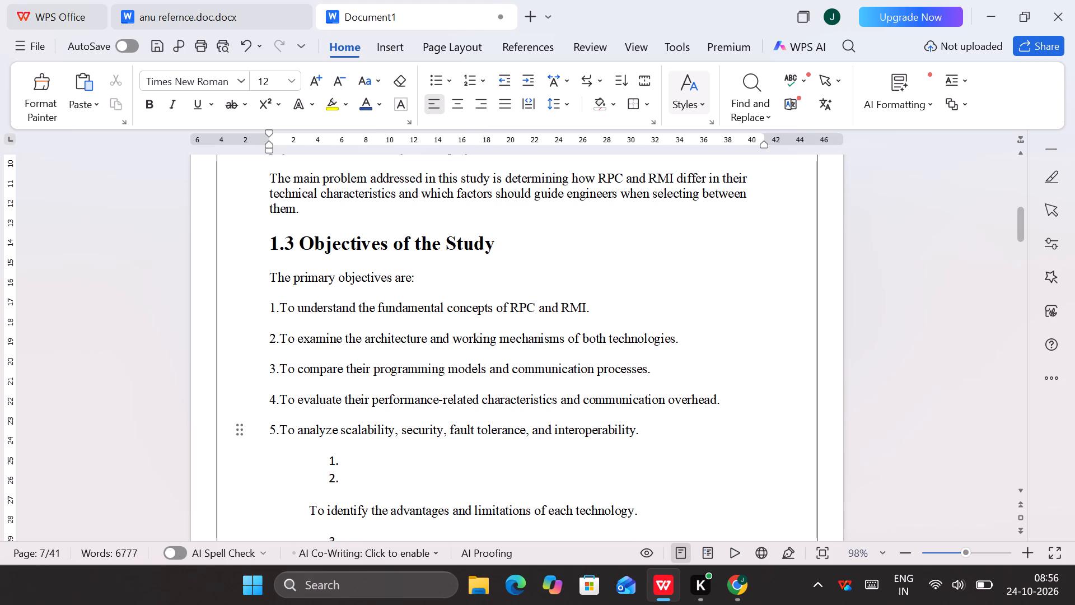
Remove the empty numbered items above the "To identify the advantages and limitations" objective, clear its indent and number it "6.".
drag(350, 482, 322, 461)
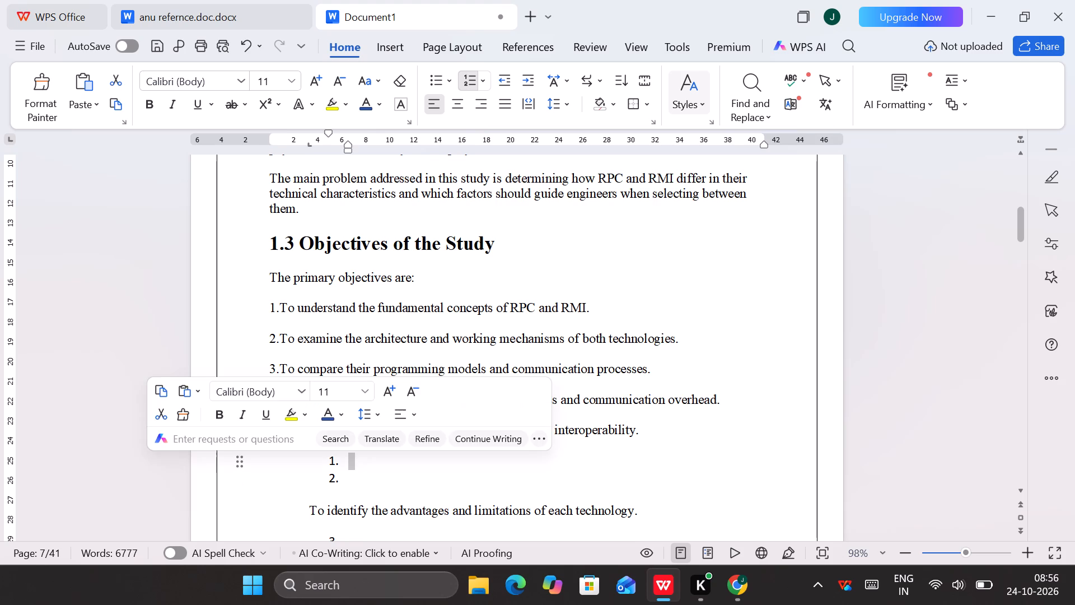
key(BackSpace)
key(BackSpace)
key(BackSpace)
key(BackSpace)
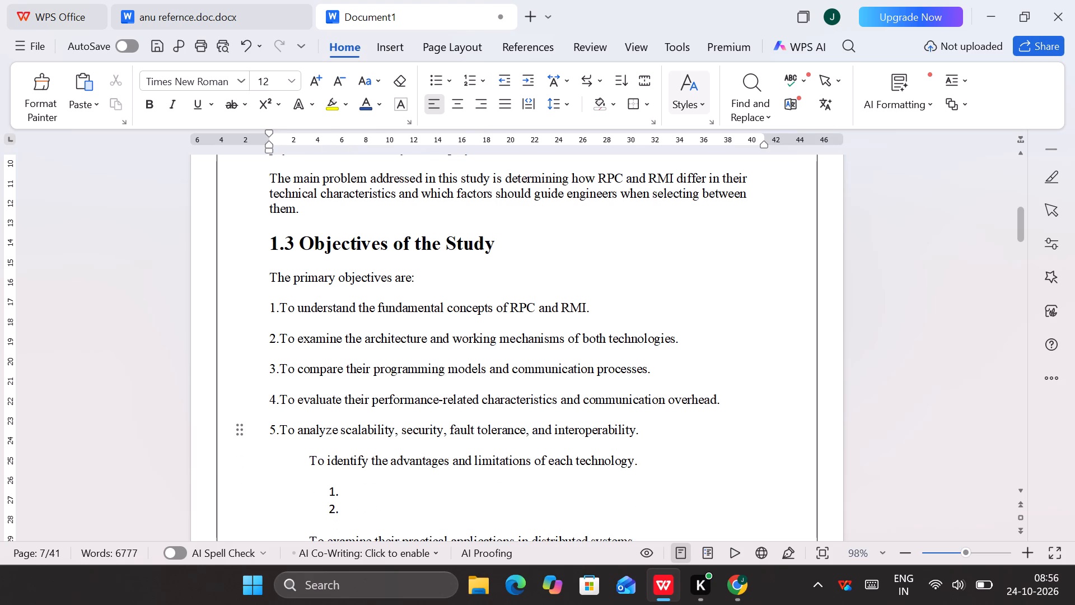
click(301, 465)
key(BackSpace)
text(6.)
Remove the empty numbered items above the "To examine their practical applications" objective, clear its indent and number it "7.".
scroll(301, 465, down, 1)
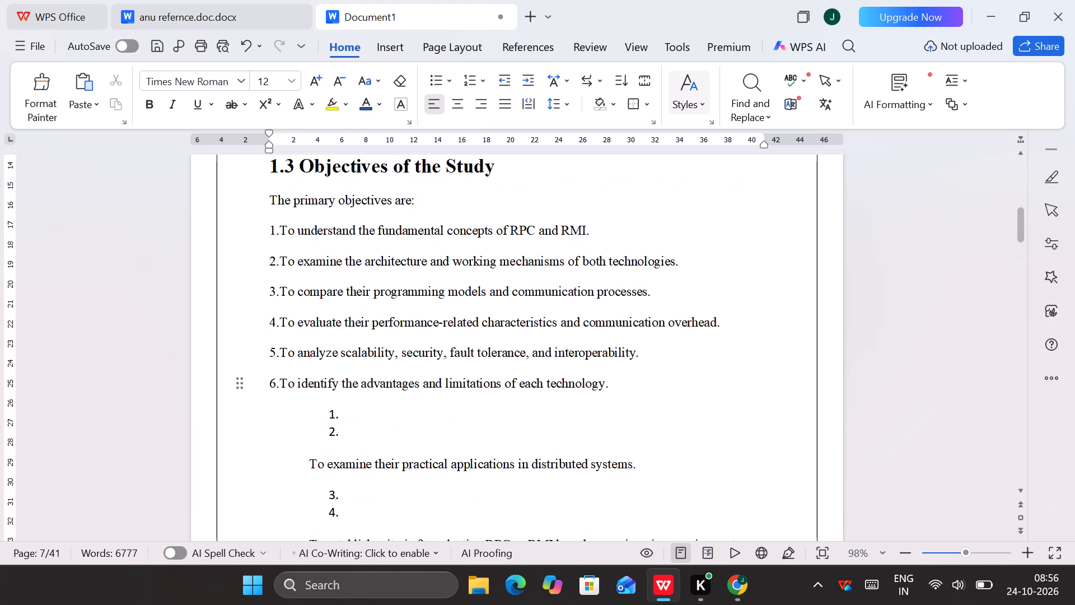
click(364, 453)
key(BackSpace)
key(BackSpace)
key(BackSpace)
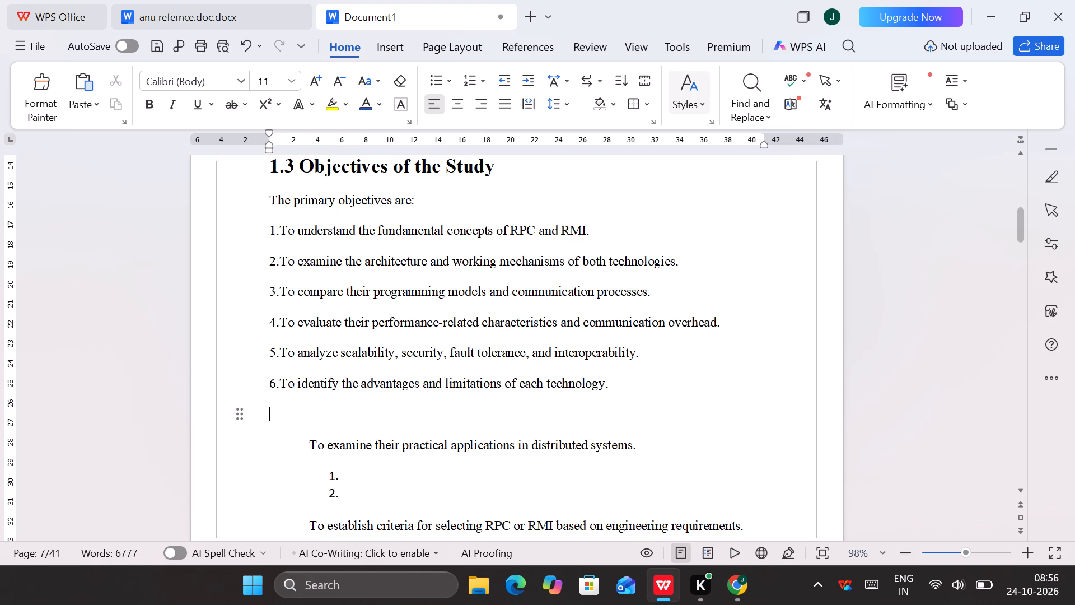
key(BackSpace)
click(306, 415)
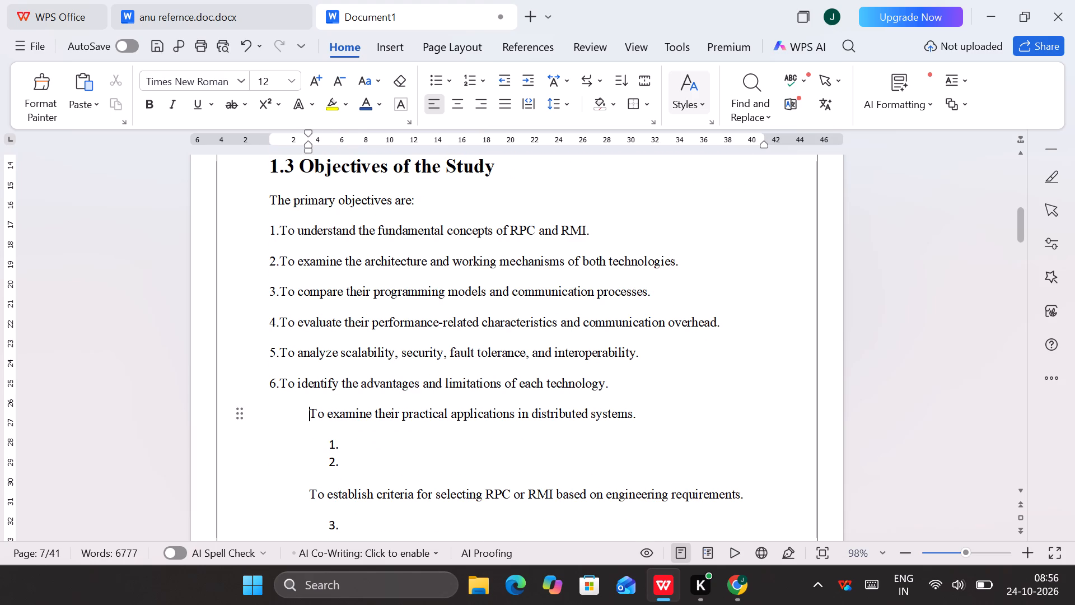
key(BackSpace)
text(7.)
Remove the empty numbered items above the "To establish criteria" objective, keeping objective 7's final period, clear its indent and number it "8.".
click(361, 454)
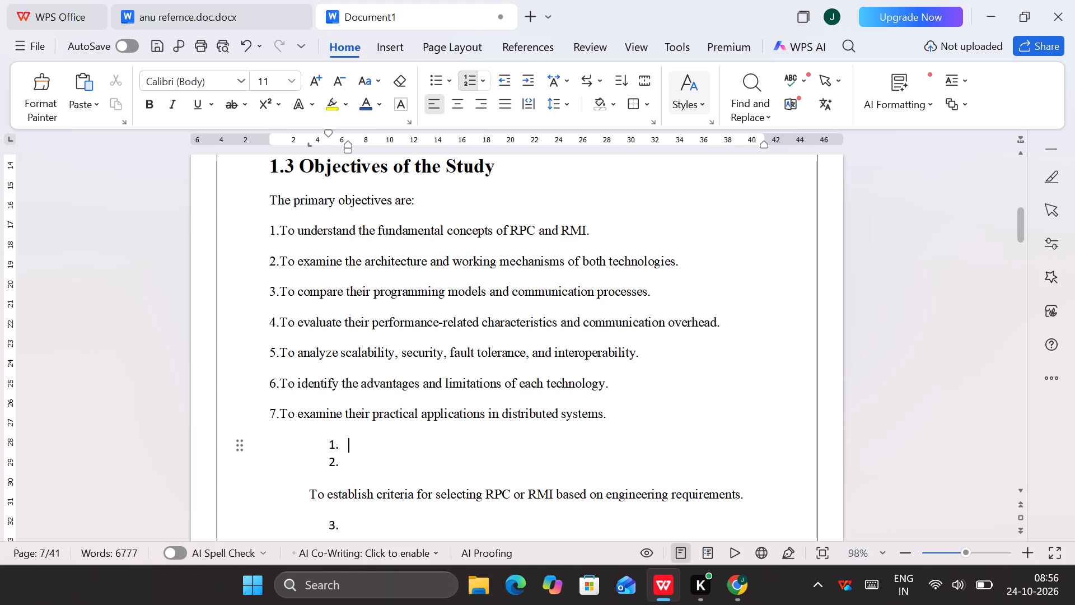
key(BackSpace)
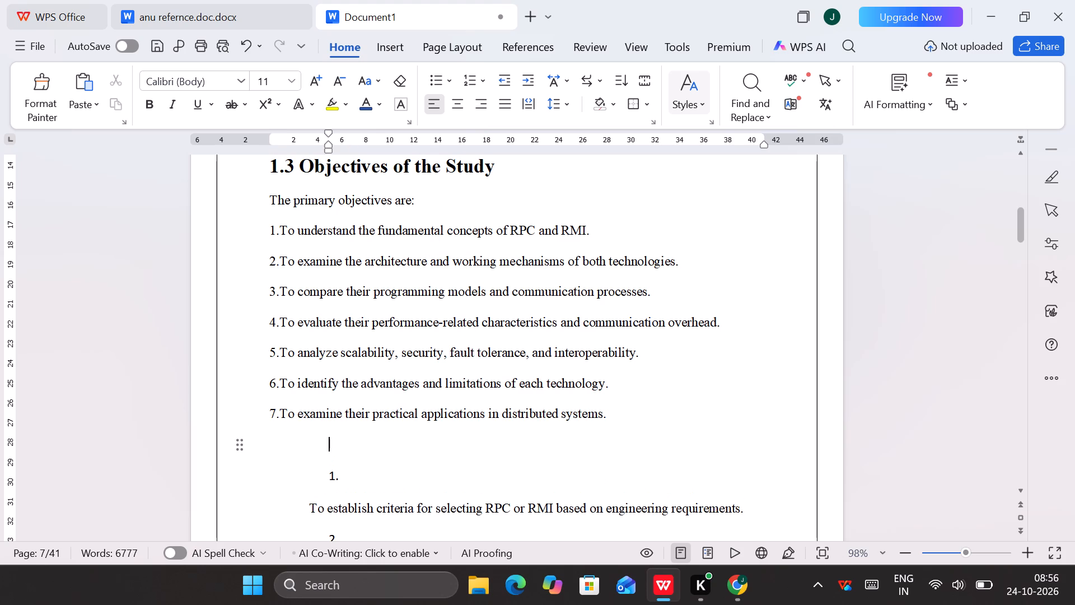
key(BackSpace)
key(BackSpace)
key(BackSpace)
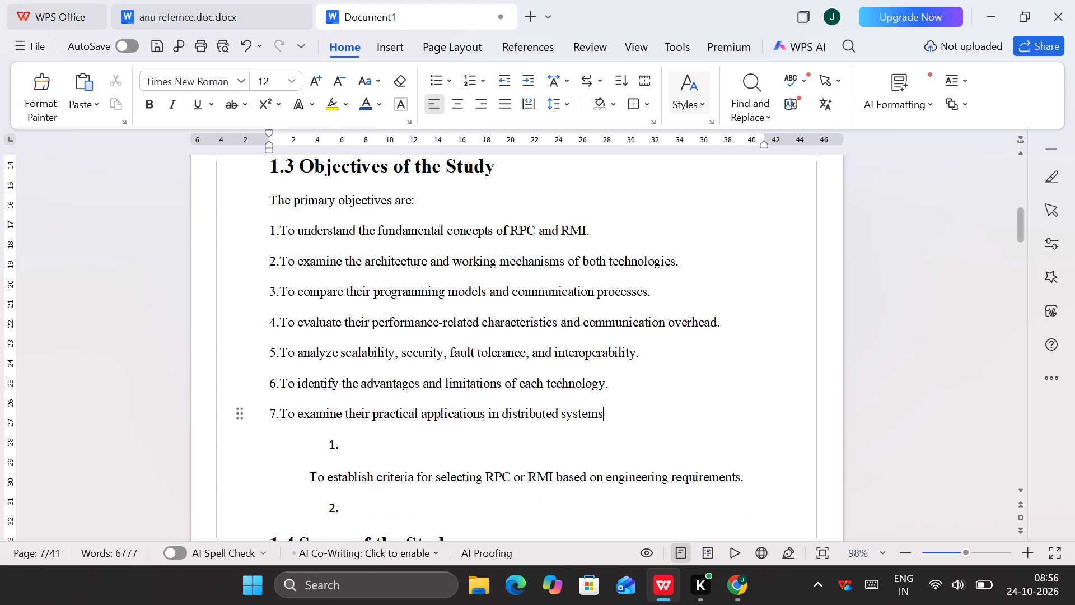
key(ctrl+z)
click(358, 473)
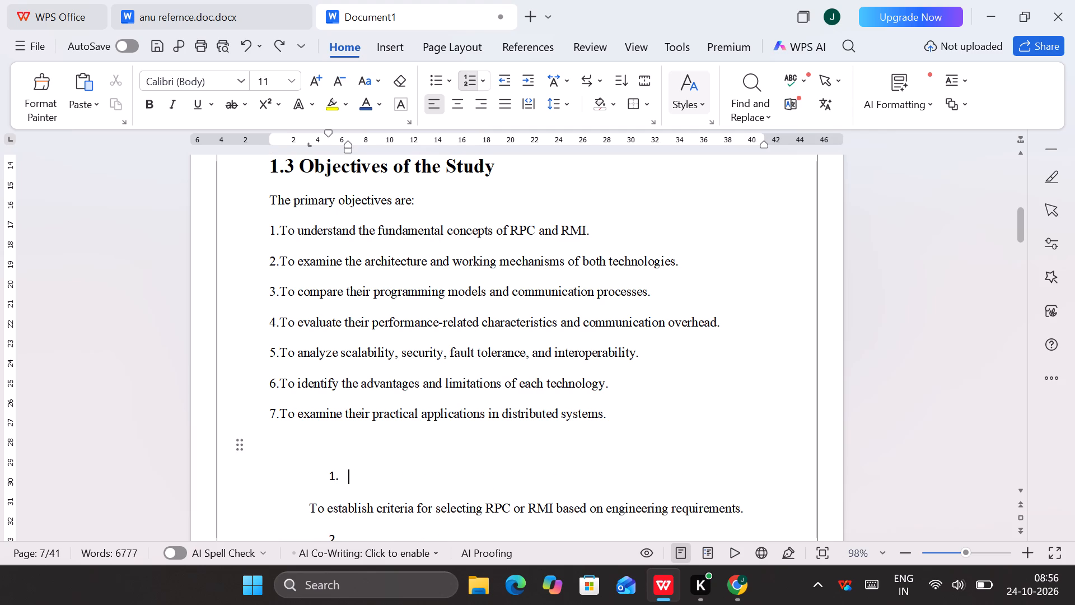
key(BackSpace)
key(BackSpace)
key(BackSpace)
key(BackSpace)
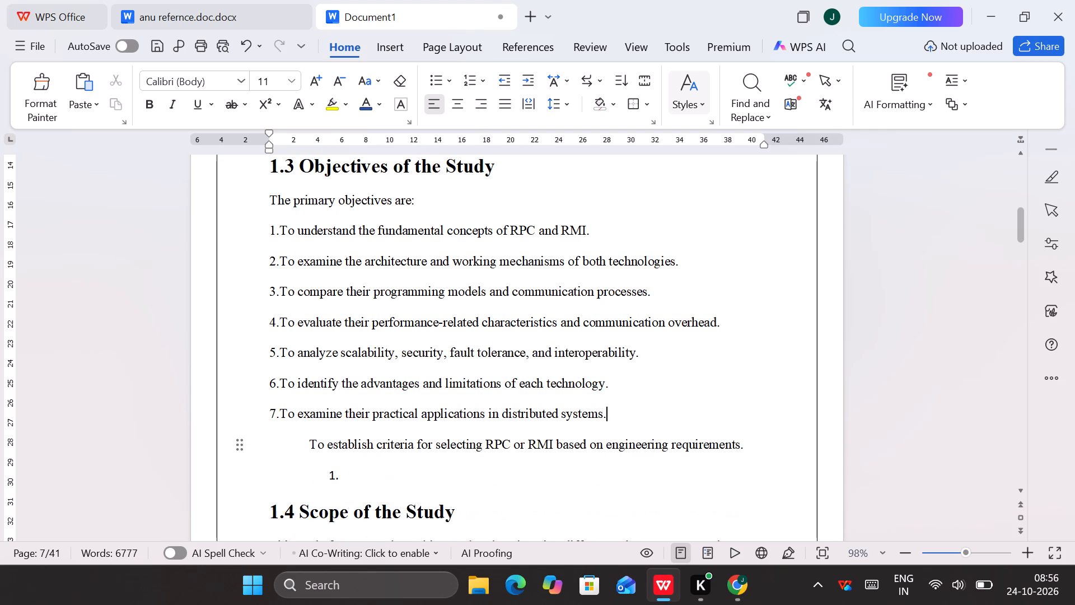
click(302, 445)
key(BackSpace)
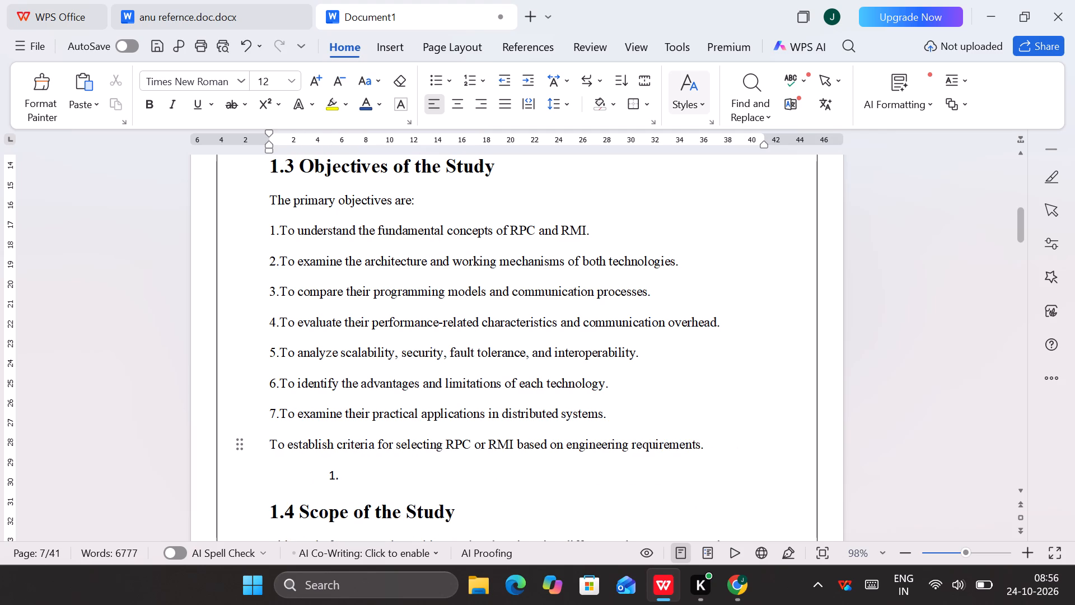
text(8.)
Delete the leftover empty numbered item between objective 8 and the "1.4 Scope of the Study" heading.
scroll(302, 445, down, 1)
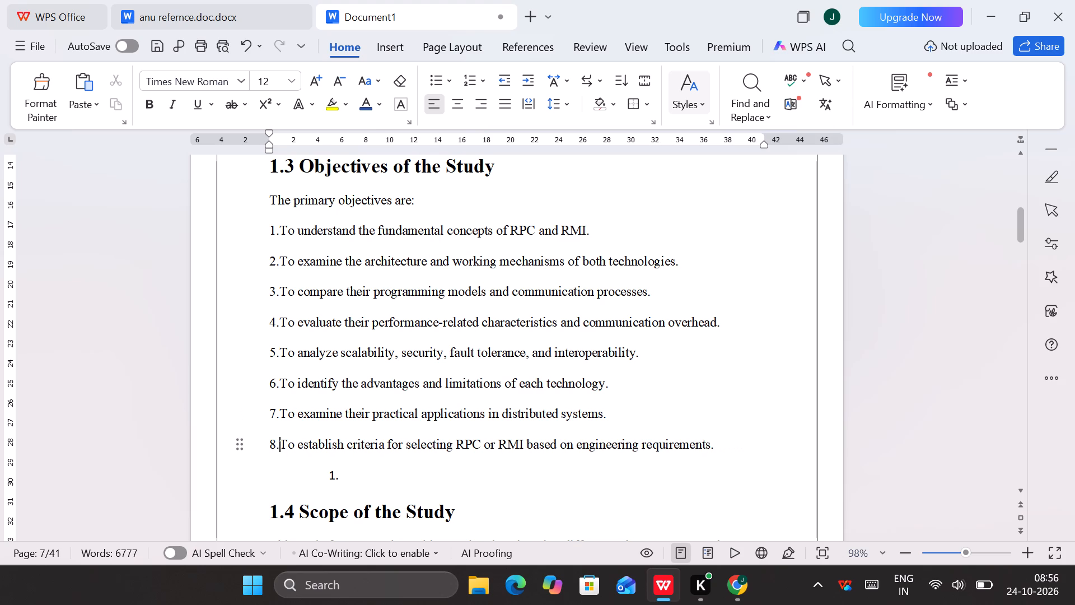
scroll(302, 445, down, 1)
click(286, 478)
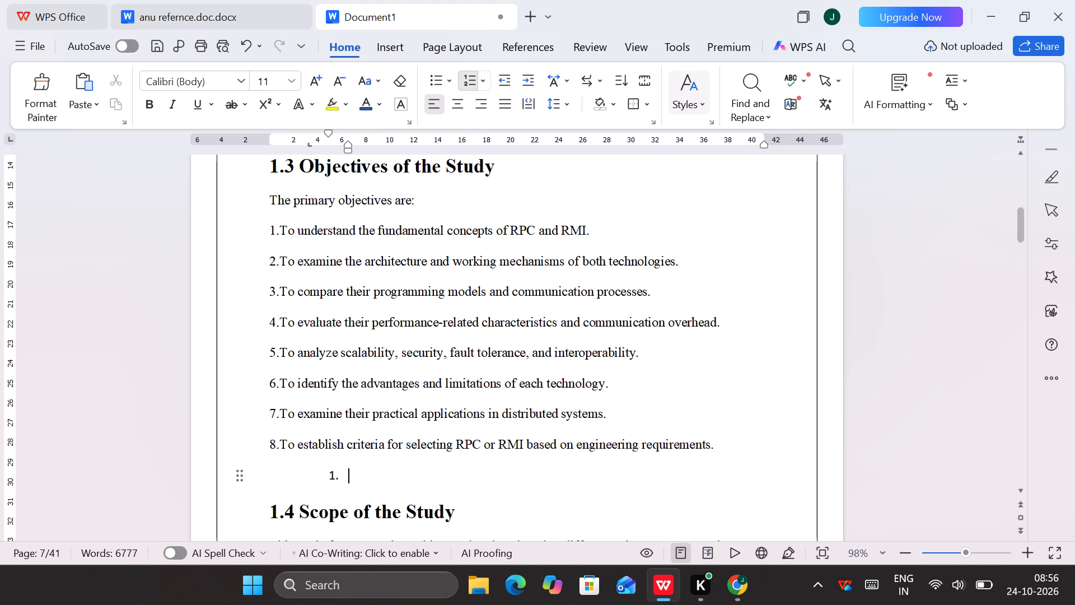
key(BackSpace)
key(BackSpace)
key(BackSpace)
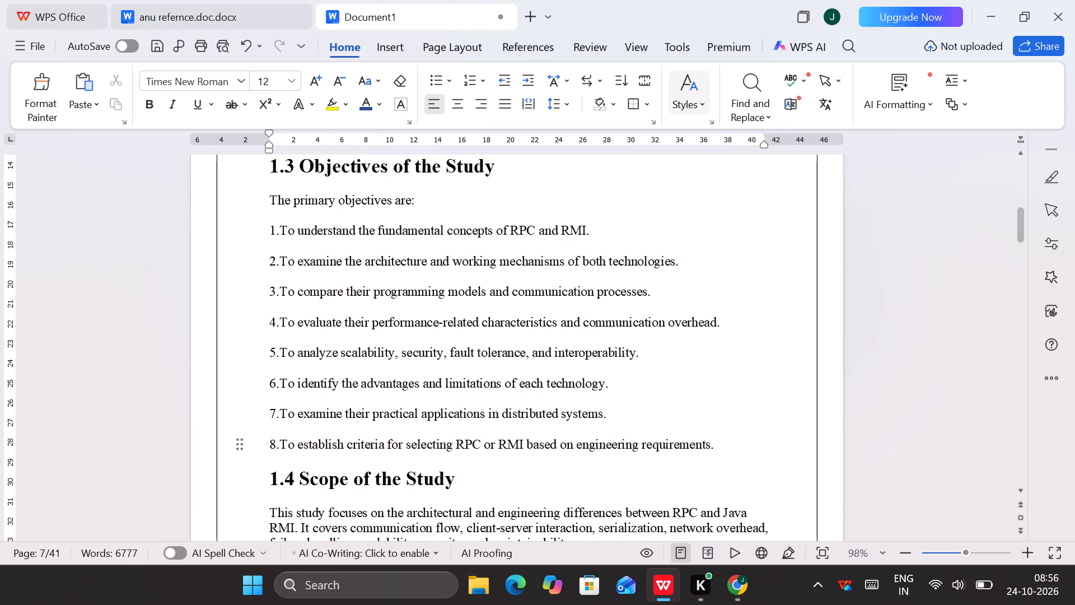
Set the word "Introduction" in the numbered "1. Introduction" heading to 14 pt.
scroll(286, 478, down, 3)
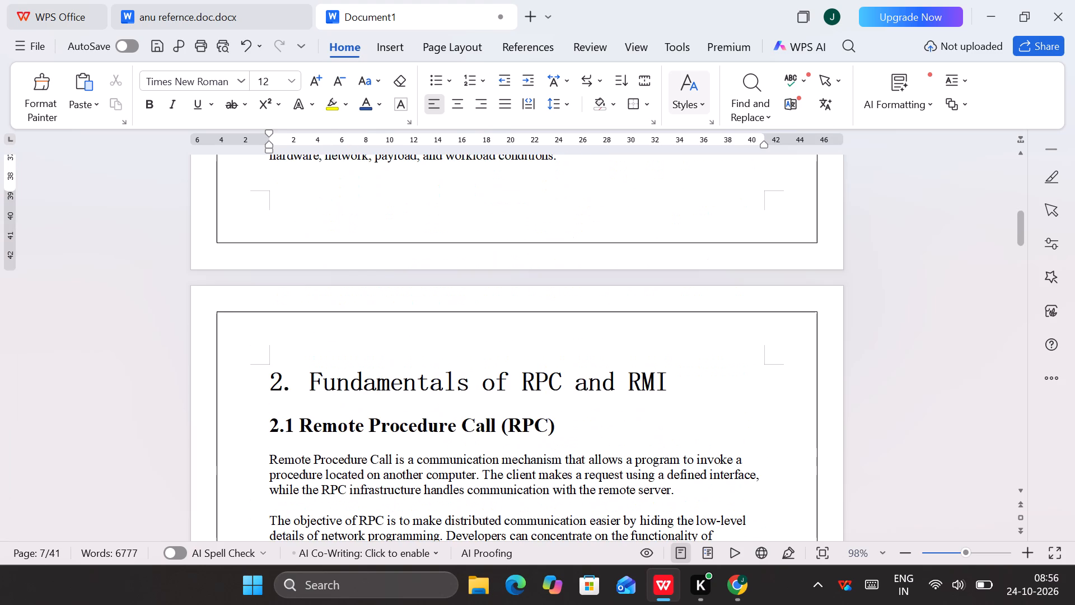
scroll(317, 397, up, 1)
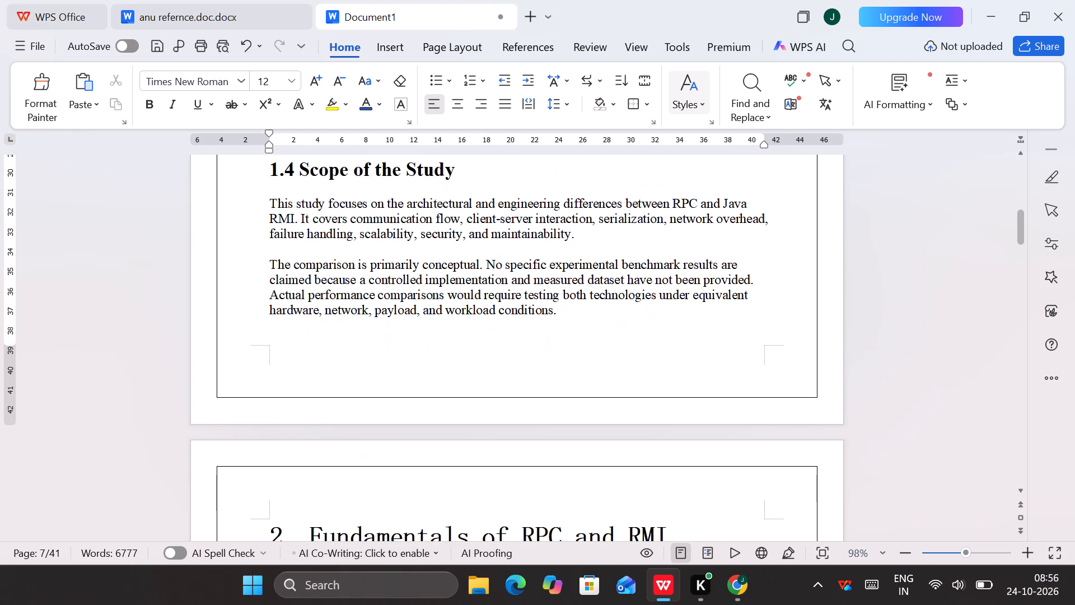
double_click(323, 171)
scroll(305, 304, up, 6)
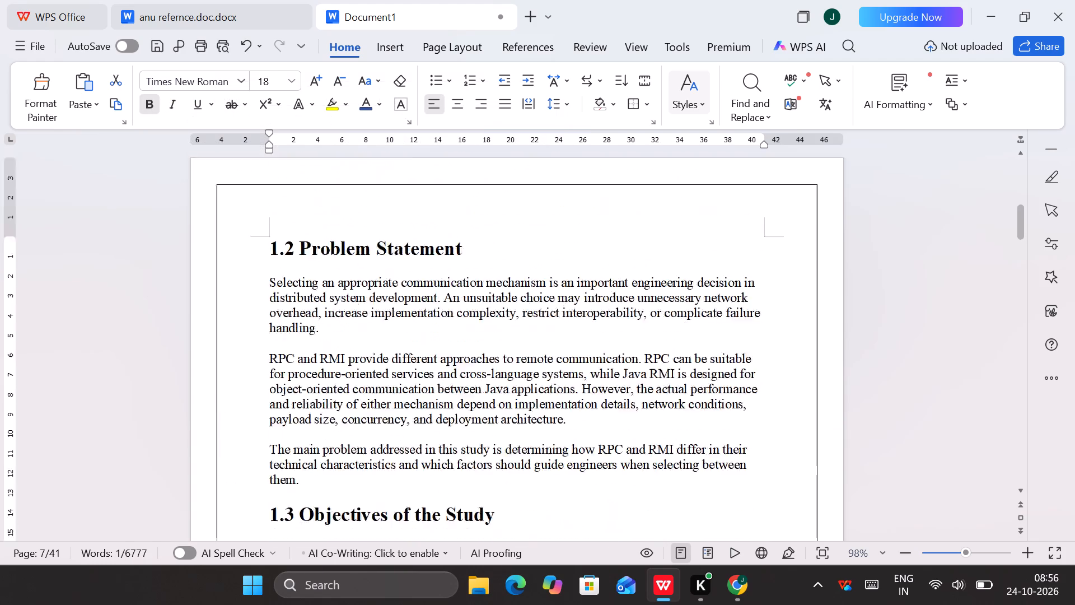
scroll(302, 335, down, 2)
scroll(302, 335, up, 1)
scroll(302, 335, down, 1)
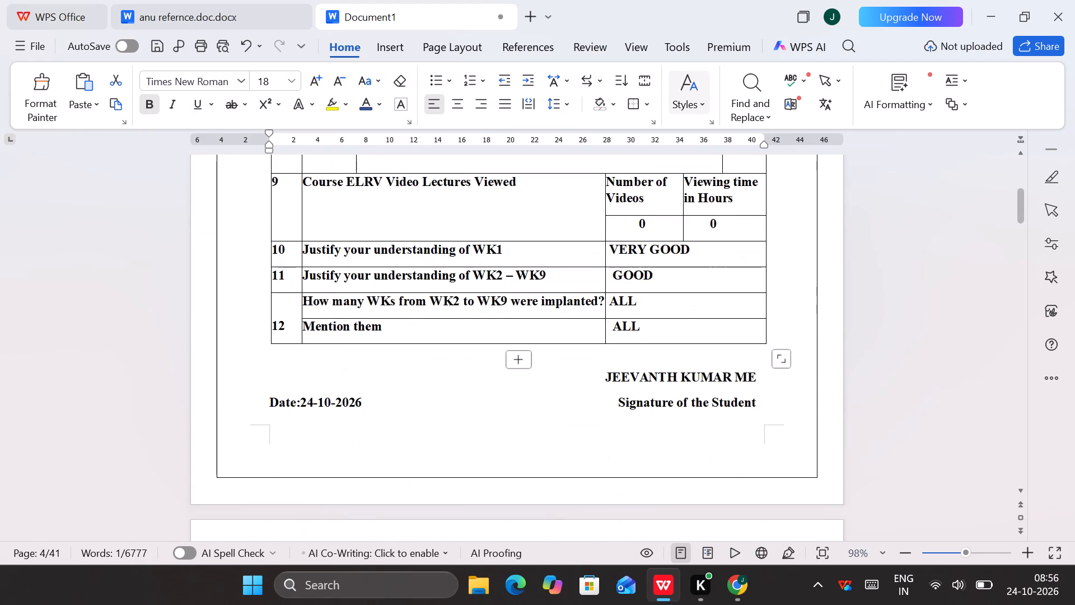
scroll(314, 420, down, 1)
double_click(306, 443)
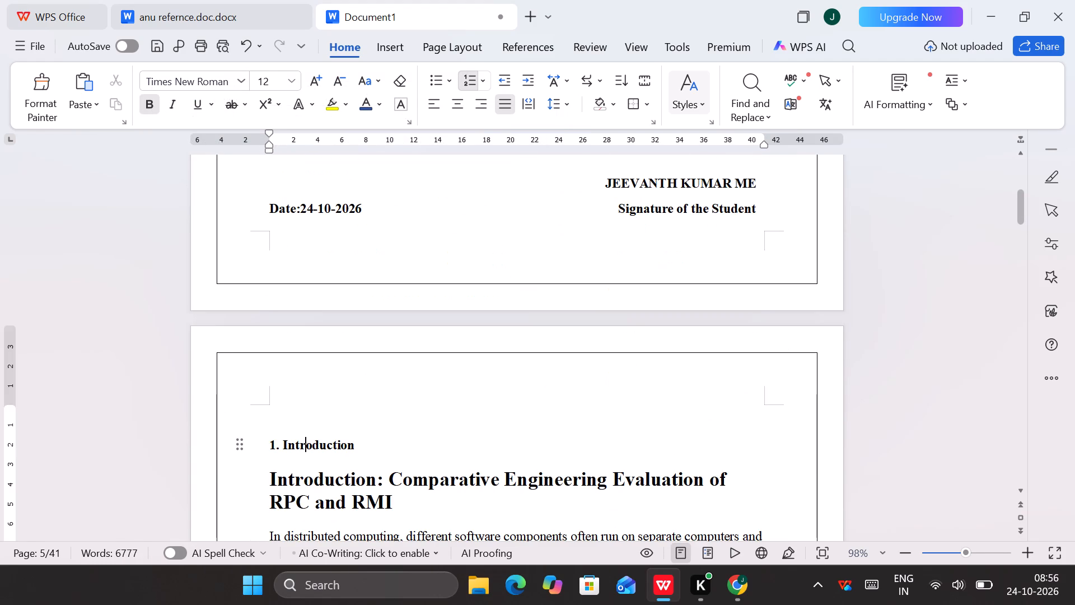
click(284, 73)
key(BackSpace)
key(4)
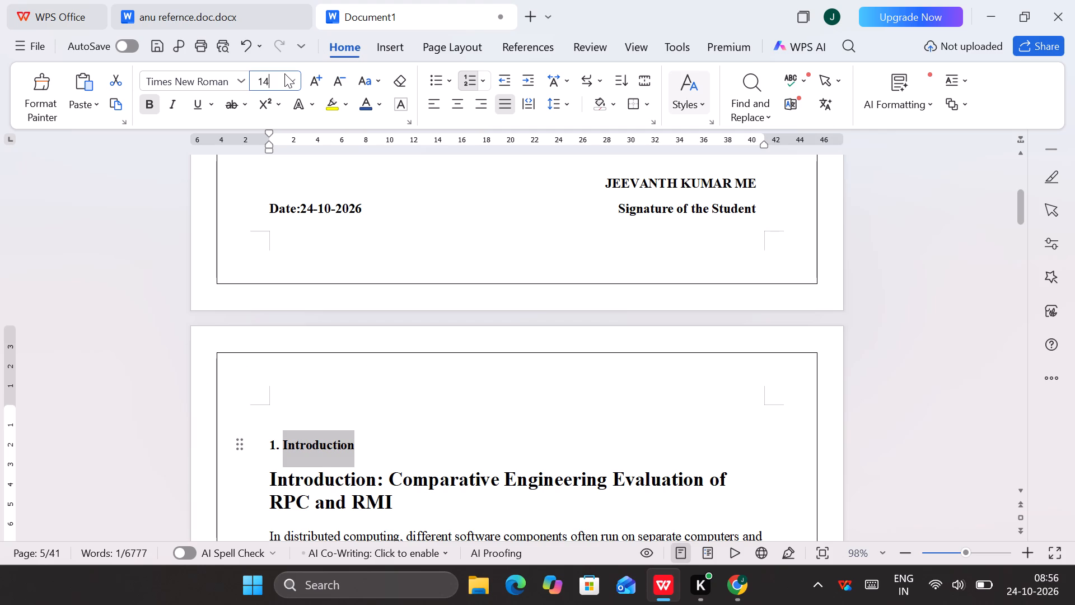
key(Return)
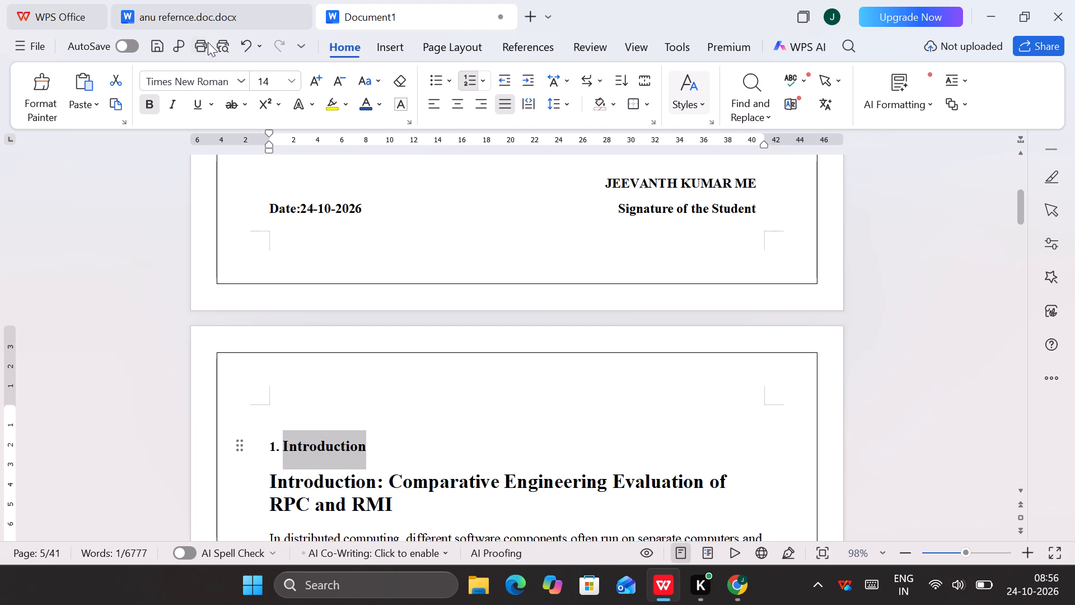
double_click(348, 497)
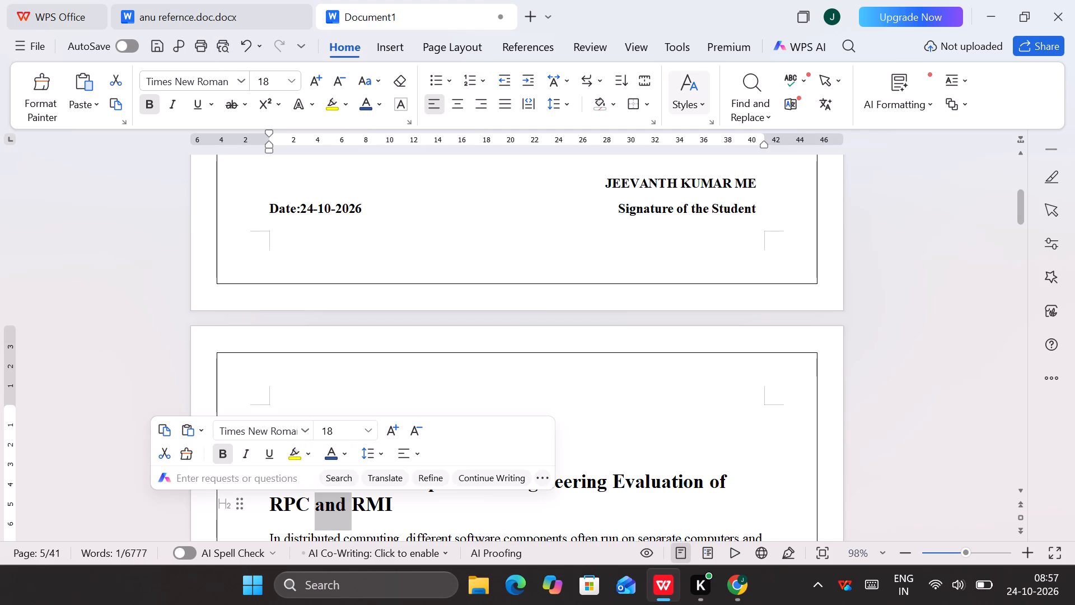
click(557, 405)
Delete the repeated "Comparative Engineering Evaluation of RPC and RMI" title and the "Abstract" heading below the introduction text.
scroll(557, 405, down, 3)
scroll(557, 405, up, 1)
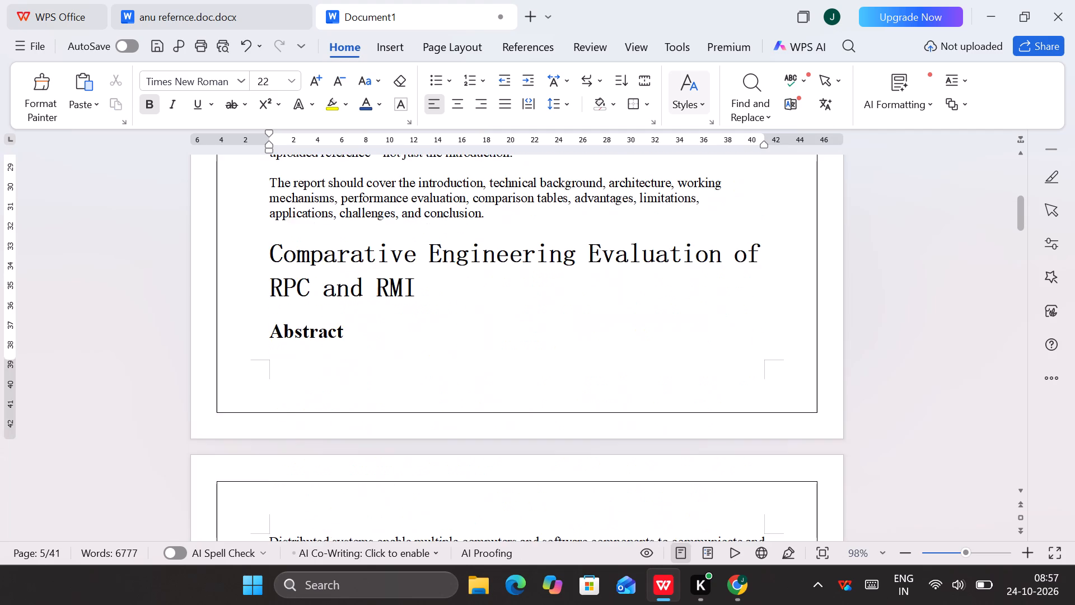
scroll(557, 405, up, 1)
scroll(551, 350, down, 1)
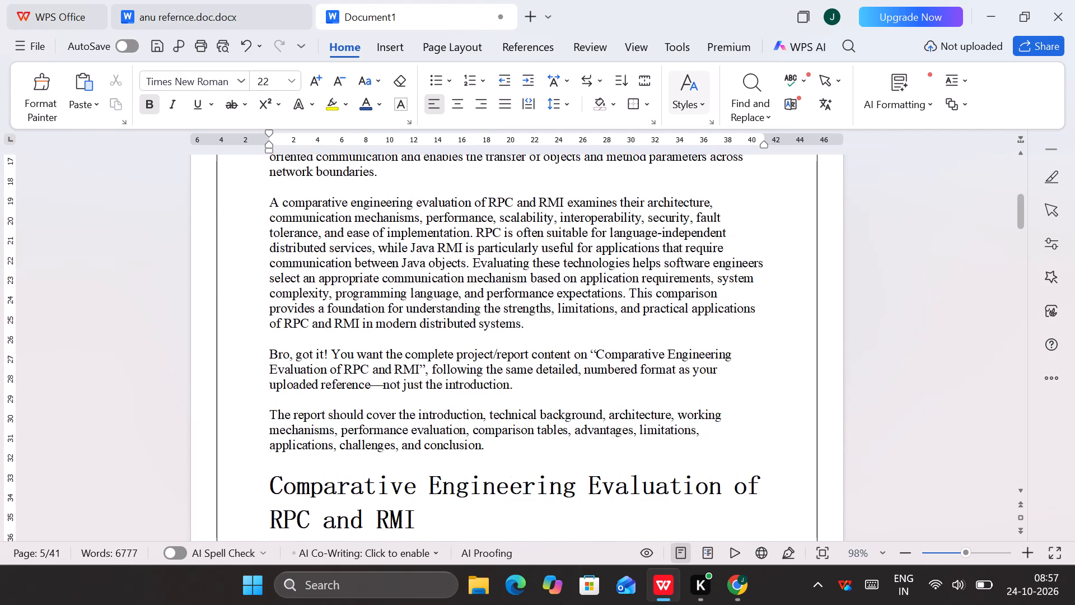
scroll(358, 426, down, 1)
drag(274, 374, 362, 449)
key(BackSpace)
Change the font of the "2. Fundamentals of RPC and RMI" heading to Times New Roman.
scroll(362, 449, down, 2)
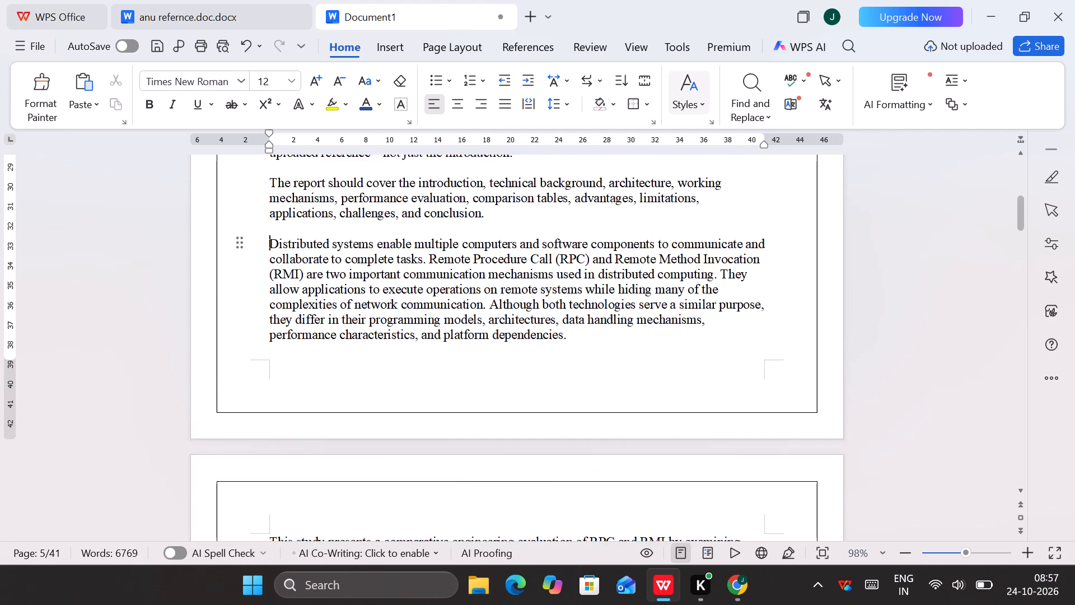
scroll(362, 449, down, 5)
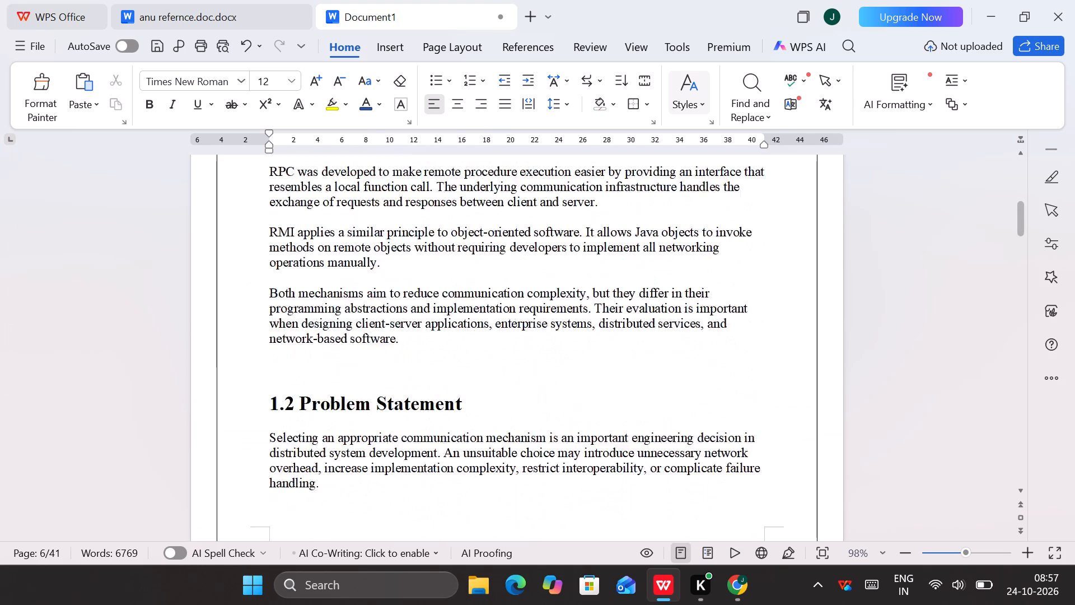
scroll(362, 449, down, 3)
scroll(362, 449, up, 2)
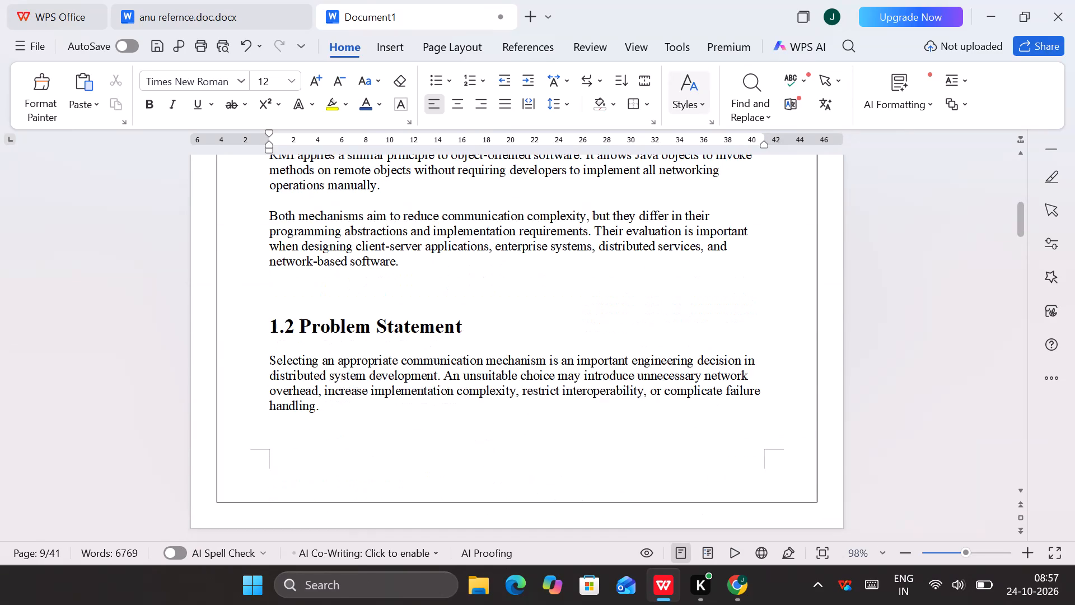
scroll(362, 449, down, 2)
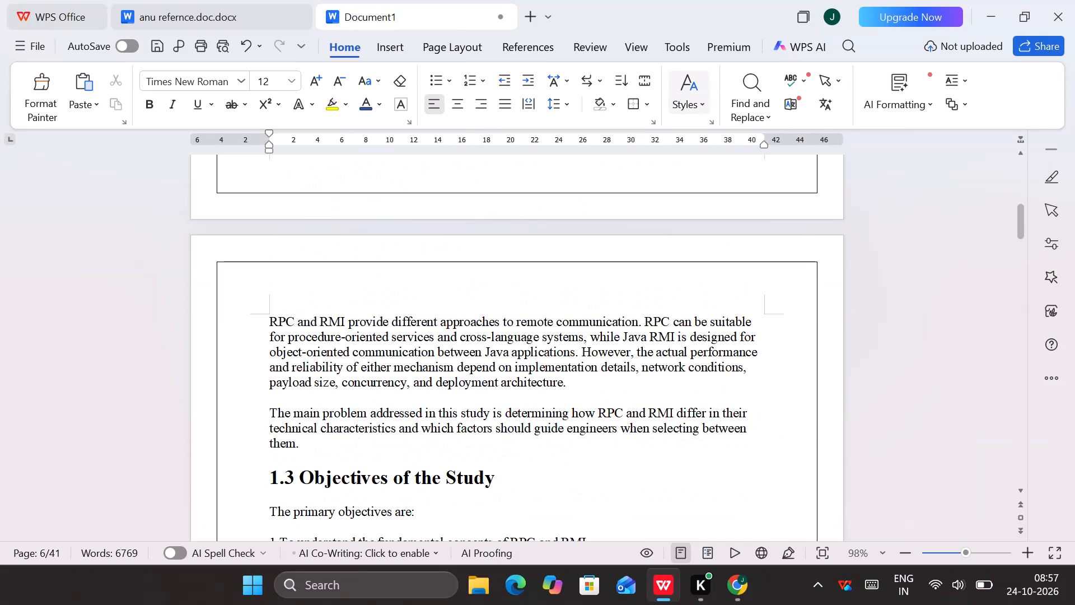
scroll(362, 449, down, 2)
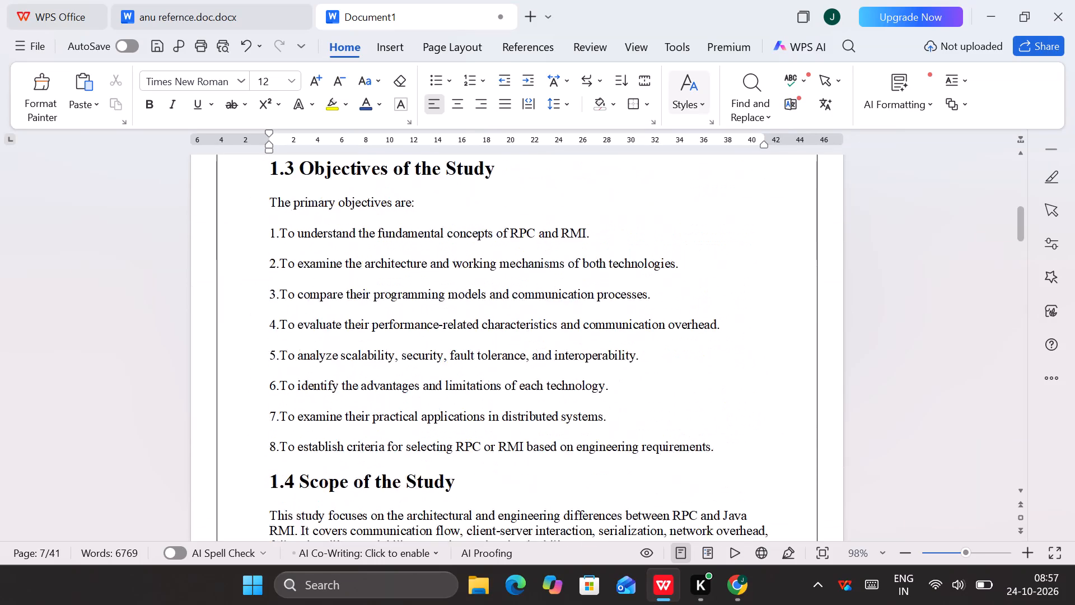
scroll(362, 449, down, 2)
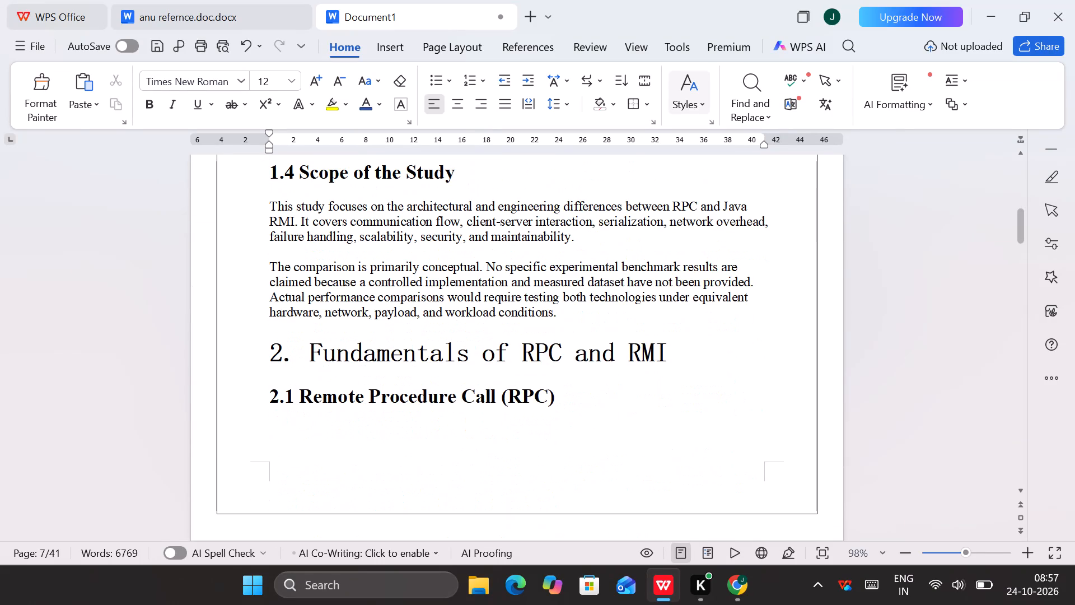
scroll(362, 449, up, 1)
triple_click(353, 386)
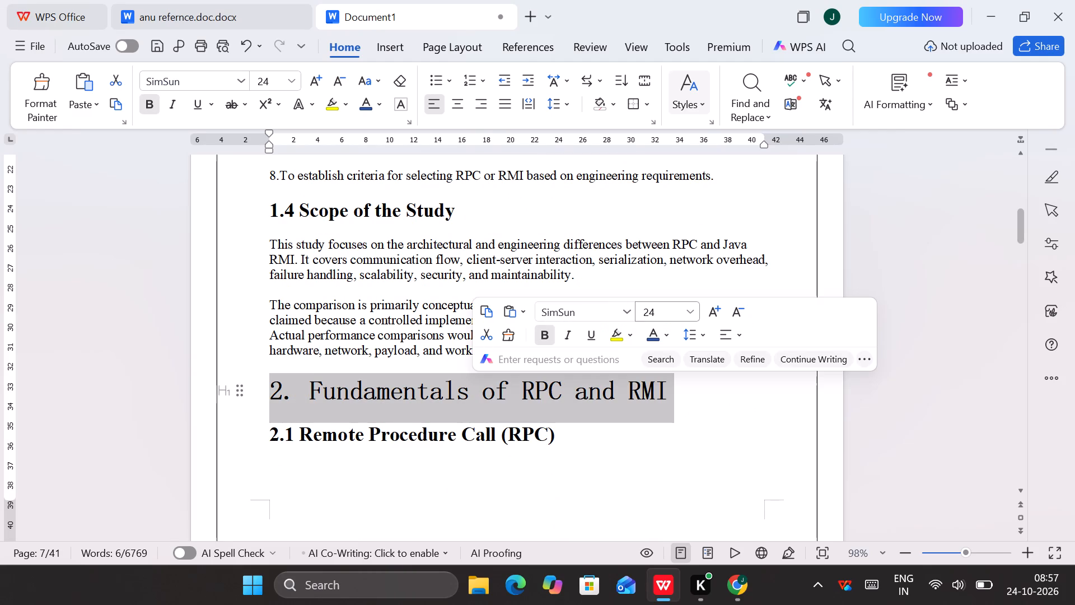
click(622, 313)
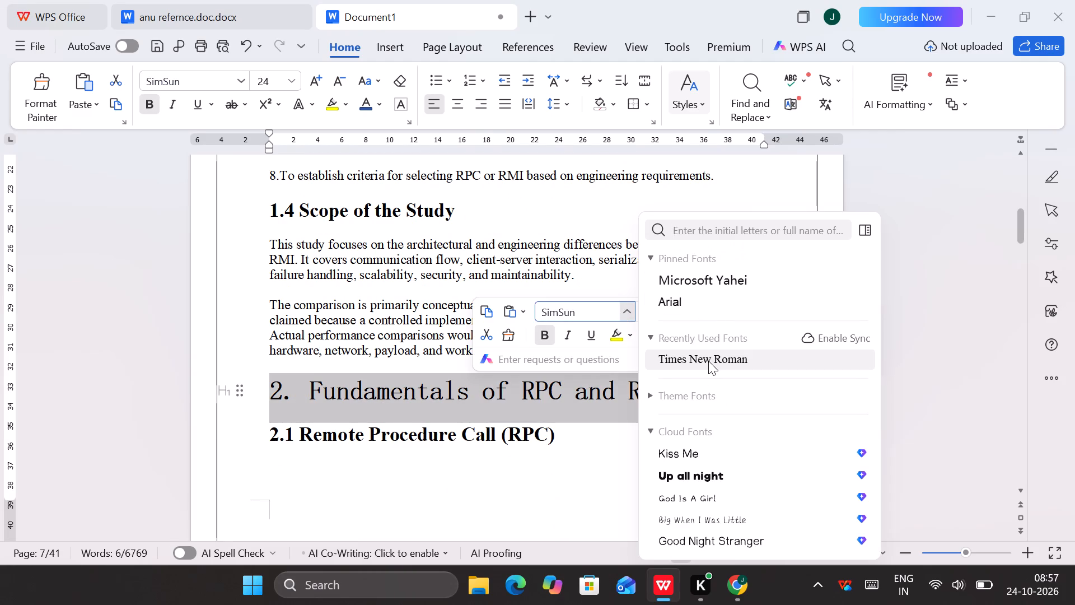
click(708, 361)
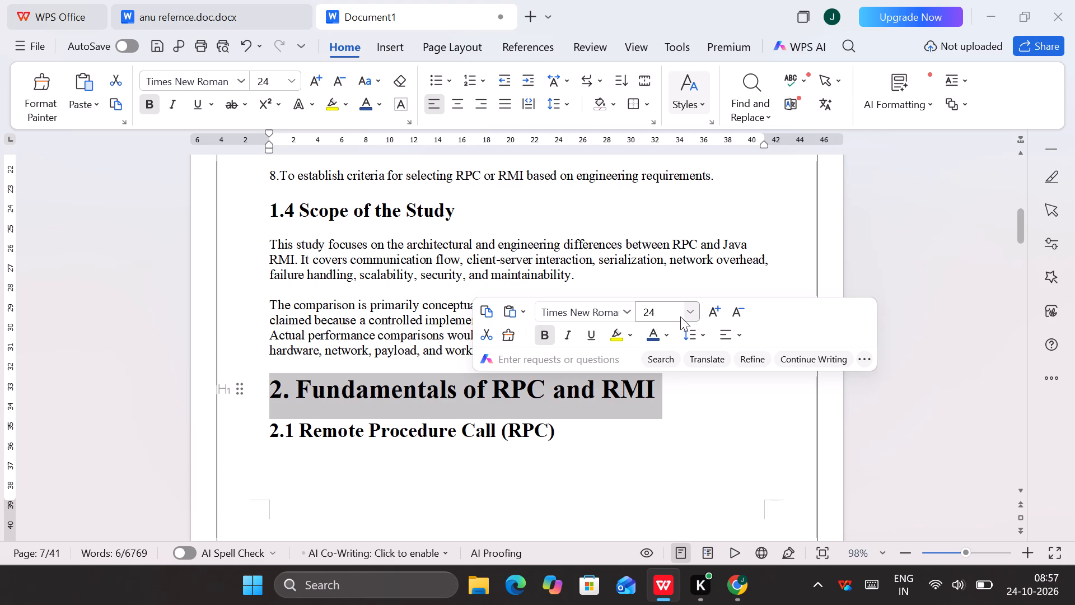
Set the "2. Fundamentals of RPC and RMI" heading to 14 pt.
click(676, 315)
click(667, 310)
key(BackSpace)
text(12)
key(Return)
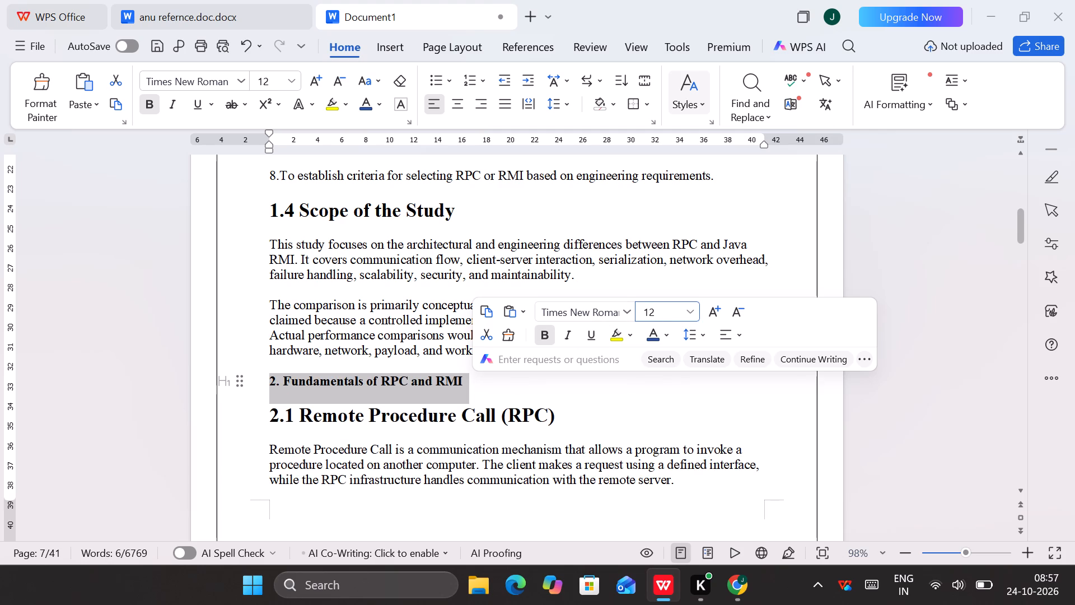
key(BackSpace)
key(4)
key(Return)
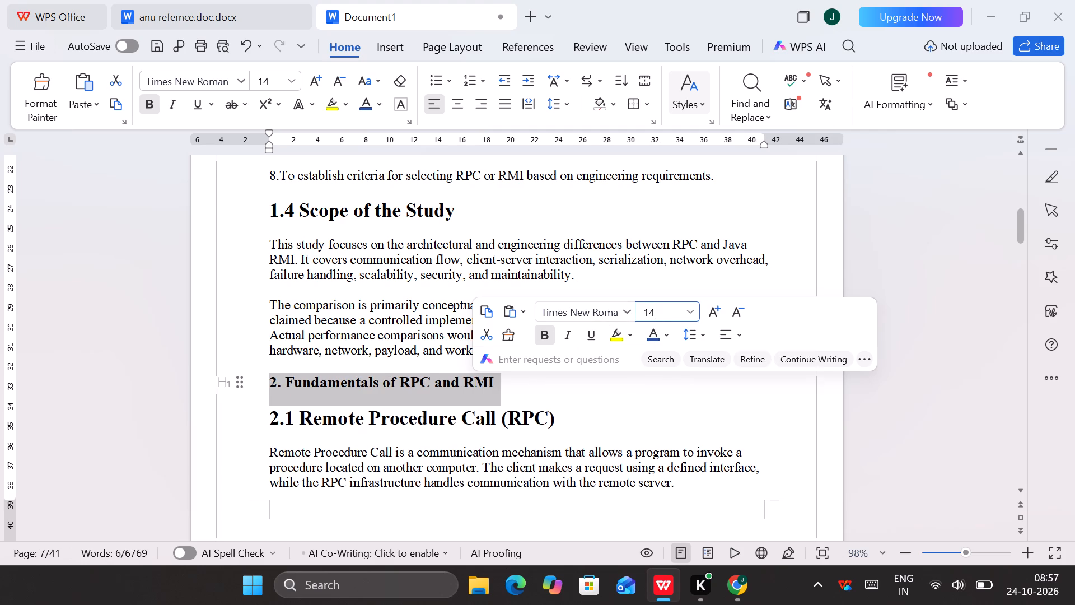
Set the "2.1 Remote Procedure Call (RPC)" heading to 12 pt.
triple_click(448, 417)
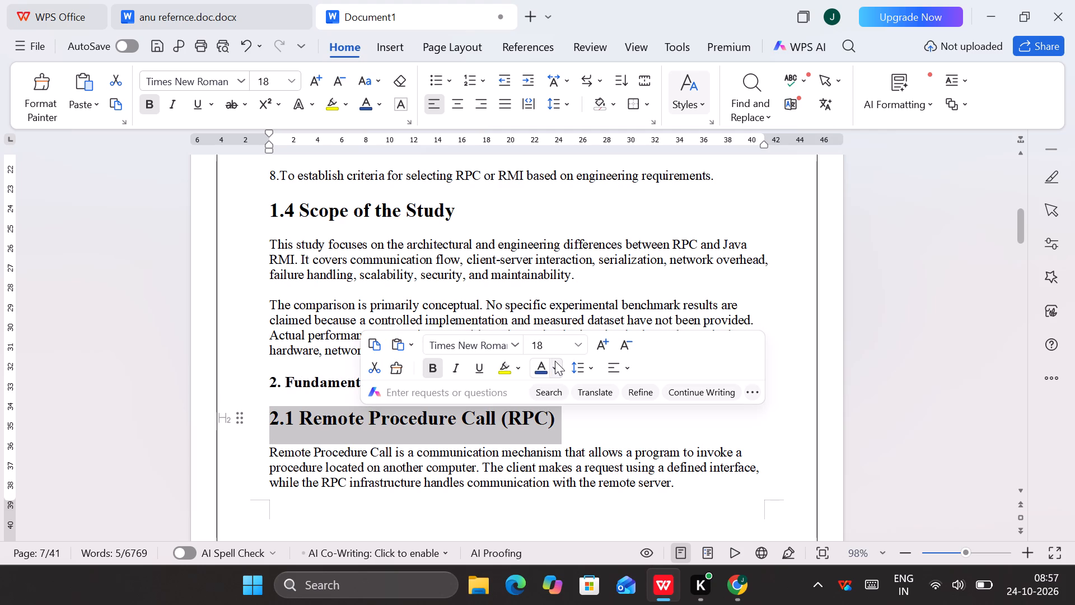
click(553, 345)
key(BackSpace)
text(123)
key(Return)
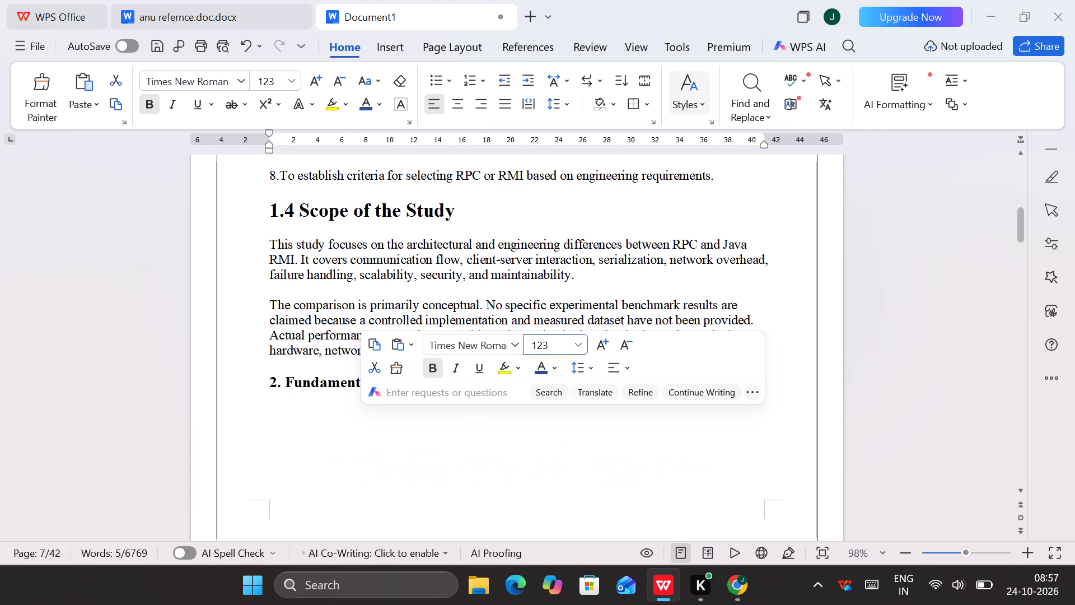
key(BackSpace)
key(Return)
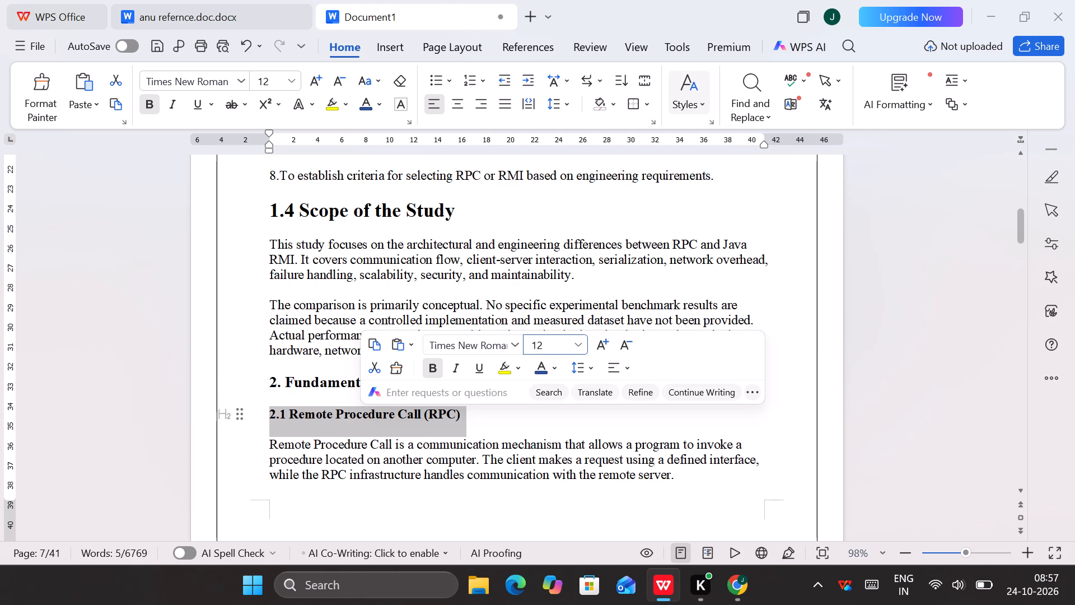
click(470, 455)
Set the "1.4 Scope of the Study" heading to 12 pt.
double_click(381, 212)
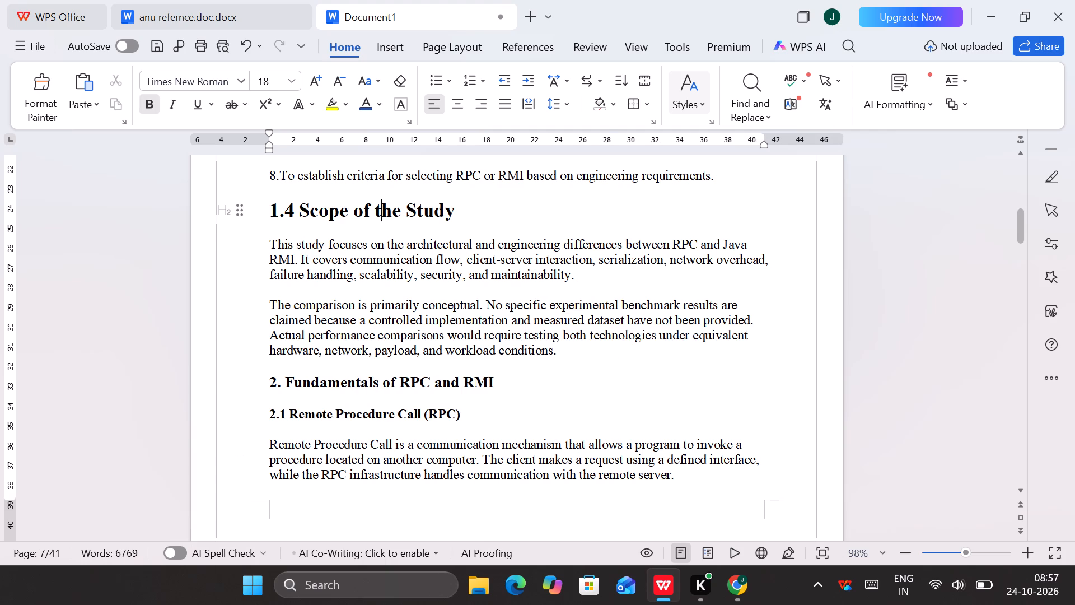
triple_click(381, 212)
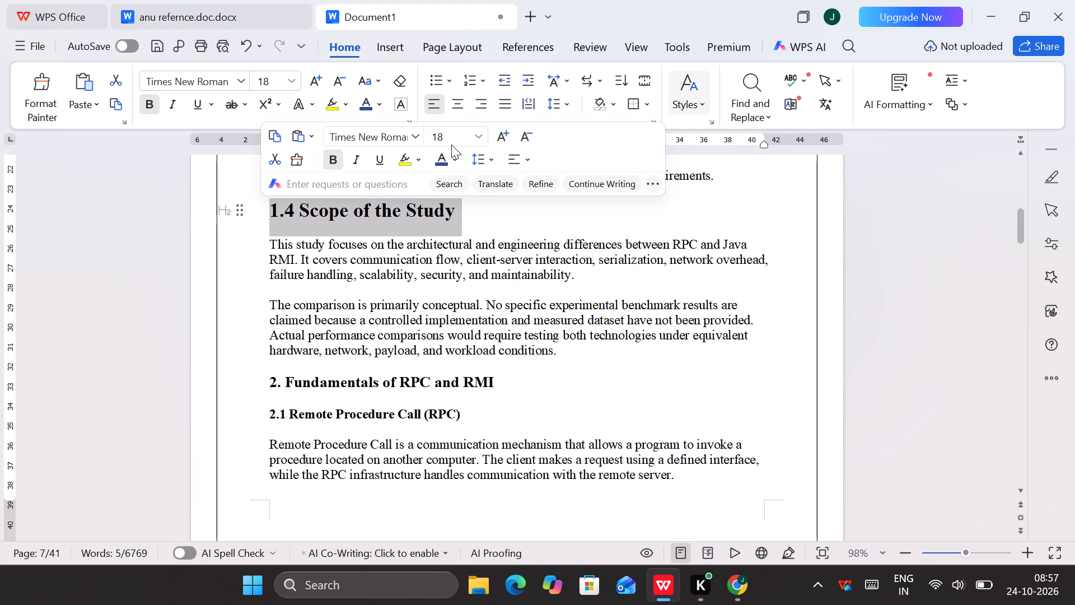
click(452, 140)
key(BackSpace)
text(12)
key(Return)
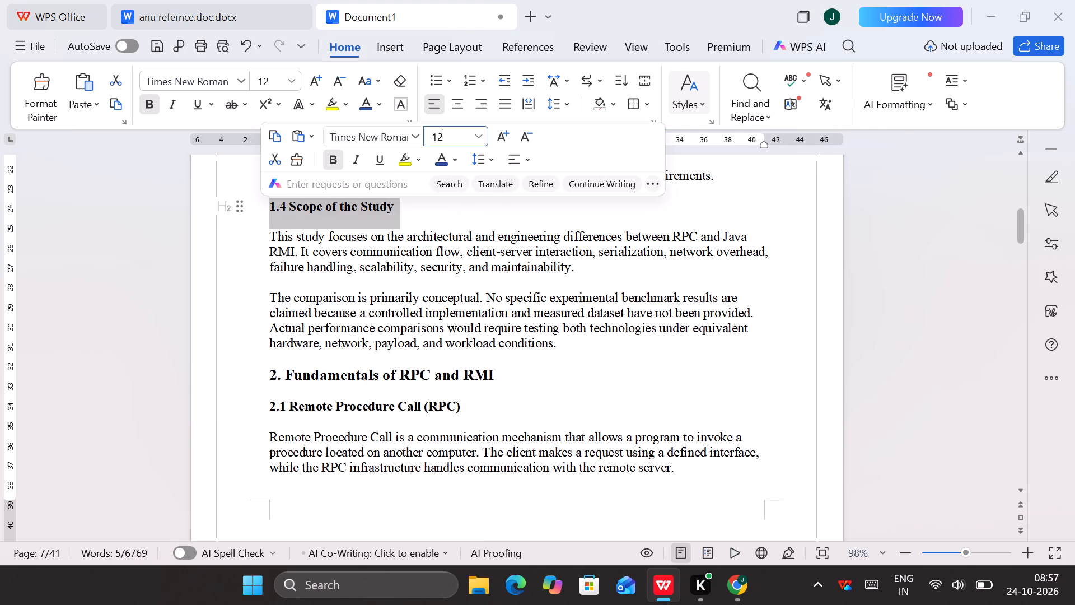
Set the "1.3 Objectives of the Study" heading to 12 pt.
scroll(396, 301, up, 3)
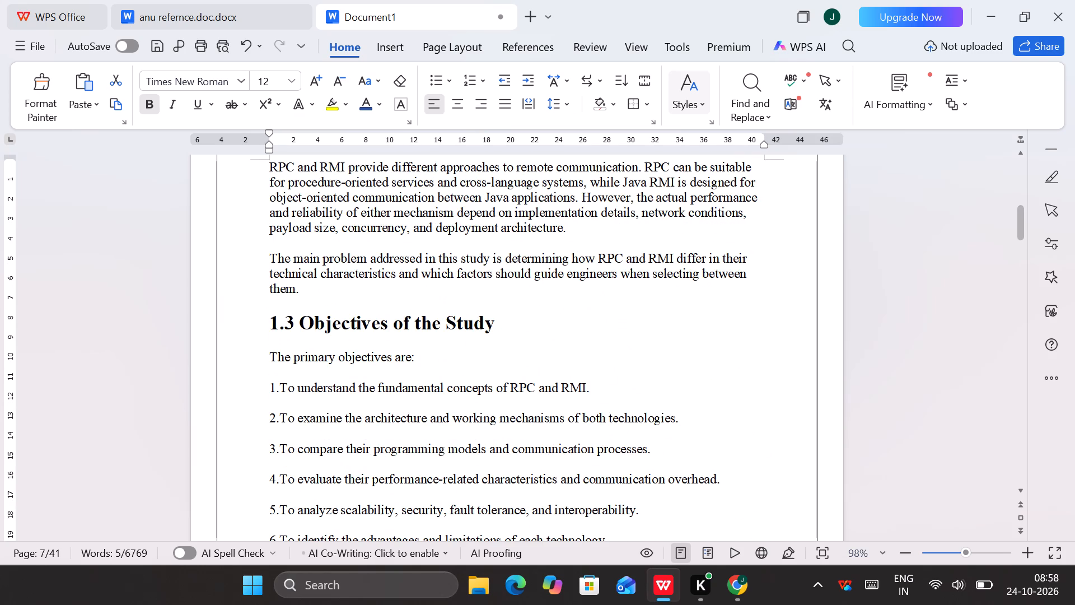
triple_click(385, 323)
click(490, 249)
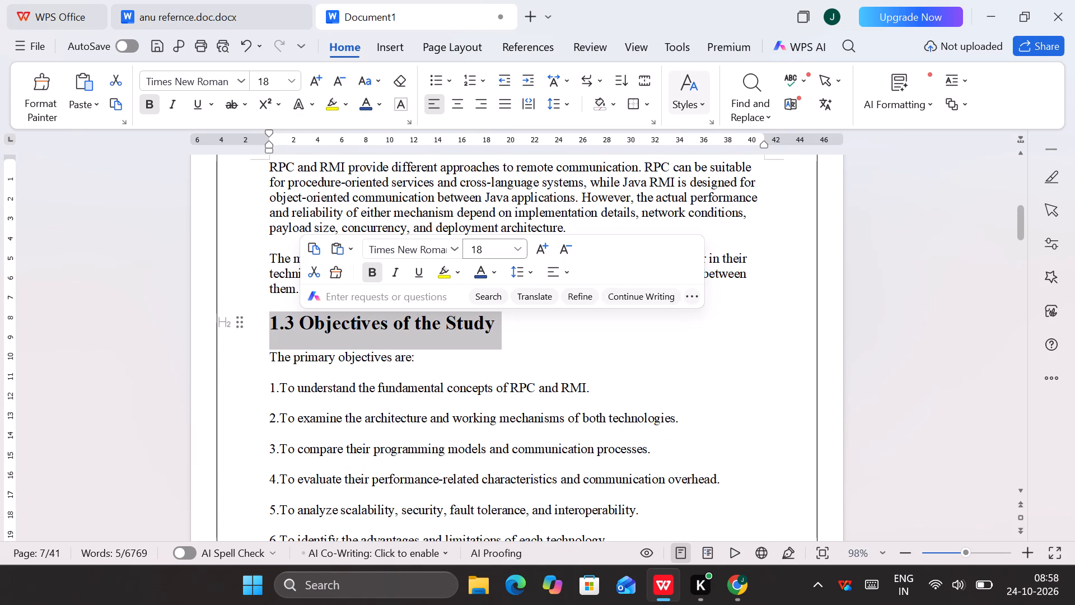
key(BackSpace)
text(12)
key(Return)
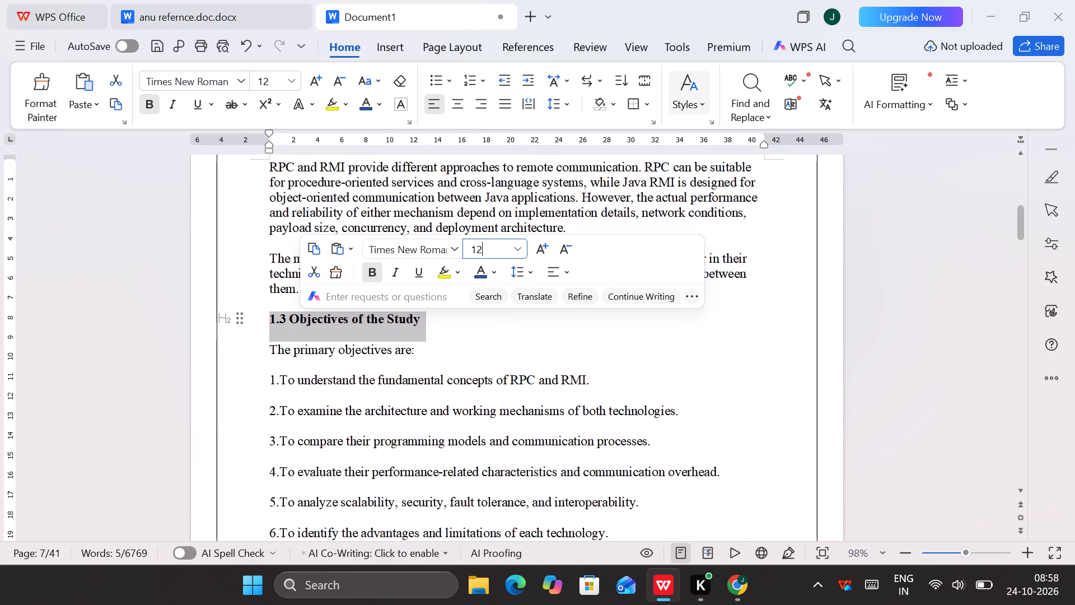
Set the "1.2 Problem Statement" heading to 12 pt.
scroll(409, 375, up, 1)
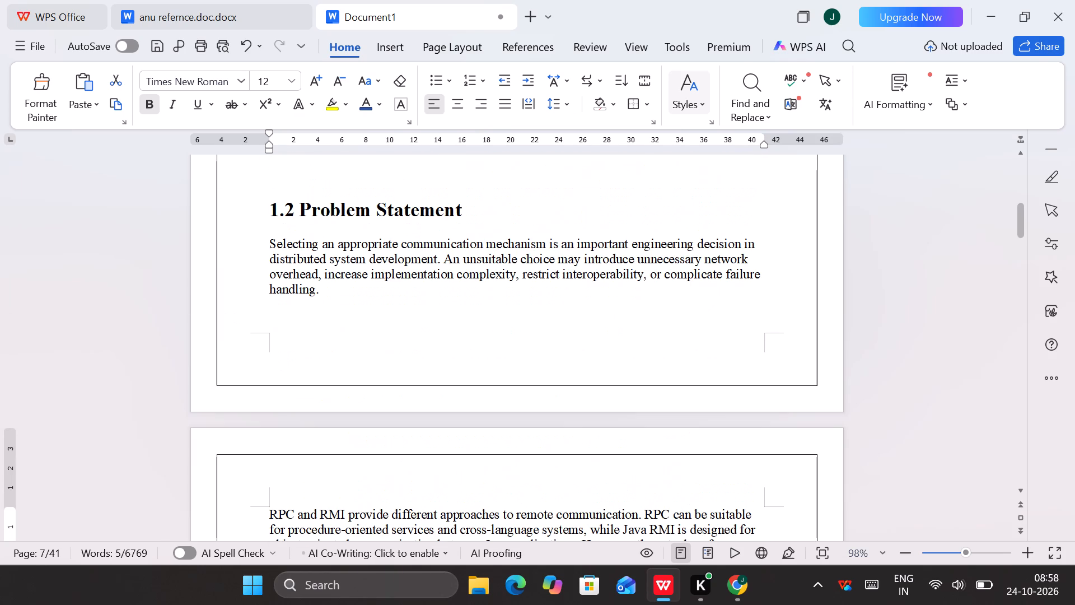
triple_click(387, 204)
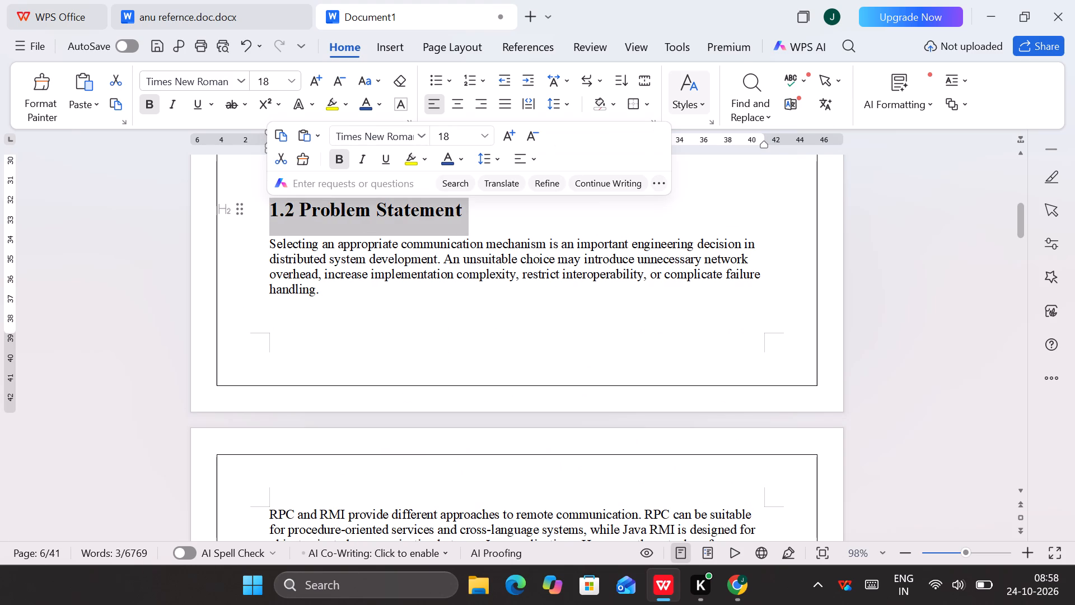
click(457, 131)
key(BackSpace)
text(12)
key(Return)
Set the "1.1 Background of the Study" heading to 12 pt.
scroll(419, 242, up, 1)
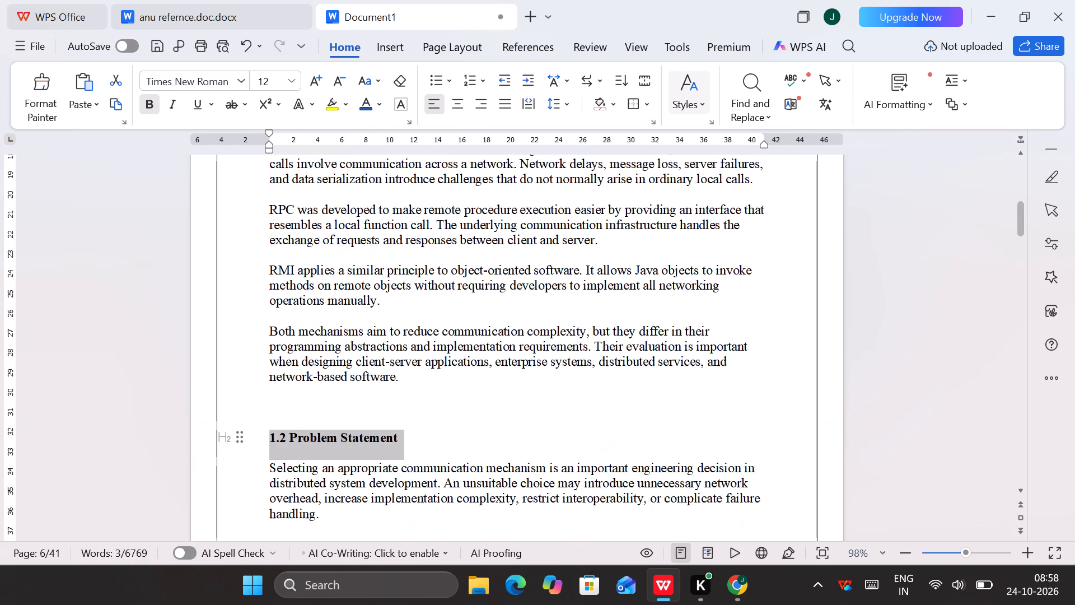
scroll(419, 242, up, 1)
triple_click(375, 356)
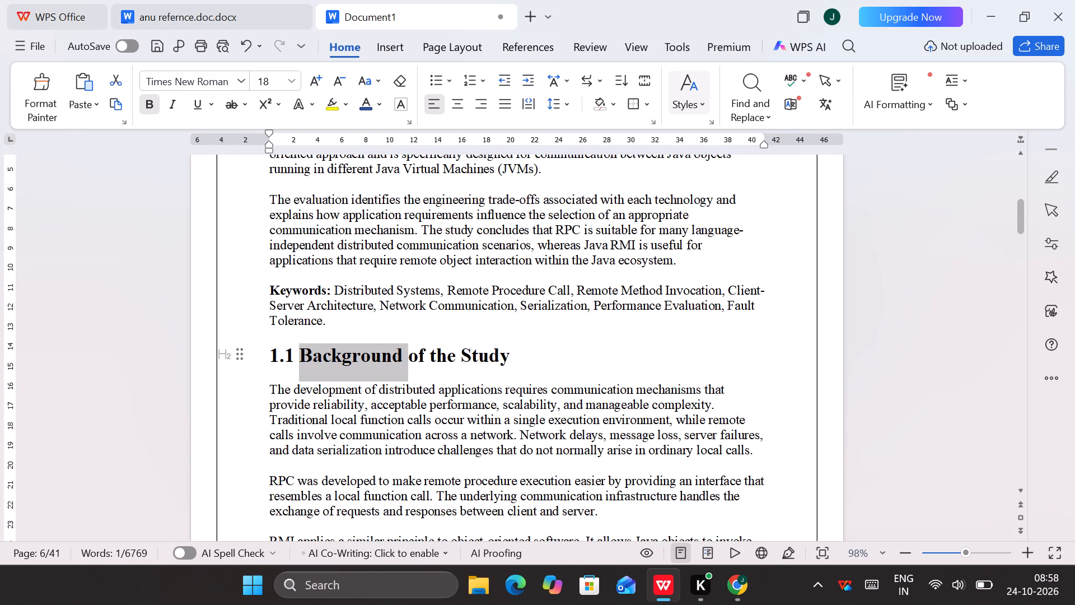
click(511, 281)
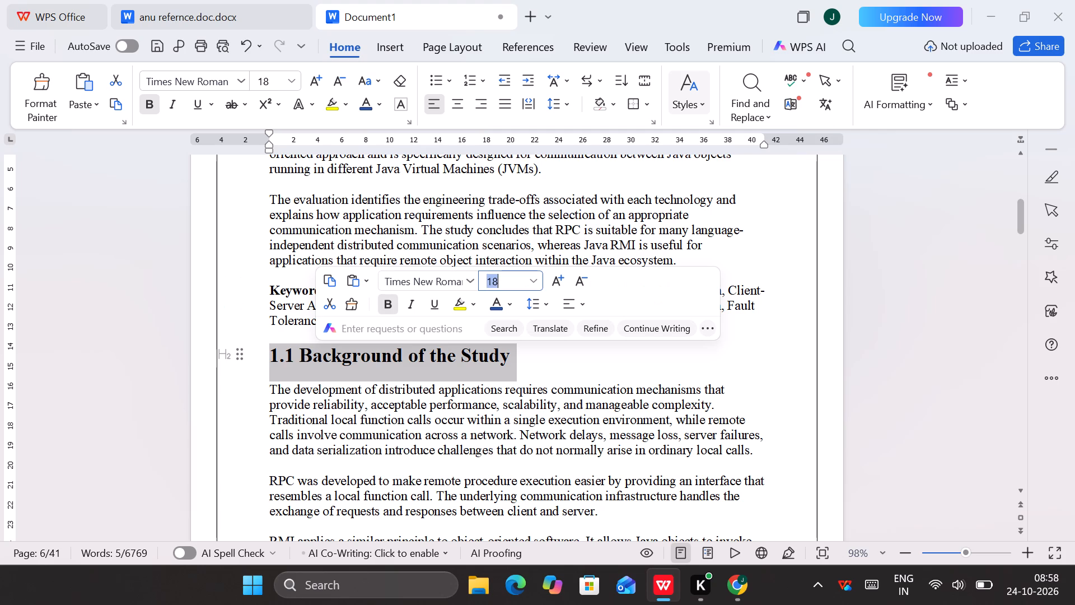
key(BackSpace)
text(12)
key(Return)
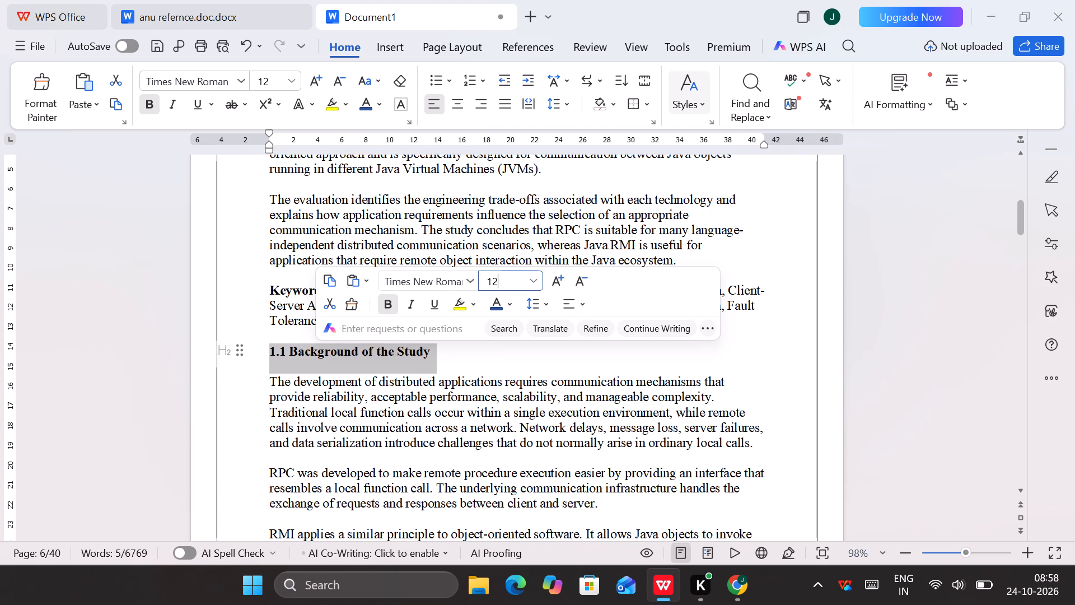
Set the "Introduction: Comparative Engineering Evaluation of RPC and RMI" heading to 12 pt.
scroll(408, 462, up, 5)
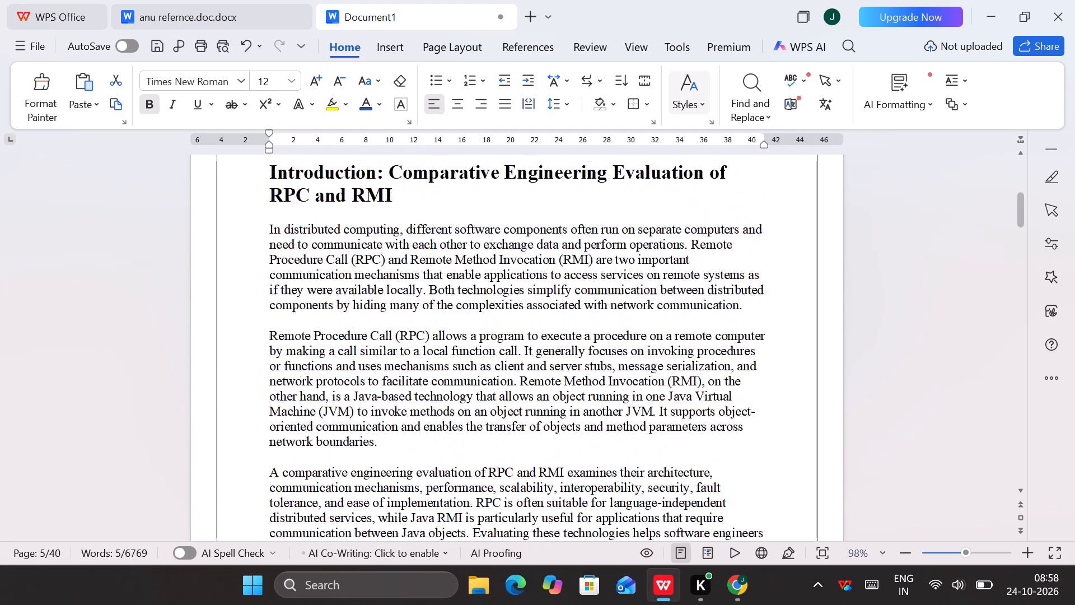
triple_click(352, 481)
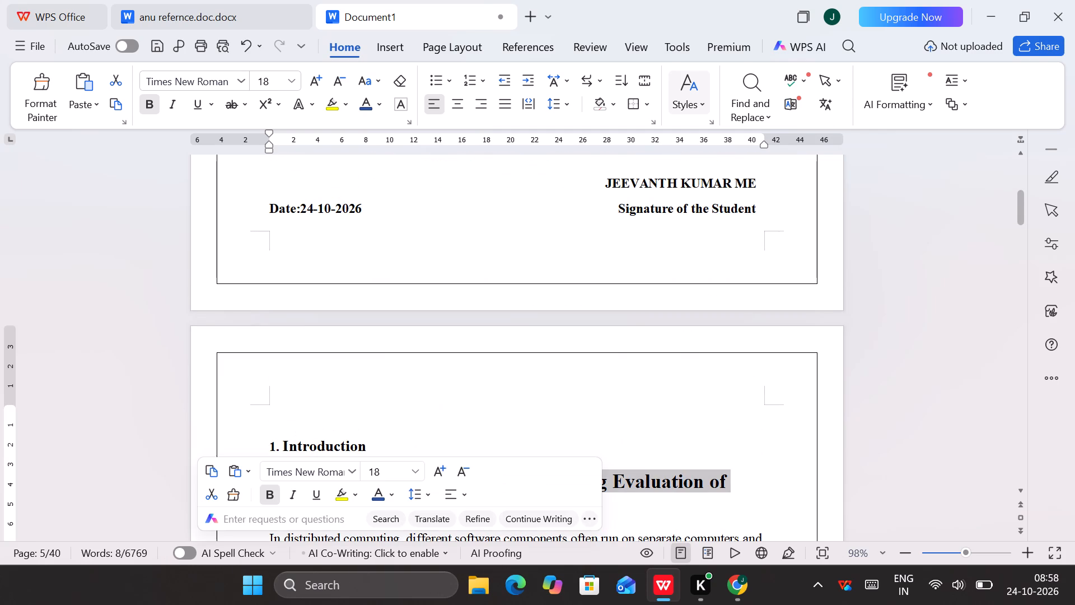
scroll(451, 409, down, 1)
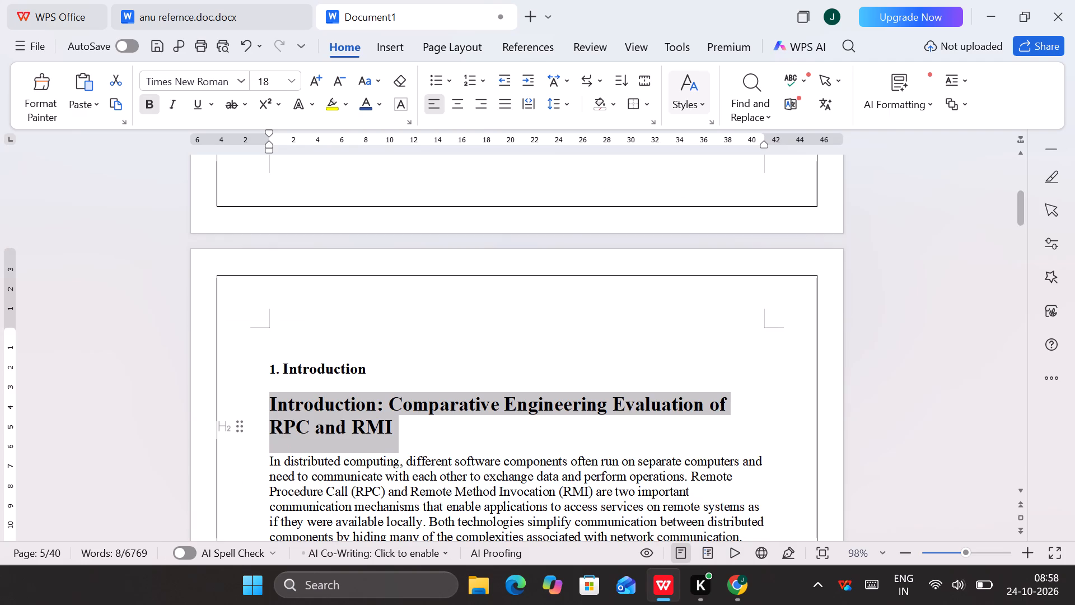
click(270, 81)
key(BackSpace)
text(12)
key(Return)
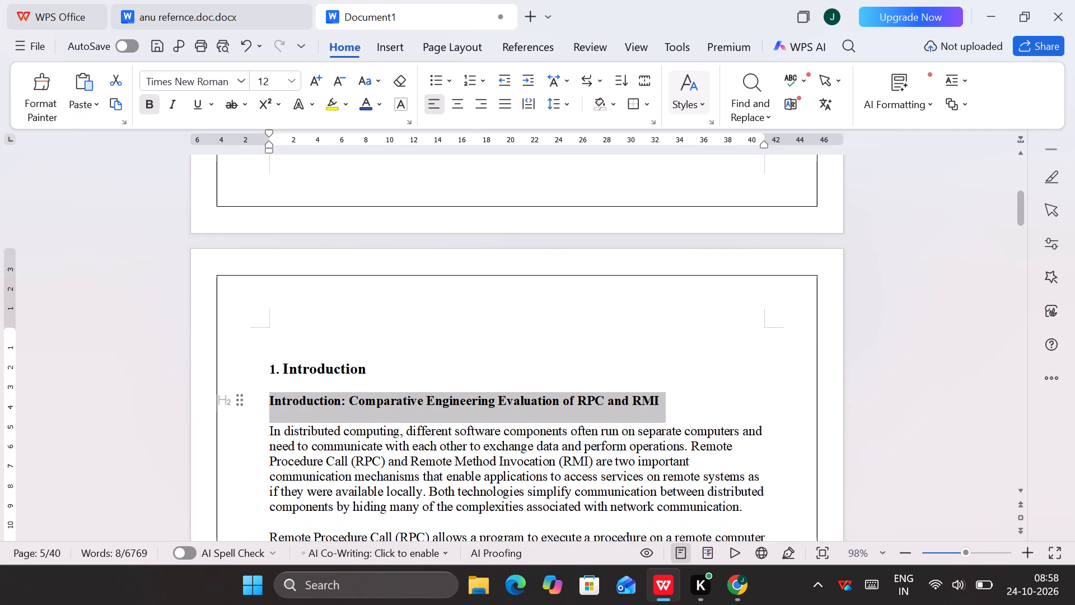
Set the "1. Introduction" heading to 14 pt.
triple_click(326, 367)
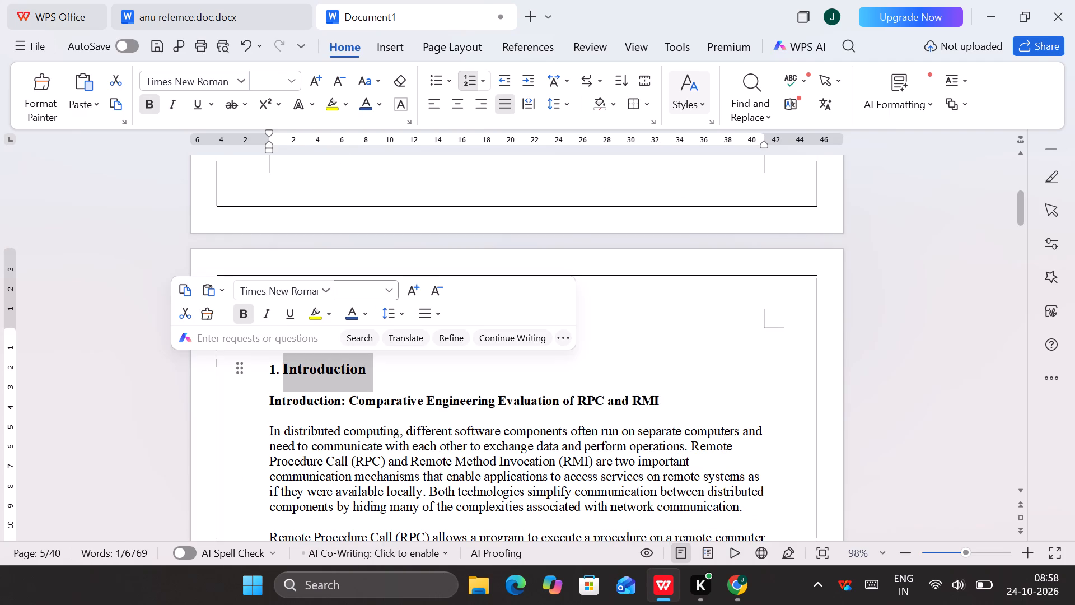
click(346, 293)
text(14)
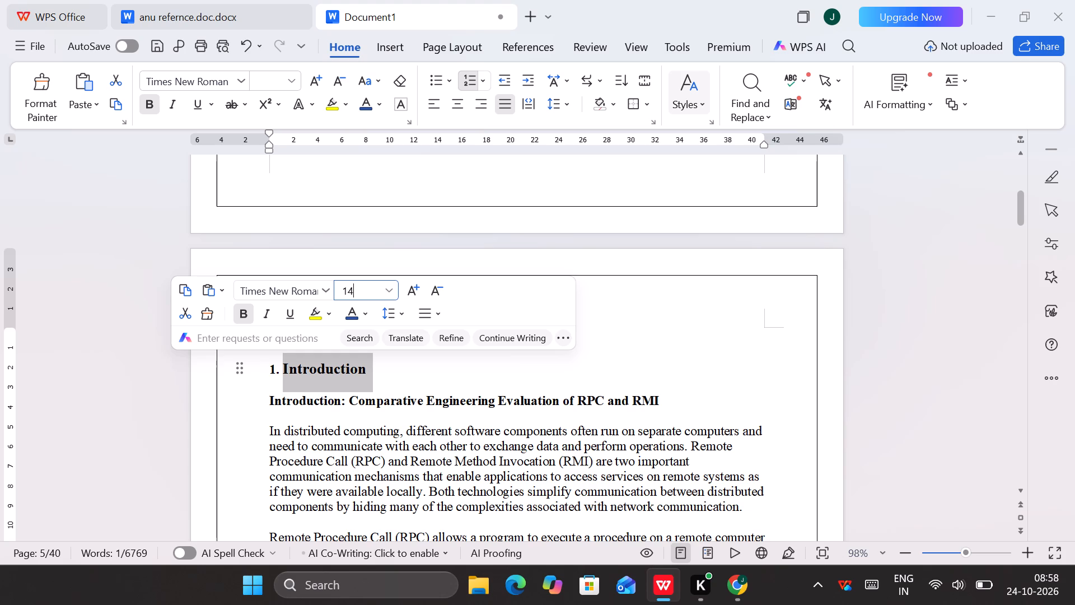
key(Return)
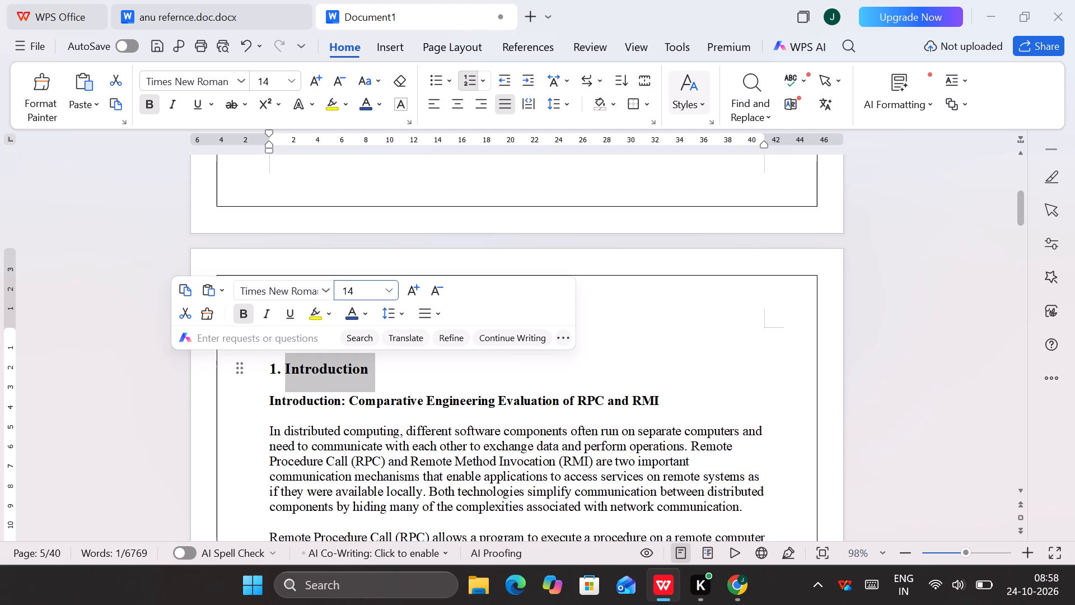
Review the heading formatting and lists from the introduction through section 2.2 on Remote Method Invocation.
scroll(620, 380, up, 1)
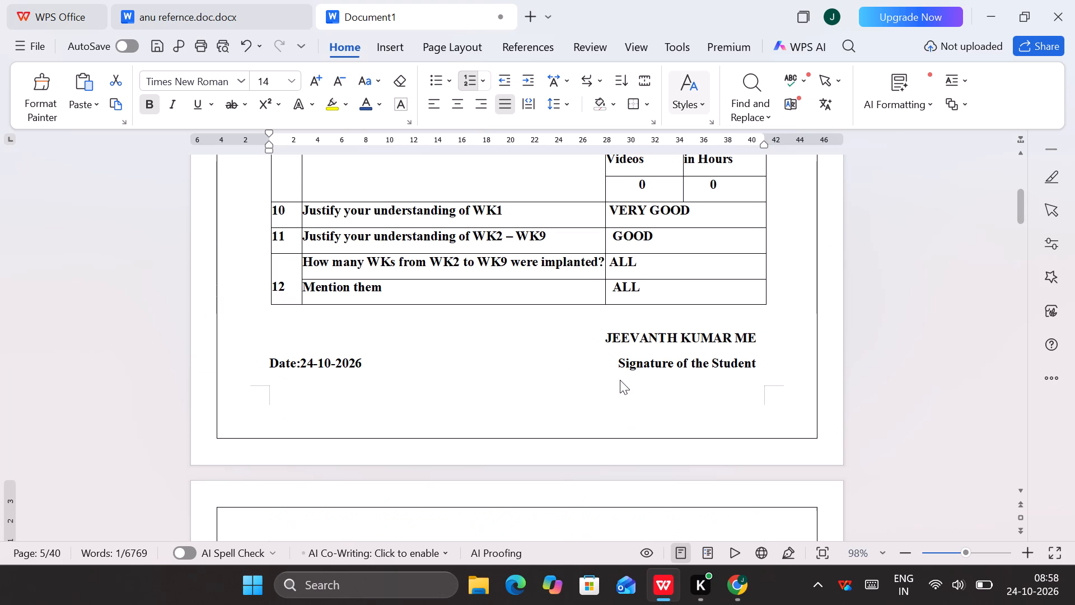
scroll(620, 380, down, 6)
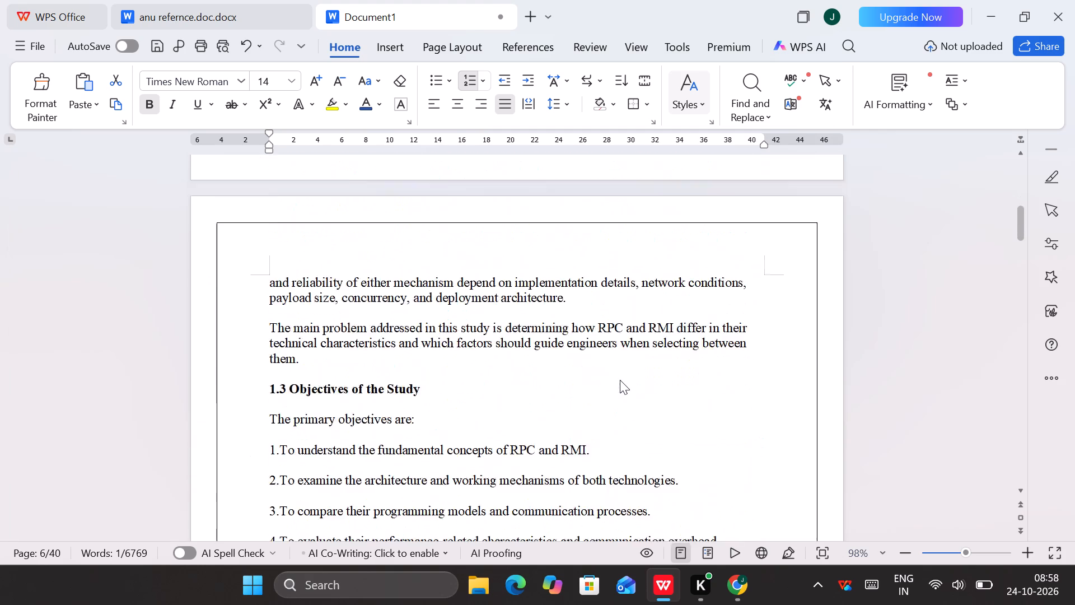
scroll(620, 380, down, 2)
scroll(620, 380, up, 3)
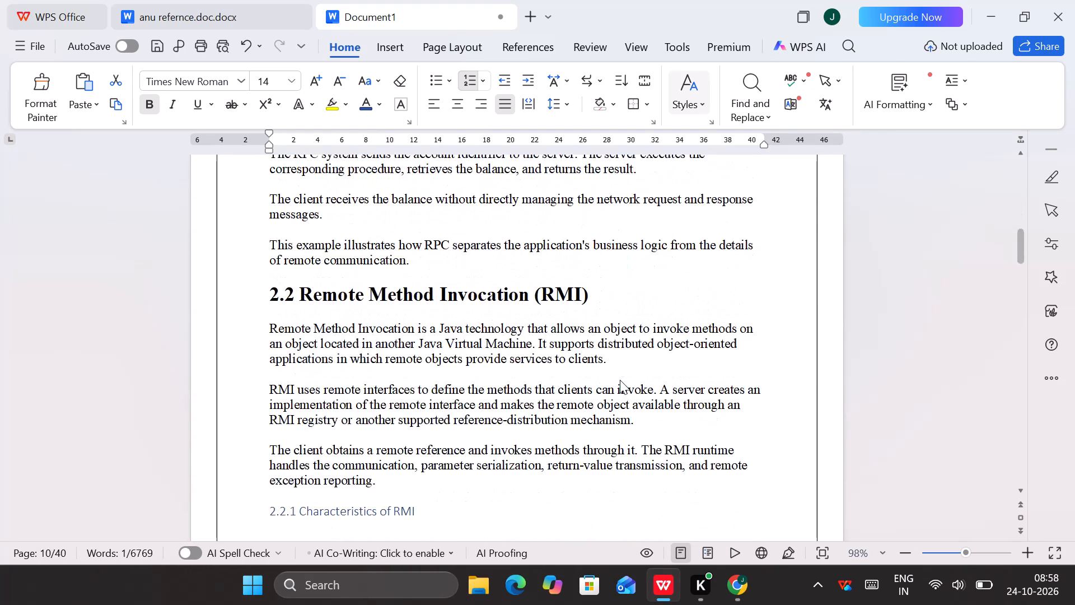
scroll(484, 368, up, 4)
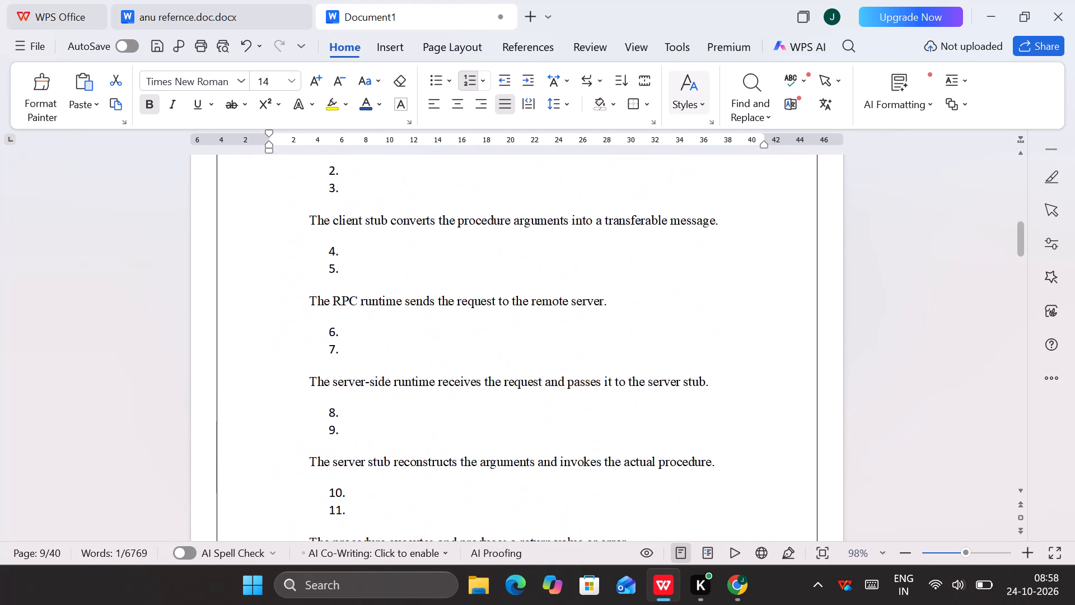
scroll(484, 368, up, 5)
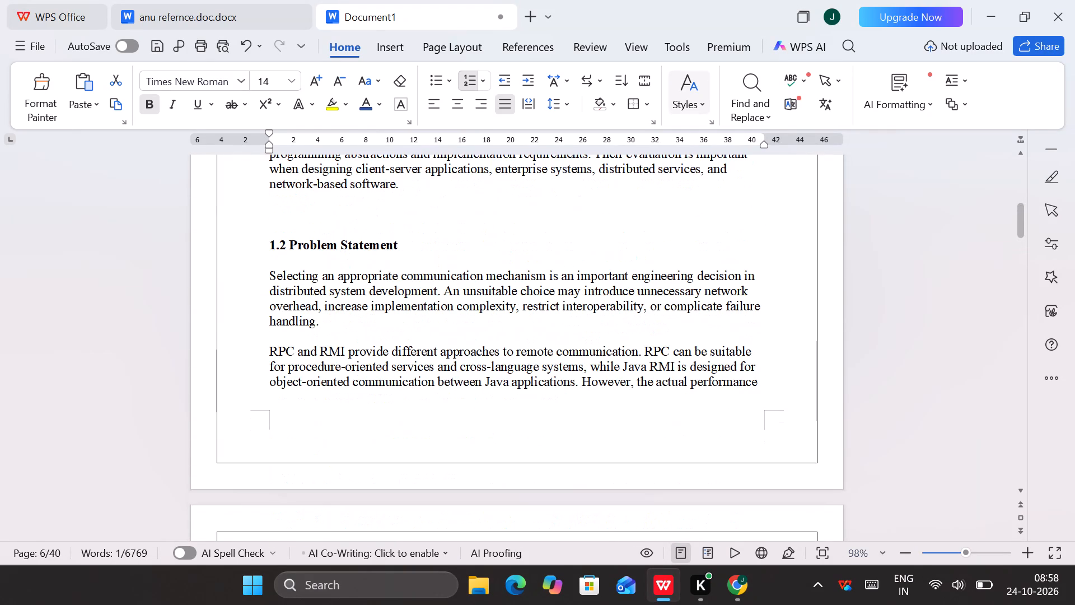
Make the "2.1.1 Characteristics of RPC" heading bold and set its font to Times New Roman.
scroll(484, 368, down, 14)
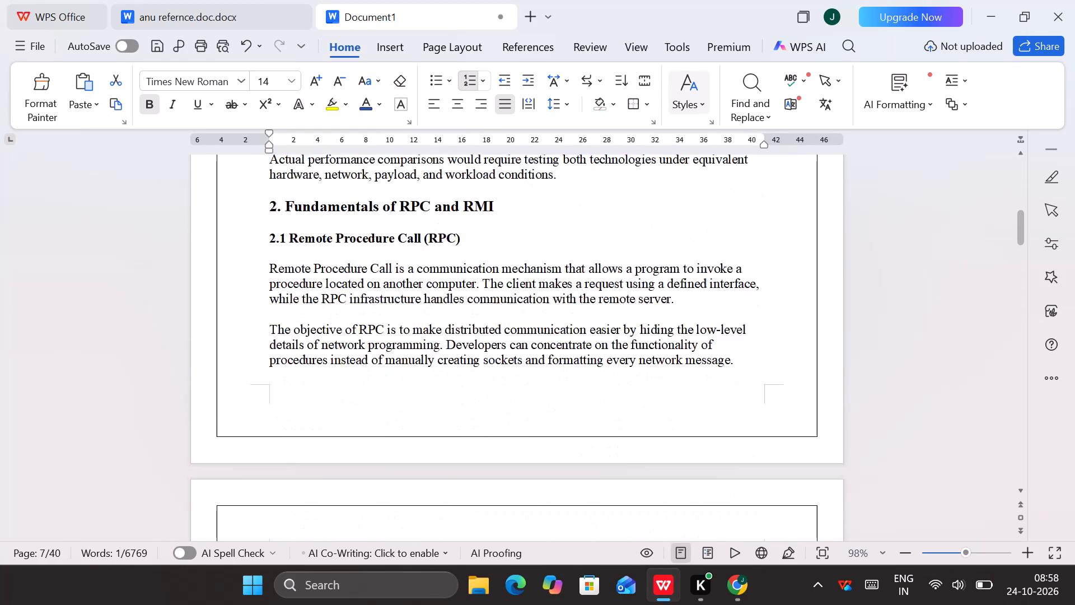
scroll(484, 368, down, 1)
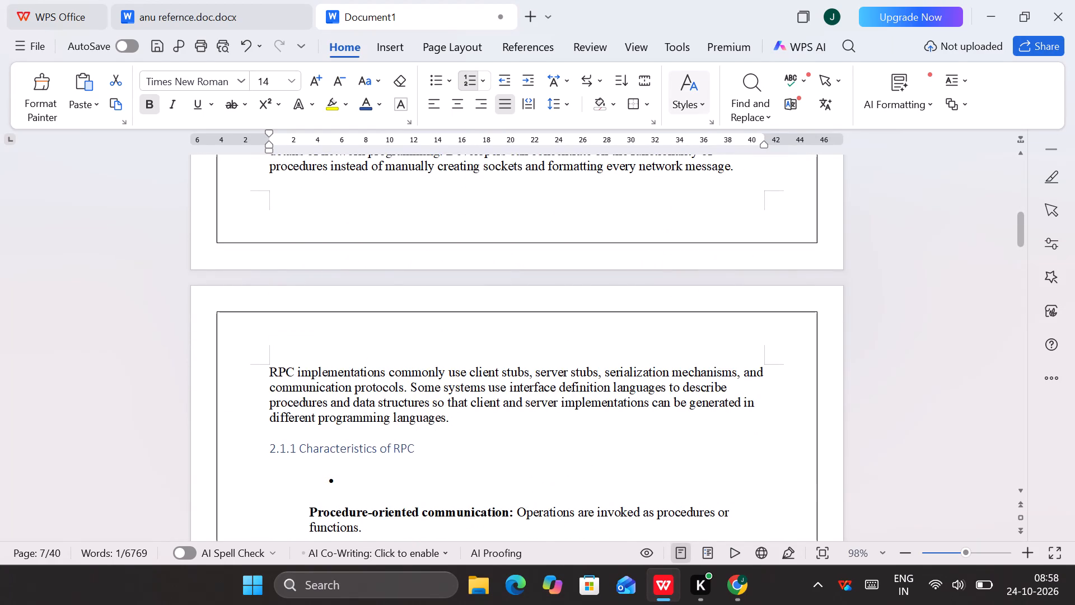
triple_click(363, 453)
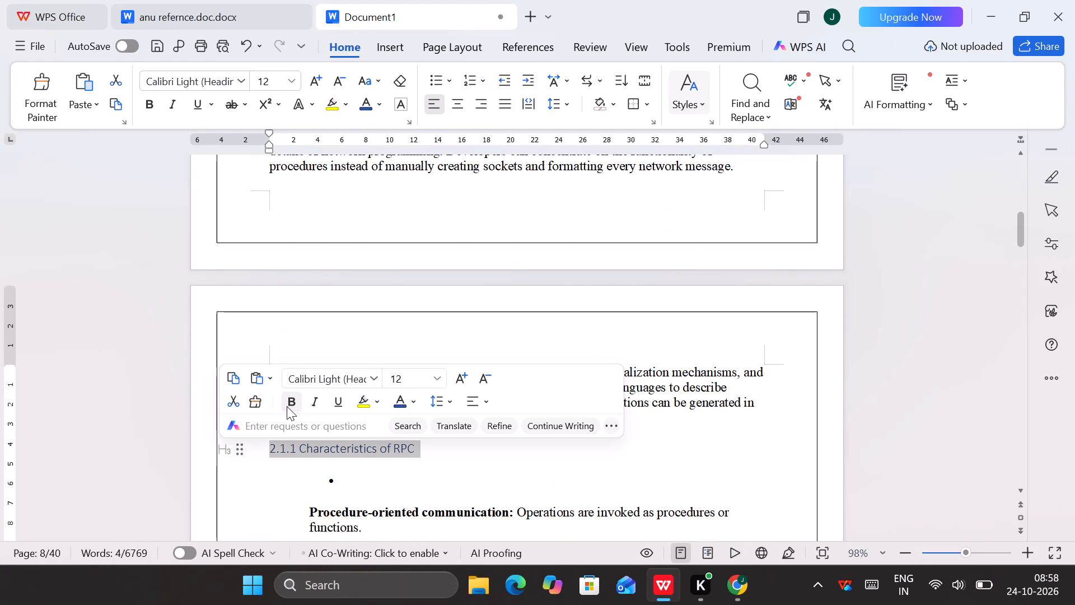
click(287, 406)
click(374, 378)
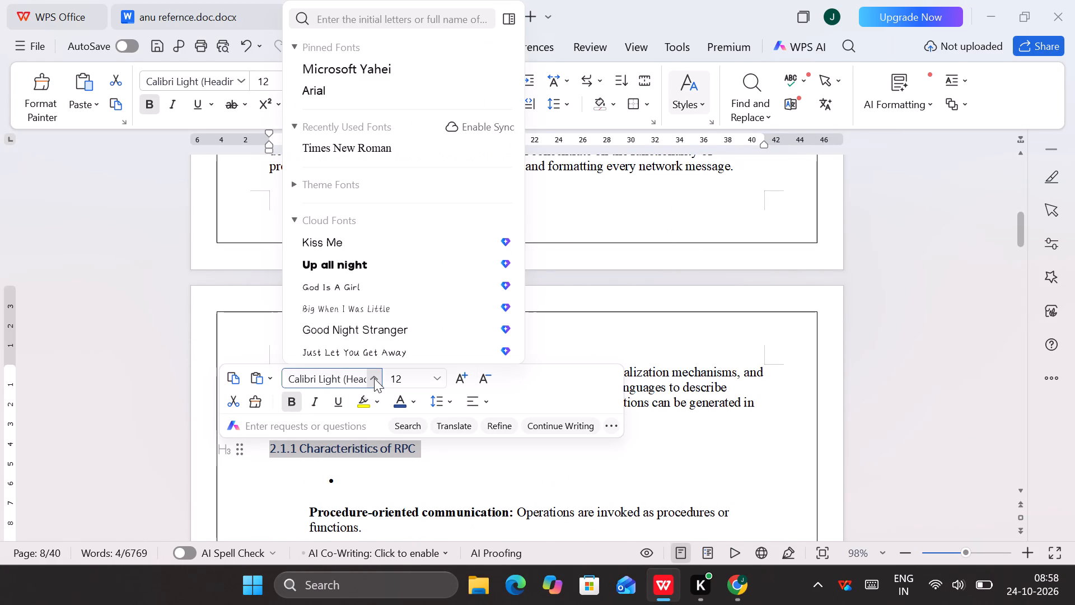
click(333, 146)
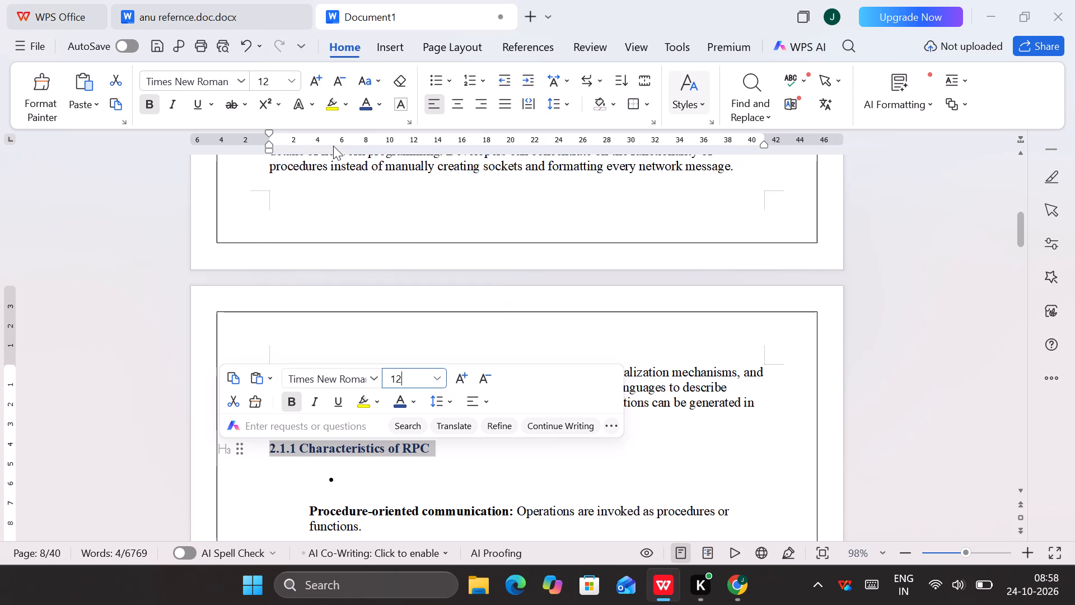
Remove the empty bullets above the "Procedure-oriented communication" and "Abstraction" entries in section 2.1.1.
click(347, 490)
scroll(347, 490, down, 1)
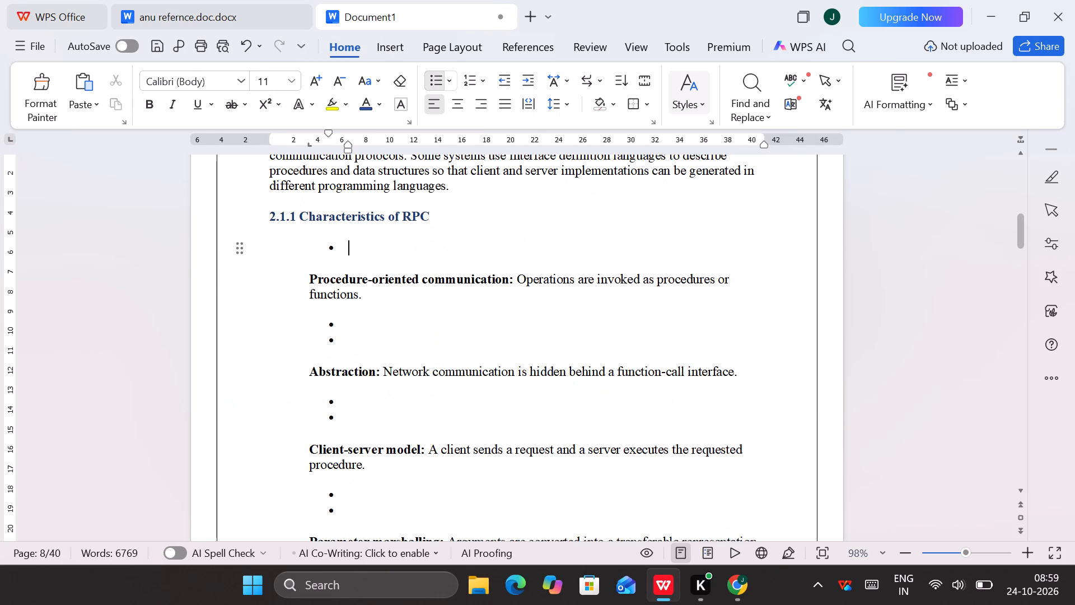
key(BackSpace)
key(BackSpace)
key(BackSpace)
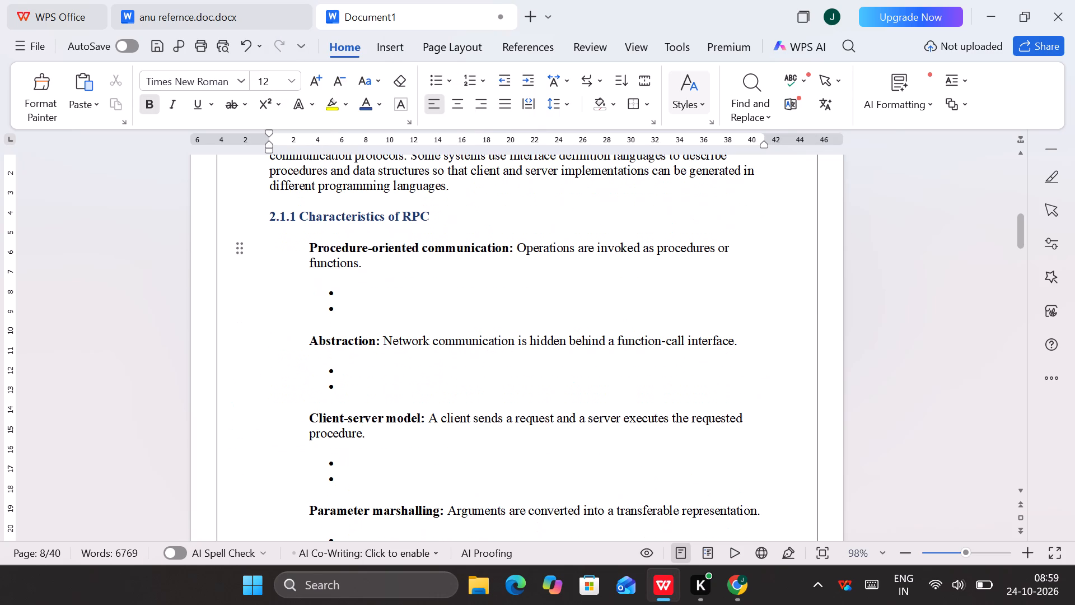
click(363, 314)
key(BackSpace)
key(BackSpace)
key(BackSpace)
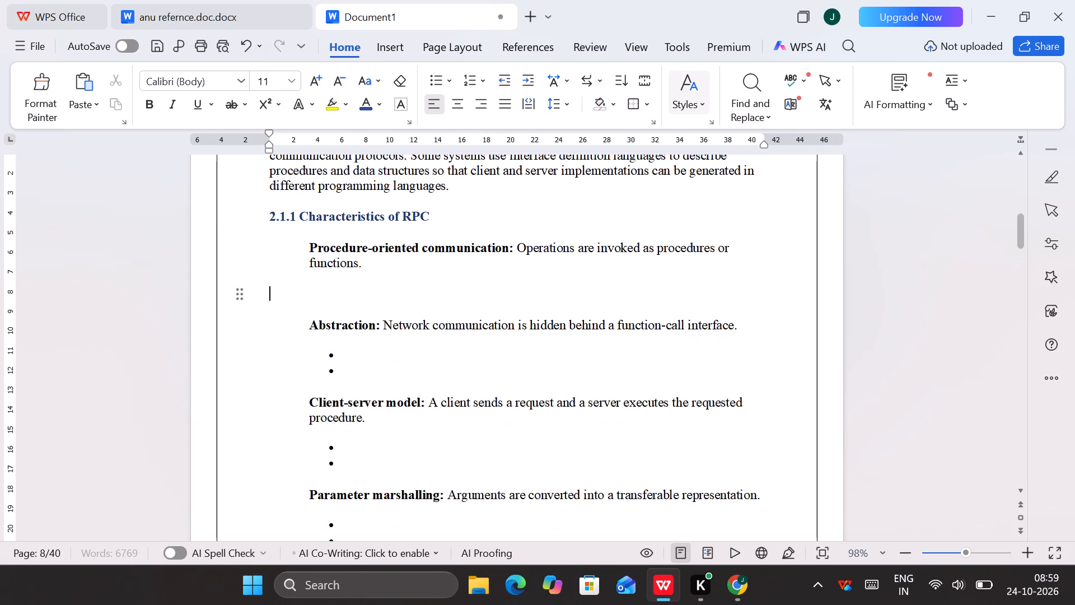
key(BackSpace)
Remove the empty bullets above the "Client-server model" and "Parameter marshalling" entries in section 2.1.1.
click(357, 347)
key(BackSpace)
key(BackSpace)
key(BackSpace)
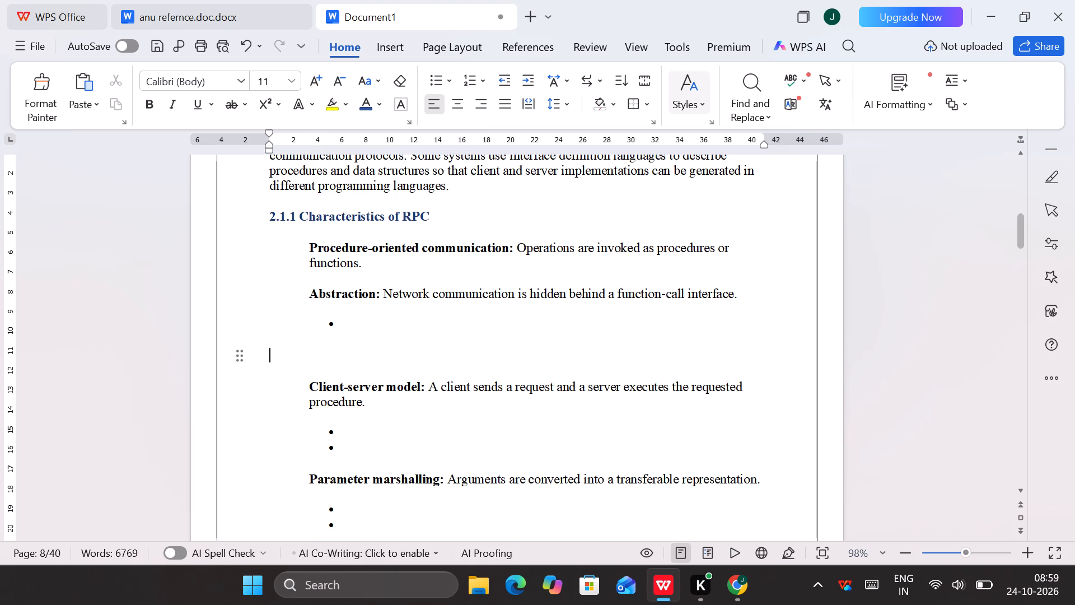
key(BackSpace)
click(357, 390)
key(BackSpace)
key(BackSpace)
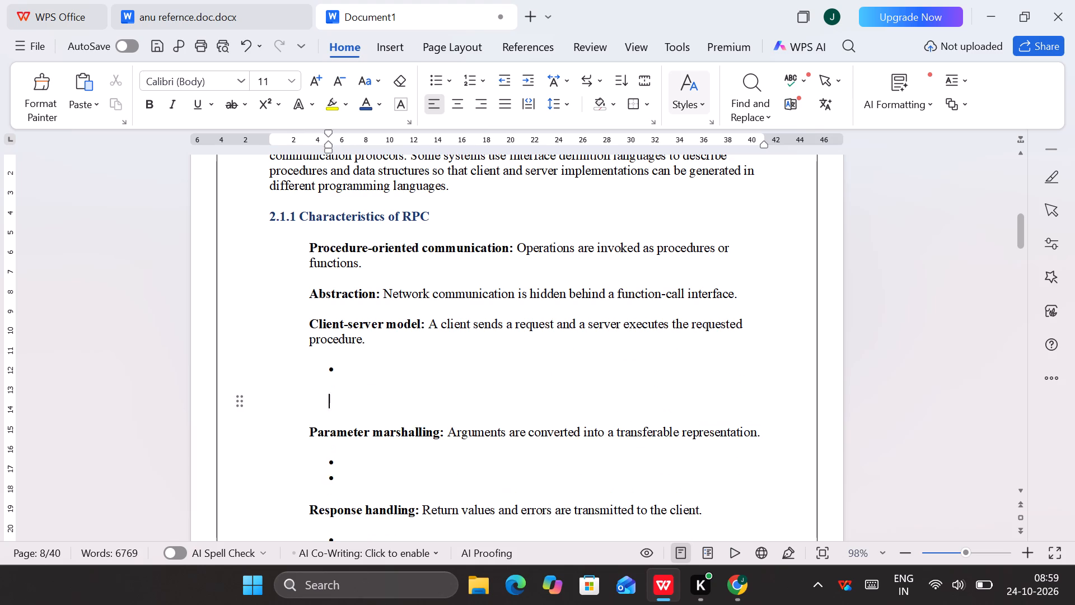
key(BackSpace)
key(BackSpace)
Remove the empty bullets above the "Response handling" and "Language interoperability" entries in section 2.1.1.
click(357, 417)
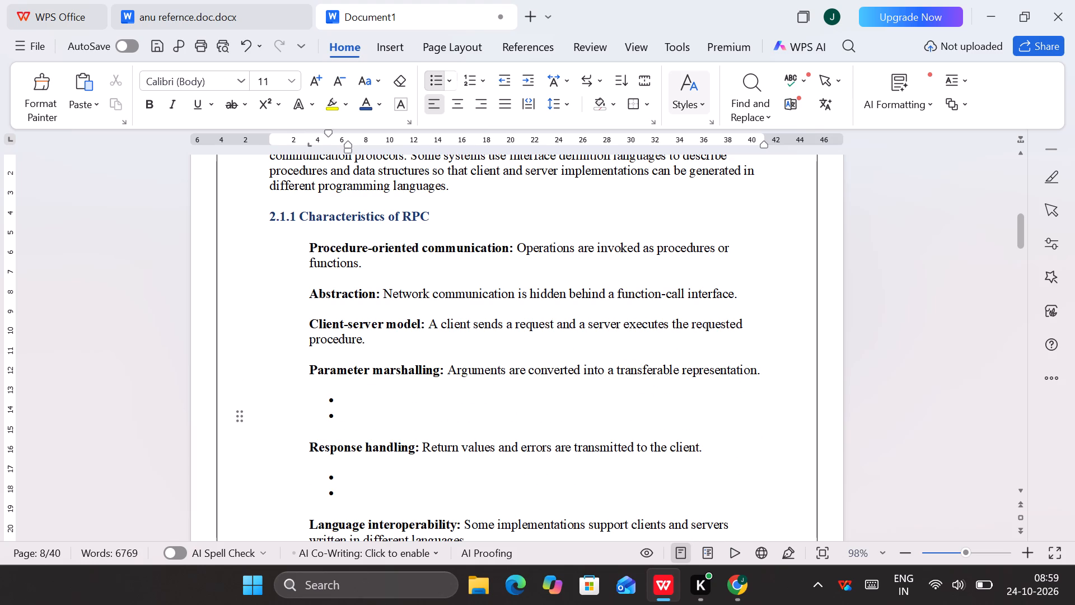
key(BackSpace)
key(BackSpace)
key(BackSpace)
key(BackSpace)
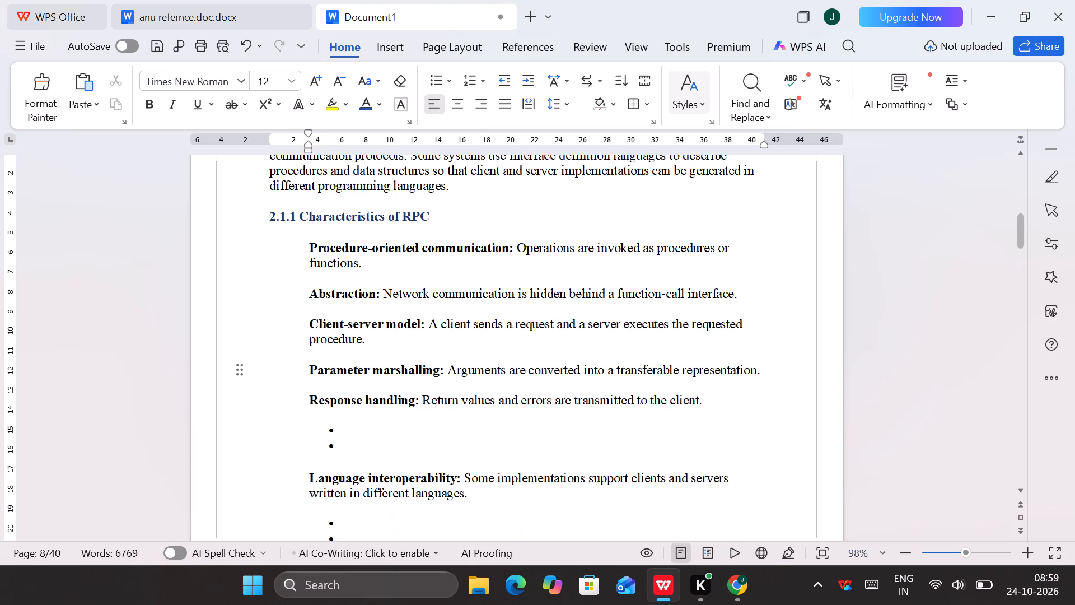
click(357, 458)
key(BackSpace)
key(BackSpace)
key(BackSpace)
key(BackSpace)
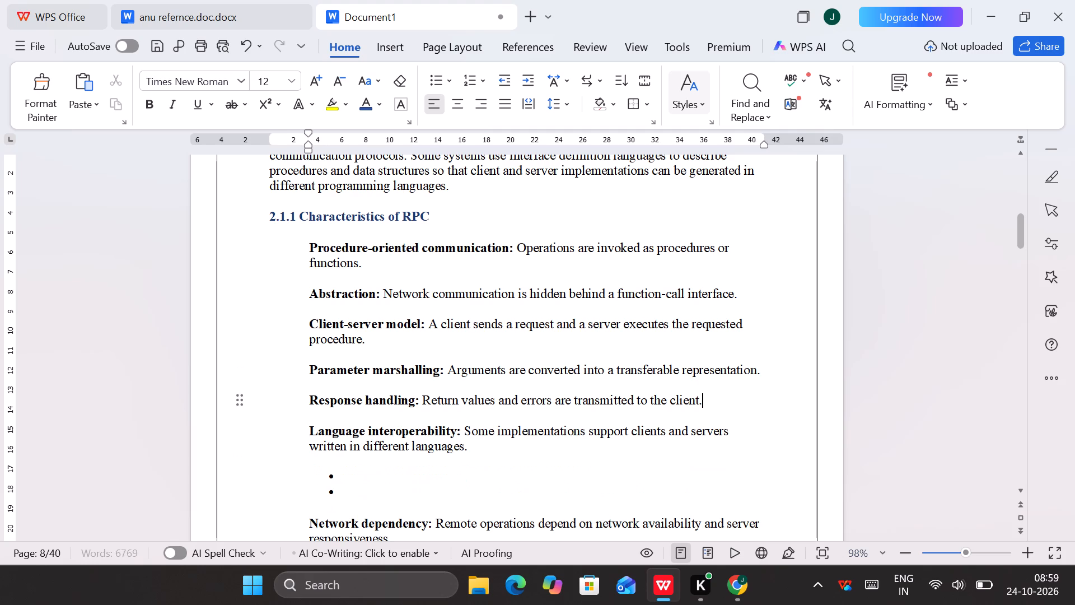
Remove the empty bullets above the "Network dependency" entry in section 2.1.1.
click(354, 495)
key(BackSpace)
key(BackSpace)
key(BackSpace)
key(BackSpace)
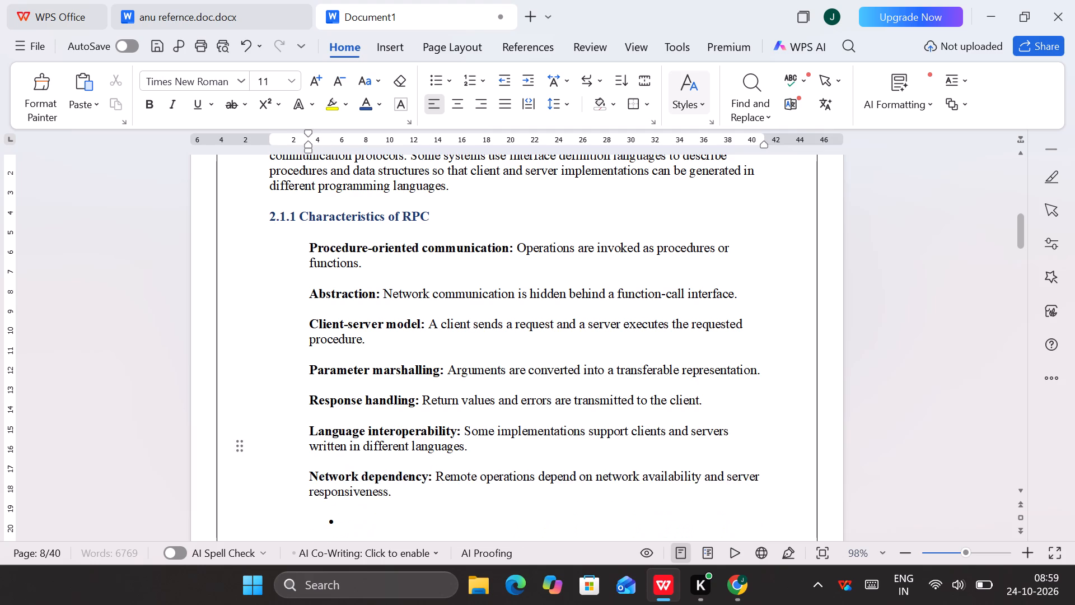
Remove the empty bullet below the "Network dependency" entry in section 2.1.1.
scroll(354, 495, down, 1)
click(369, 429)
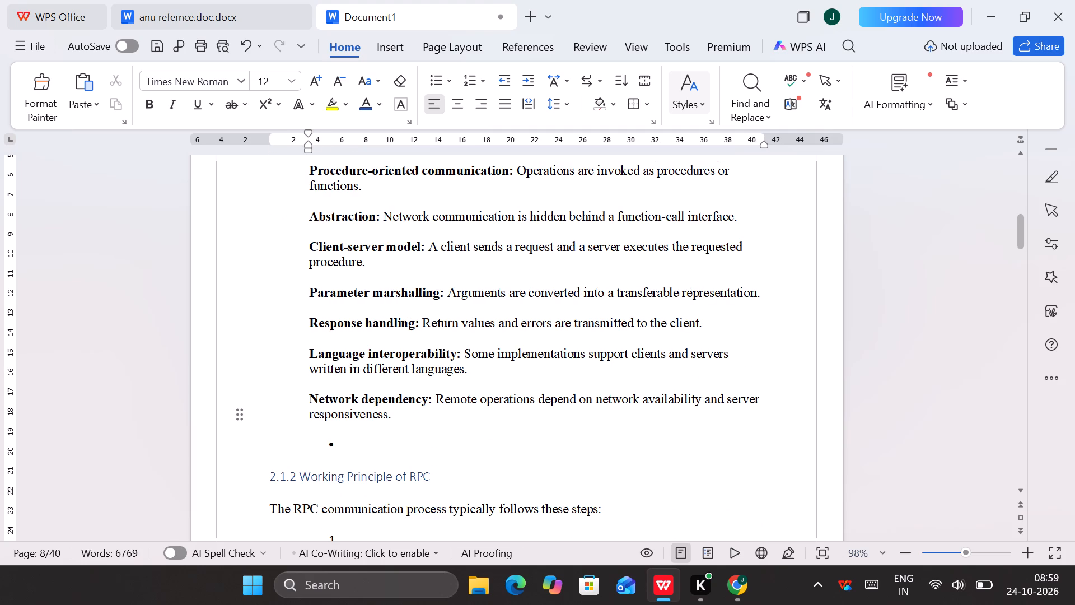
click(358, 457)
key(BackSpace)
key(BackSpace)
key(BackSpace)
key(BackSpace)
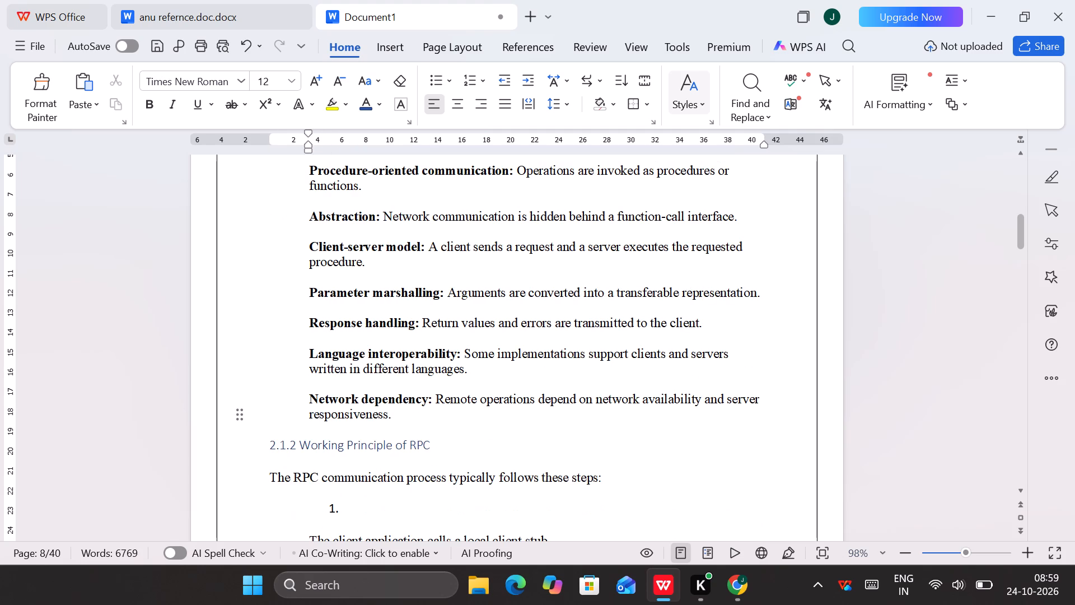
Format the "2.1.2 Working Principle of RPC" heading in bold Times New Roman.
triple_click(358, 444)
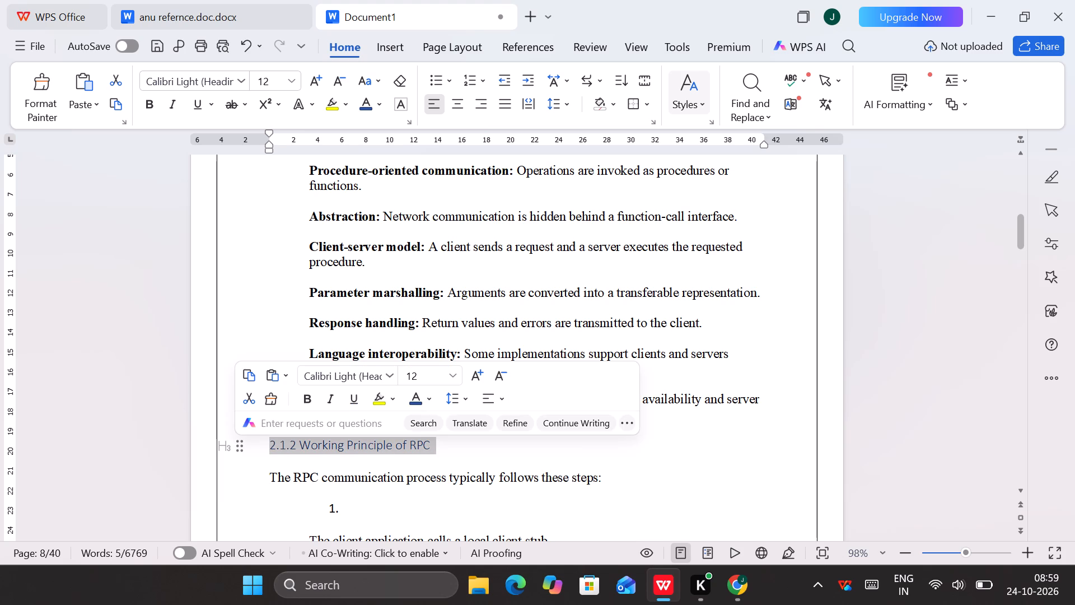
click(384, 375)
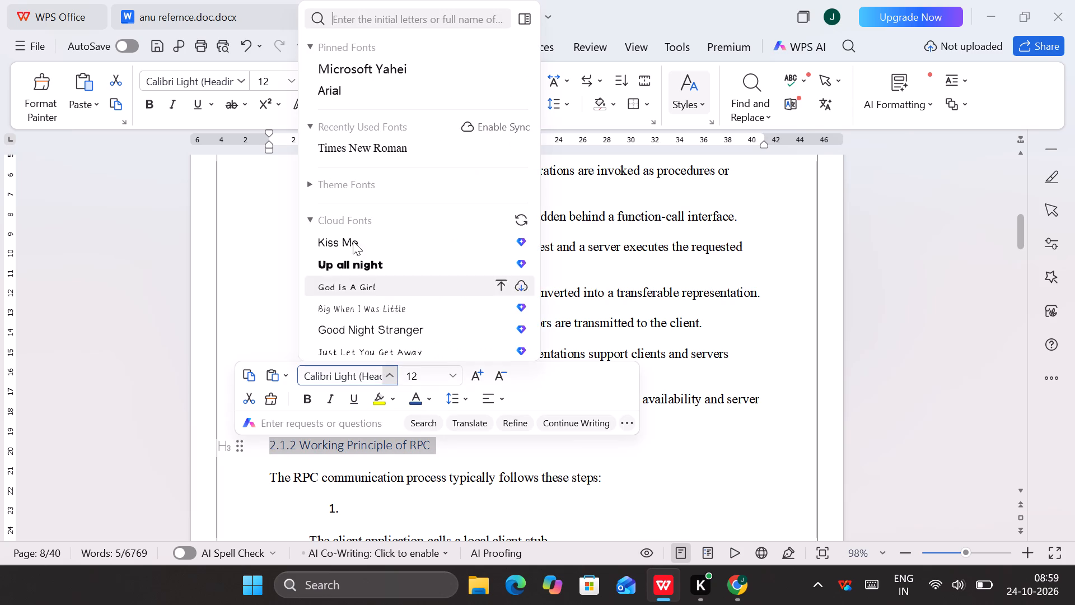
click(346, 146)
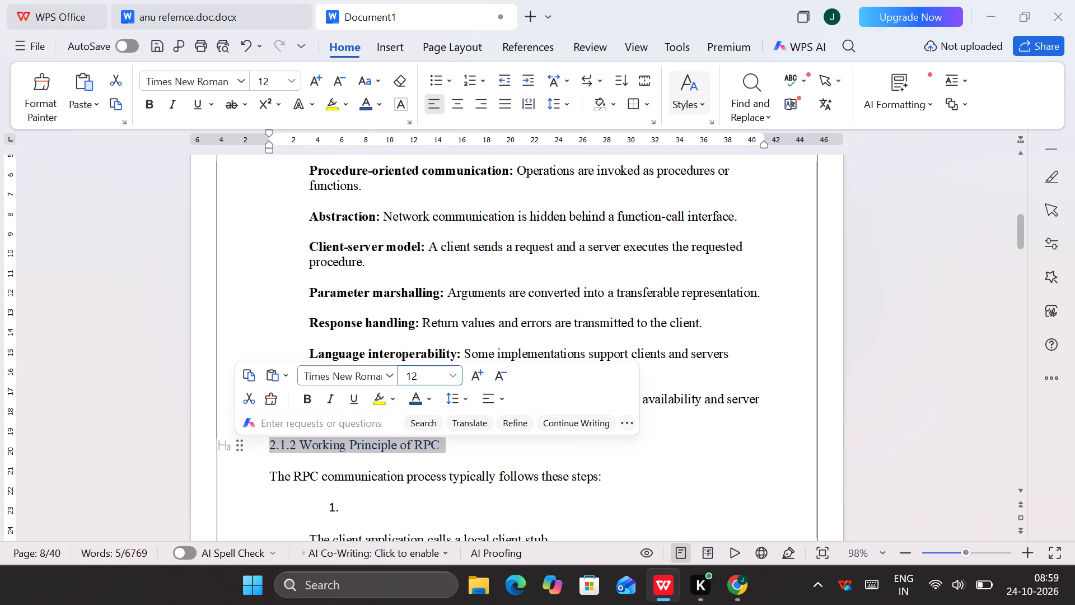
click(305, 398)
Remove the empty numbered line above "The client application calls a local client stub" and number that flush-left sentence "1.".
scroll(408, 510, down, 1)
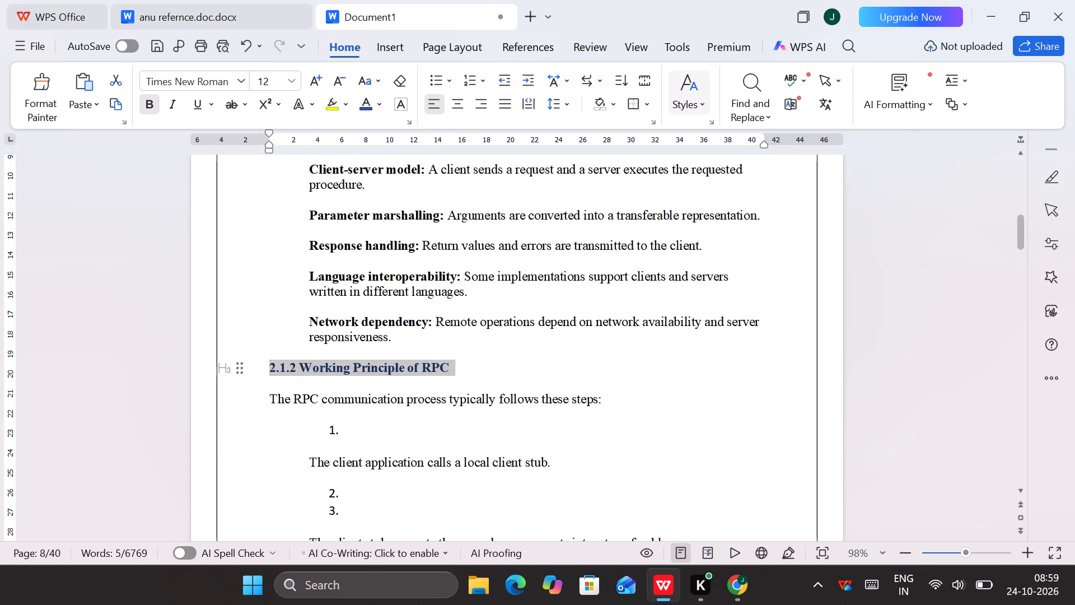
click(362, 425)
scroll(362, 425, down, 1)
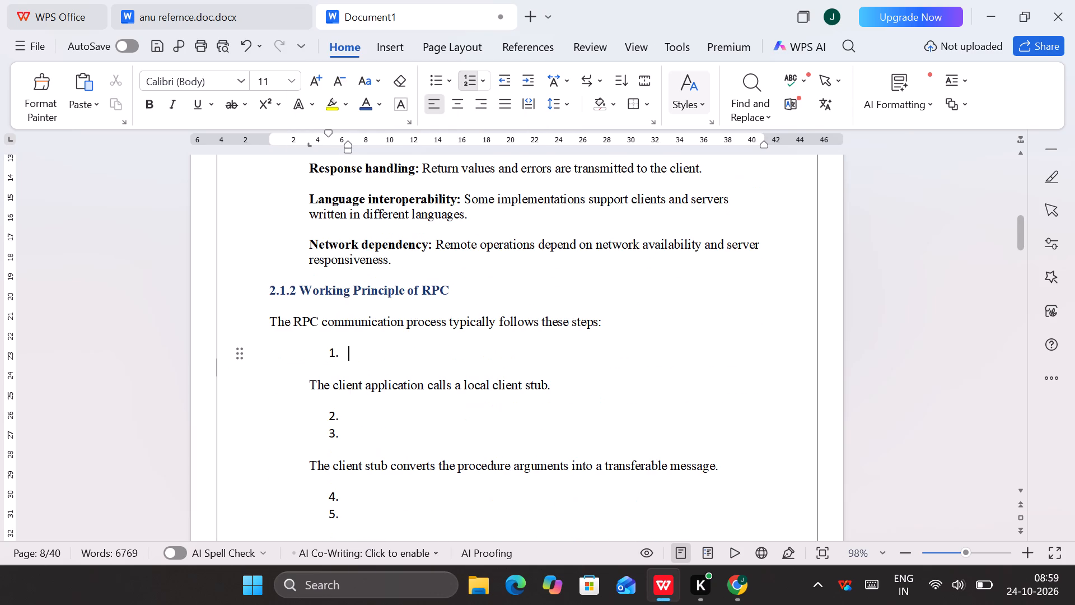
click(310, 386)
key(BackSpace)
key(BackSpace)
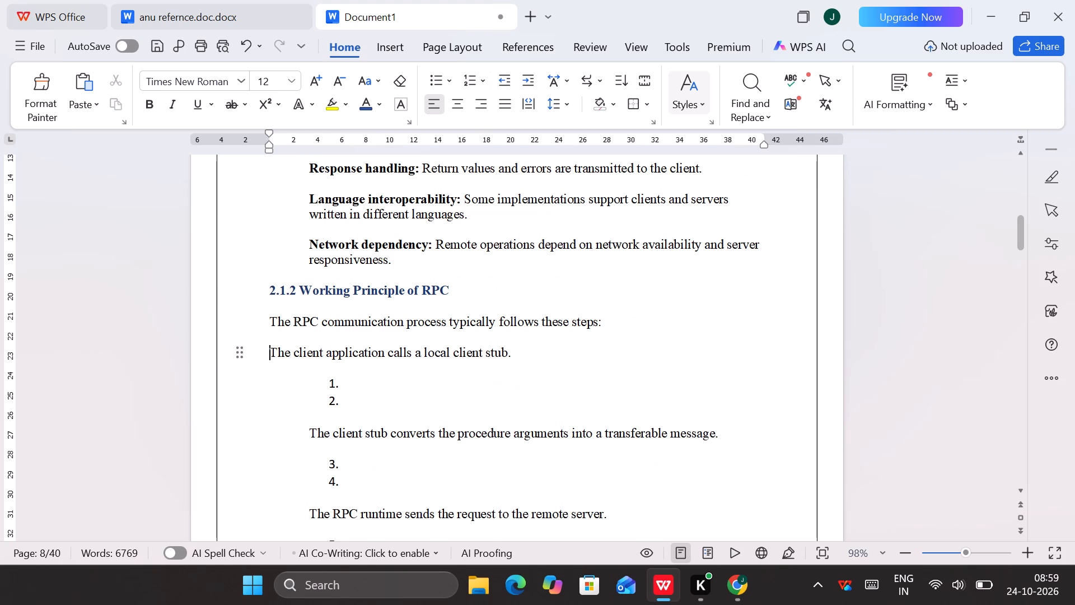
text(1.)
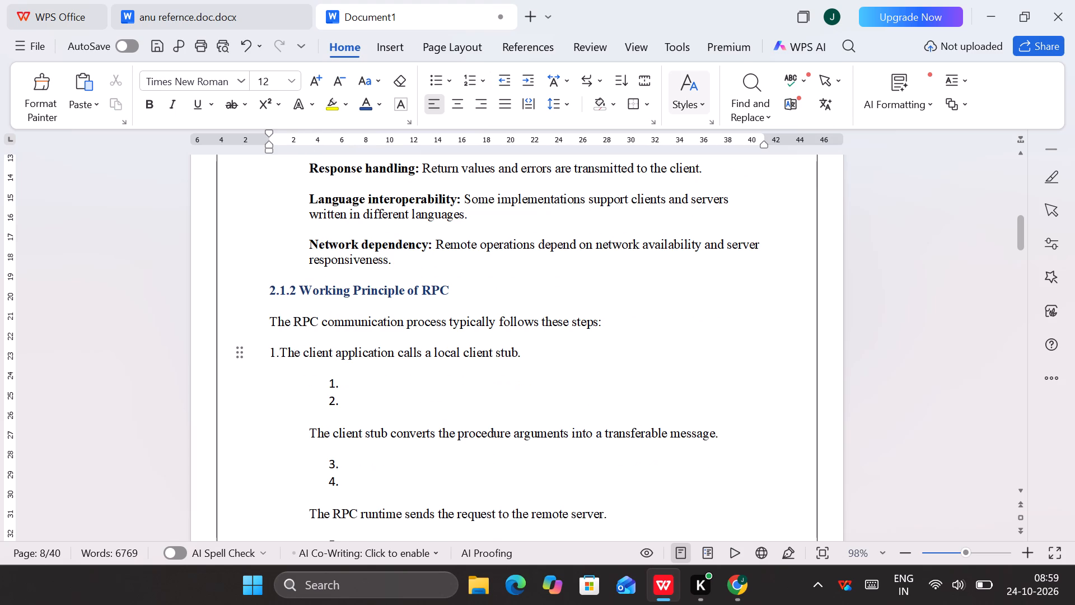
Remove the empty numbered lines above "The client stub converts the procedure arguments", remove its indent and number it "2.".
click(330, 406)
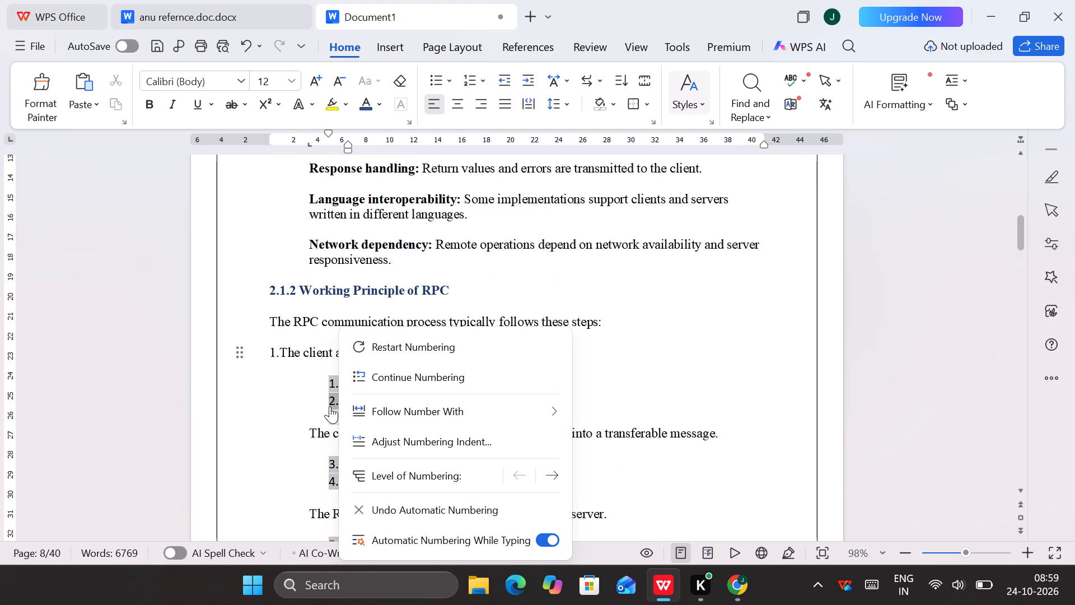
key(BackSpace)
key(BackSpace)
key(BackSpace)
key(BackSpace)
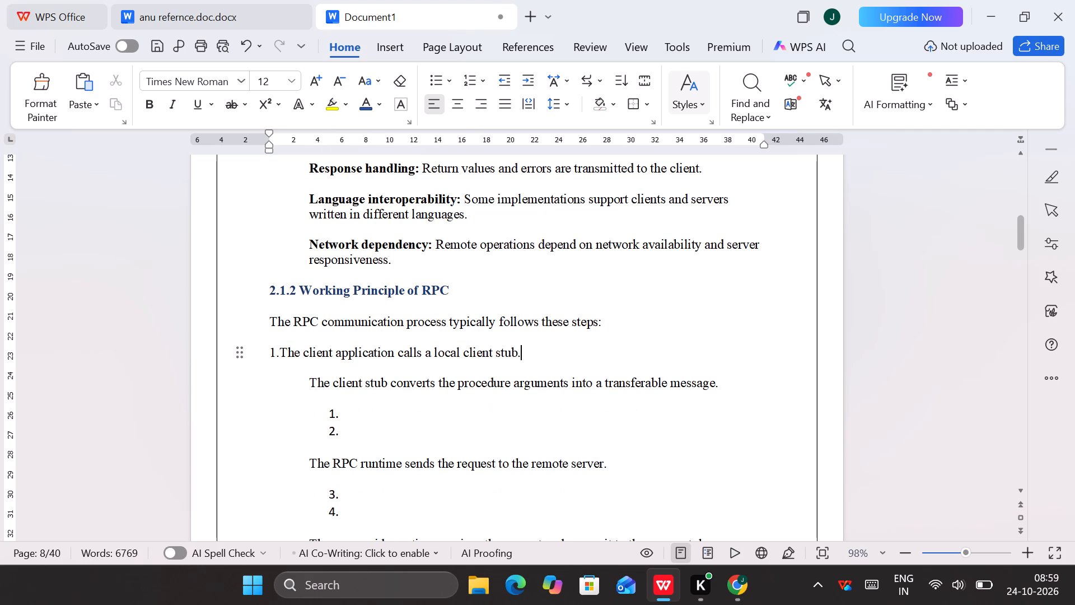
click(315, 385)
key(Left)
key(BackSpace)
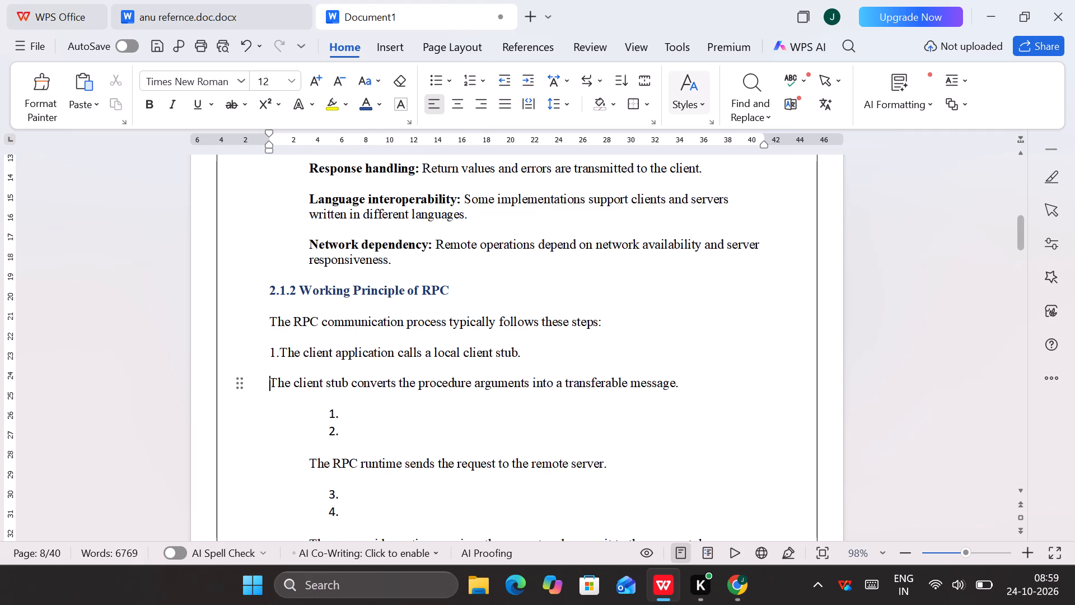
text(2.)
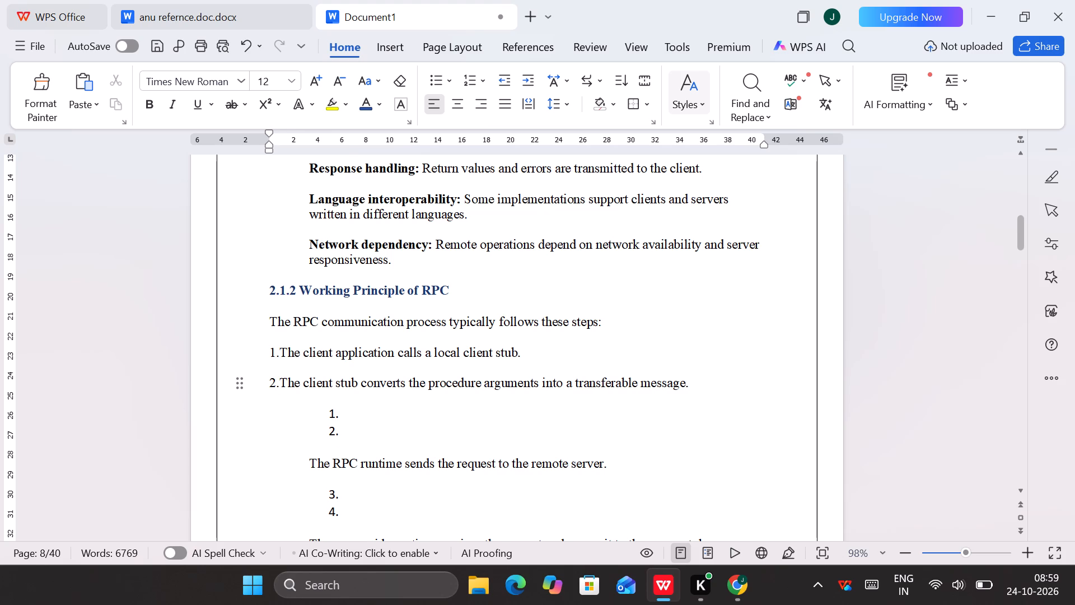
Remove the empty numbered lines above "The RPC runtime sends the request", remove its indent and number it "3.".
drag(346, 437, 321, 410)
key(BackSpace)
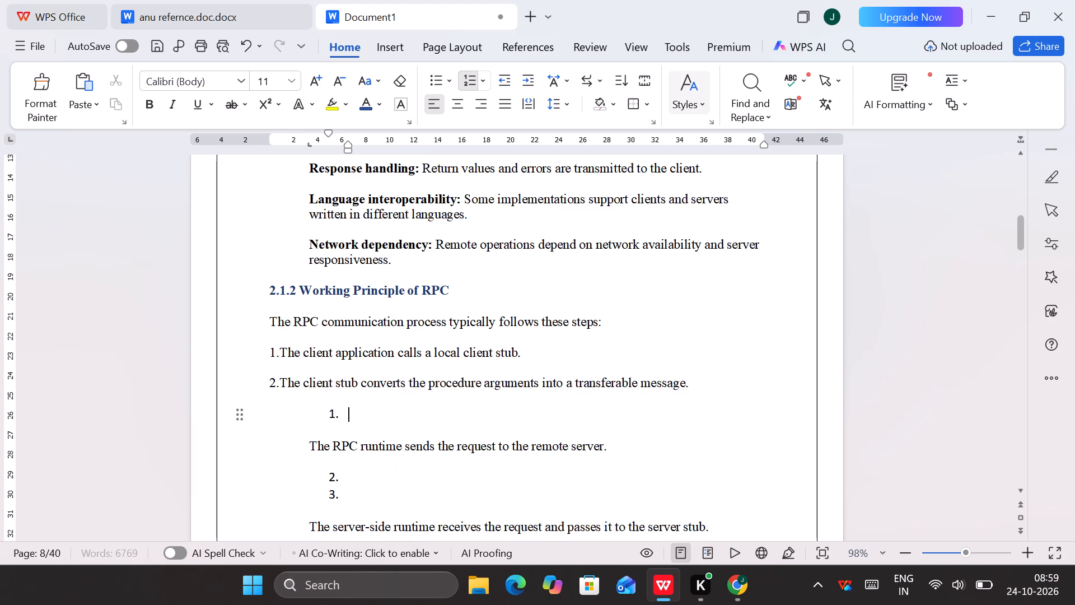
key(BackSpace)
key(BackSpace)
key(BackSpace)
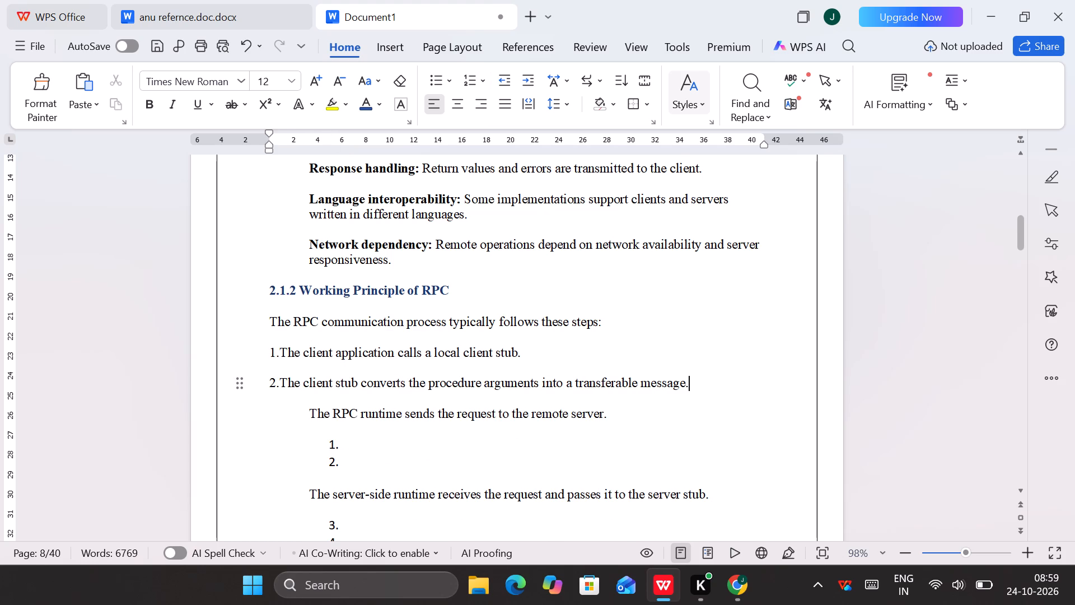
click(302, 417)
key(BackSpace)
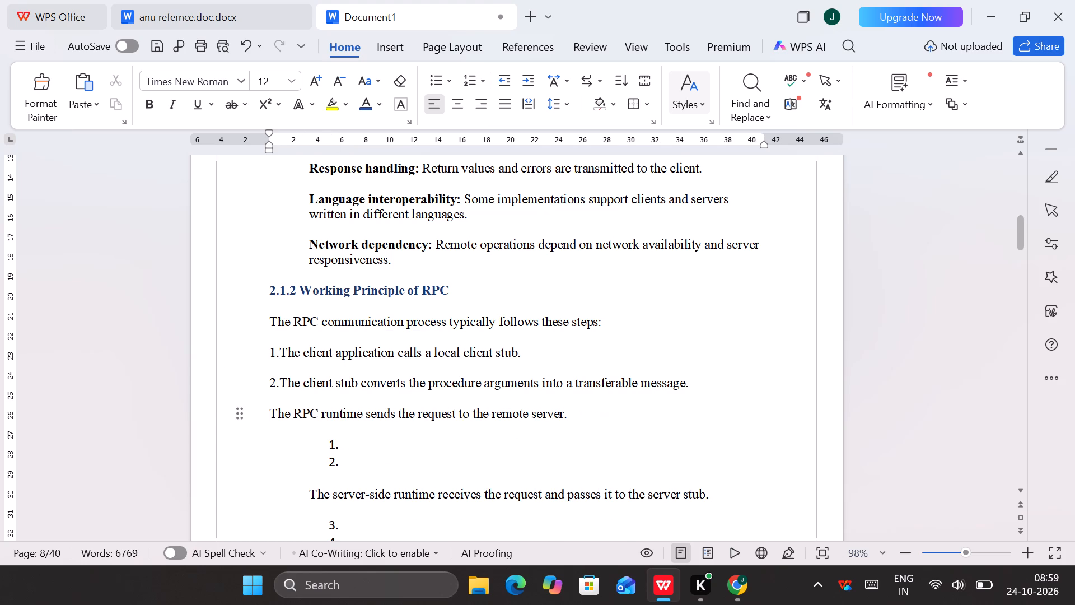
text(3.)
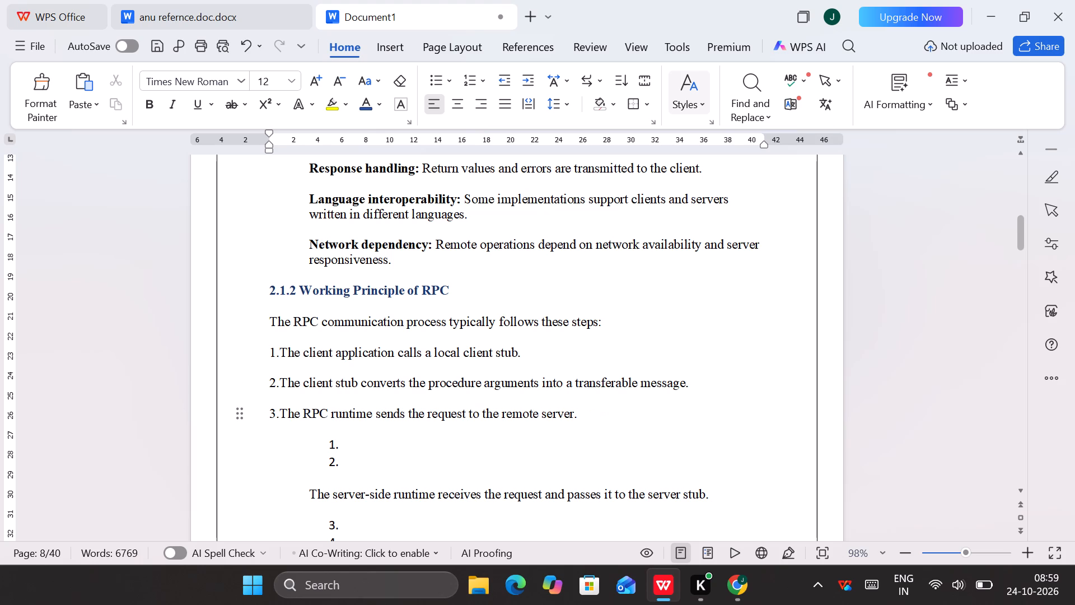
Remove the empty numbered lines above "The server-side runtime receives the request", remove its indent and number it "4.".
drag(352, 471, 321, 437)
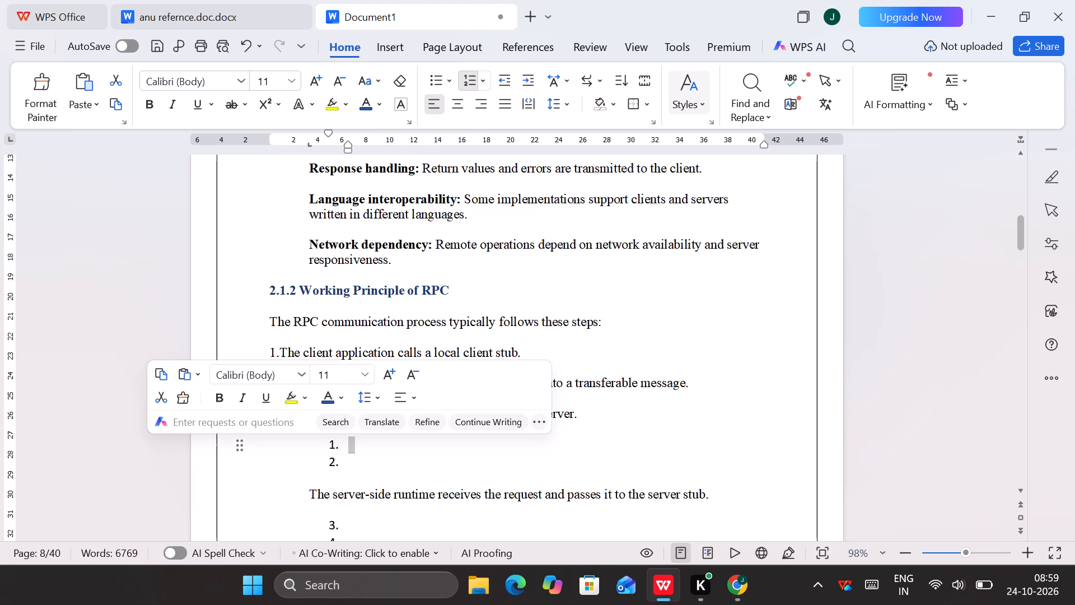
key(BackSpace)
key(BackSpace)
key(BackSpace)
key(BackSpace)
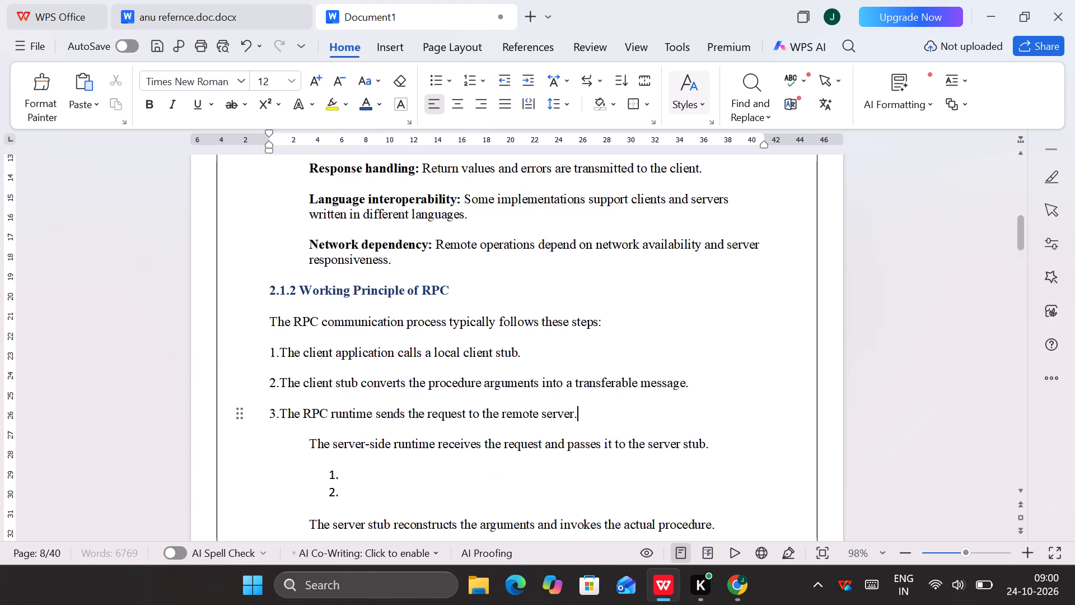
click(305, 443)
key(BackSpace)
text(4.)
Remove the empty numbered lines above "The server stub reconstructs the arguments", remove its indent and number it "5.".
scroll(305, 443, down, 1)
click(363, 453)
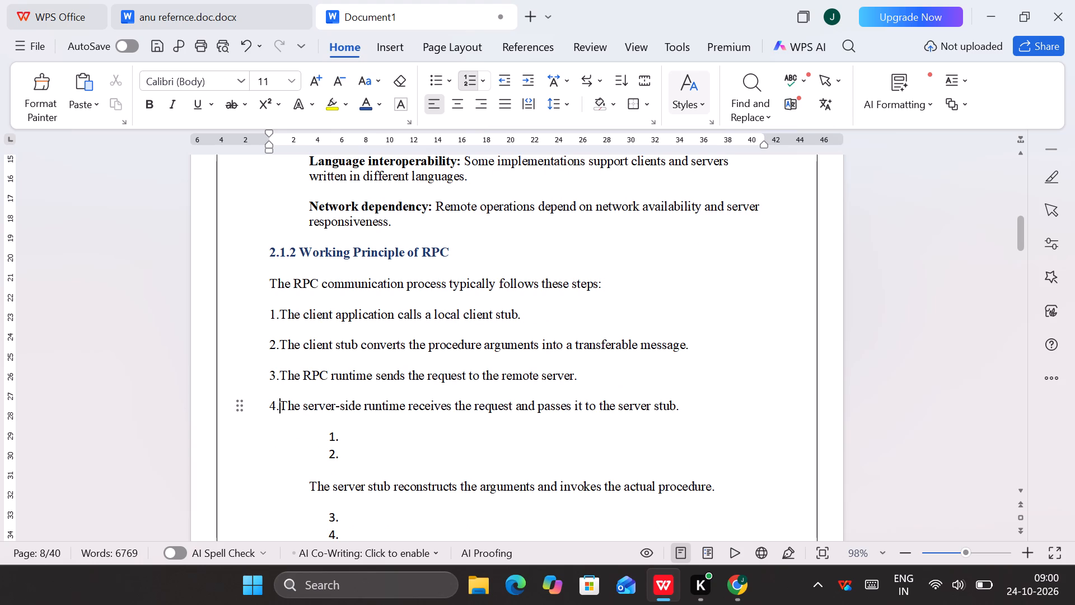
key(Delete)
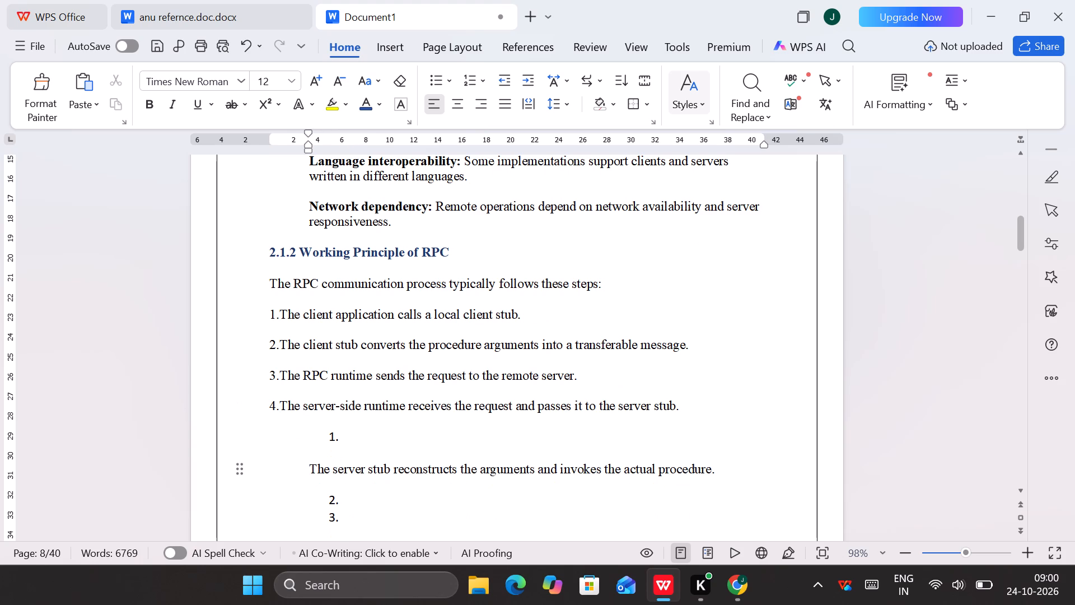
click(349, 438)
key(Delete)
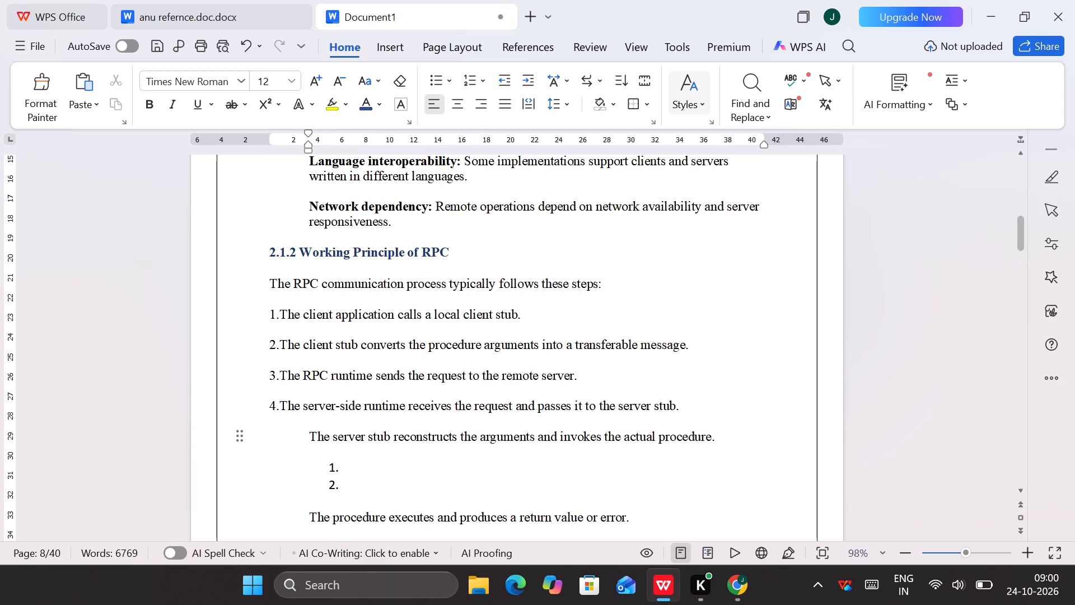
key(BackSpace)
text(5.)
Remove the empty numbered lines above "The procedure executes and produces a return value", remove its indent and number it "6.".
scroll(319, 438, down, 1)
click(344, 424)
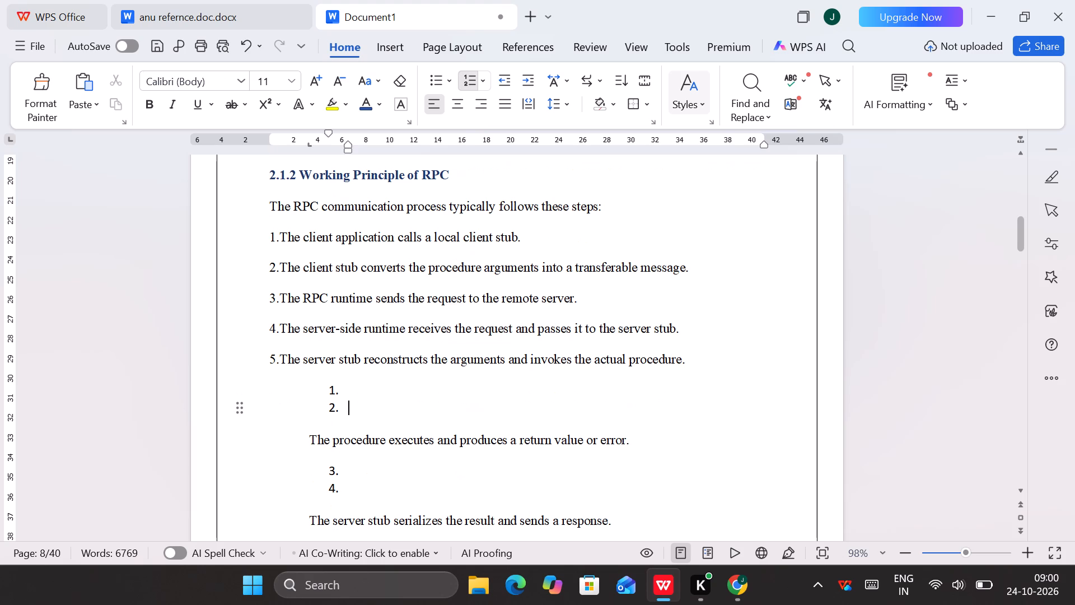
key(Delete)
key(Delete)
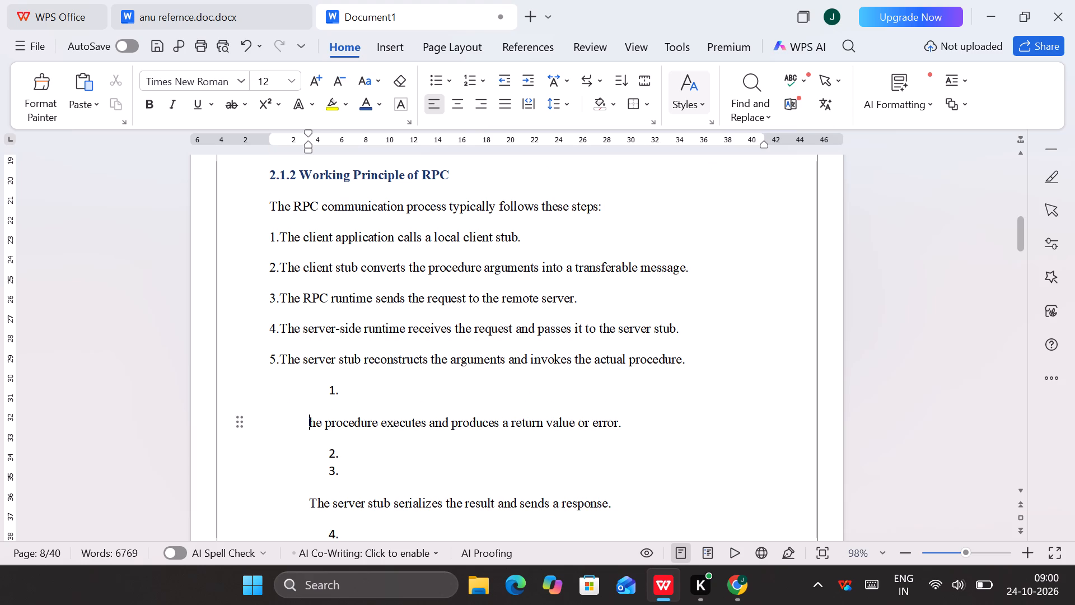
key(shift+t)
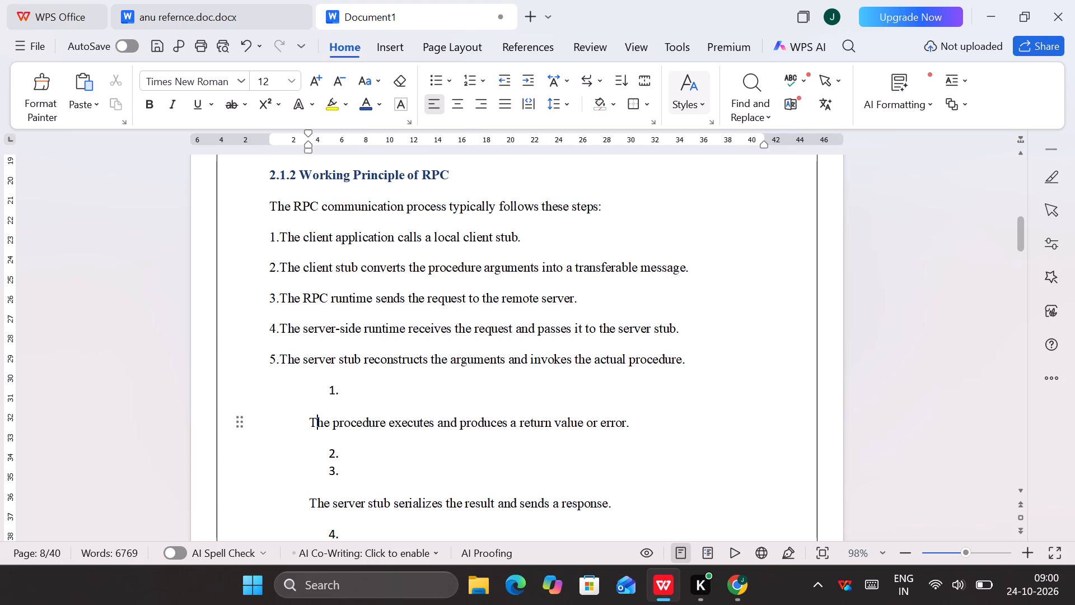
click(364, 391)
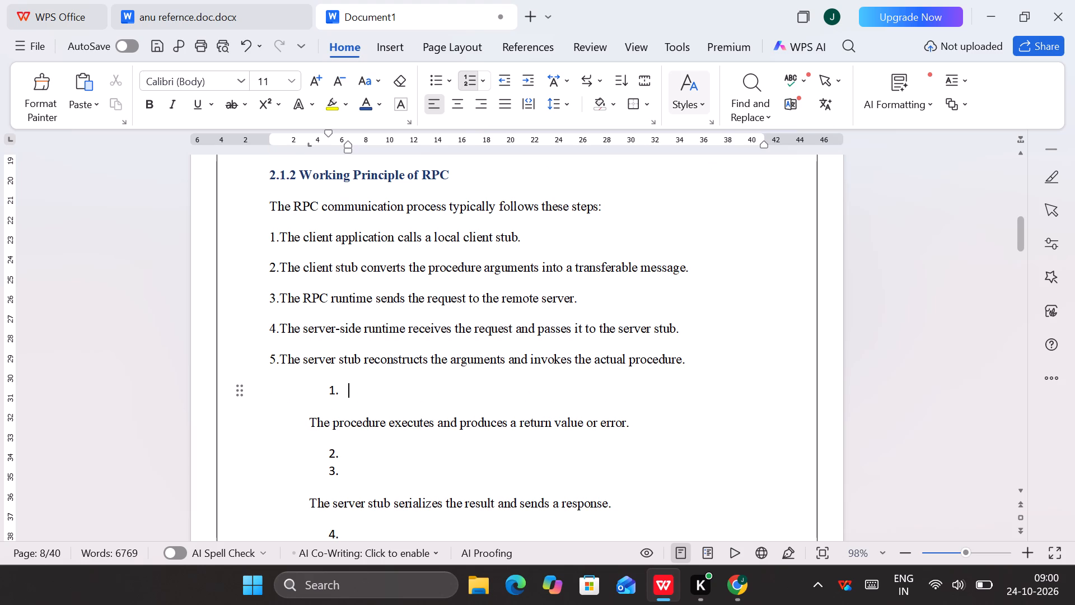
key(BackSpace)
key(BackSpace)
key(BackSpace)
click(306, 389)
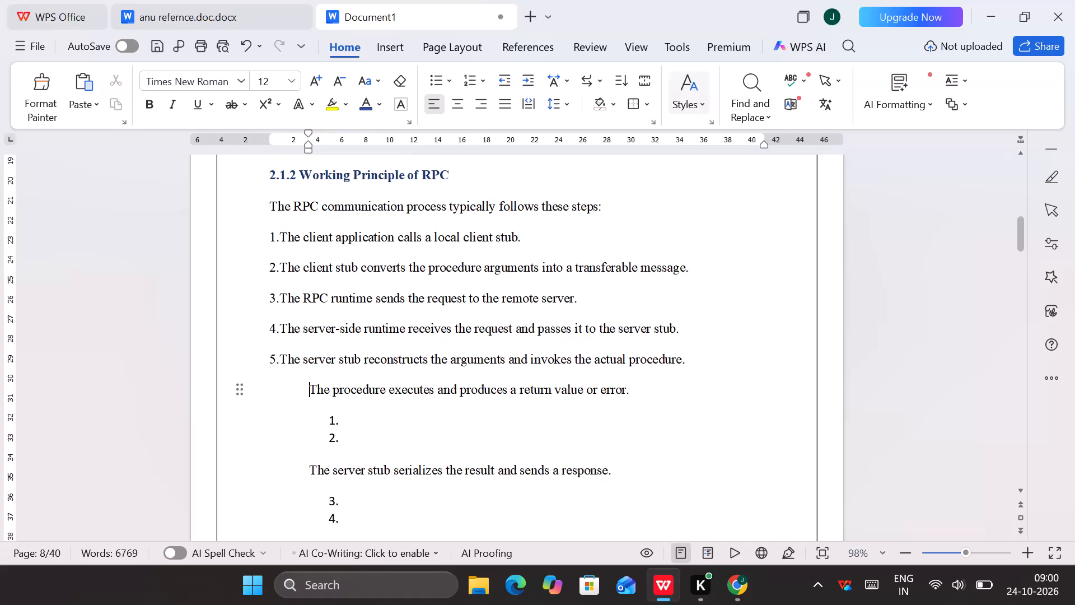
key(BackSpace)
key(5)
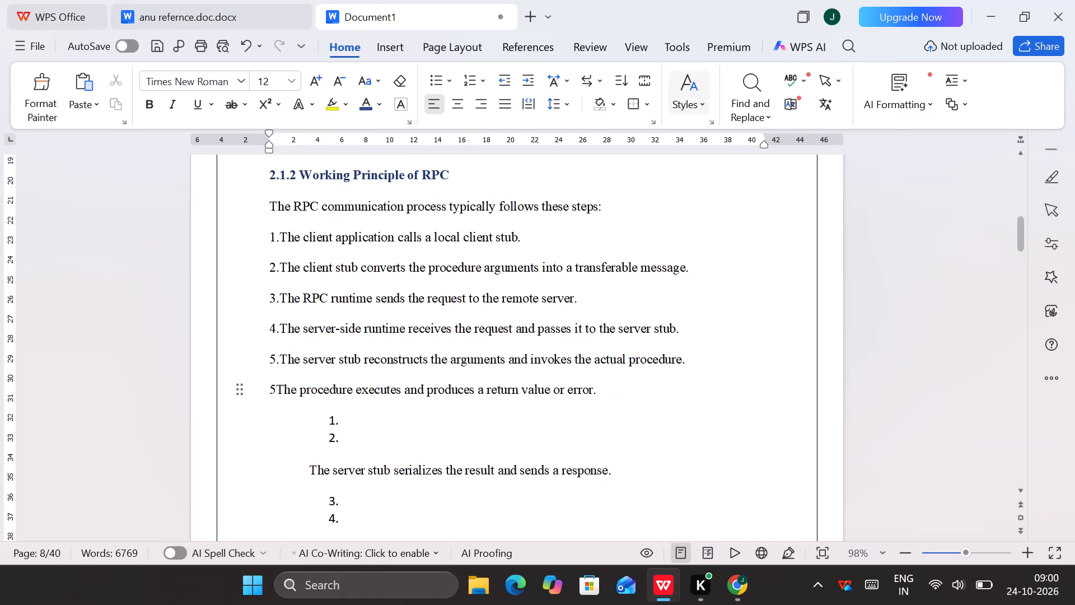
key(BackSpace)
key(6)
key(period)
Delete the sentence "The server stub serializes the result and sends a response" with the empty numbered line below it.
scroll(306, 389, down, 1)
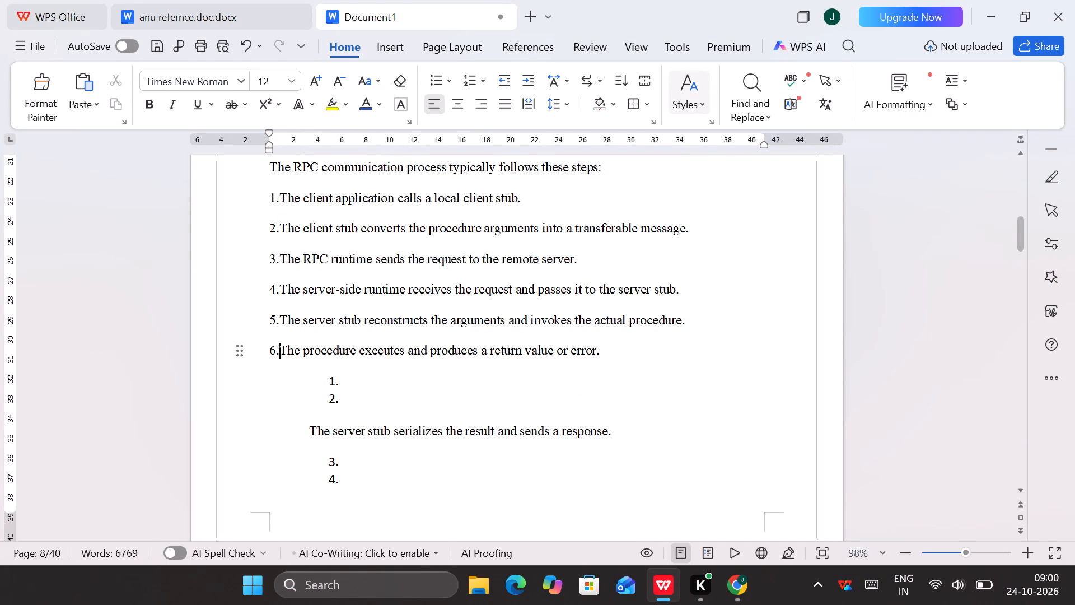
scroll(306, 389, down, 1)
drag(315, 332, 330, 383)
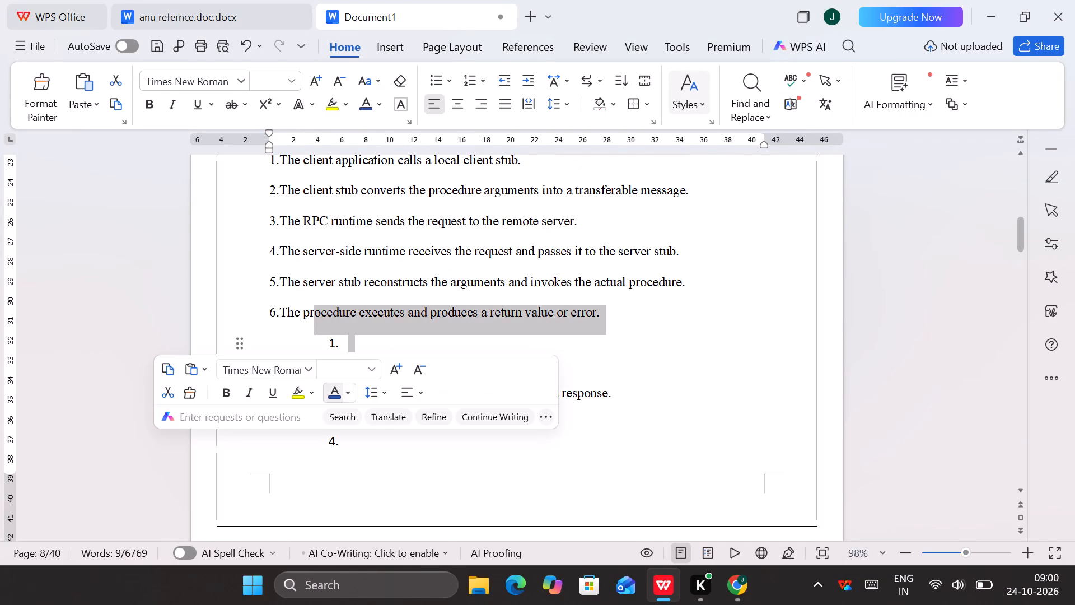
click(339, 472)
drag(344, 450, 309, 393)
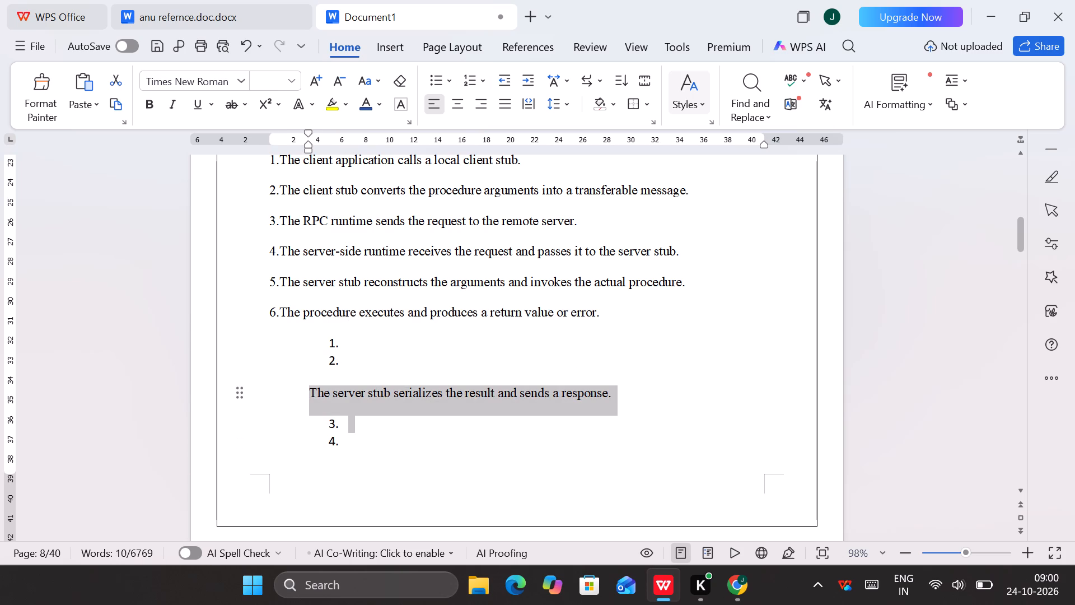
key(BackSpace)
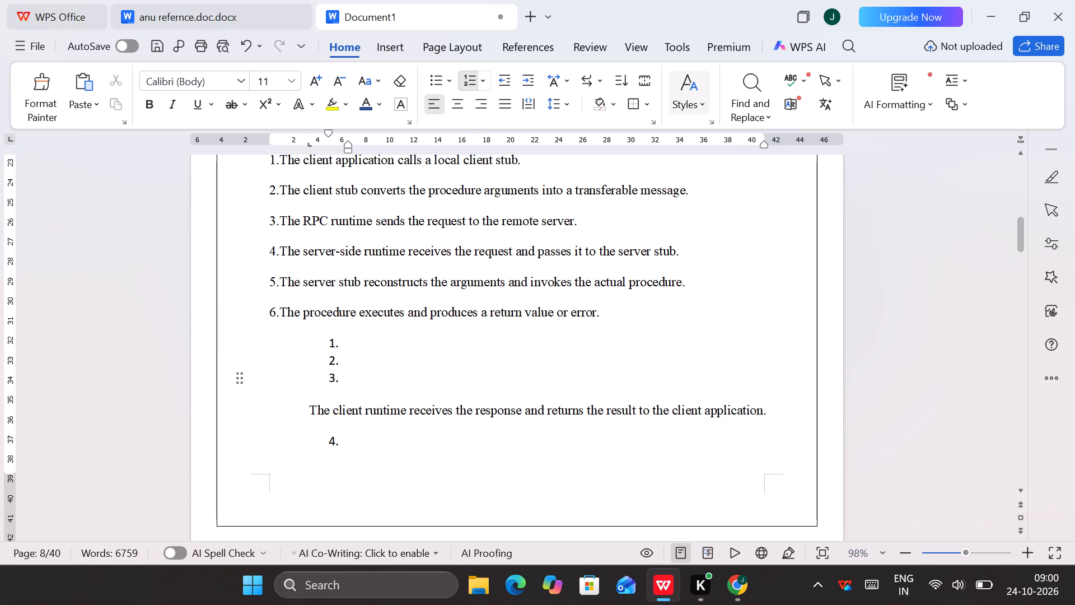
Delete the sentence "The client runtime receives the response and returns the result" together with the empty numbered lines above and below it.
drag(343, 380, 316, 342)
key(BackSpace)
key(BackSpace)
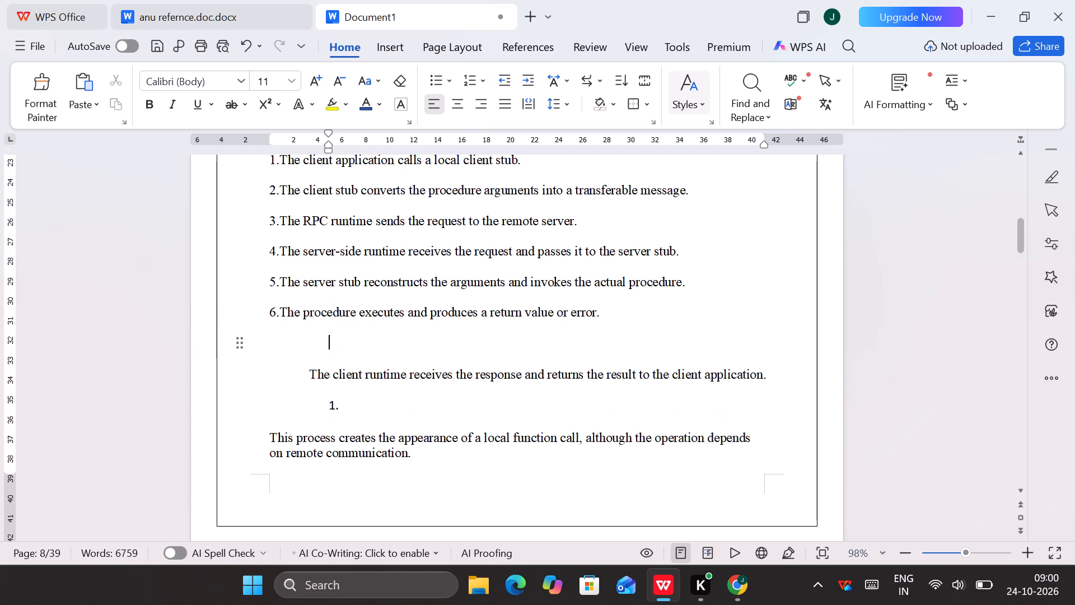
drag(305, 369, 358, 398)
key(BackSpace)
key(BackSpace)
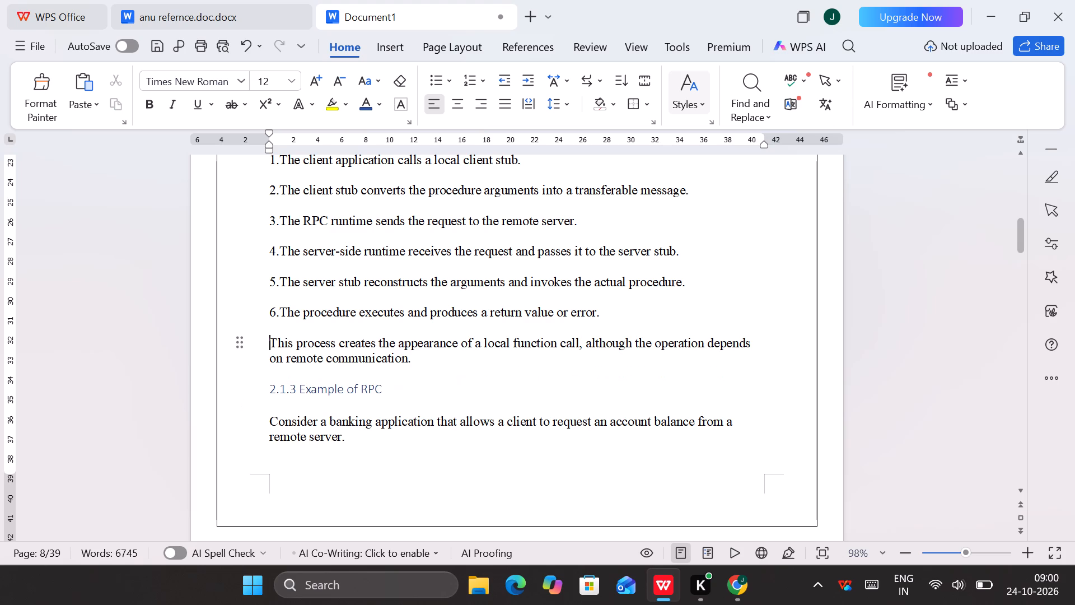
Make the heading "2.1.3 Example of RPC" bold.
triple_click(340, 390)
click(261, 347)
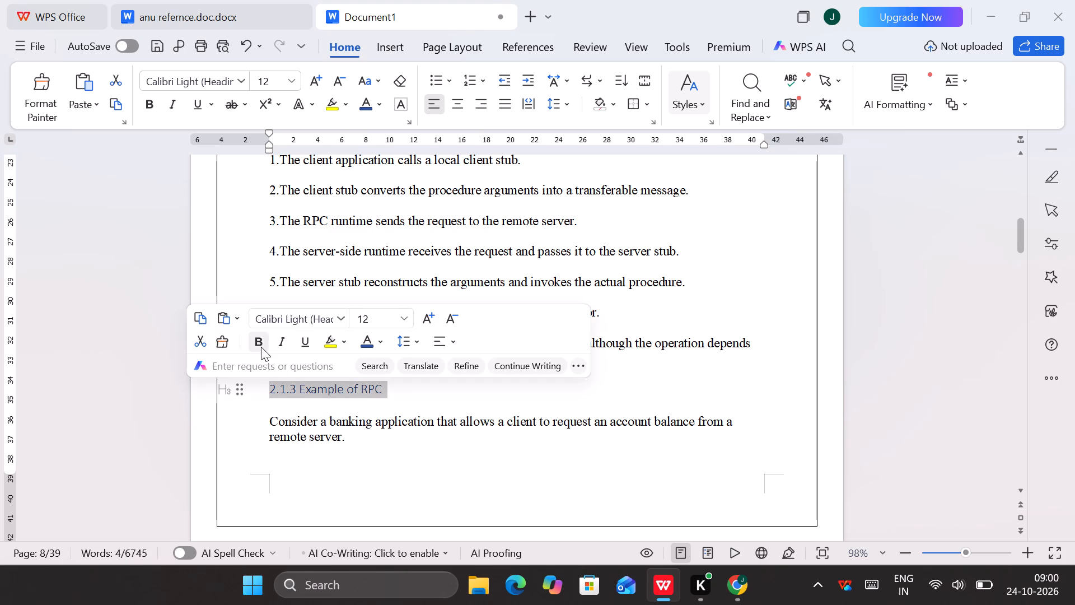
Set the font size of the heading "2.2 Remote Method Invocation (RMI)" to 12.
scroll(354, 431, down, 2)
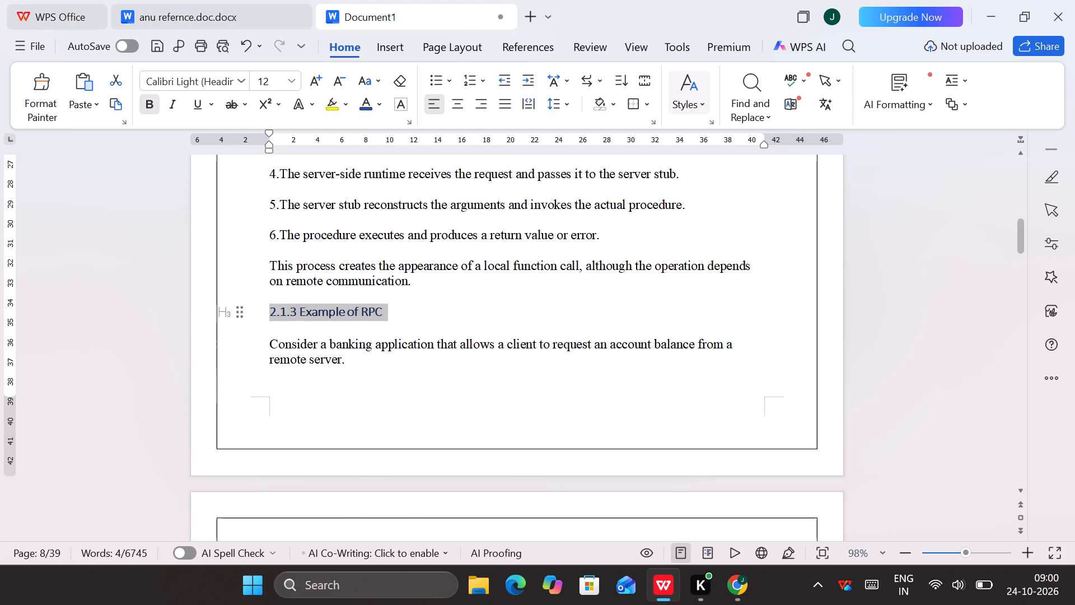
scroll(354, 431, down, 1)
scroll(354, 431, up, 1)
scroll(354, 431, down, 1)
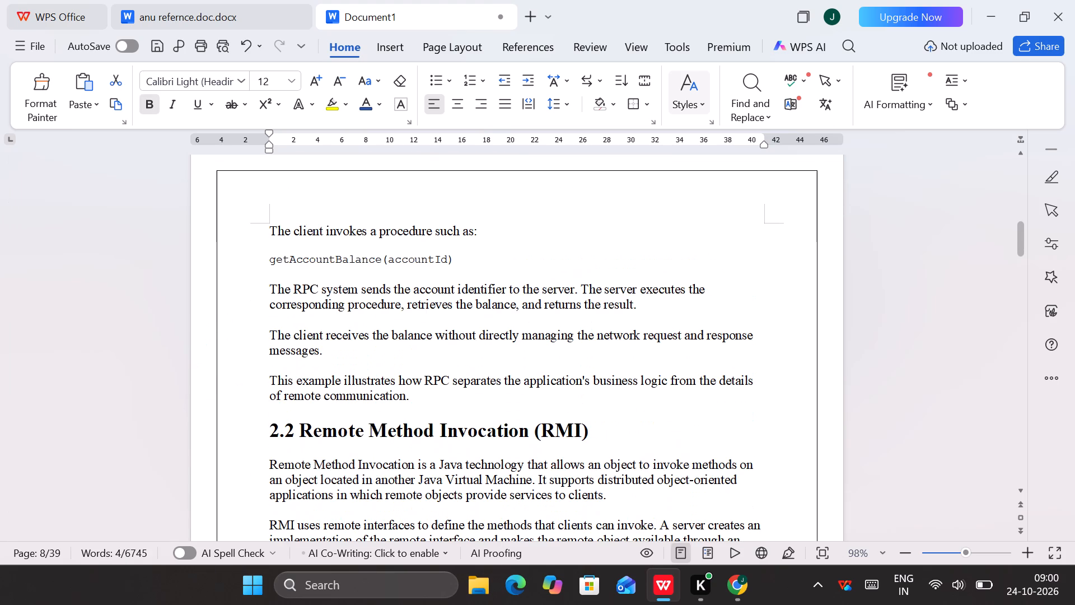
triple_click(346, 431)
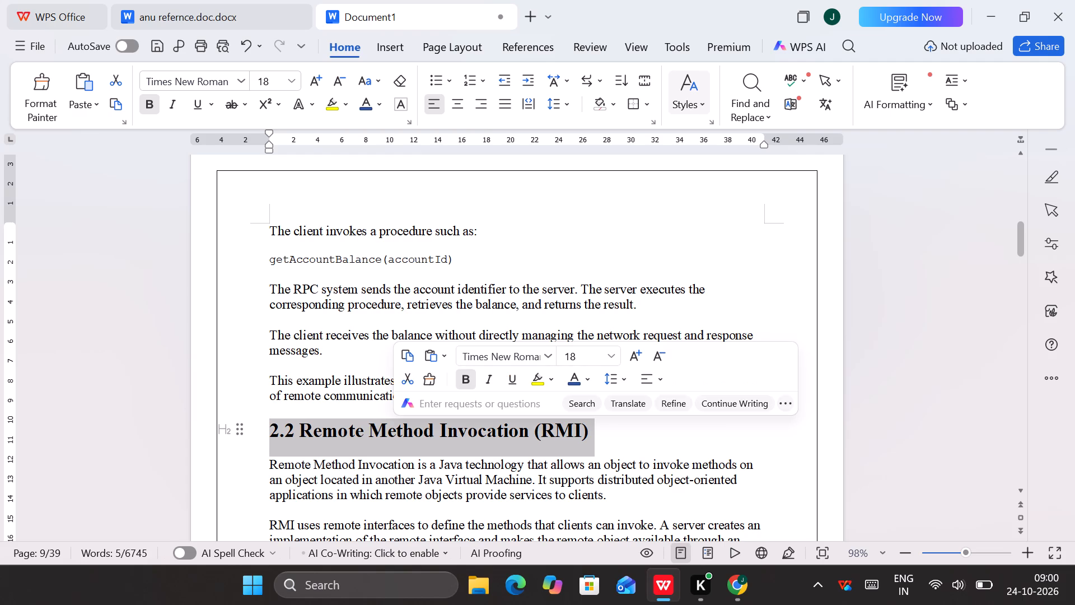
click(583, 361)
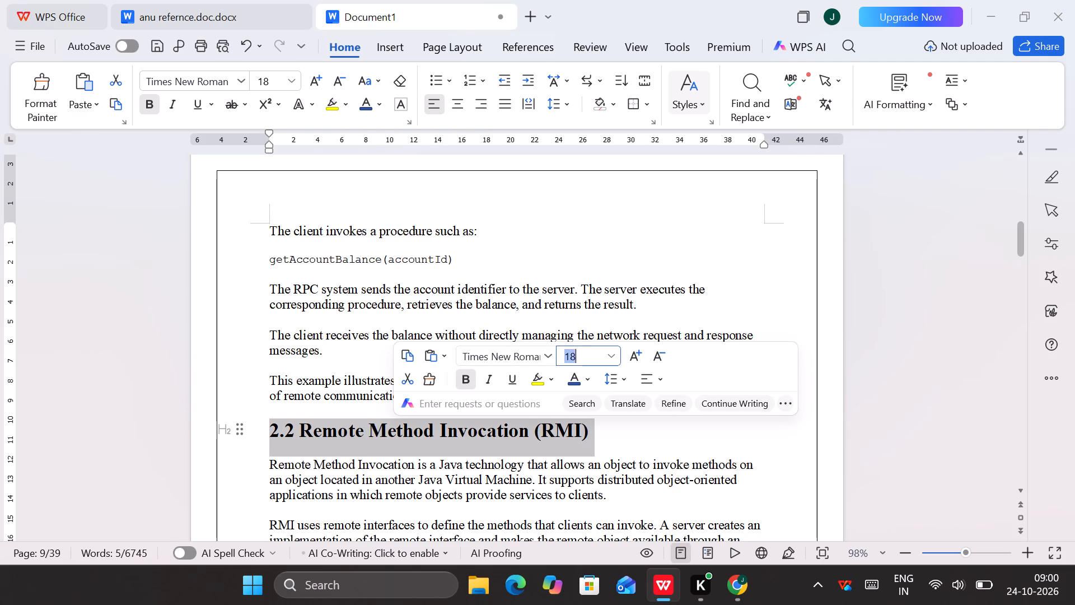
key(BackSpace)
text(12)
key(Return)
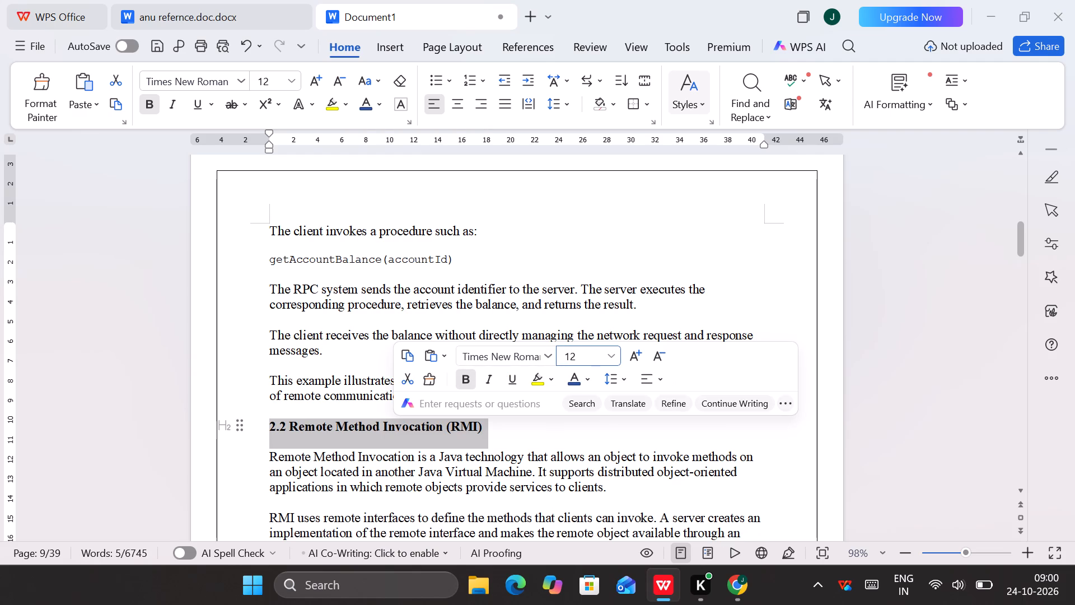
Remove the empty bullets above and below the "Object-oriented communication" paragraph under 2.2.1.
scroll(515, 502, down, 2)
click(365, 320)
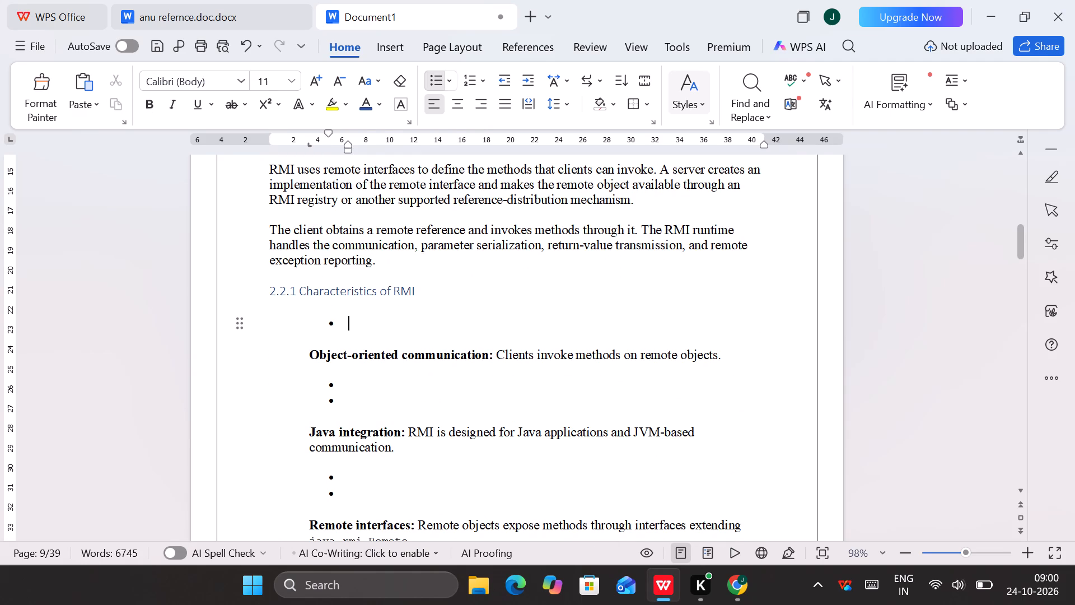
key(BackSpace)
key(BackSpace)
key(BackSpace)
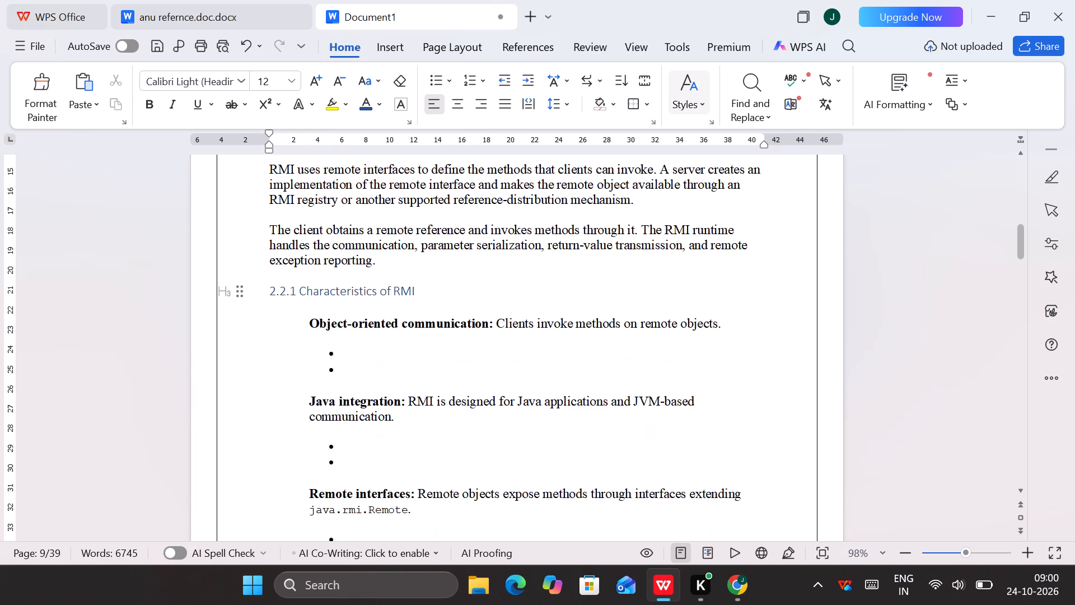
click(354, 362)
key(BackSpace)
key(BackSpace)
key(BackSpace)
key(BackSpace)
key(BackSpace)
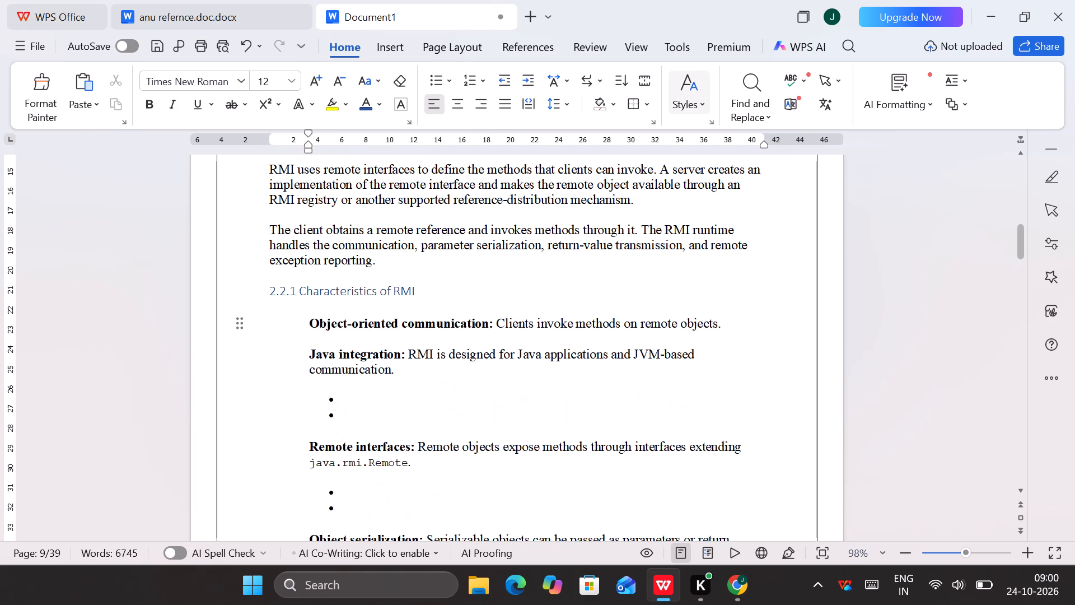
Make the heading "2.2.1 Characteristics of RMI" bold and set its font to Times New Roman.
triple_click(339, 291)
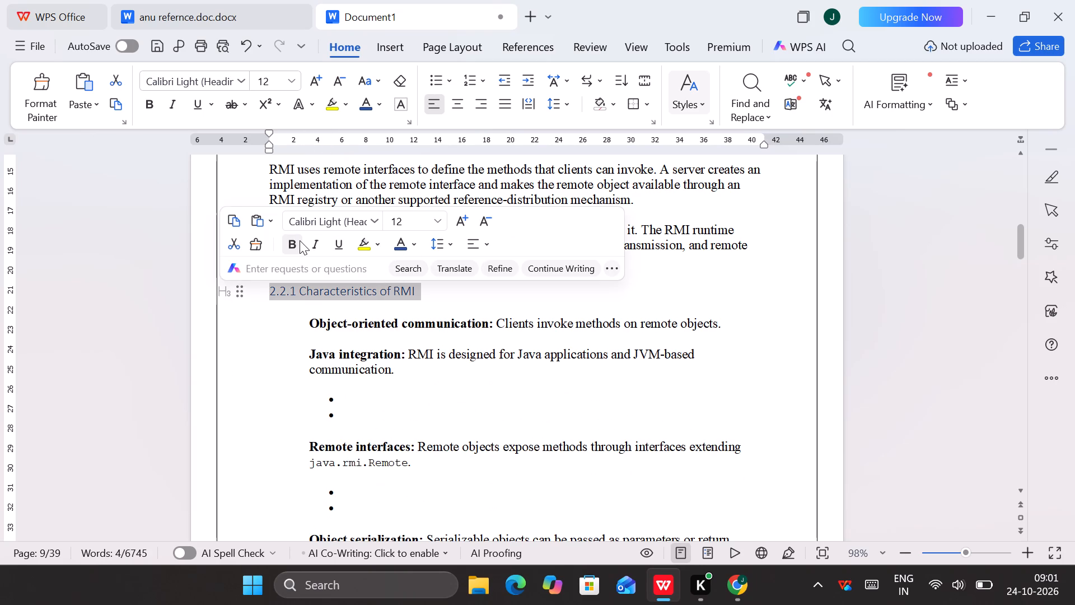
click(300, 240)
click(375, 227)
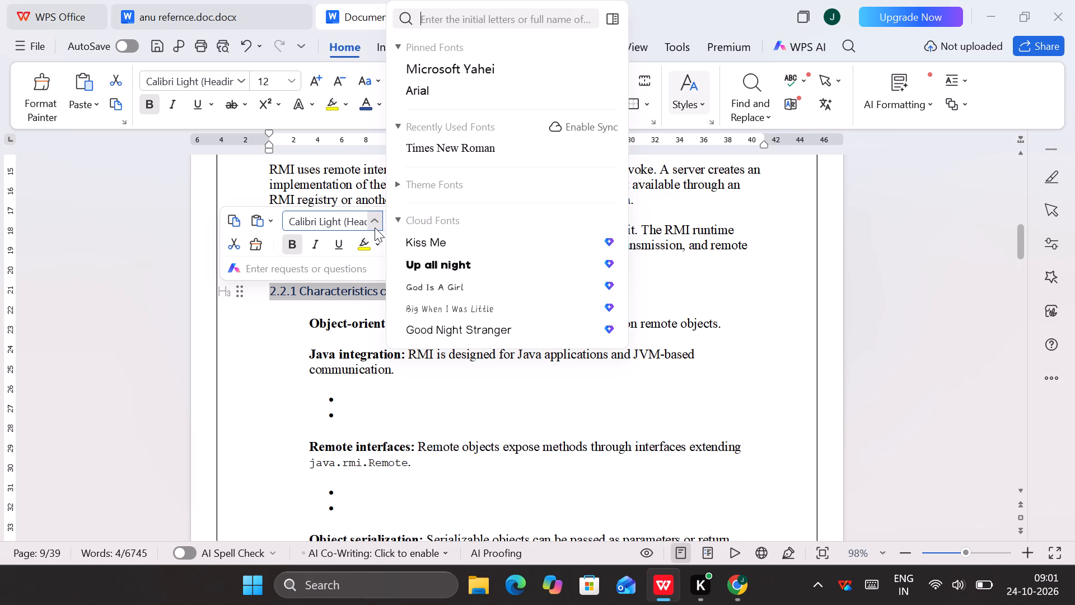
click(428, 150)
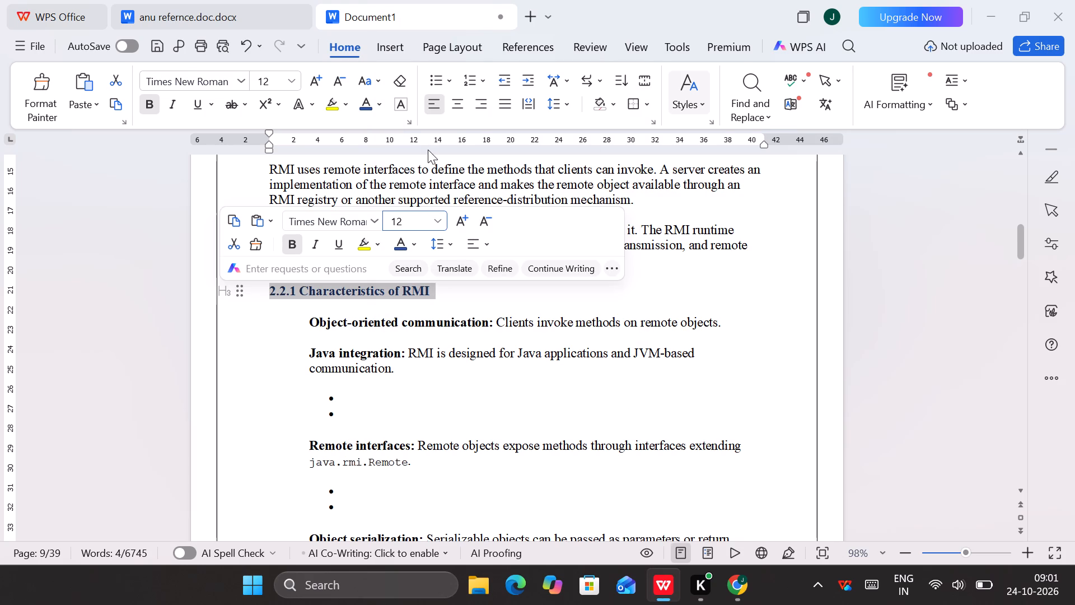
Remove the empty bullets above and below the "Remote interfaces" paragraph.
click(260, 405)
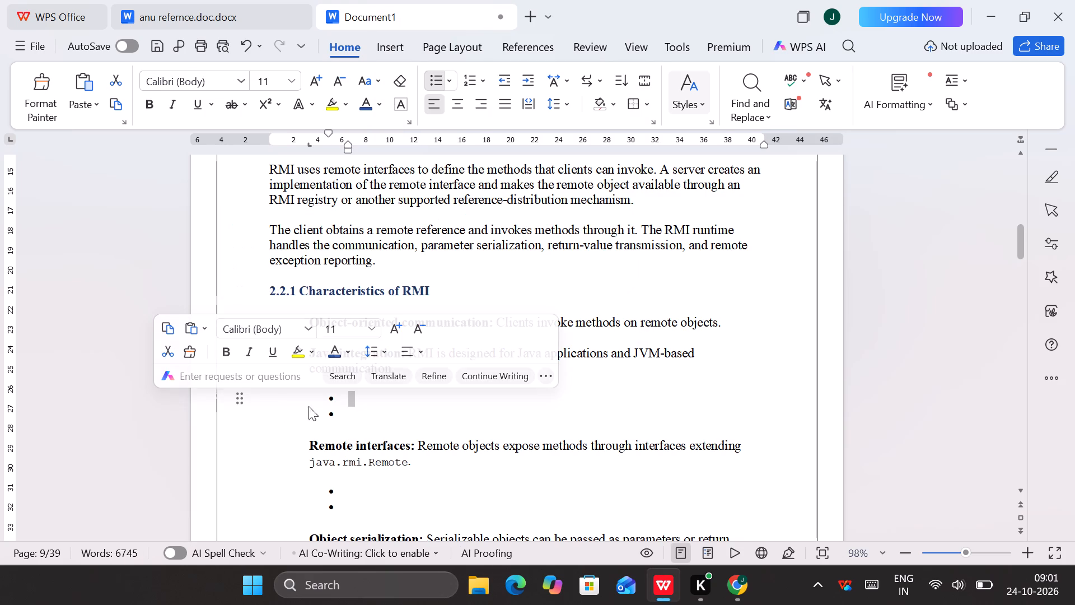
click(353, 415)
key(BackSpace)
key(BackSpace)
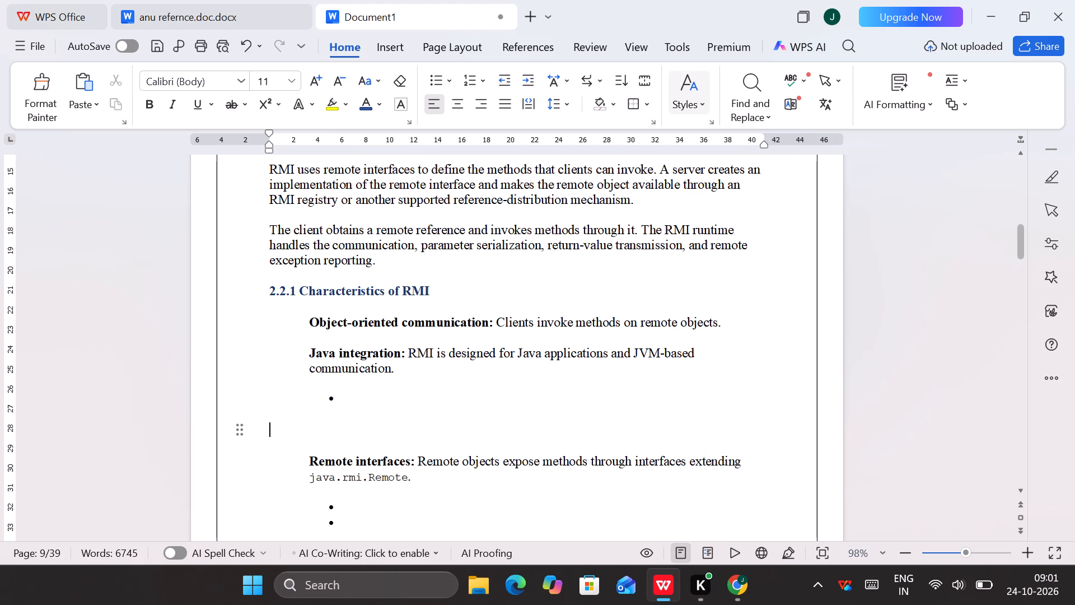
key(BackSpace)
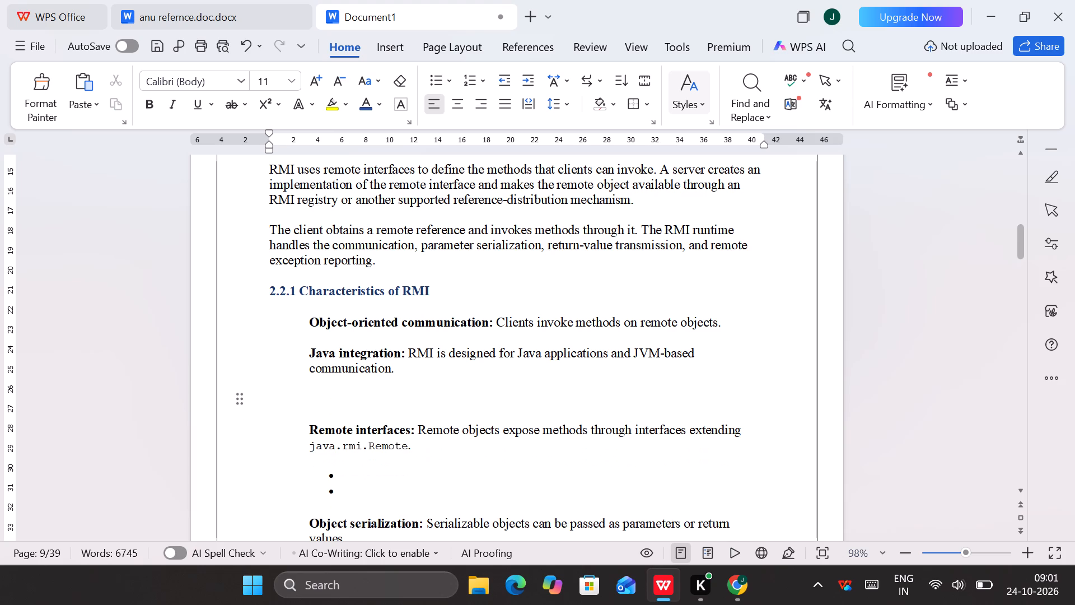
key(BackSpace)
click(346, 468)
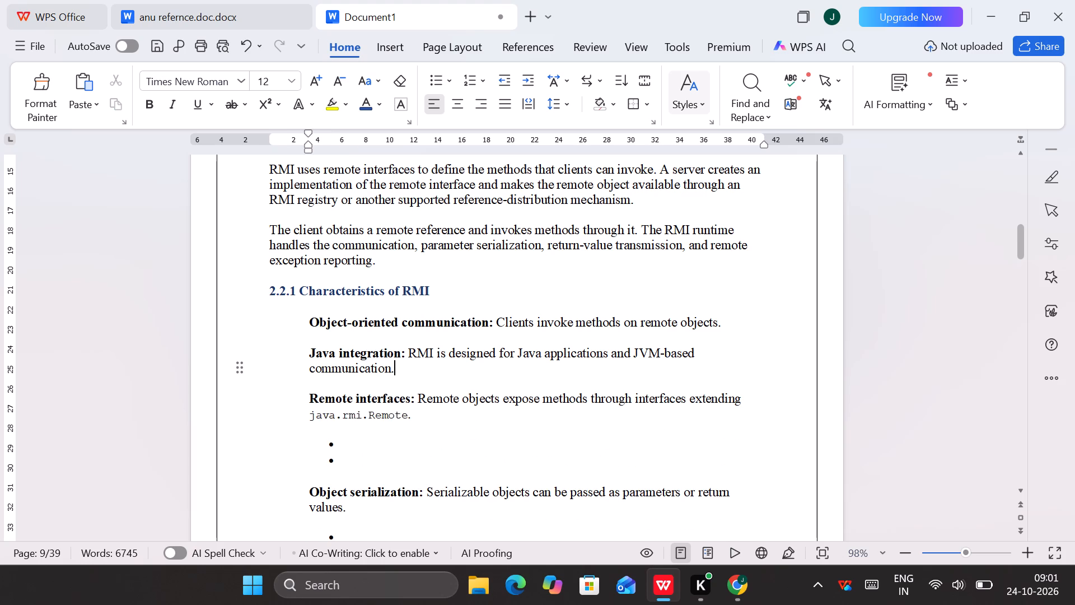
key(BackSpace)
key(BackSpace)
key(BackSpace)
key(BackSpace)
key(BackSpace)
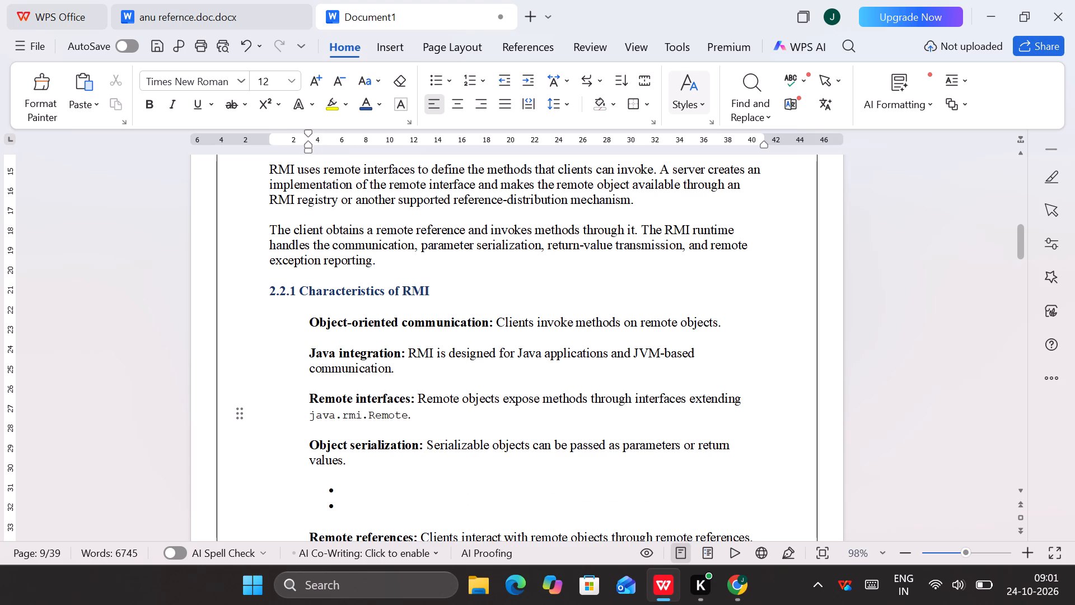
Remove the empty bullets above and below the "Remote references" paragraph.
click(355, 518)
key(BackSpace)
key(BackSpace)
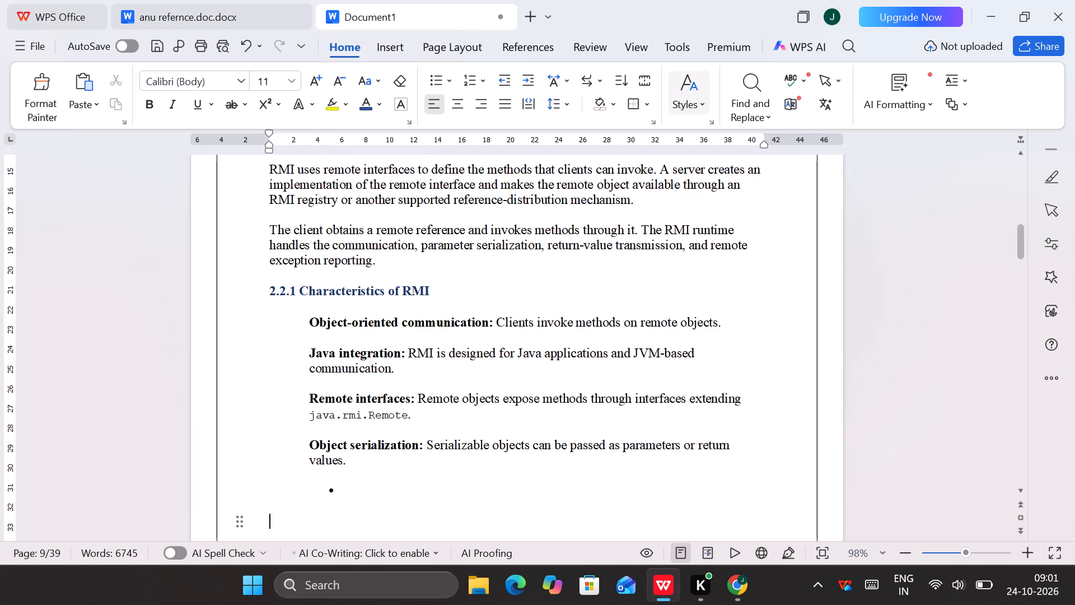
key(BackSpace)
key(BackSpace)
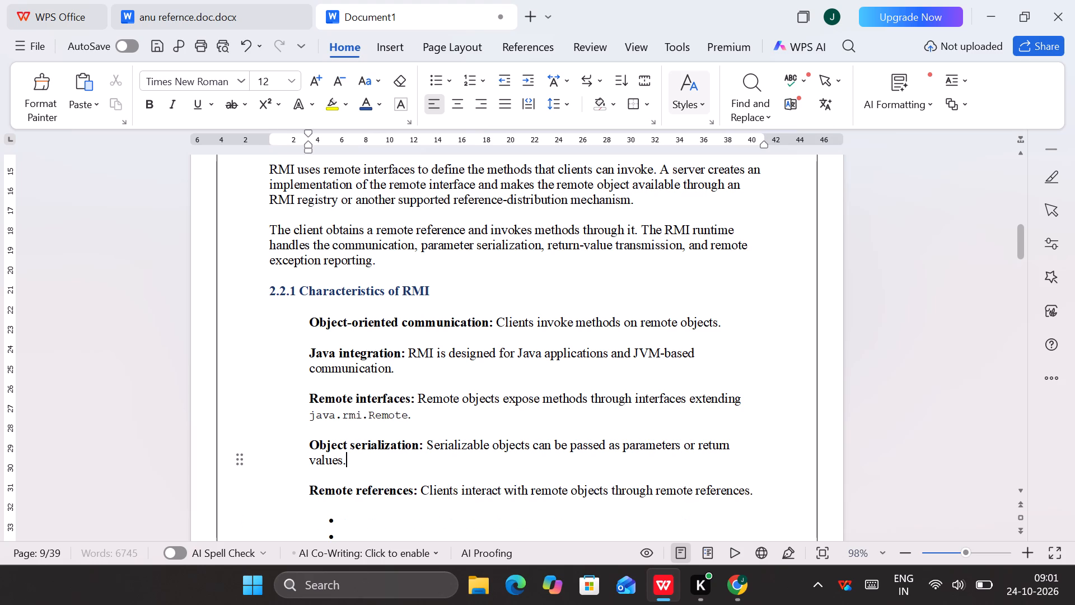
scroll(355, 518, down, 2)
click(352, 506)
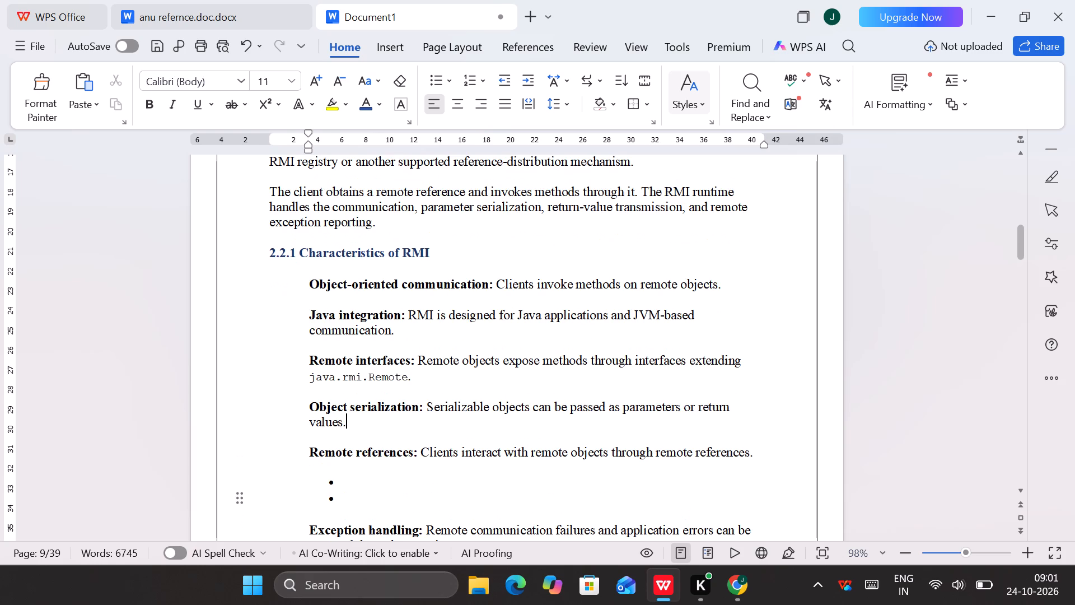
key(BackSpace)
key(BackSpace)
key(BackSpace)
key(BackSpace)
Remove the empty bullets above and below the "Distributed object interaction" paragraph.
scroll(352, 506, down, 1)
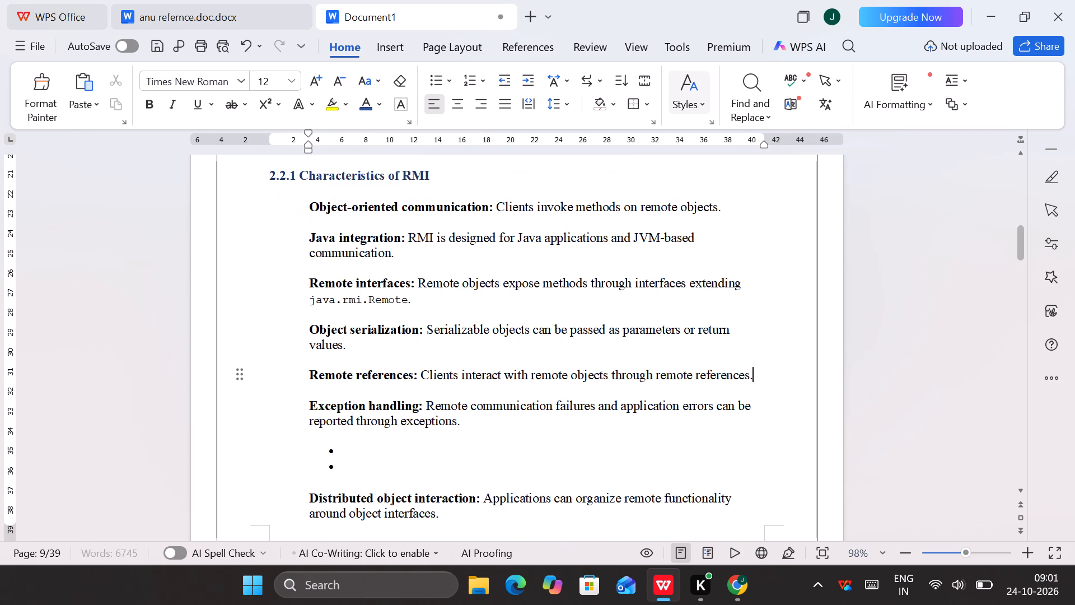
click(376, 465)
key(BackSpace)
key(BackSpace)
key(BackSpace)
key(BackSpace)
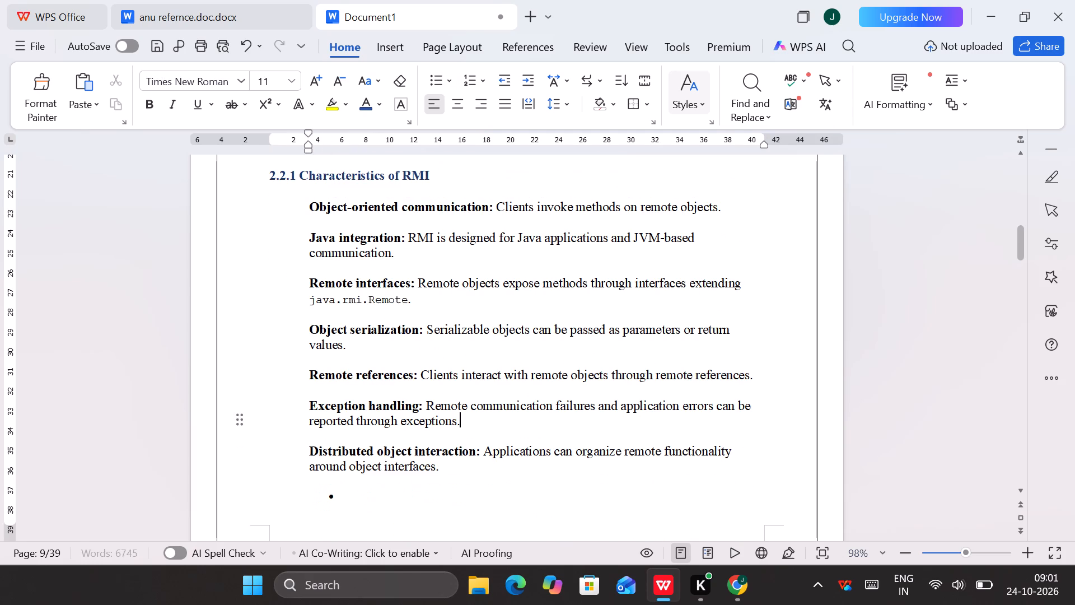
scroll(376, 465, down, 1)
click(374, 407)
key(BackSpace)
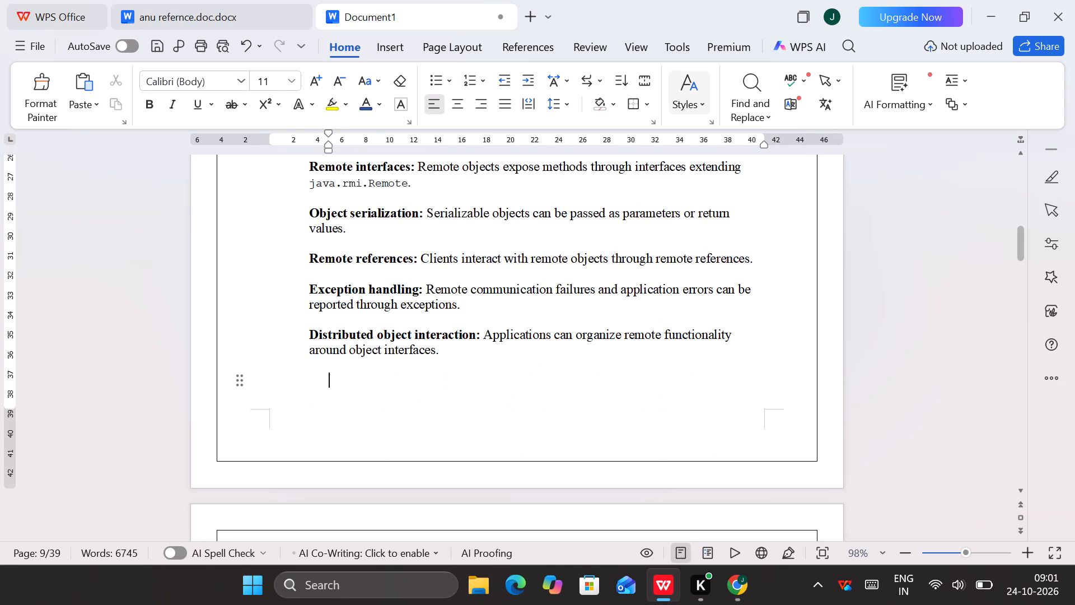
key(BackSpace)
key(BackSpace)
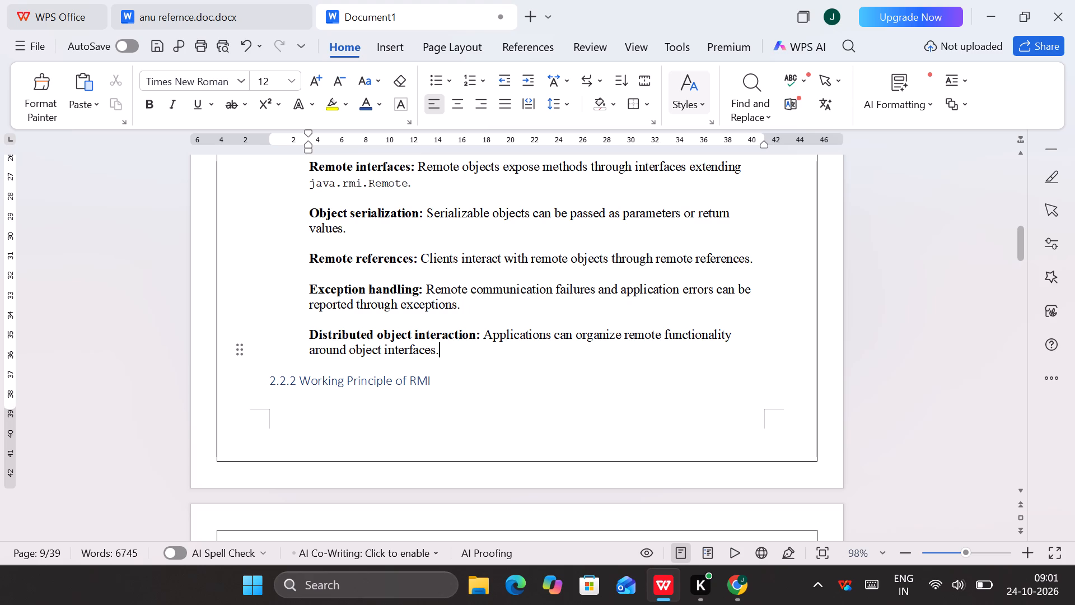
Make the heading "2.2.2 Working Principle of RMI" bold and set its font to Times New Roman.
triple_click(339, 388)
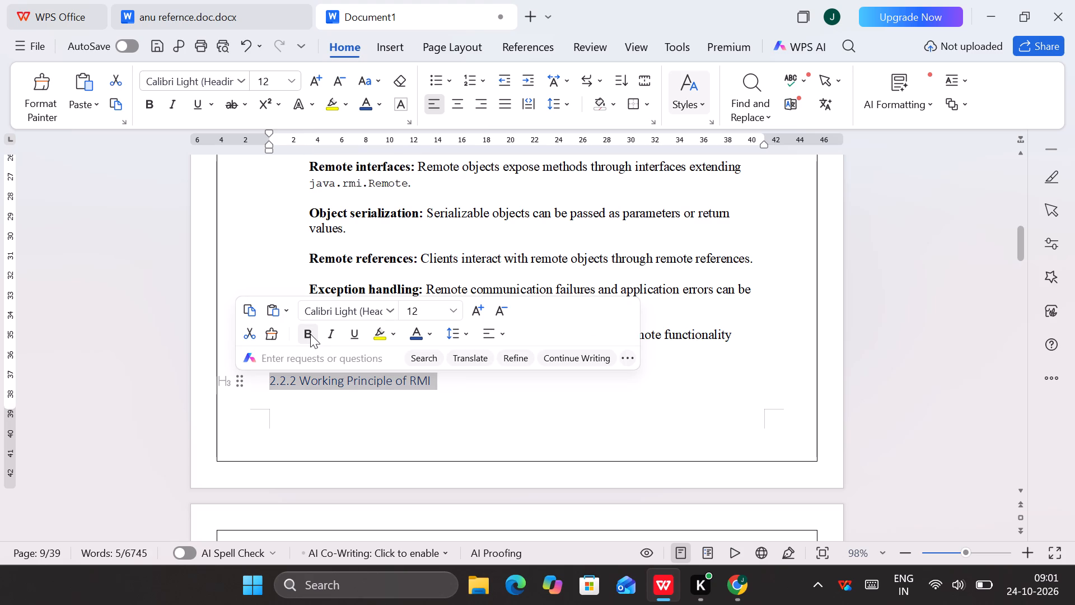
click(310, 334)
click(395, 310)
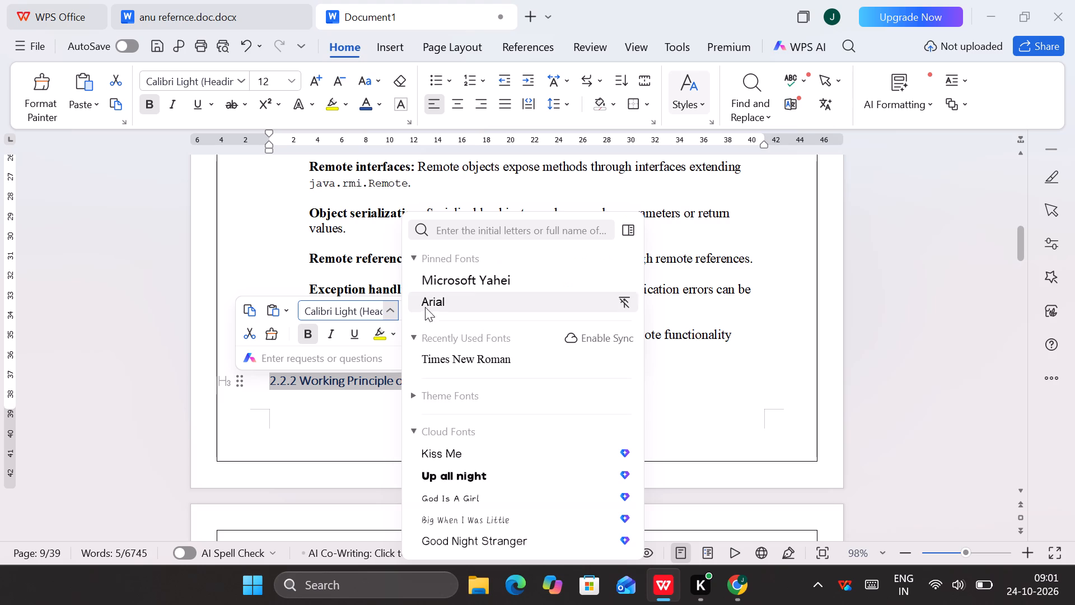
click(455, 367)
Delete the RMI process steps from "The client looks up the remote object" through the end of the numbered list.
scroll(362, 452, down, 1)
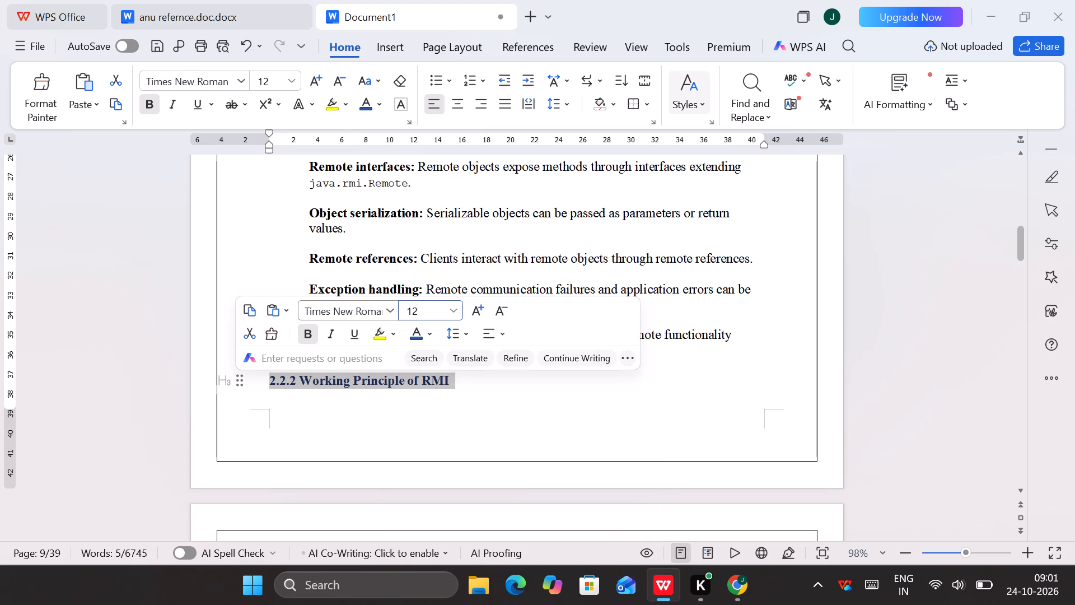
scroll(362, 452, down, 1)
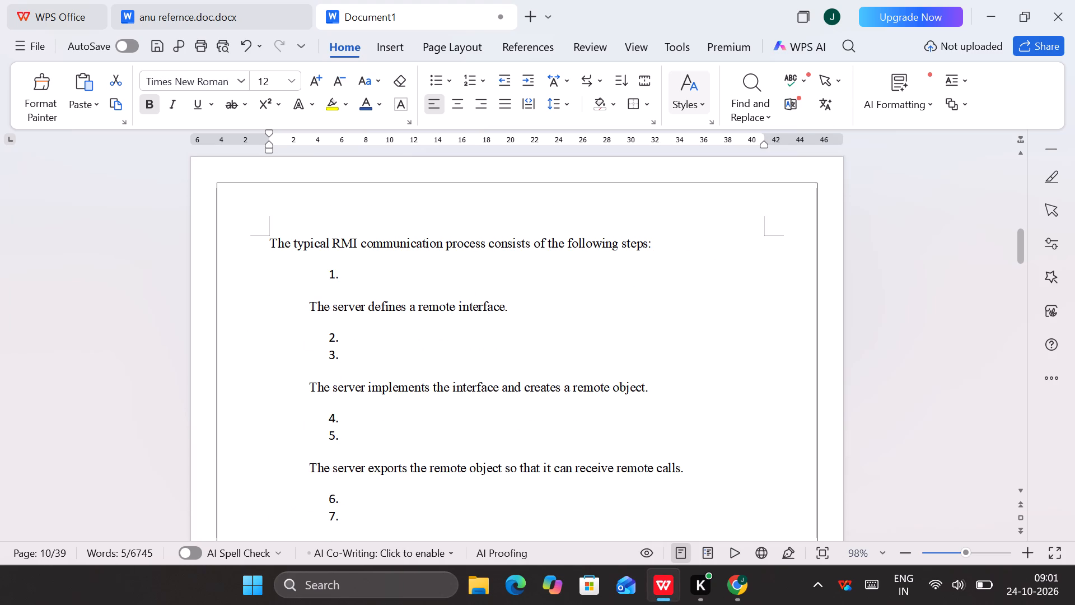
scroll(377, 283, down, 4)
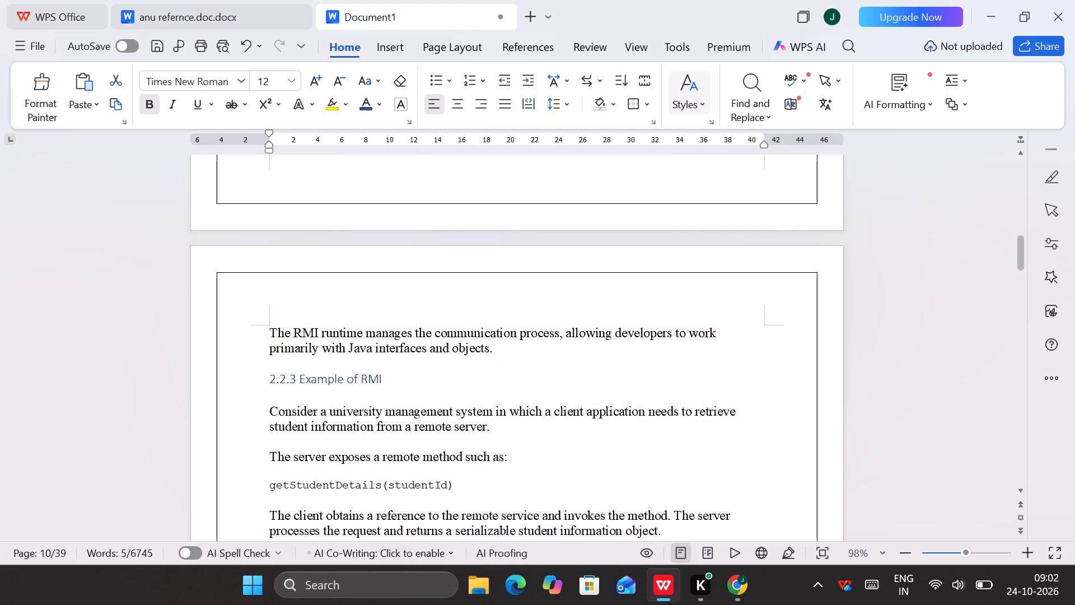
scroll(357, 308, up, 3)
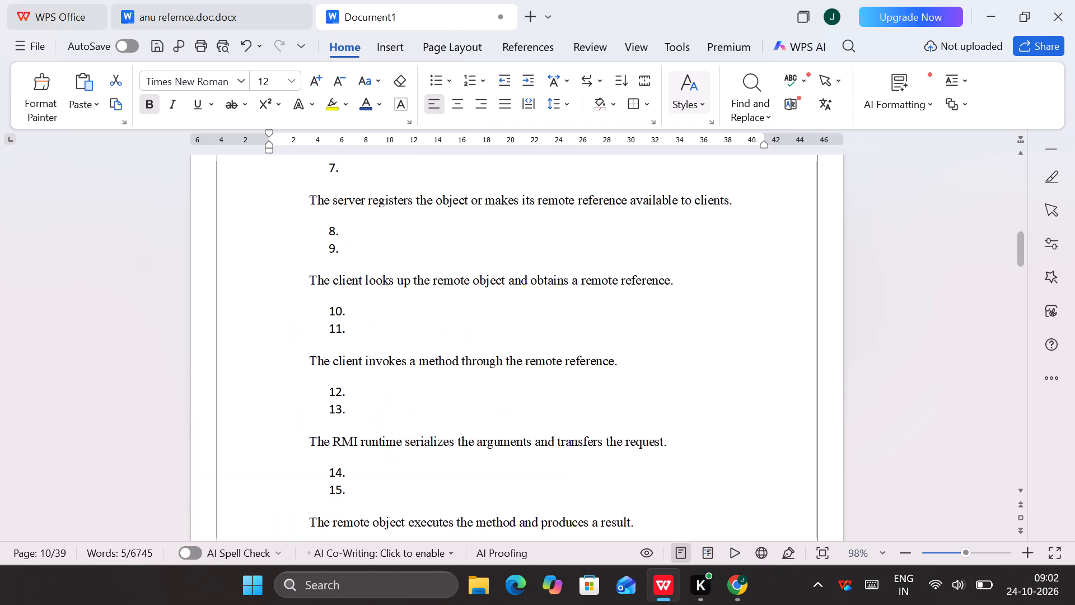
scroll(368, 272, up, 2)
scroll(368, 272, down, 1)
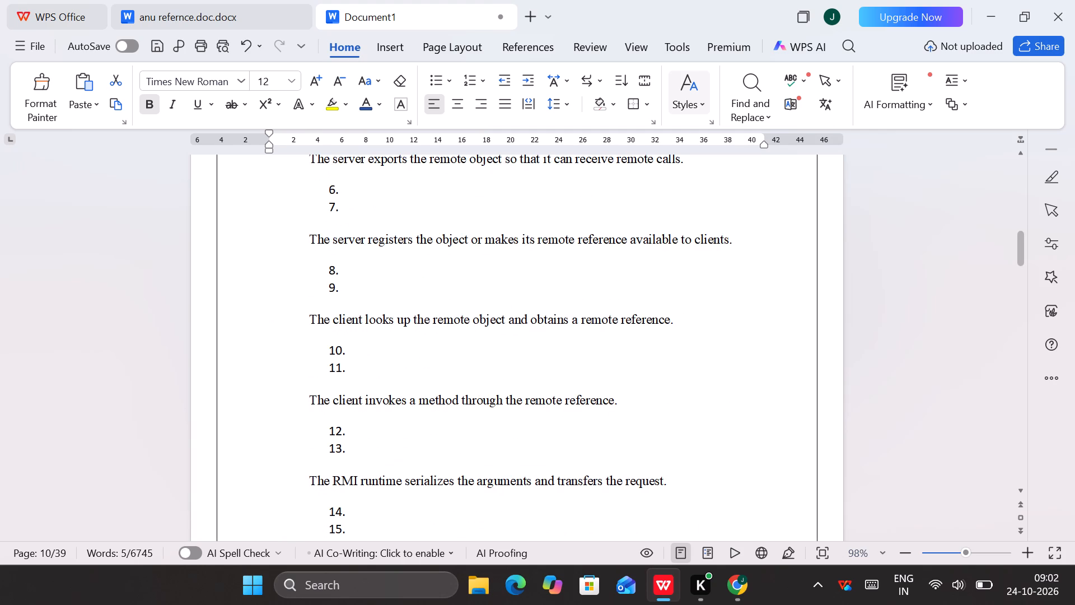
drag(309, 322, 504, 322)
key(Delete)
Remove the empty numbered items above and below the RMI step "The server defines a remote interface.".
scroll(504, 322, up, 8)
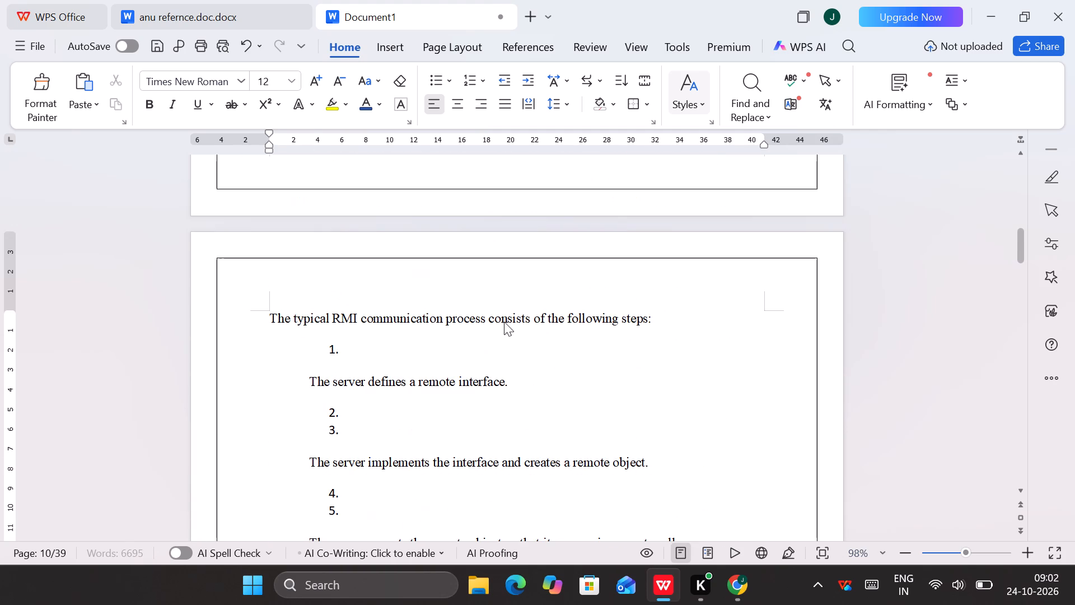
click(356, 360)
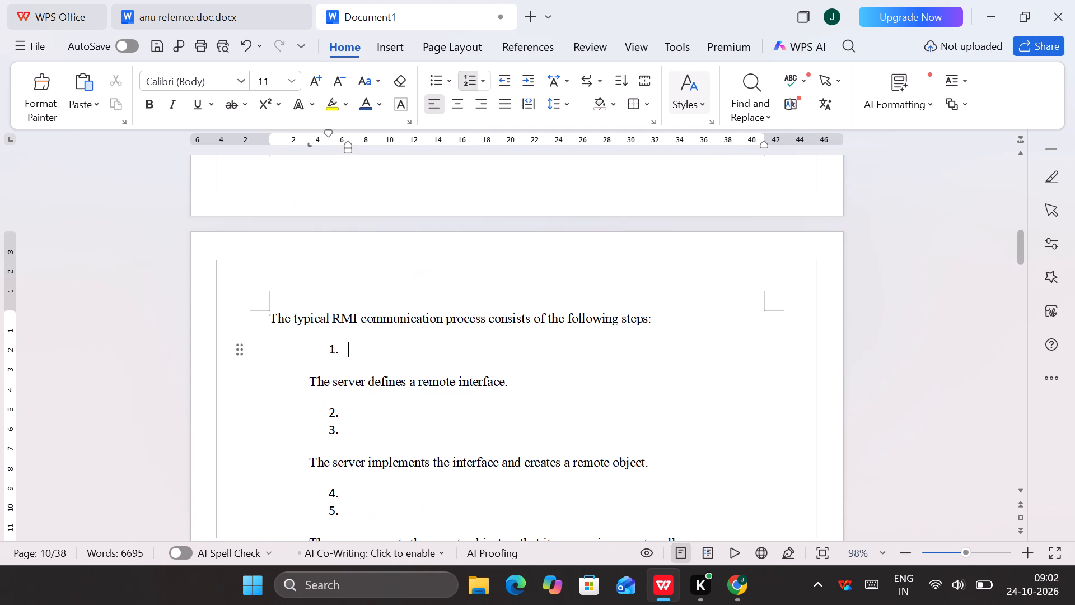
key(BackSpace)
key(BackSpace)
key(BackSpace)
click(360, 394)
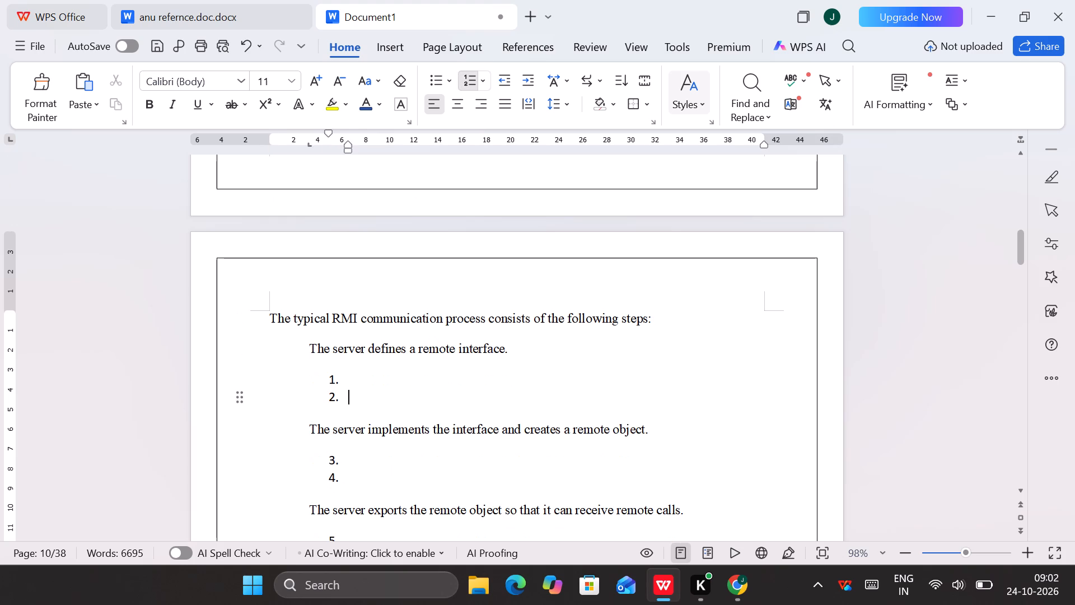
key(BackSpace)
key(BackSpace)
key(BackSpace)
key(BackSpace)
Remove the empty numbered items between "The server implements the interface" and "The server exports the remote object" lines.
click(363, 419)
key(BackSpace)
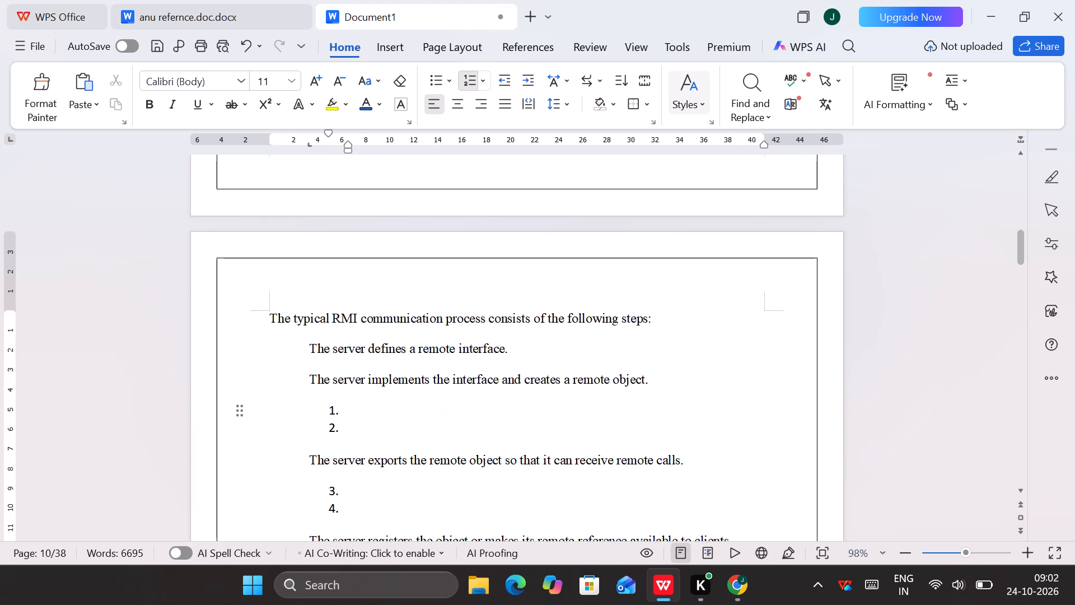
key(BackSpace)
key(BackSpace)
key(BackSpace)
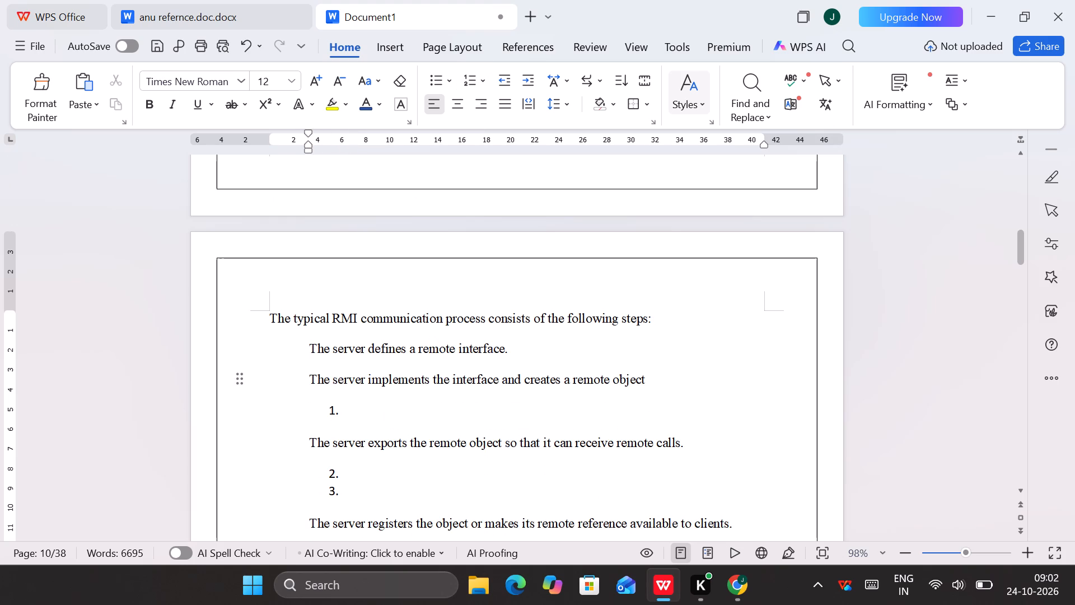
key(ctrl+z)
click(347, 453)
key(BackSpace)
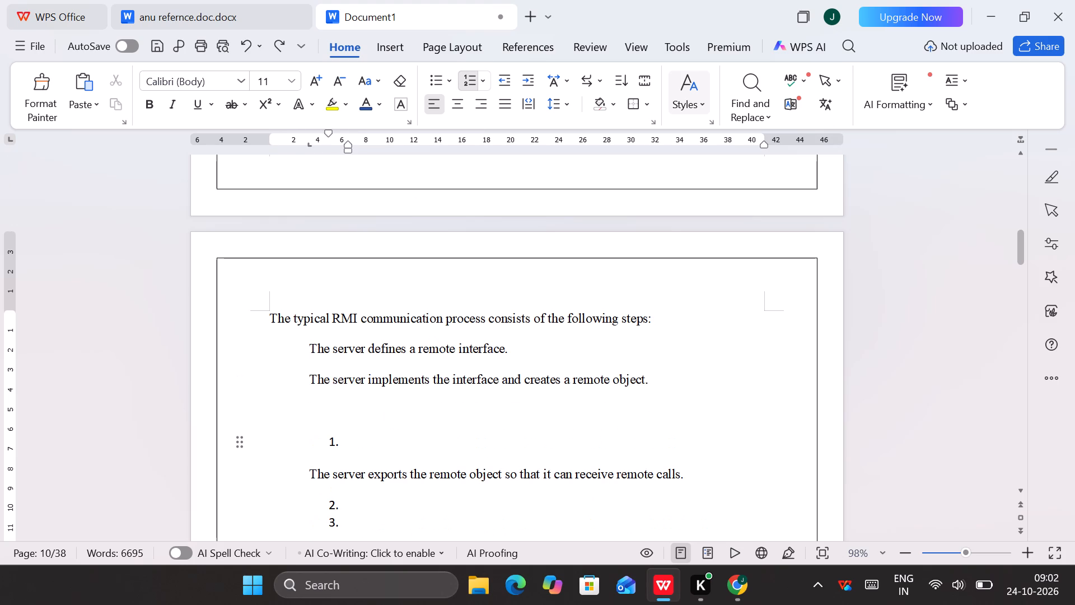
key(BackSpace)
key(BackSpace)
key(BackSpace)
Remove the empty numbered items above and below the line "The server registers the object or makes its remote reference available to clients.".
click(352, 478)
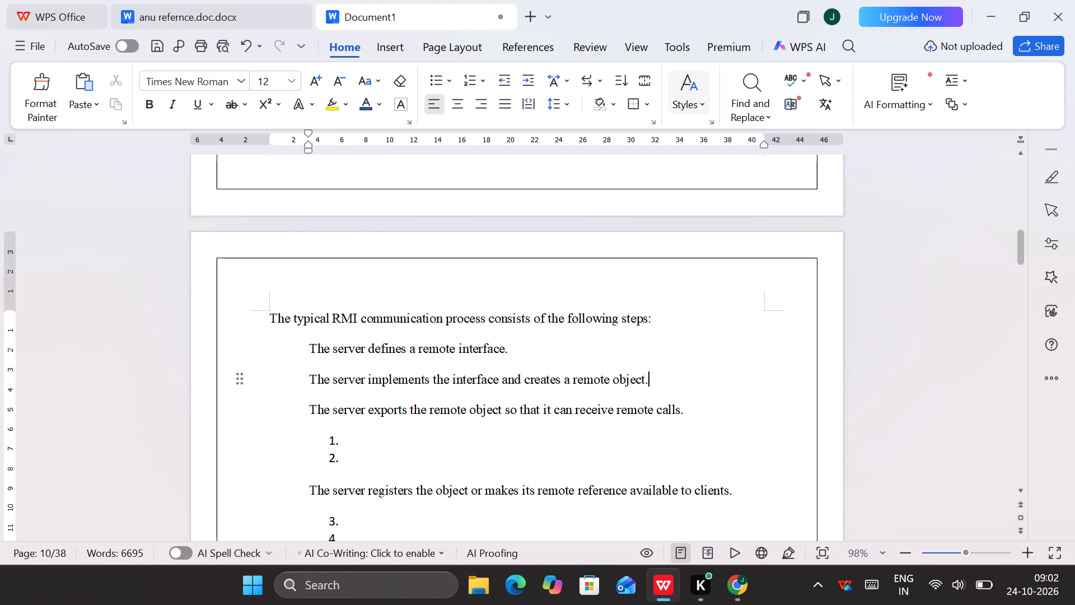
key(BackSpace)
key(BackSpace)
key(BackSpace)
key(BackSpace)
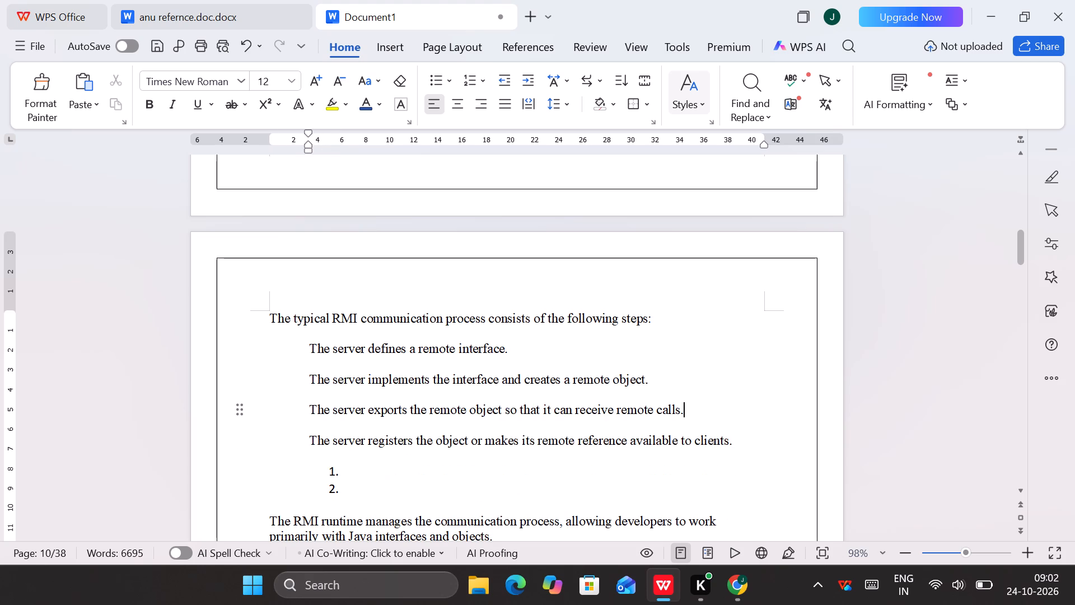
click(352, 496)
key(Delete)
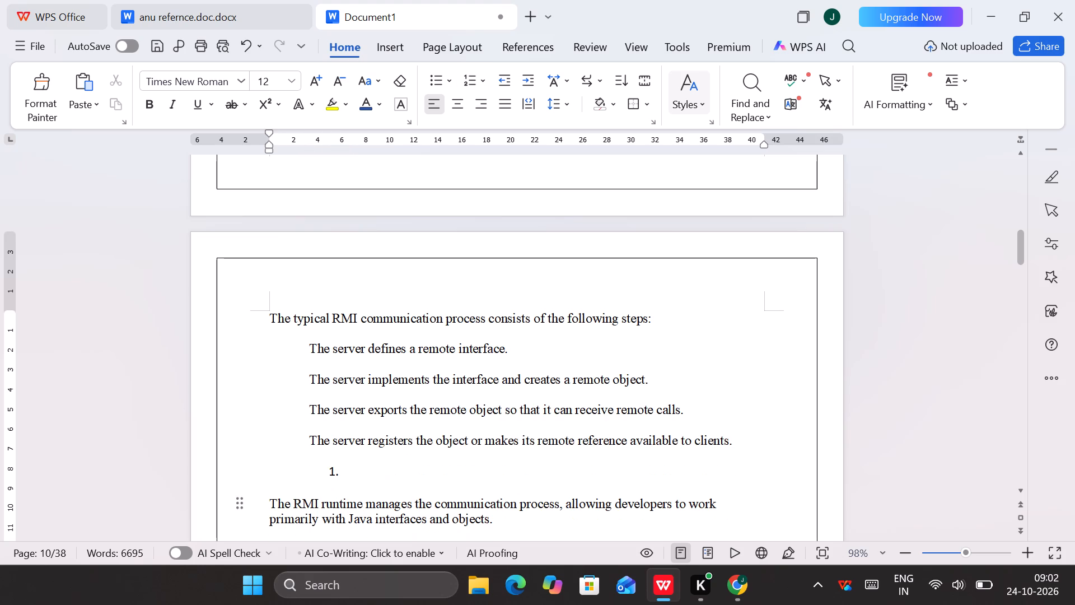
click(365, 475)
key(Delete)
Set the heading "3. Architecture of RPC and RMI" to Times New Roman, size 14.
scroll(365, 475, down, 1)
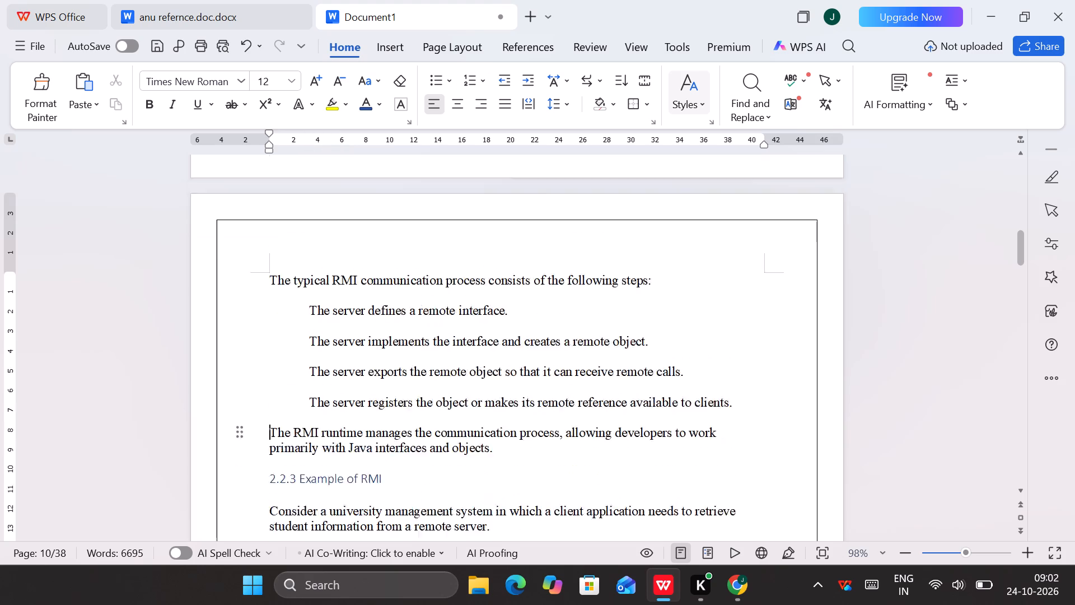
scroll(365, 475, down, 2)
scroll(336, 429, down, 1)
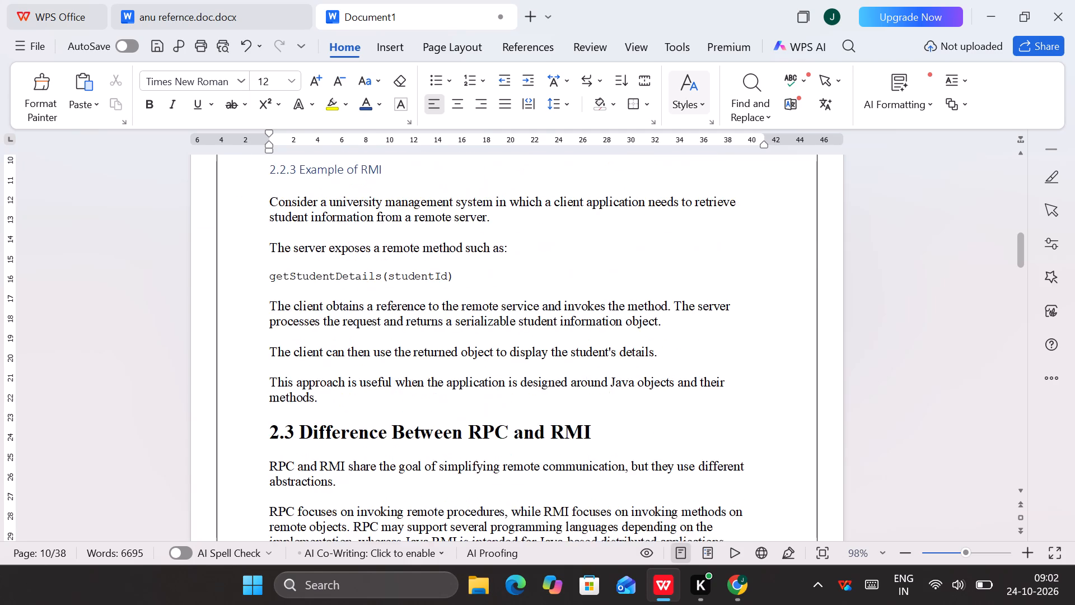
scroll(336, 429, down, 1)
triple_click(326, 312)
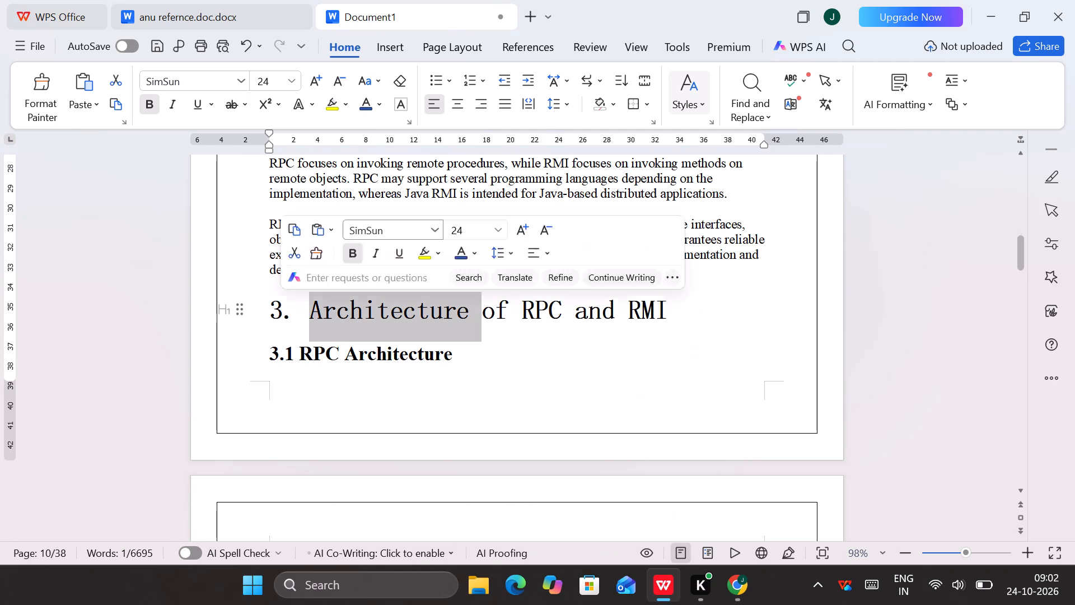
click(623, 231)
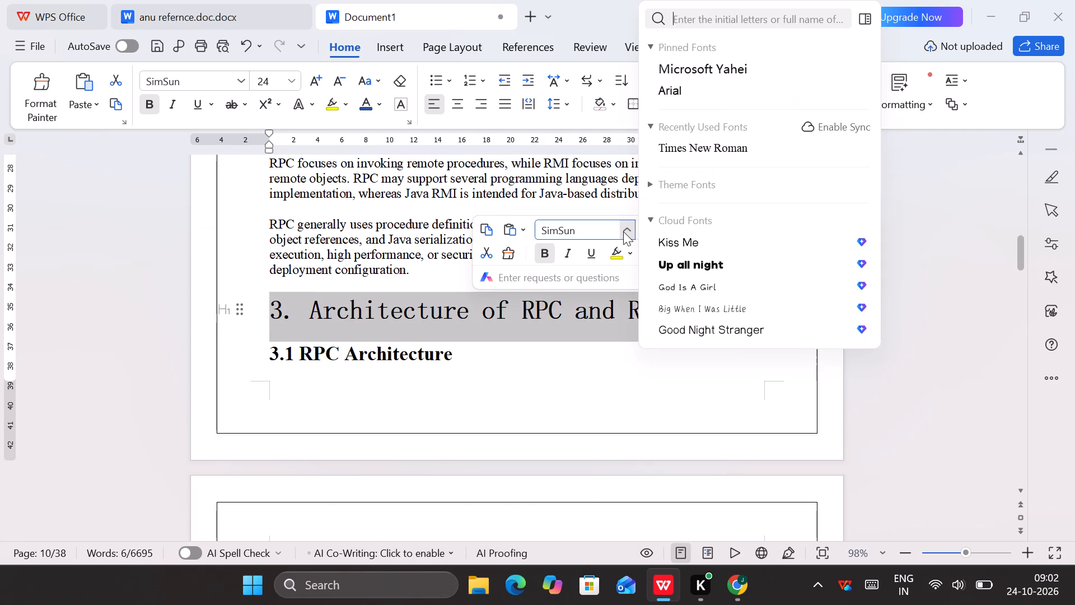
click(677, 145)
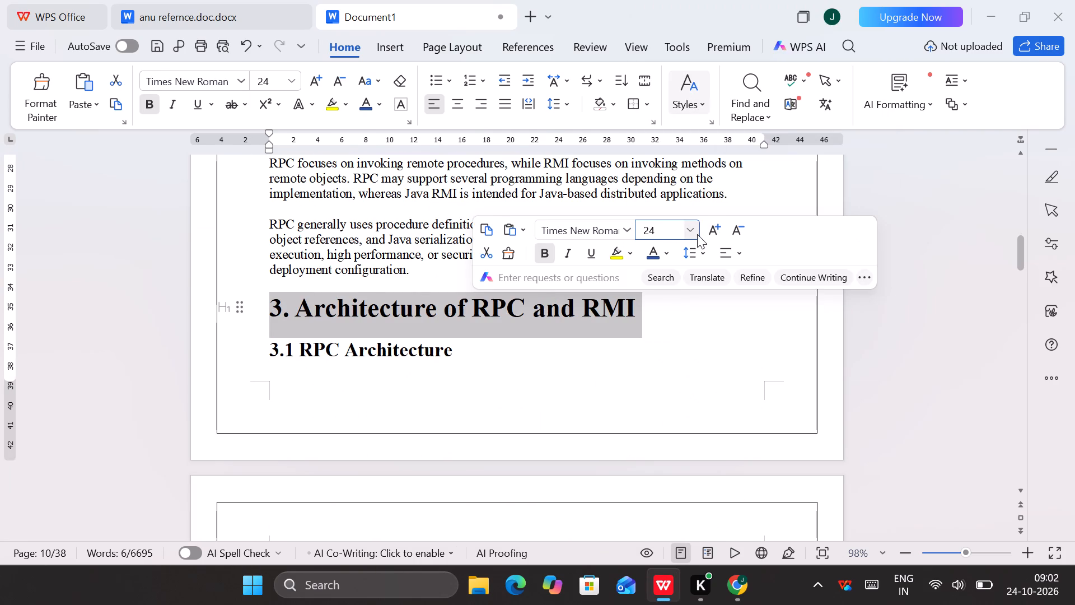
click(662, 236)
key(BackSpace)
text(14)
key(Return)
Set the font size of the heading "3.1 RPC Architecture" to 12.
triple_click(423, 342)
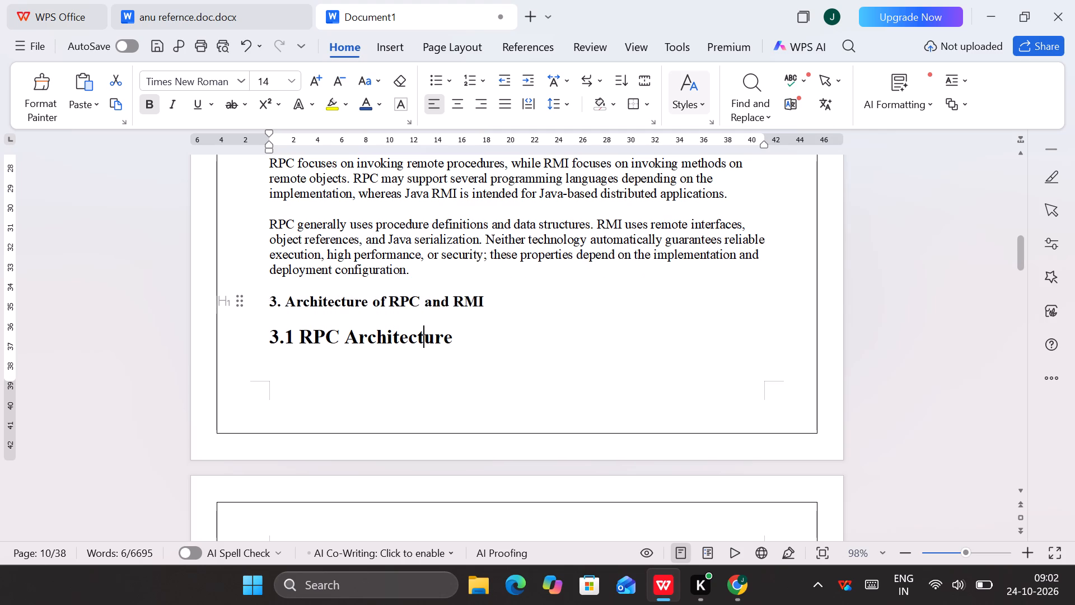
click(446, 263)
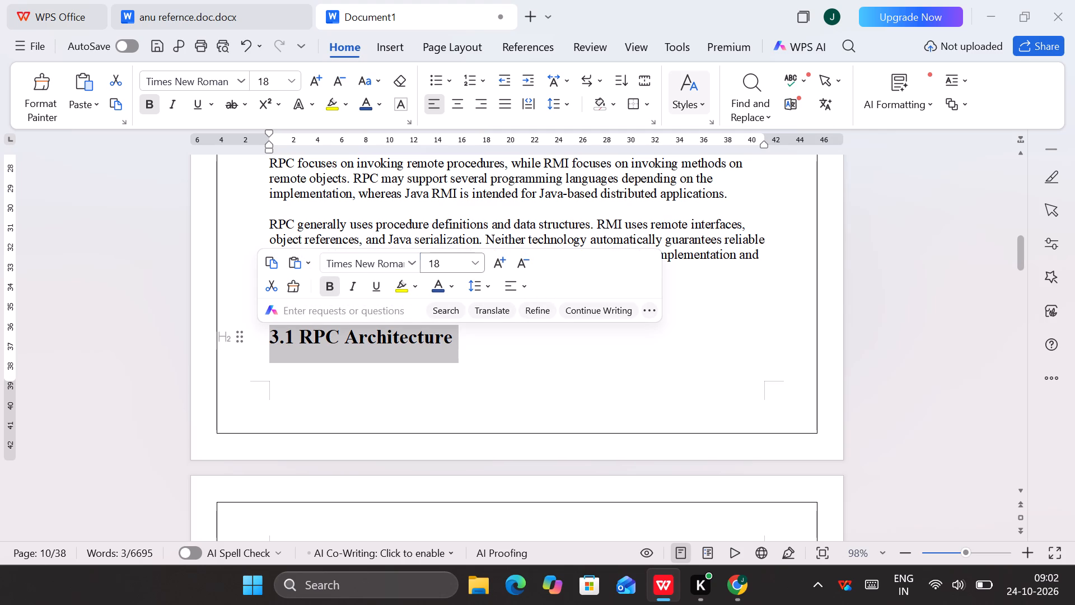
key(BackSpace)
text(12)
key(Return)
Set the font size of the heading "2.3 Difference Between RPC and RMI" to 12.
scroll(446, 263, up, 2)
triple_click(421, 247)
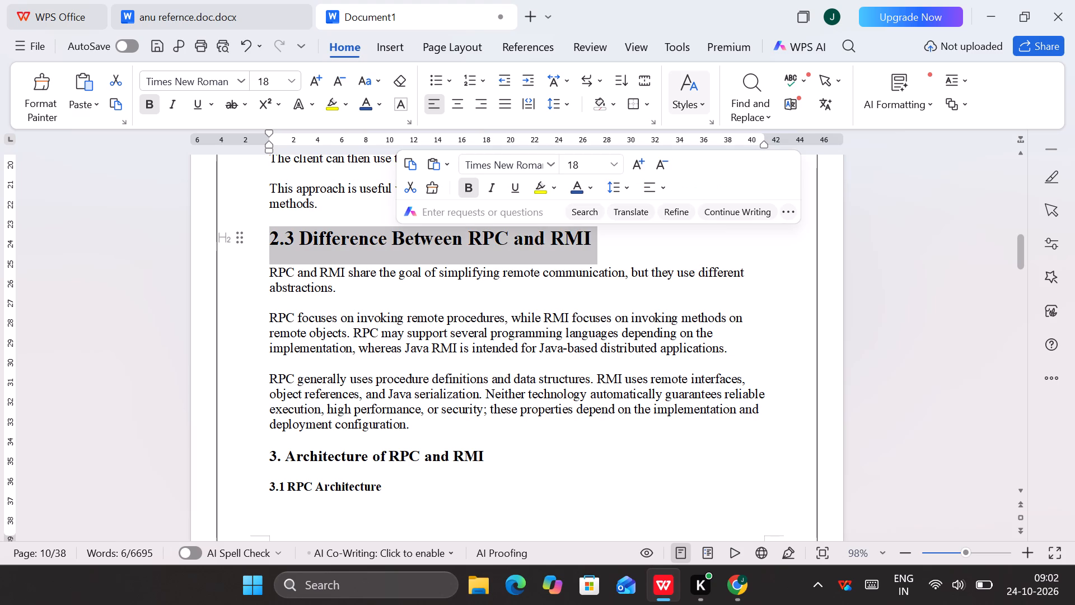
click(596, 162)
key(BackSpace)
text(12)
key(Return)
In section 3.1.2, remove the empty bullets above and below "Separates client logic from server implementation.".
scroll(536, 388, up, 1)
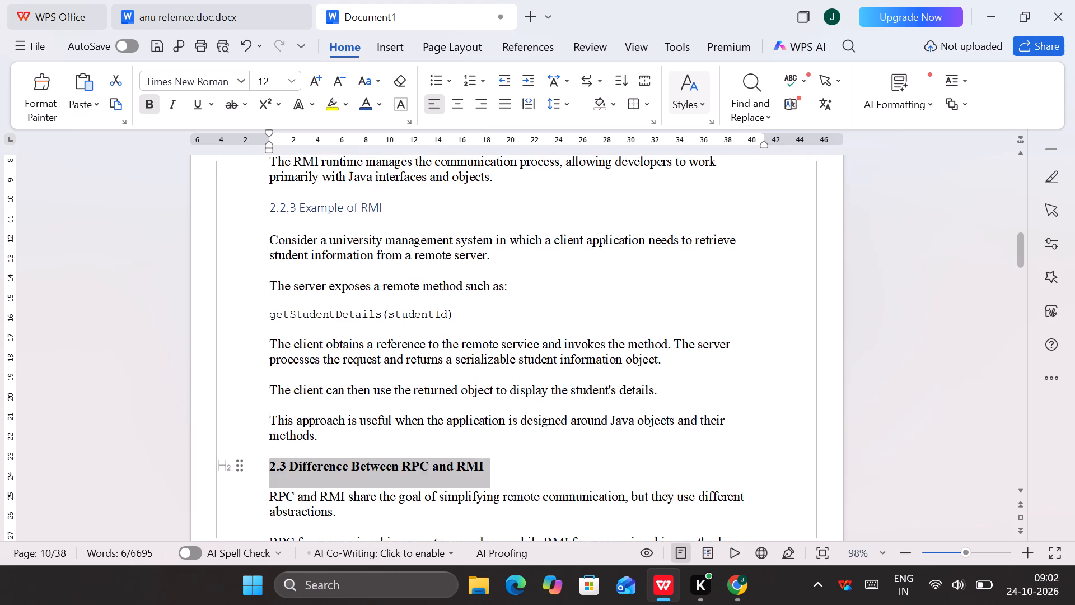
scroll(536, 388, down, 2)
scroll(536, 388, up, 1)
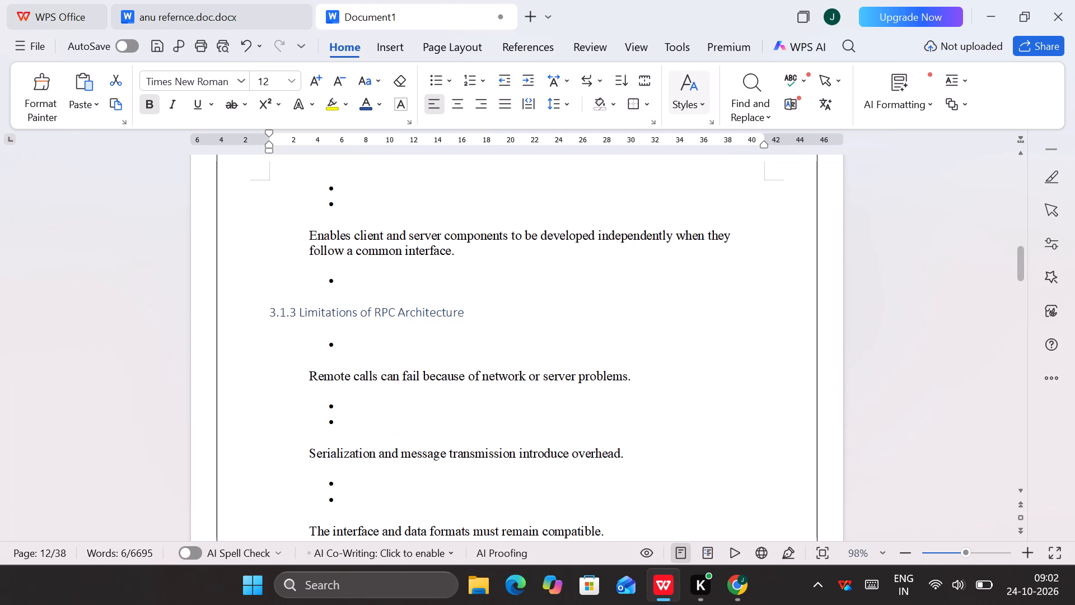
scroll(536, 388, up, 3)
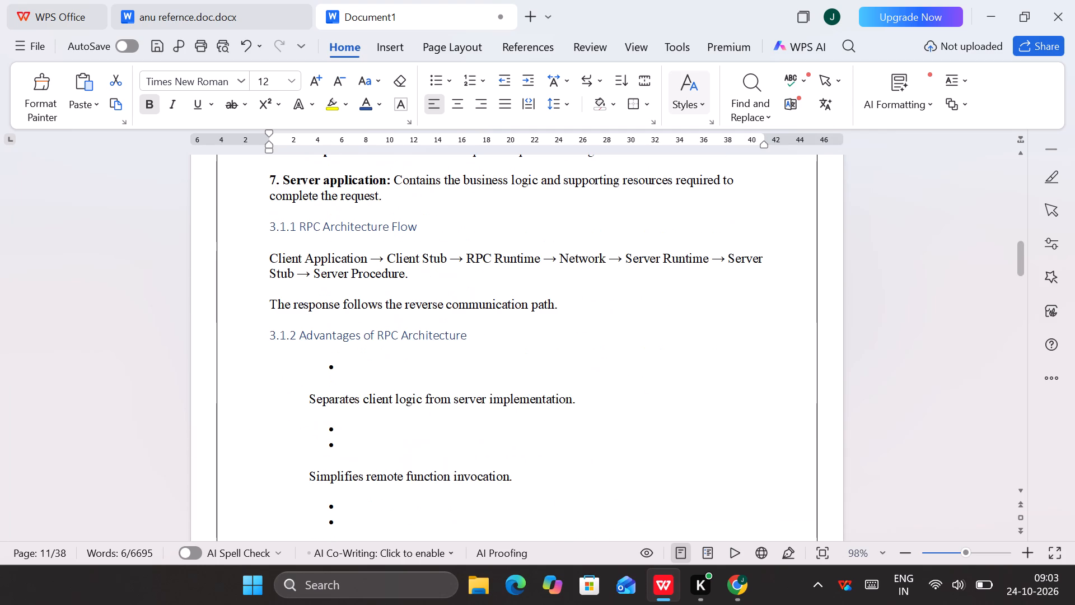
click(396, 380)
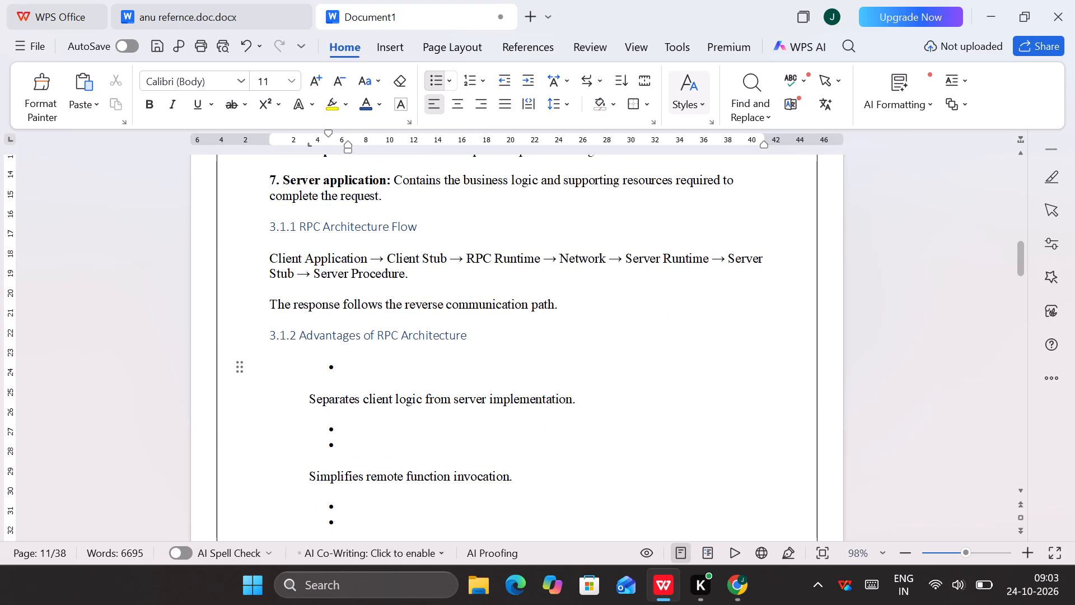
key(BackSpace)
key(BackSpace)
key(BackSpace)
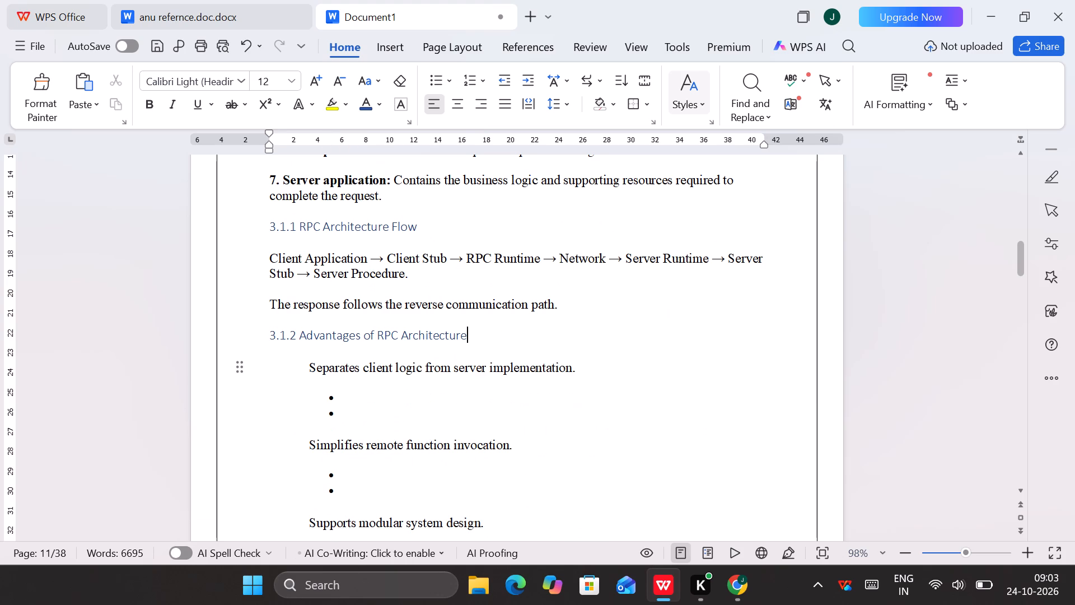
key(Down)
key(Down)
key(Down)
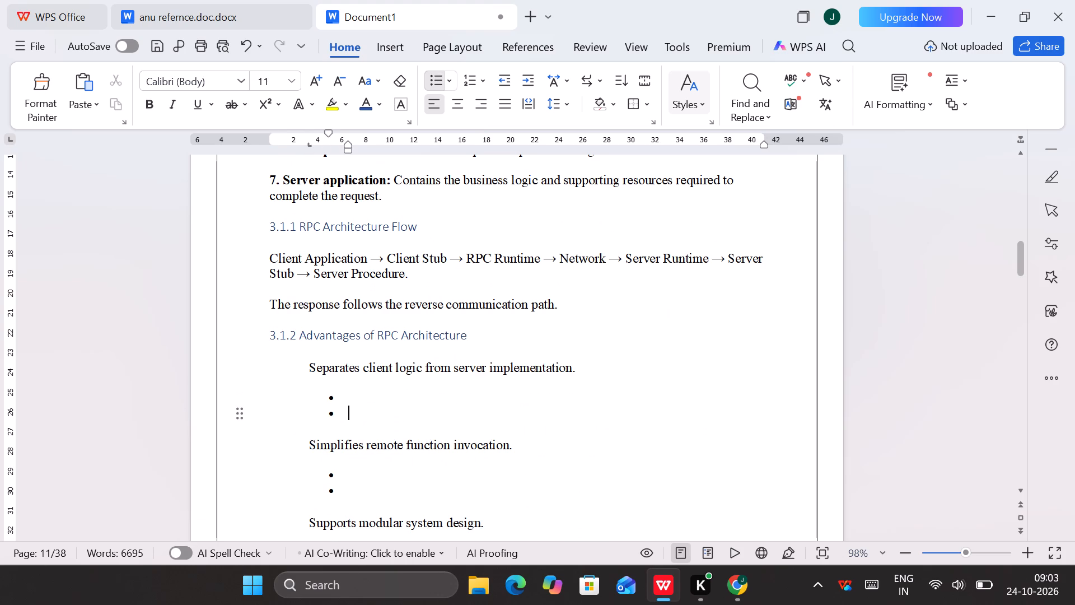
key(Delete)
key(Up)
key(Delete)
Remove the empty bullets above and below "Supports modular system design." in section 3.1.2, keeping its wording intact.
key(Down)
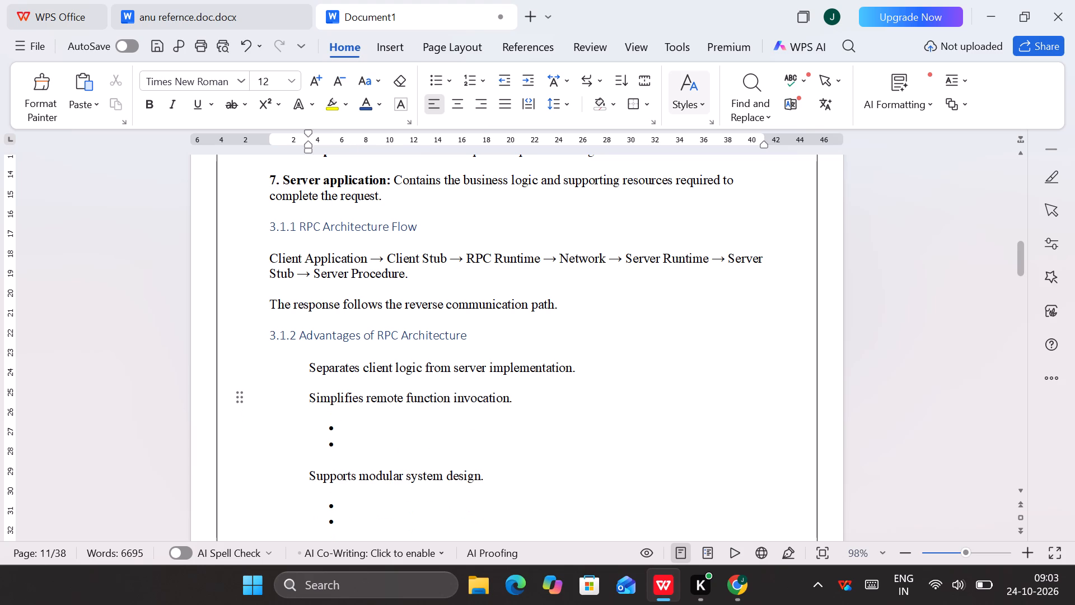
key(Down)
key(Delete)
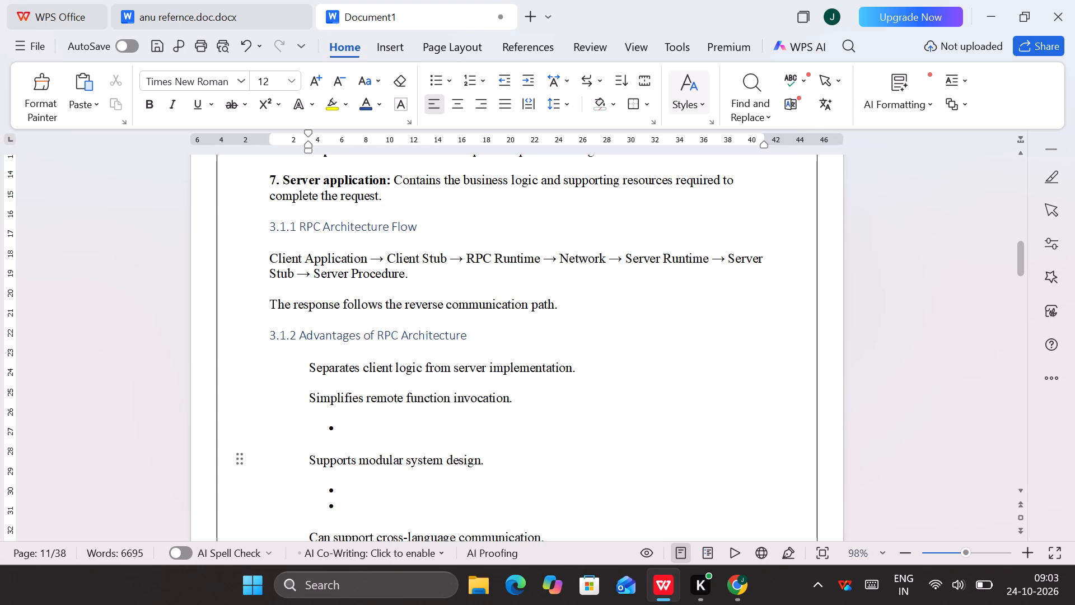
key(Delete)
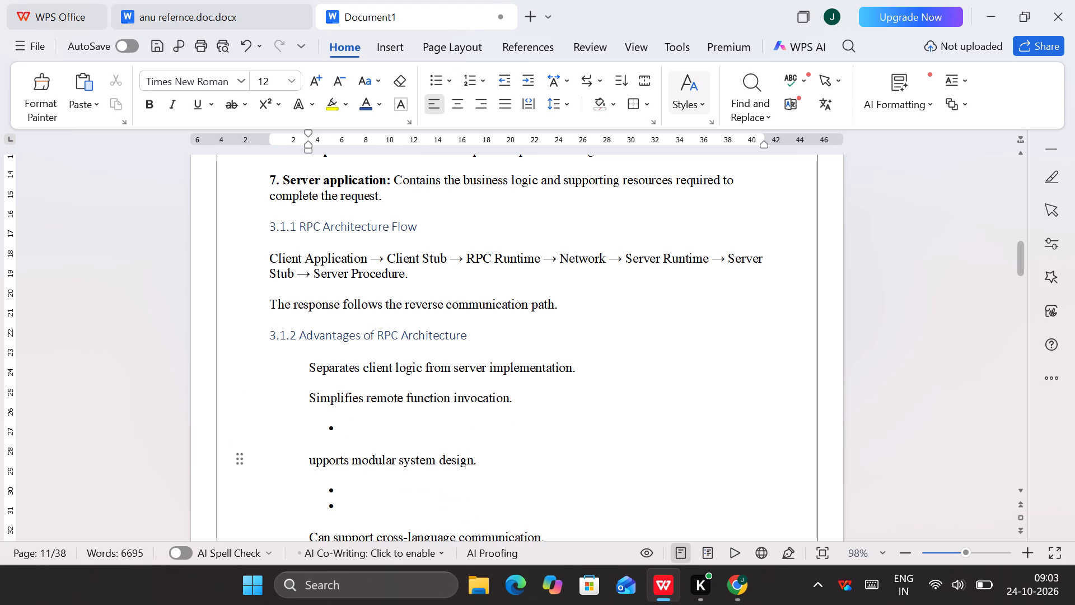
key(ctrl+z)
key(Up)
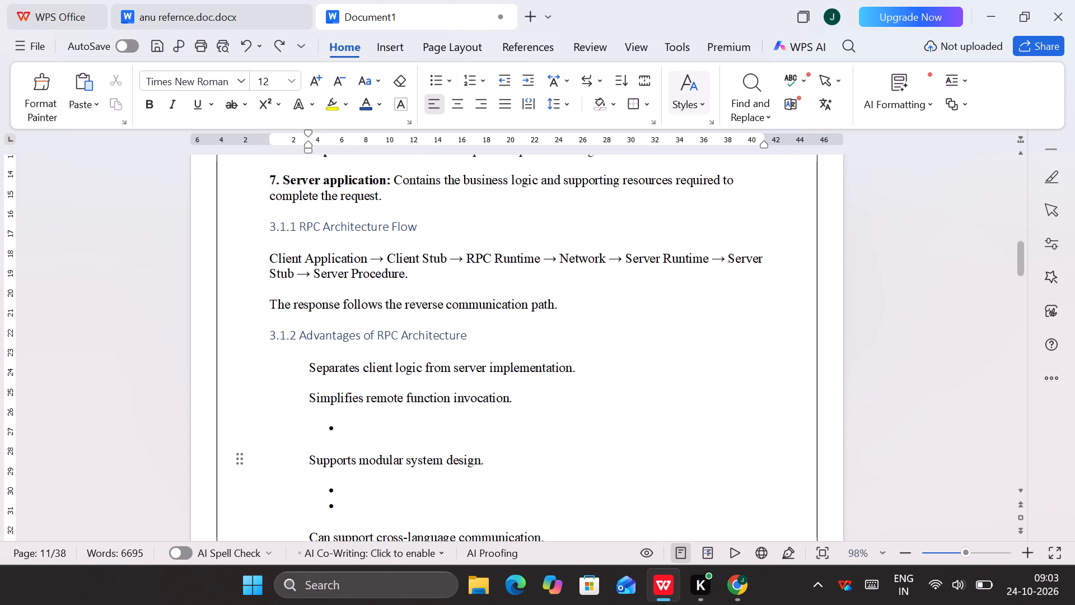
key(Delete)
key(Delete)
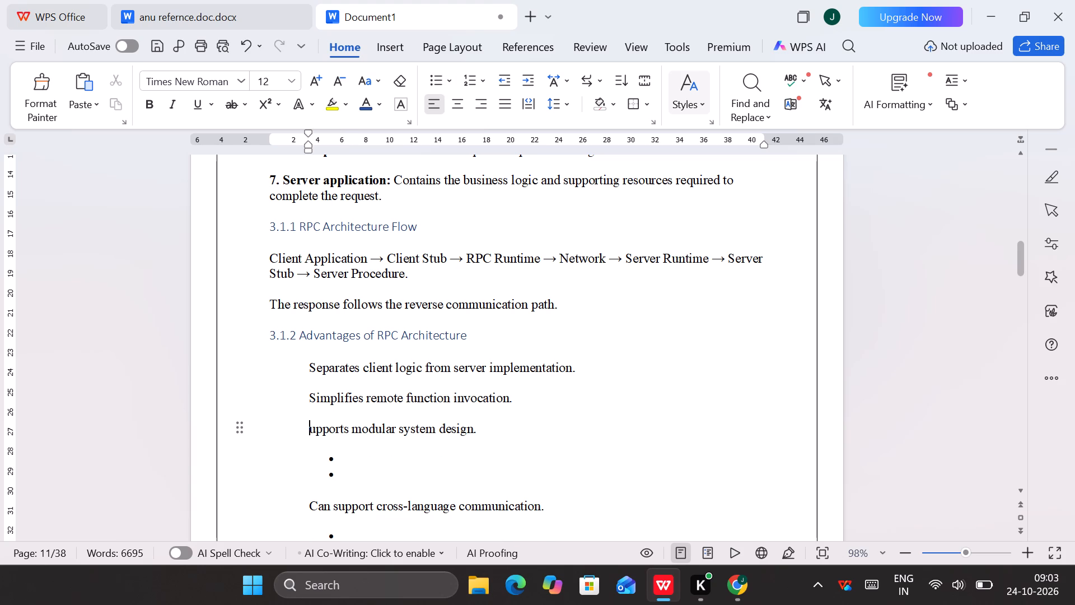
key(ctrl+z)
key(Down)
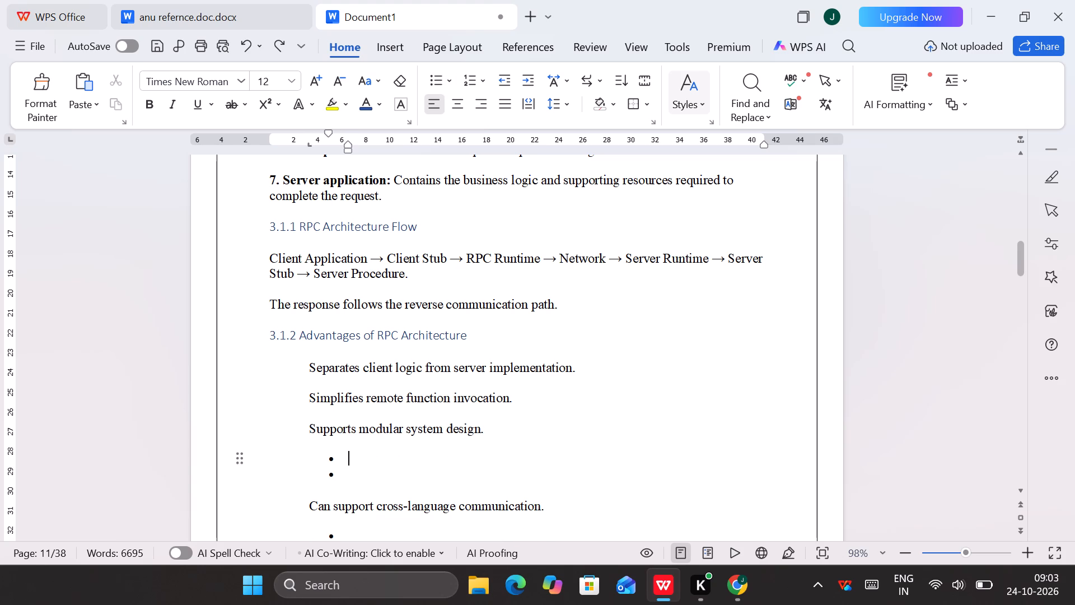
key(Right)
key(Delete)
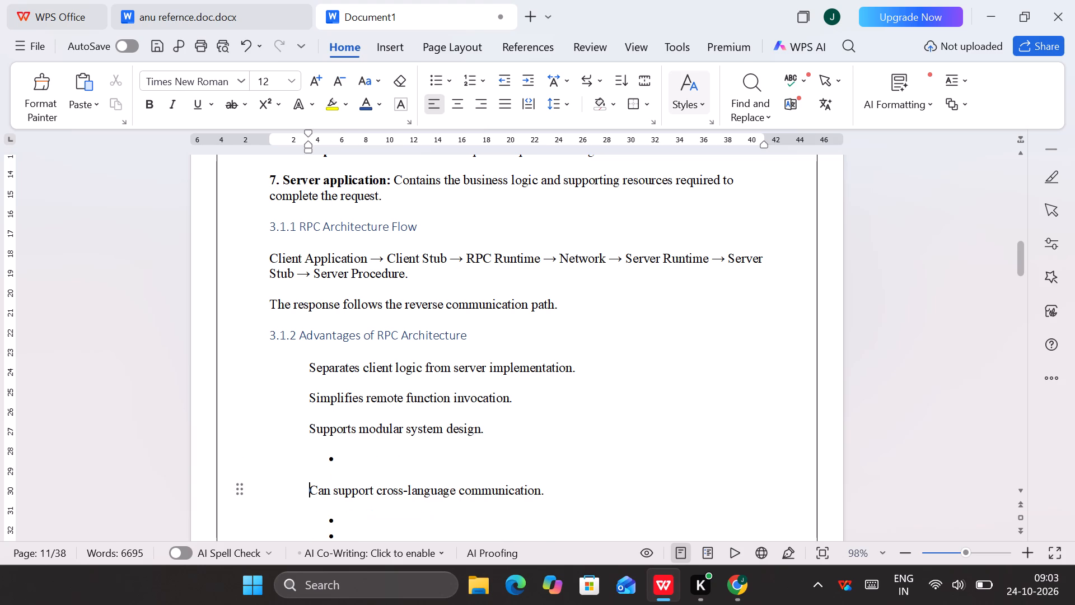
key(Up)
key(Delete)
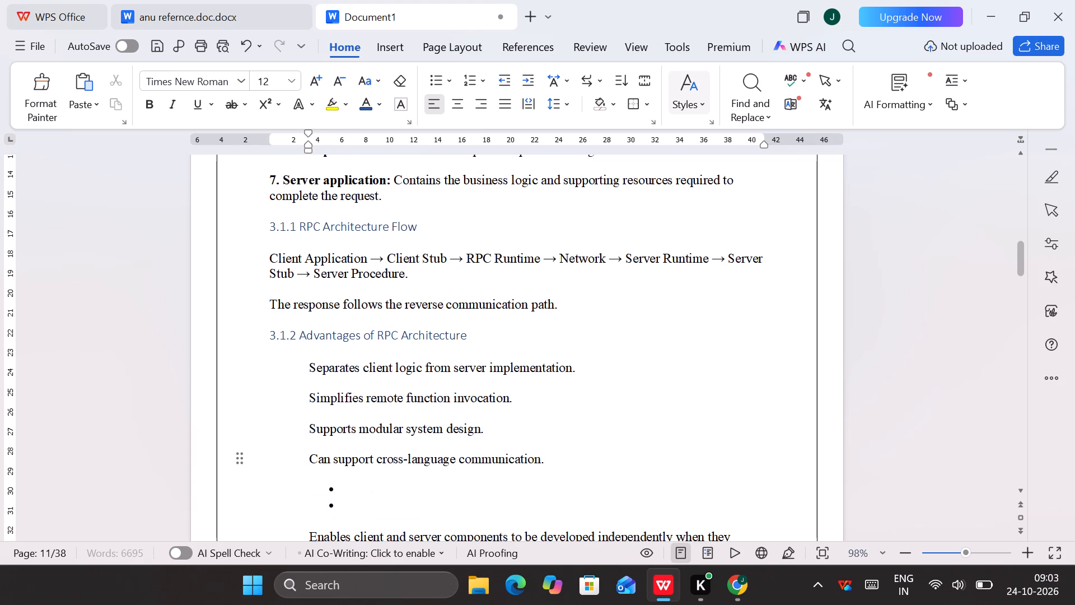
Remove the empty bullets above and below the paragraph "Enables client and server components to be developed independently" in section 3.1.2.
key(Down)
key(Down)
key(Delete)
key(Up)
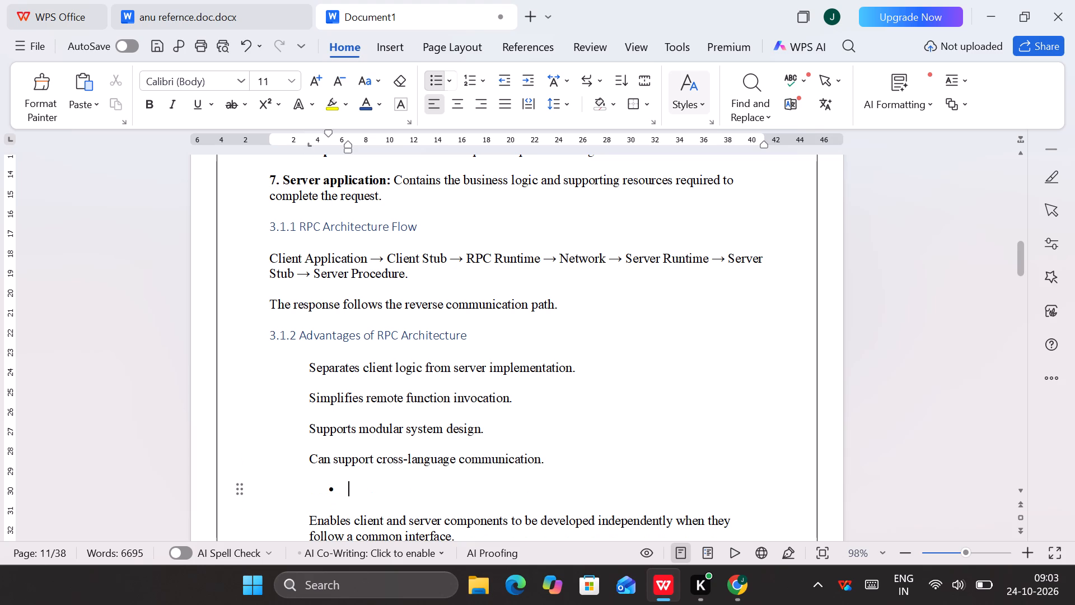
key(Delete)
key(Down)
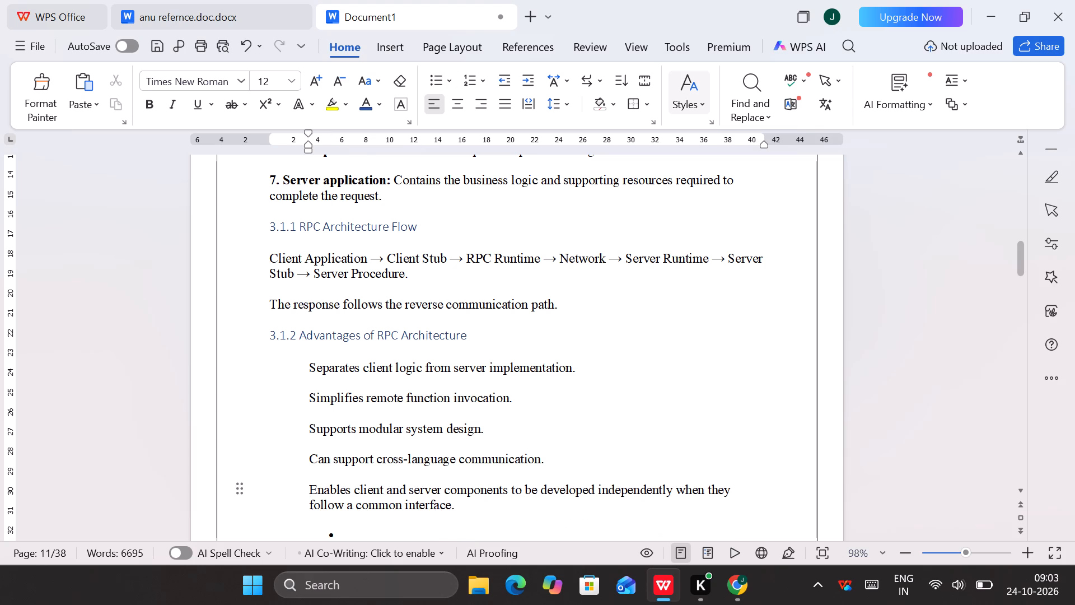
key(Down)
key(Delete)
key(Down)
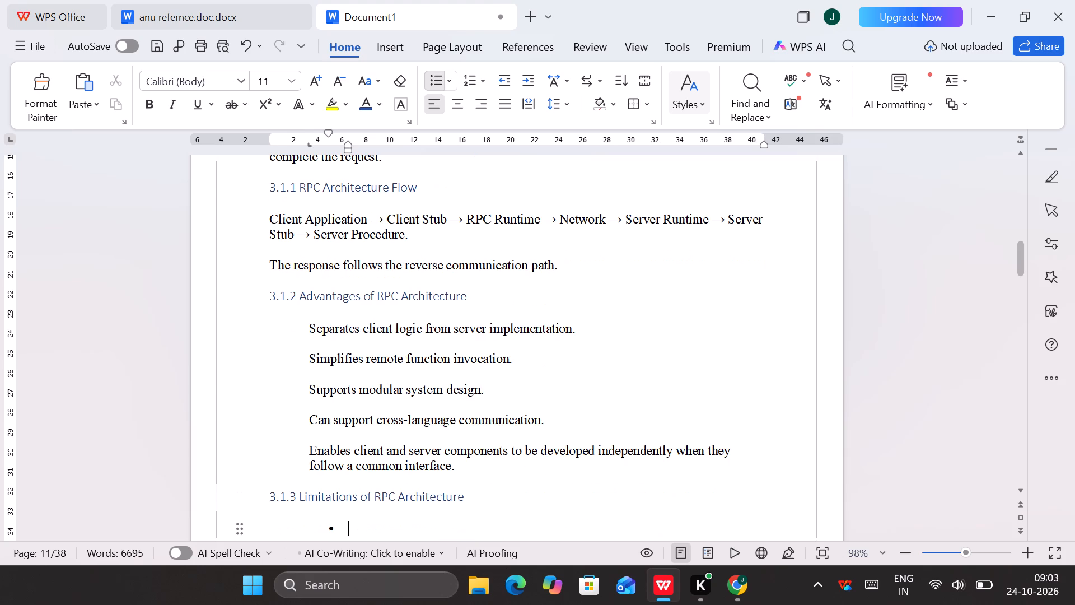
In section 3.1.3, remove the empty bullets from above "Remote calls can fail" down to "The interface and data formats must remain compatible.".
key(Delete)
key(Down)
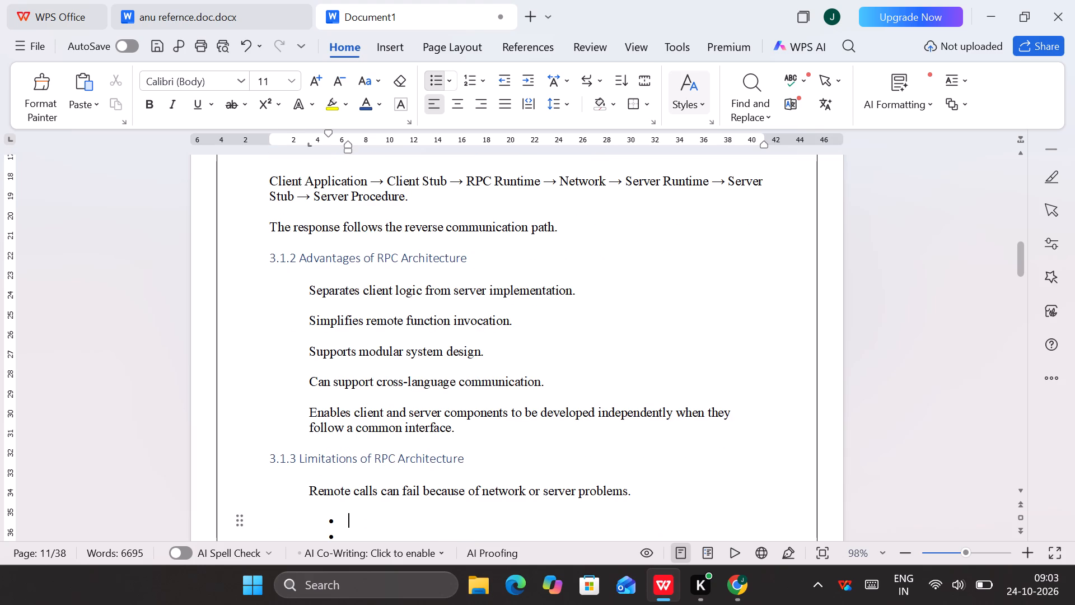
key(Delete)
key(Down)
key(Up)
key(Delete)
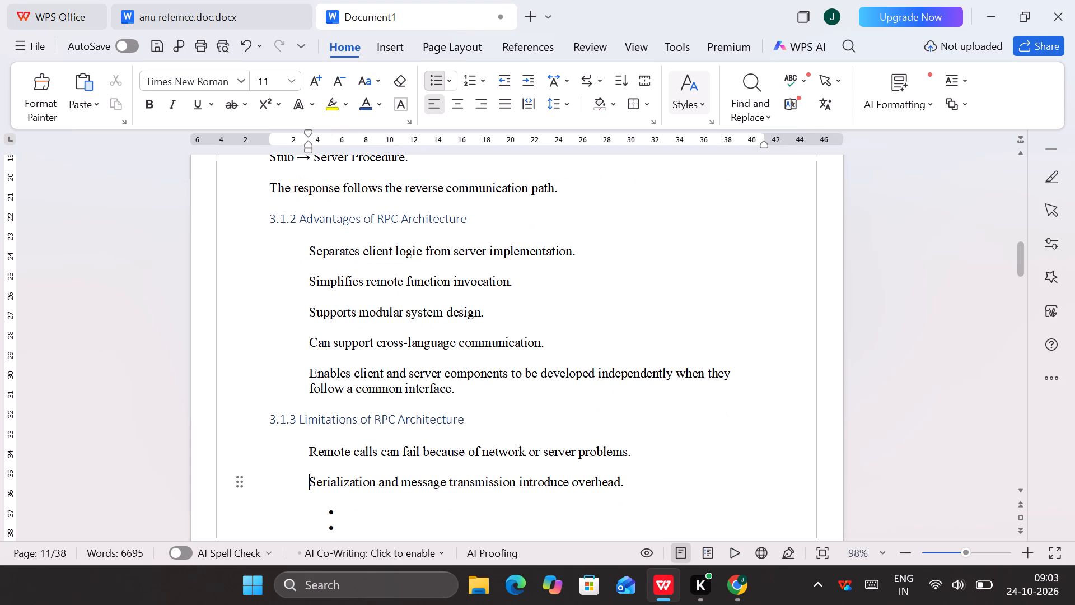
key(Down)
key(Down)
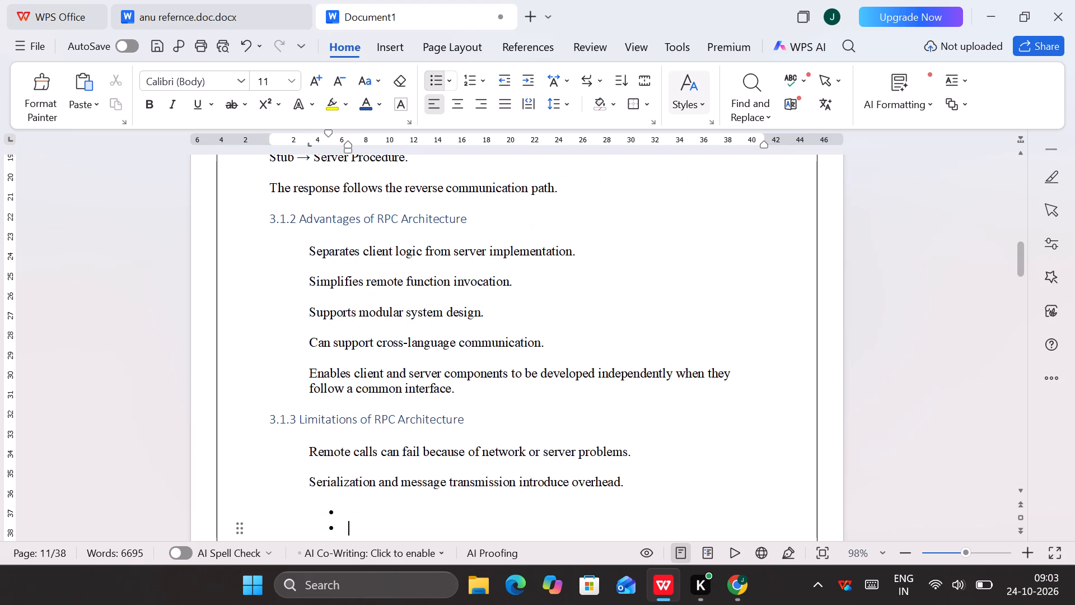
key(Delete)
key(Up)
key(Delete)
Remove the remaining empty bullets in section 3.1.3, around the "Developers must consider timeouts" and "A remote call may have much higher latency" lines.
key(Down)
key(Down)
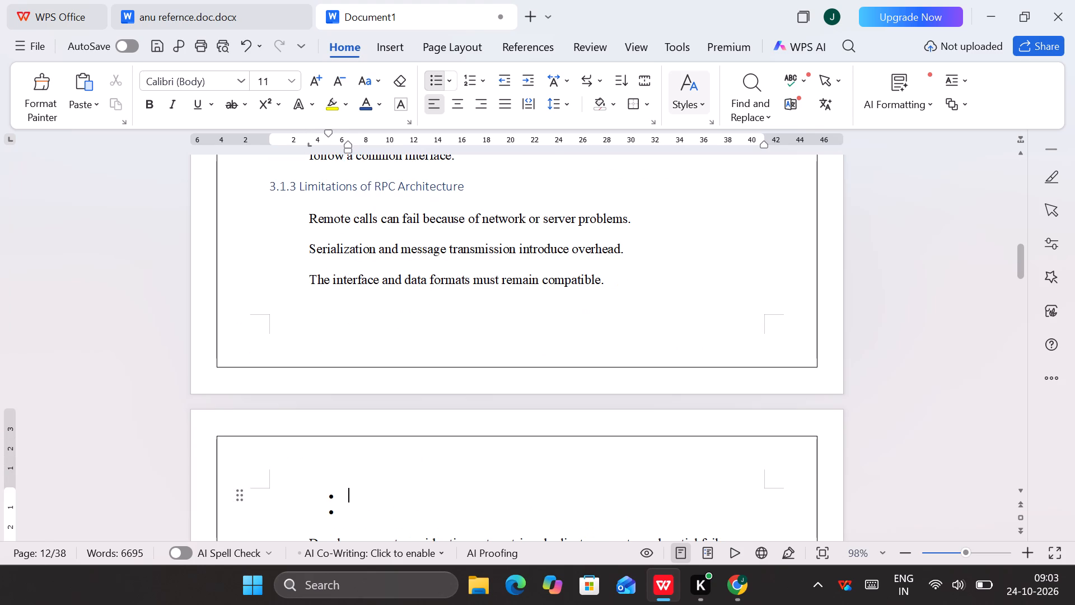
key(Delete)
key(Up)
key(Delete)
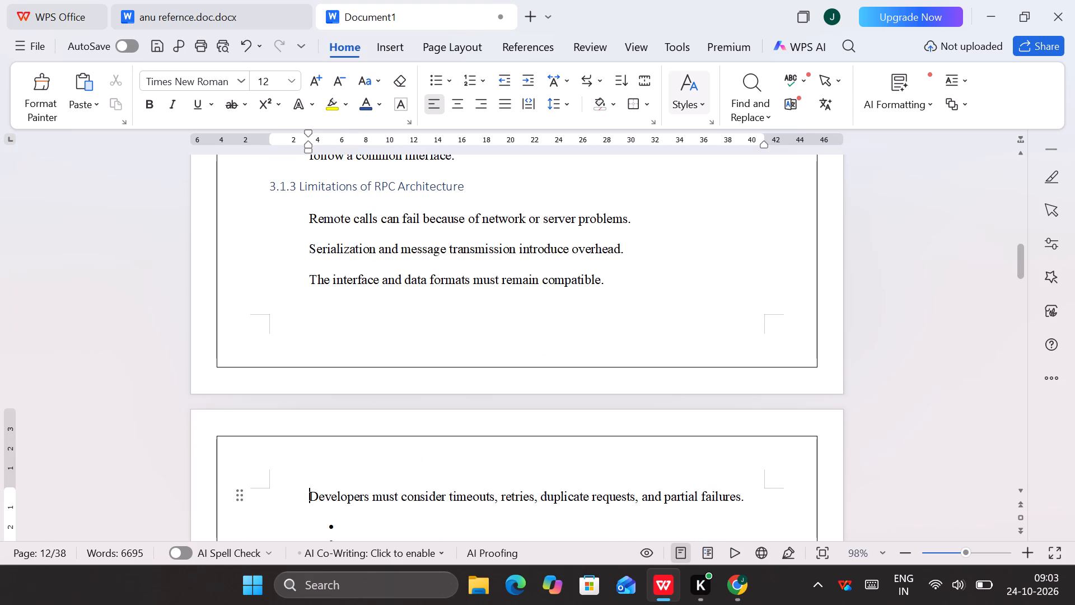
key(Down)
key(Down)
key(Delete)
key(Up)
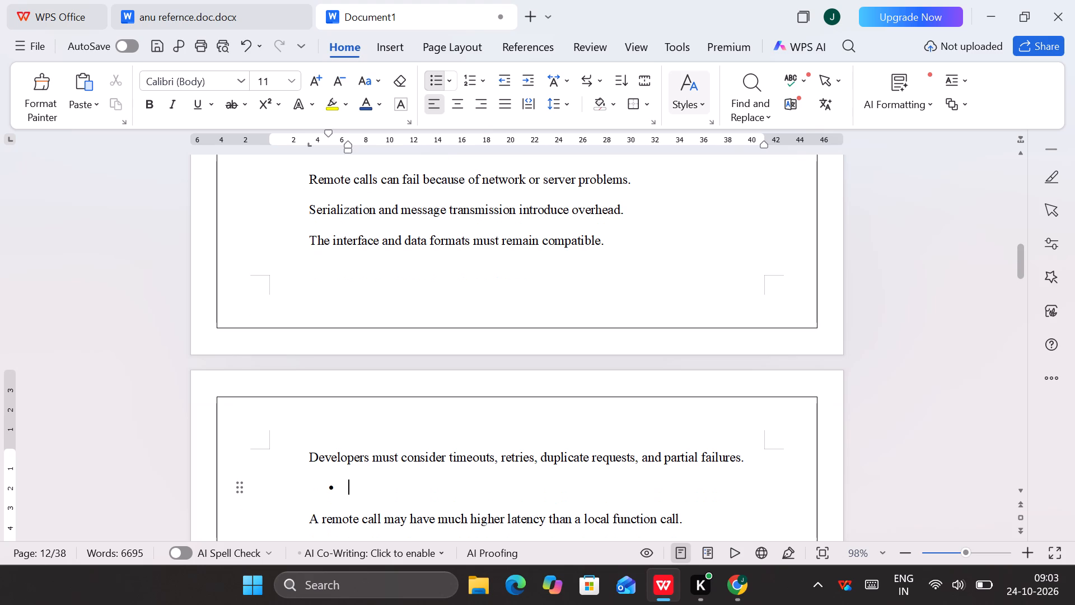
key(Delete)
key(Down)
key(Down)
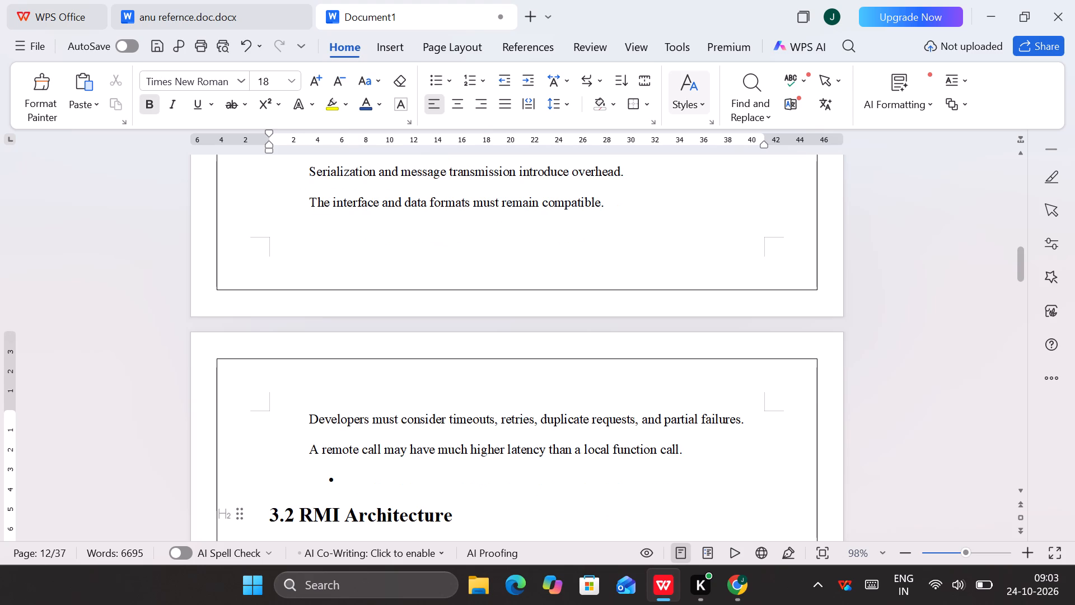
key(Up)
key(Delete)
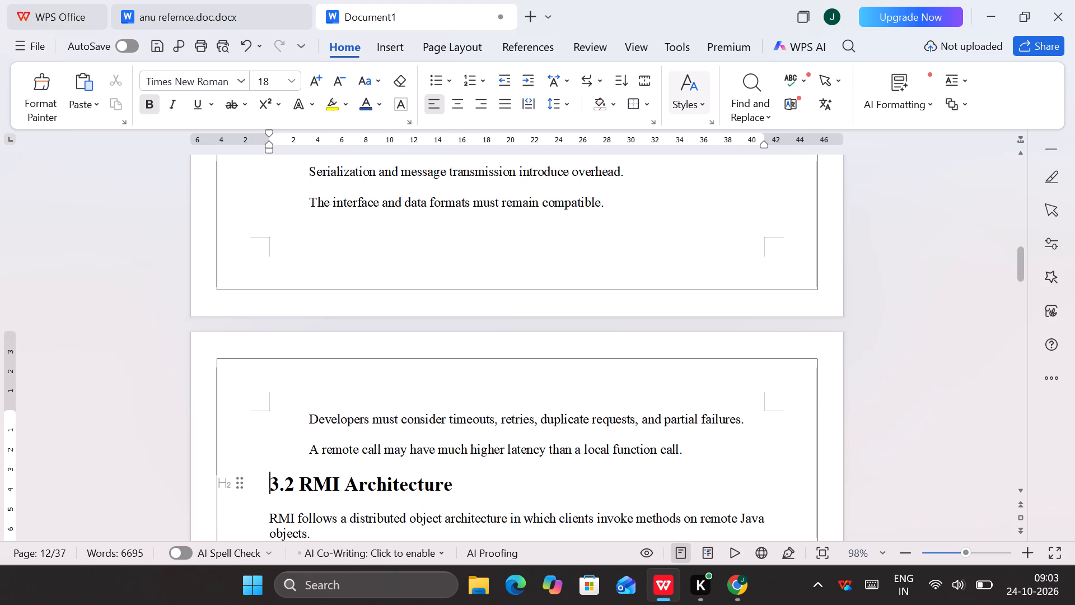
Set the font size of the heading "3.2 RMI Architecture" to 12.
triple_click(356, 483)
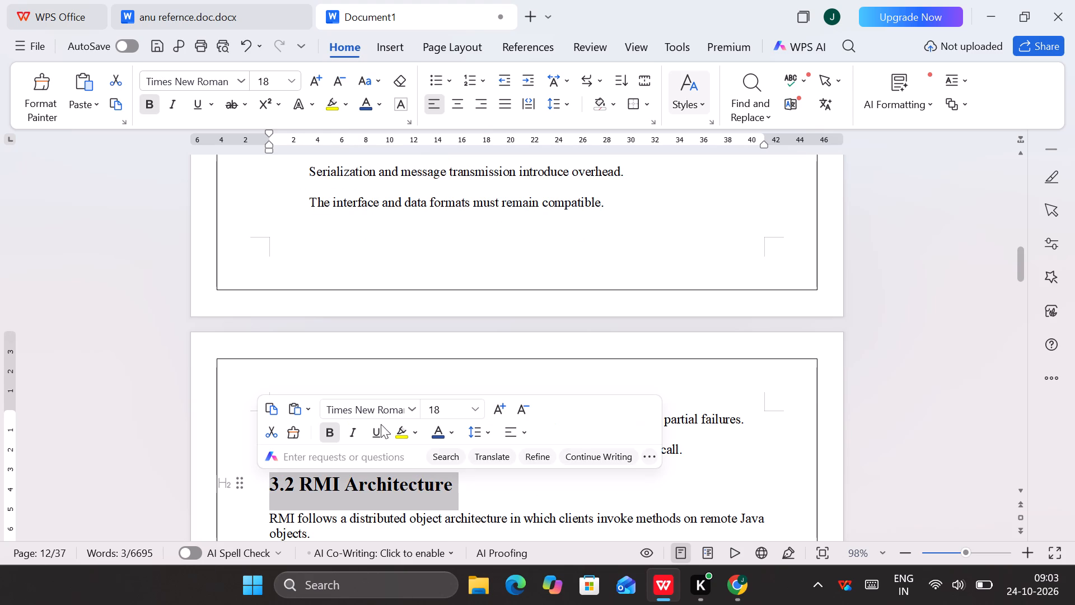
click(451, 409)
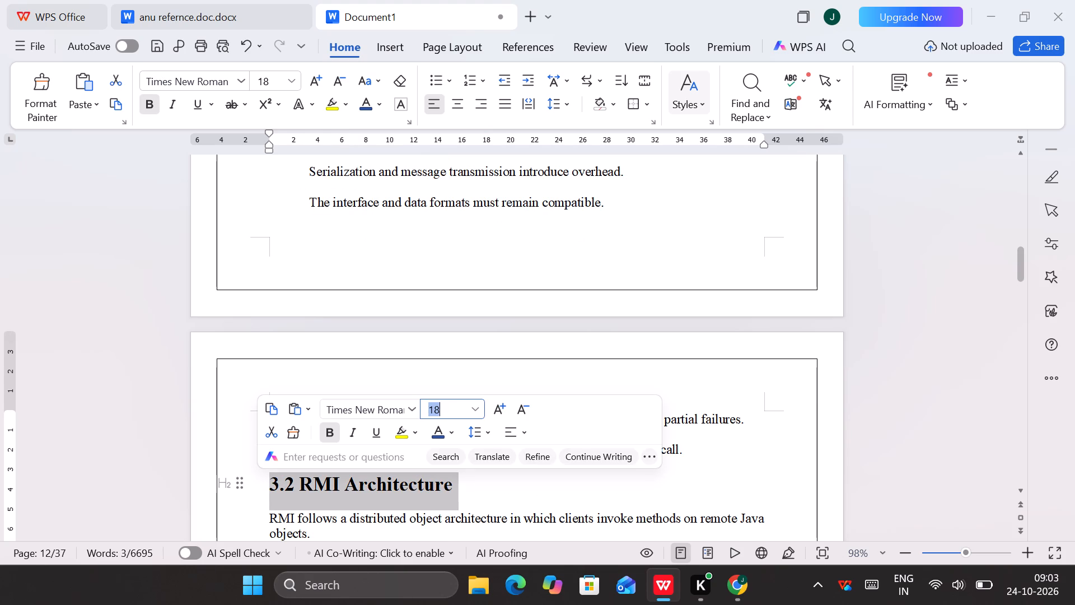
key(BackSpace)
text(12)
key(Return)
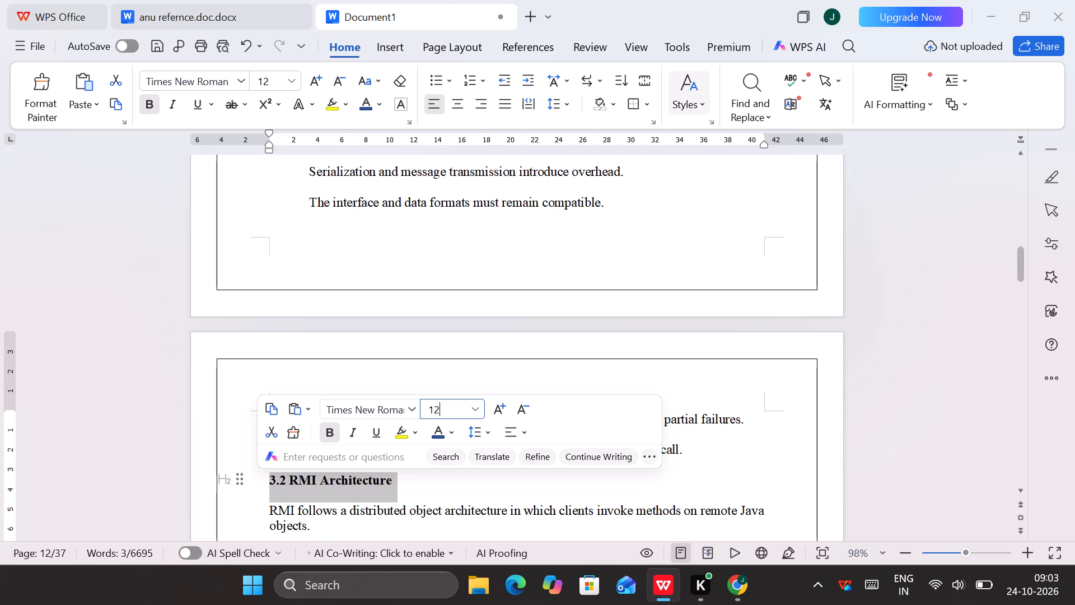
In section 3.2.2, remove the empty bullets above and below "Integrates naturally with Java object-oriented programming.".
scroll(457, 404, down, 3)
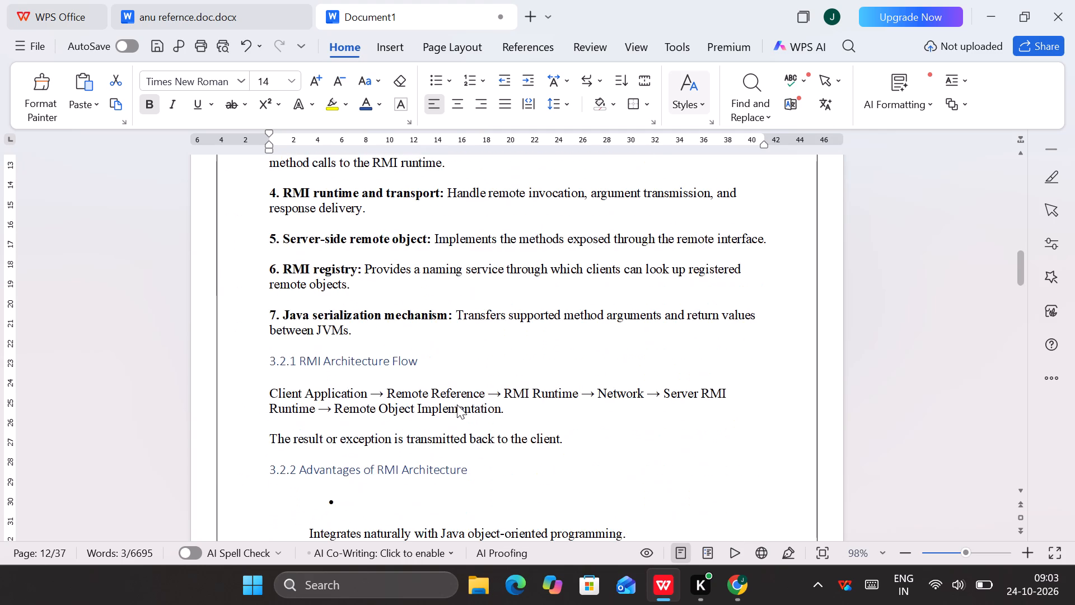
scroll(457, 404, down, 1)
click(358, 300)
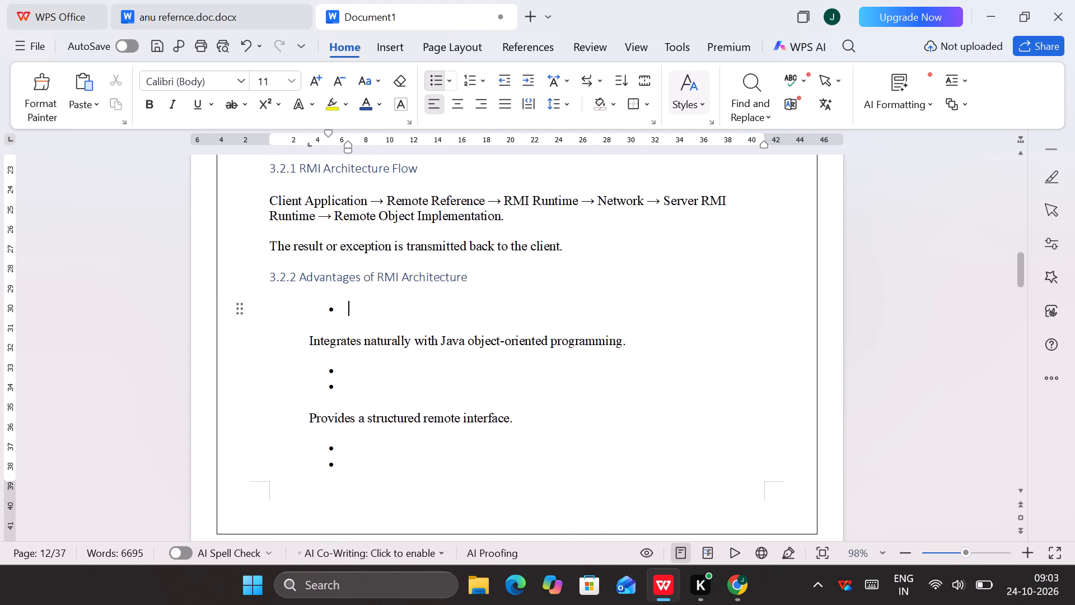
key(Delete)
key(Down)
key(Down)
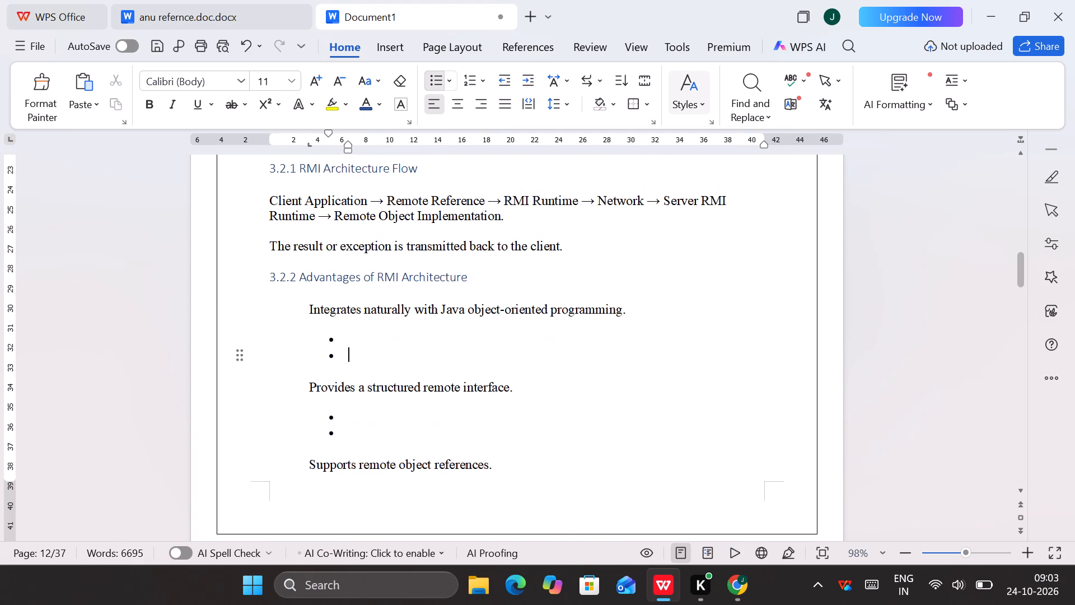
key(Delete)
key(Up)
key(Delete)
Remove the empty bullets above and below "Supports remote object references." in section 3.2.2.
key(Down)
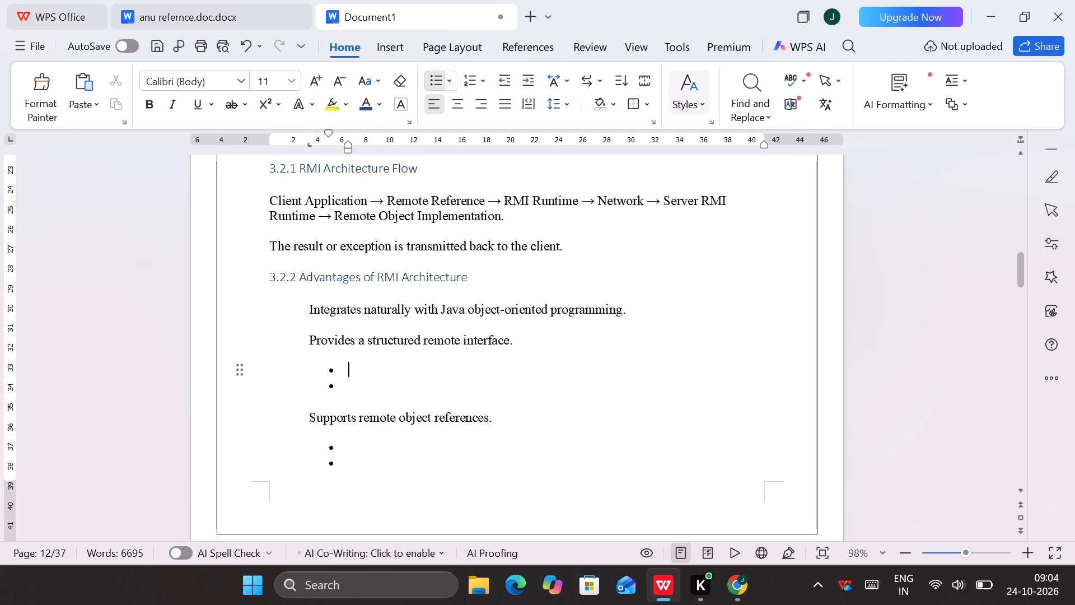
key(Down)
key(Delete)
key(Up)
key(Delete)
key(Down)
key(Down)
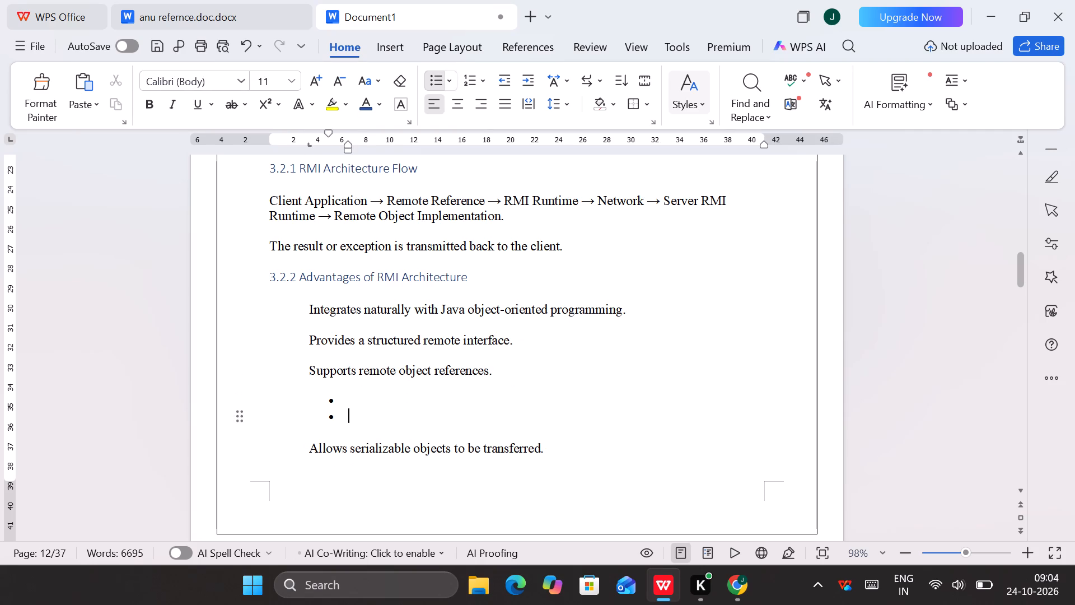
key(Delete)
key(Up)
key(Delete)
Remove the empty bullets above and below "Provides exception-based reporting of communication and application failures." in section 3.2.2.
key(Down)
key(Down)
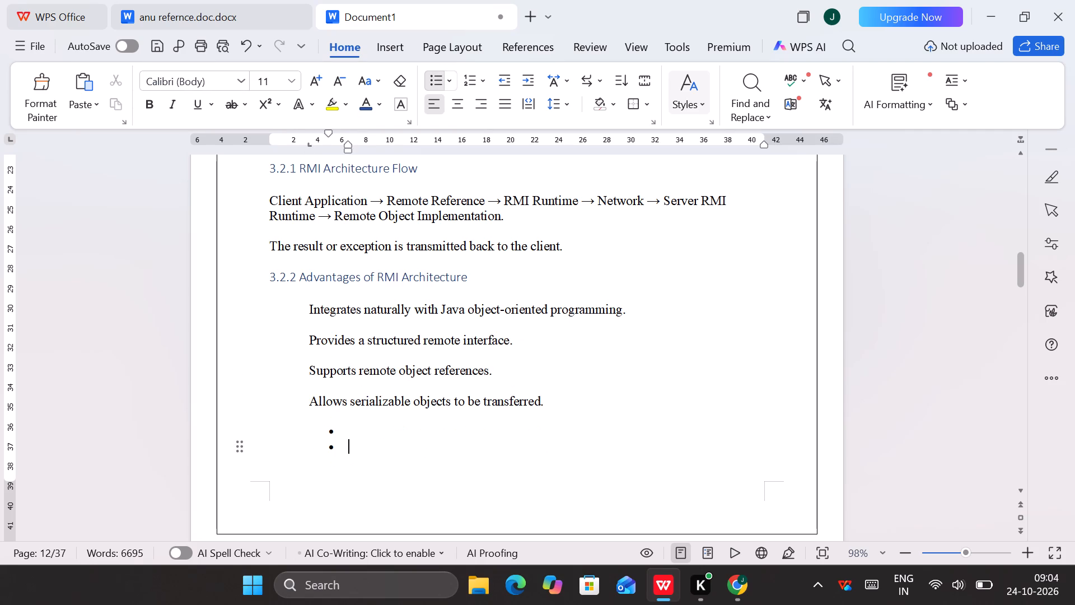
key(Delete)
key(Up)
key(Delete)
key(Down)
key(Delete)
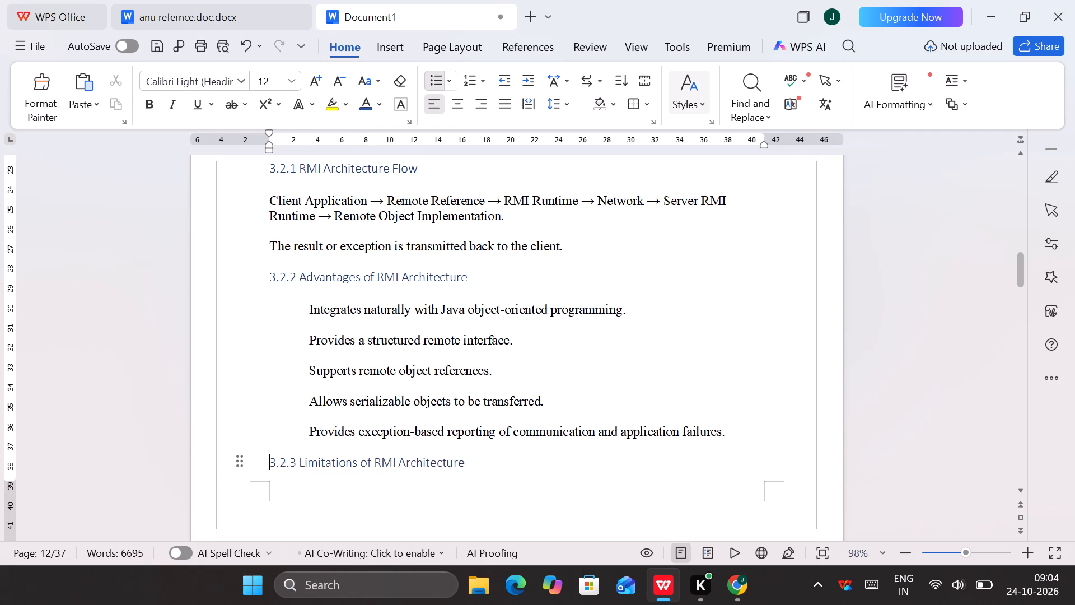
In section 3.2.3, remove the empty bullets around "Primarily designed for Java-to-Java communication." and "Requires compatible Java types and serialization behavior.".
key(Down)
key(Delete)
key(Down)
key(Delete)
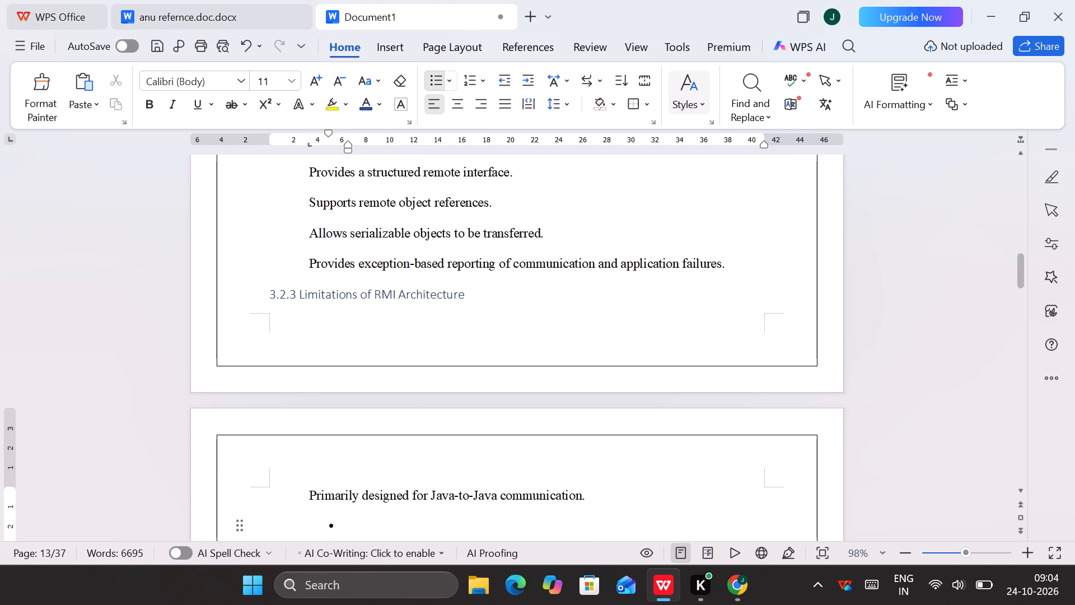
key(Down)
key(Up)
key(Delete)
key(Down)
key(Down)
key(Delete)
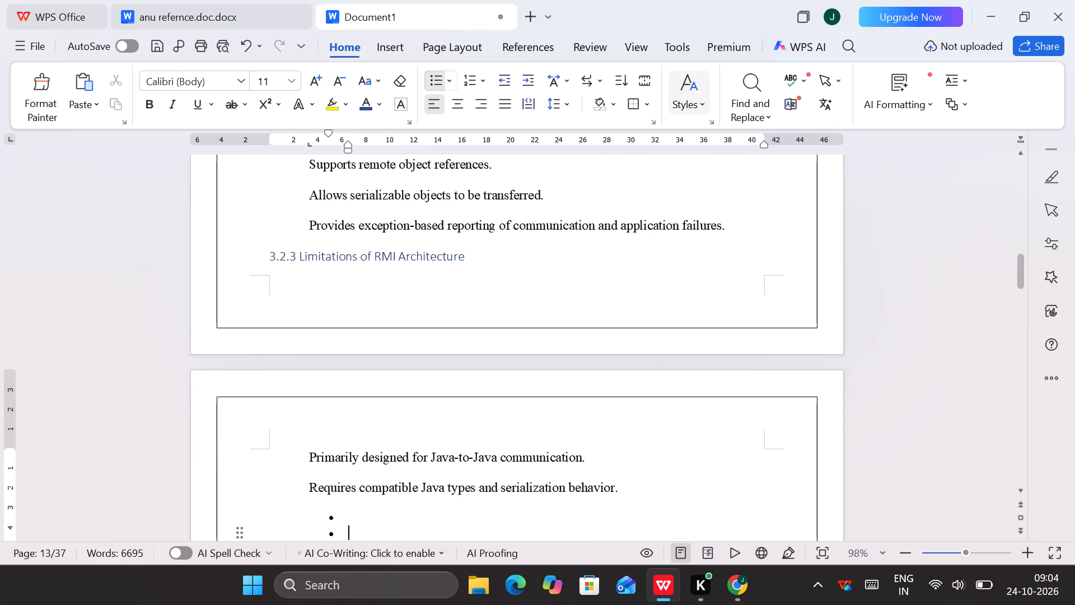
key(Up)
key(Delete)
Remove the remaining empty bullets in section 3.2.3, around "Network failures can interrupt method invocation." and the "Tight coupling to Java interfaces" line.
key(Down)
key(Down)
key(Delete)
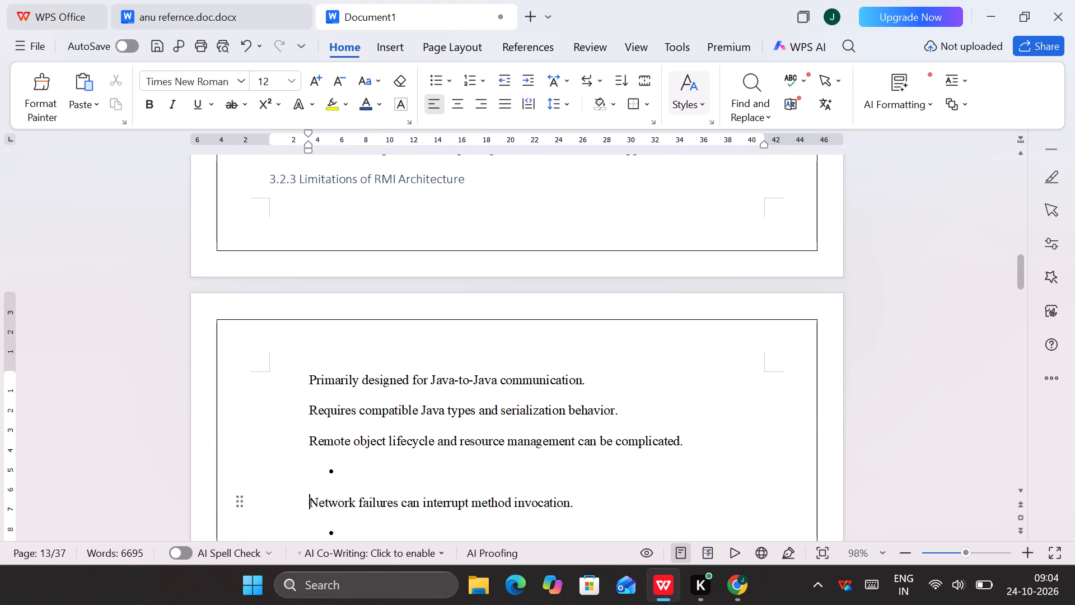
key(Up)
key(Delete)
key(Down)
key(Down)
key(Delete)
key(Up)
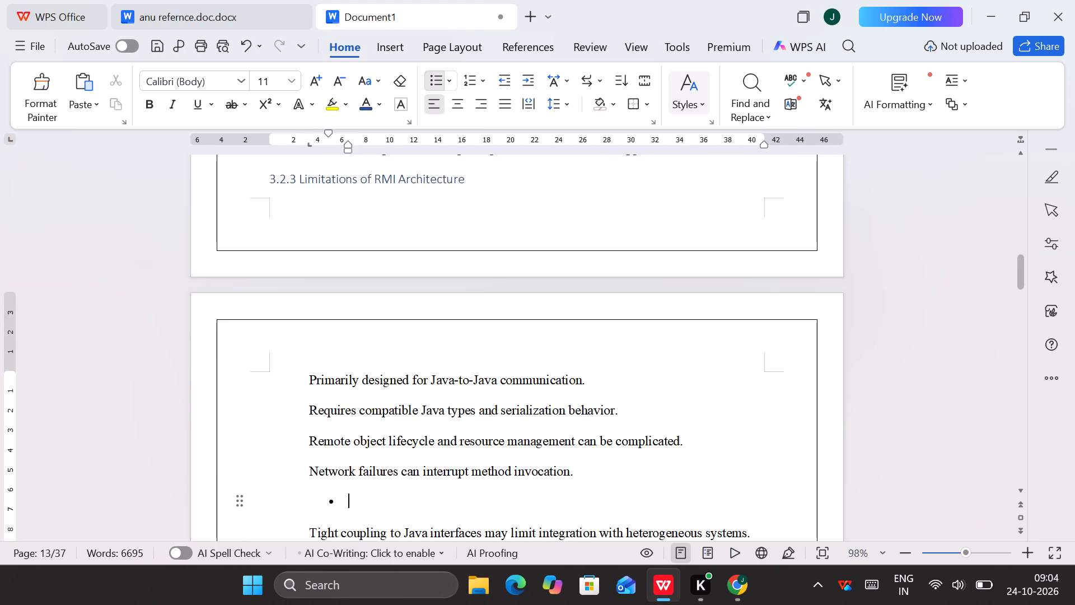
key(Delete)
key(Down)
key(Delete)
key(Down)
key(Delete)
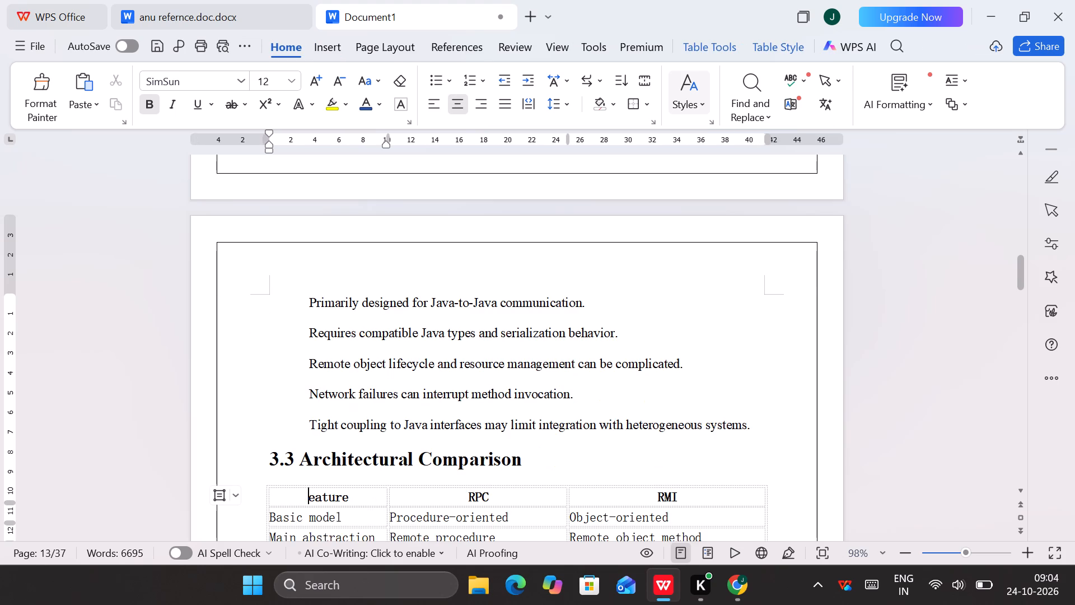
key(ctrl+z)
Set the font size of the heading "3.3 Architectural Comparison" to 12.
triple_click(349, 468)
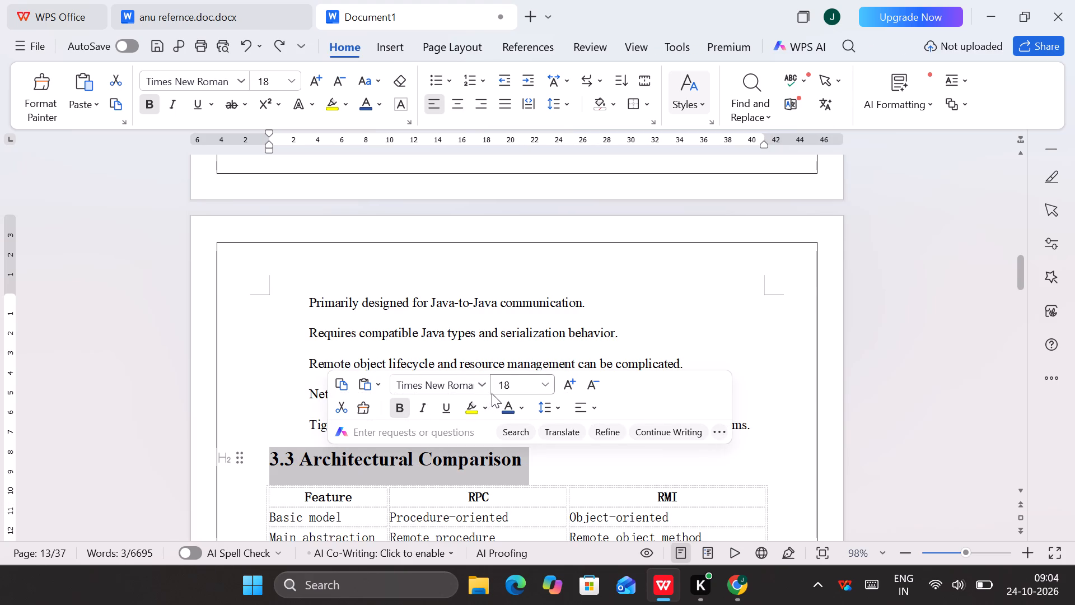
click(506, 389)
key(BackSpace)
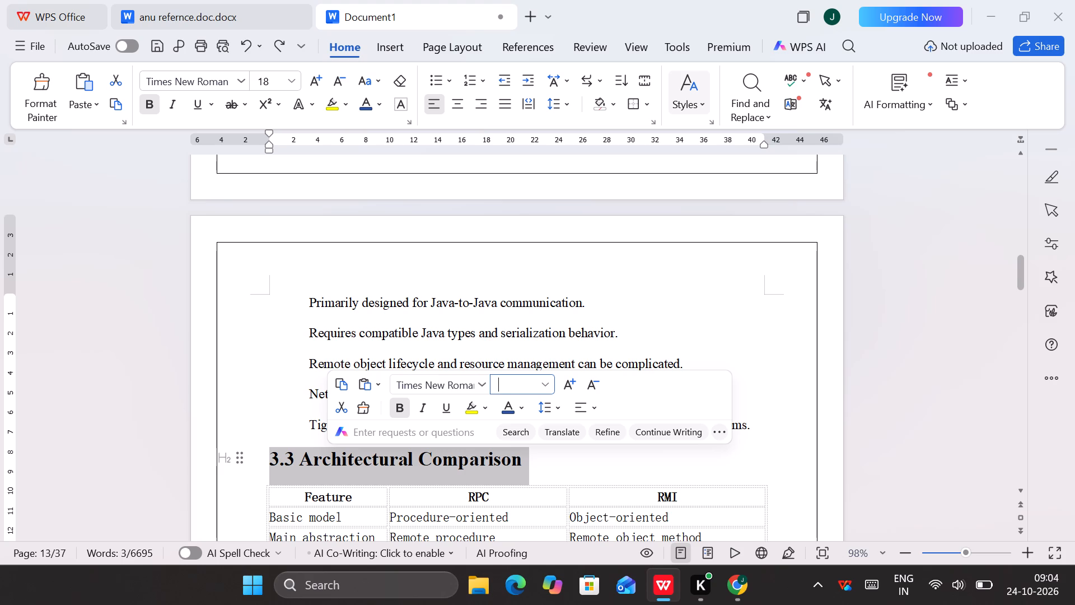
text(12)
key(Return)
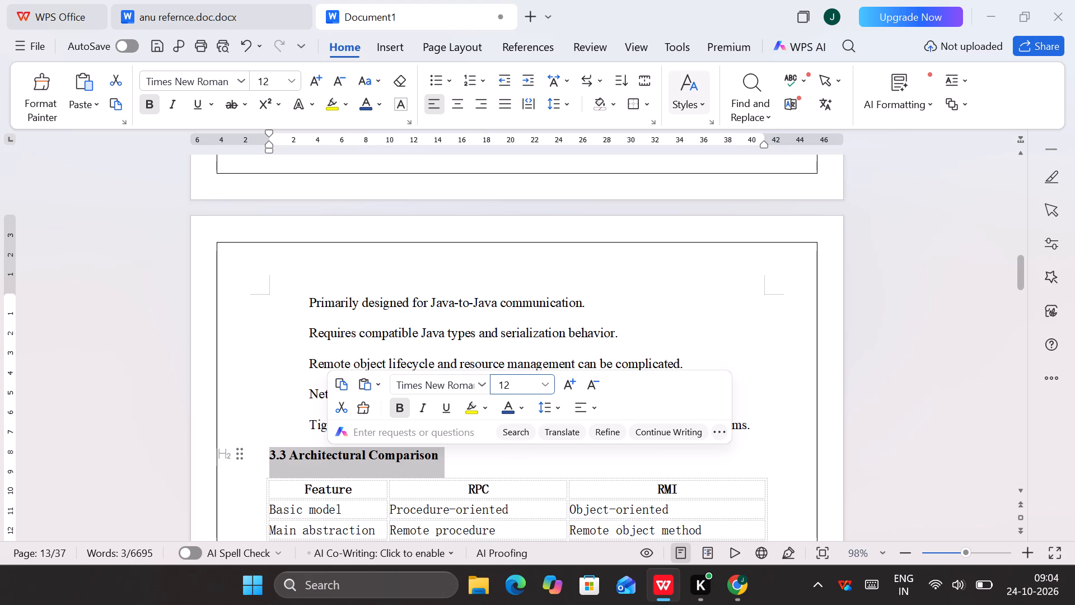
Set the font of the heading "4. Communication Mechanisms and Data Handling" to Times New Roman.
scroll(506, 389, down, 3)
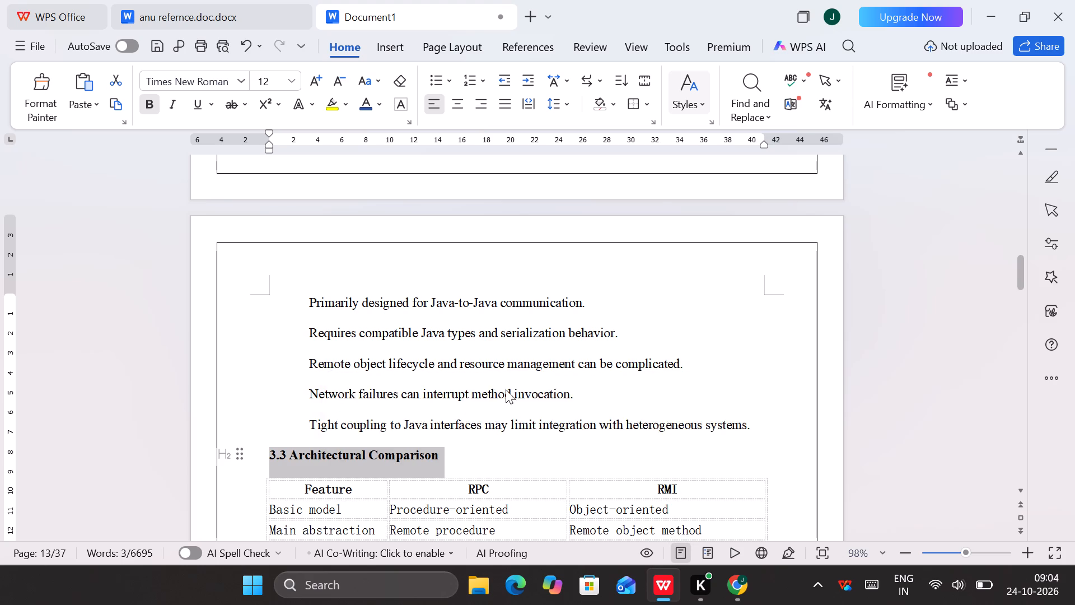
scroll(462, 434, down, 2)
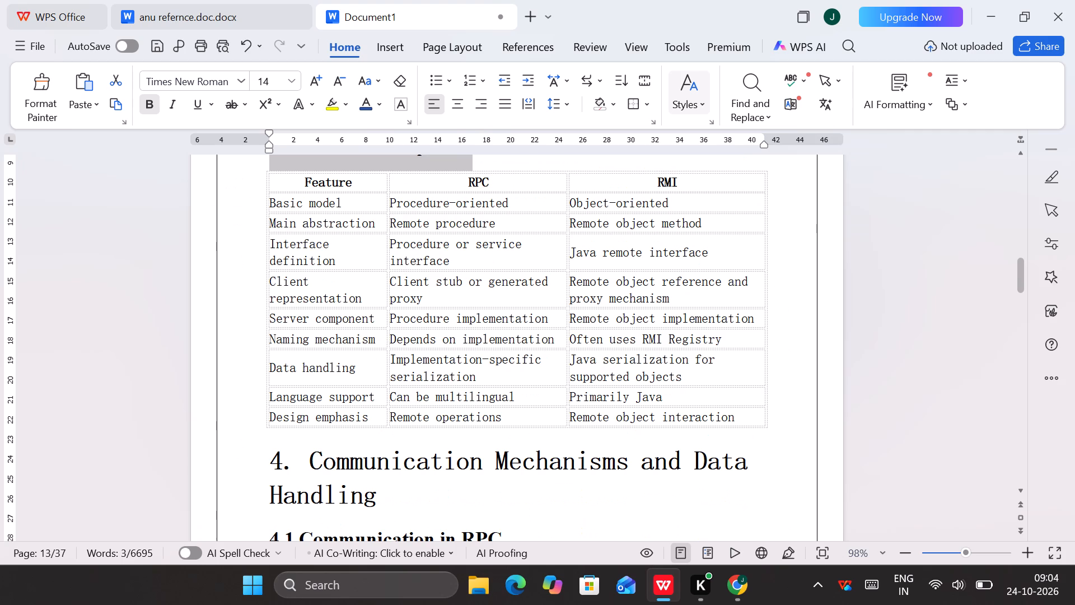
right_click(434, 466)
click(434, 466)
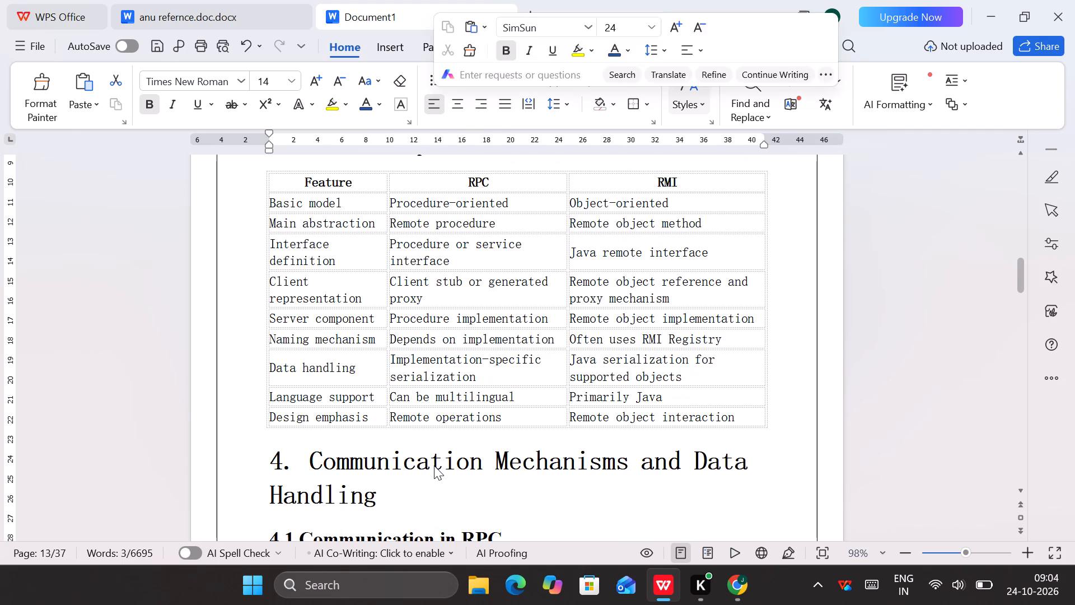
click(347, 471)
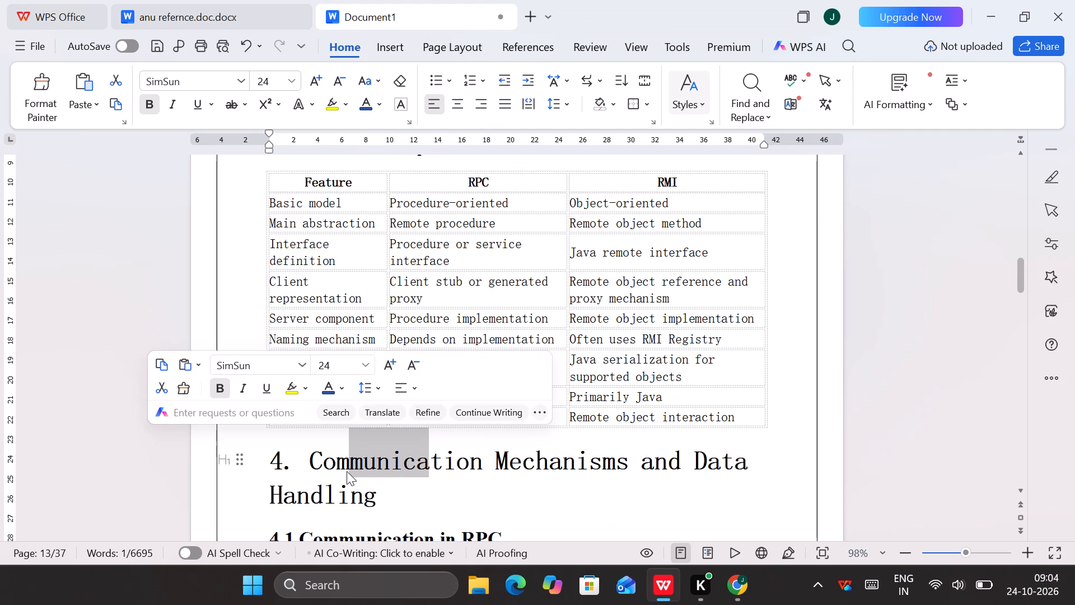
click(113, 497)
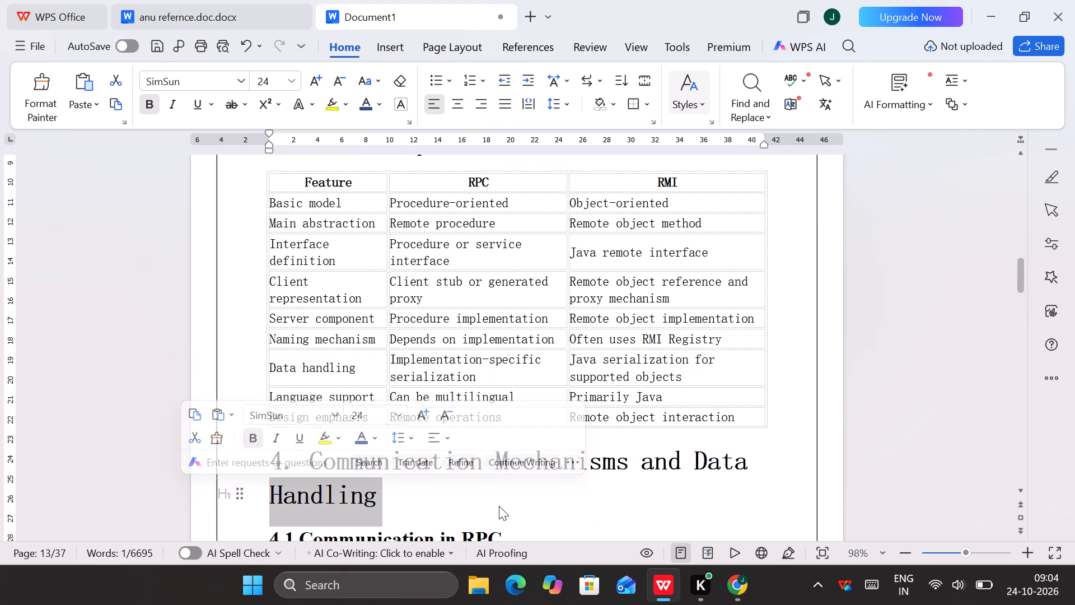
click(499, 506)
triple_click(426, 465)
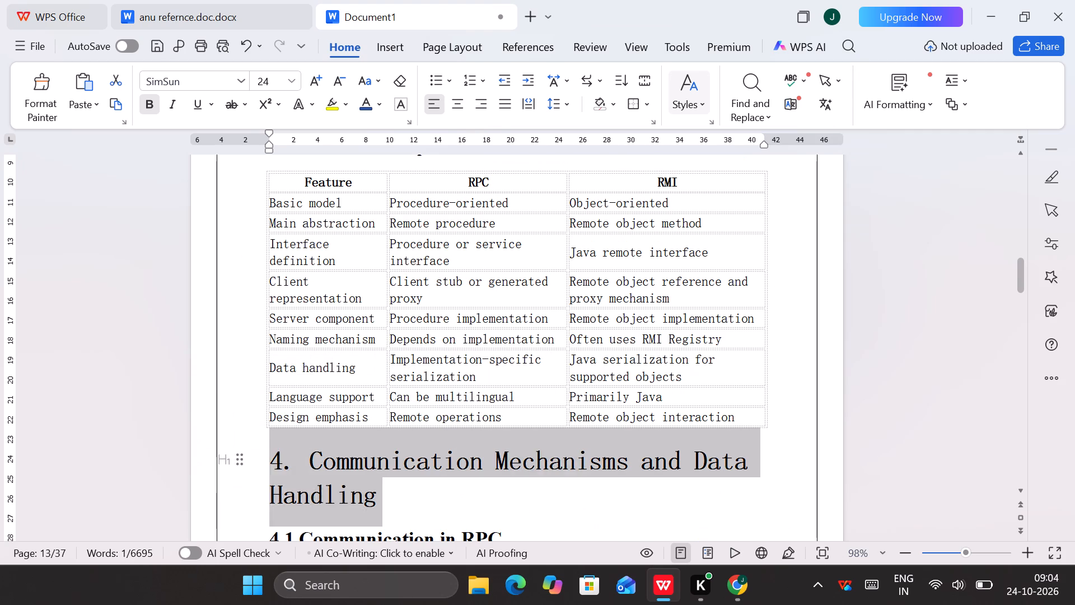
click(291, 82)
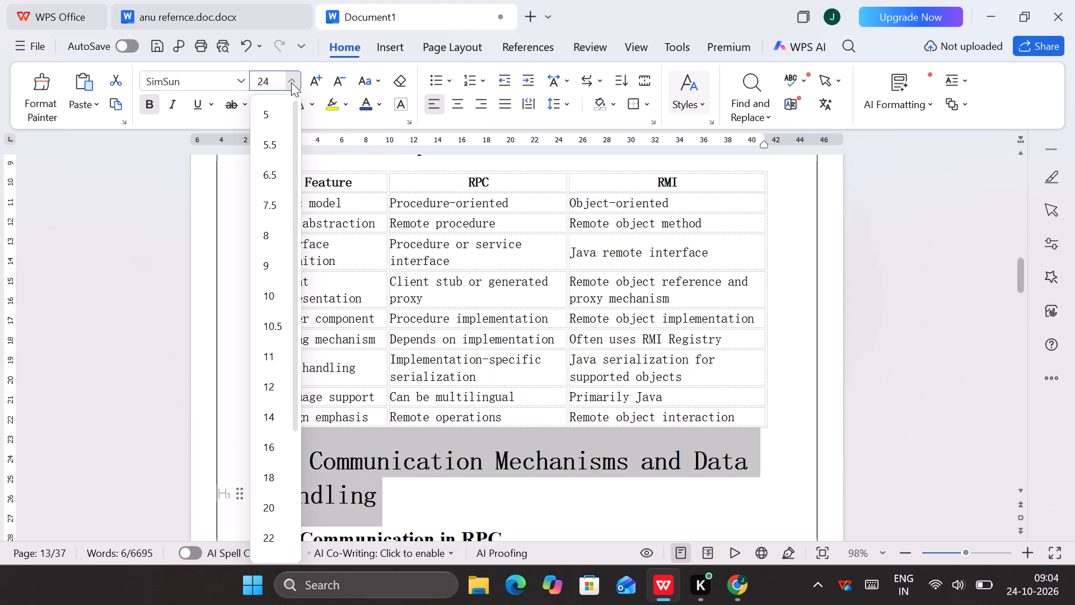
click(266, 81)
key(BackSpace)
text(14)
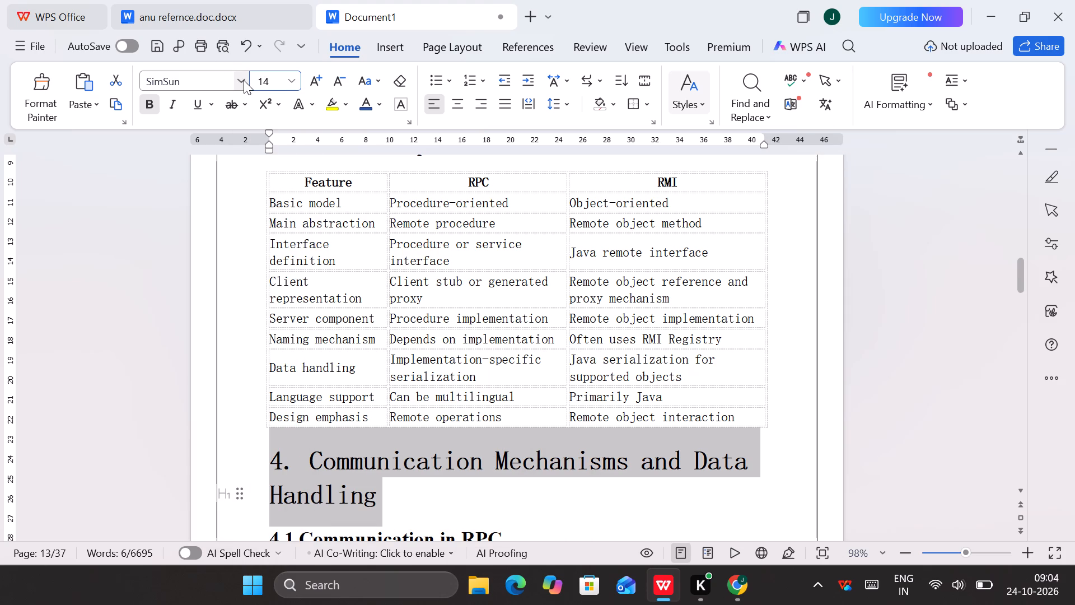
click(244, 80)
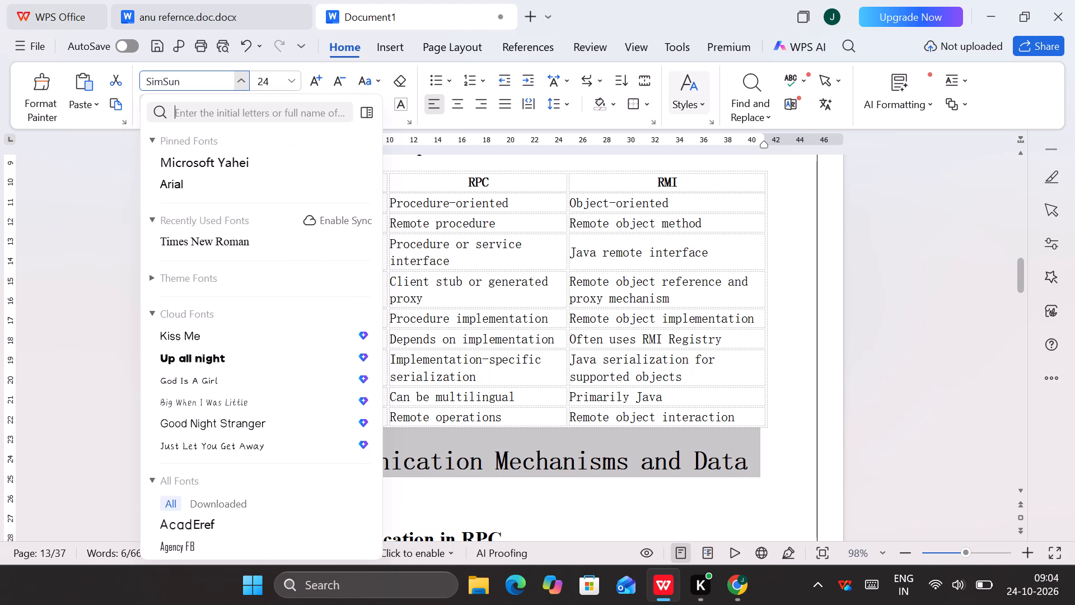
click(198, 76)
click(198, 76)
key(BackSpace)
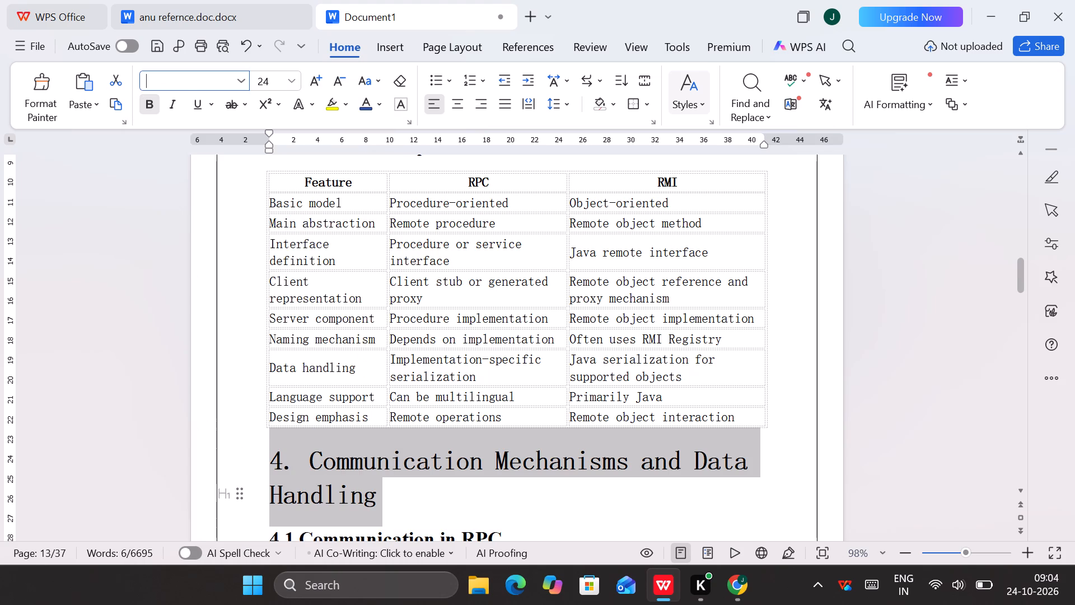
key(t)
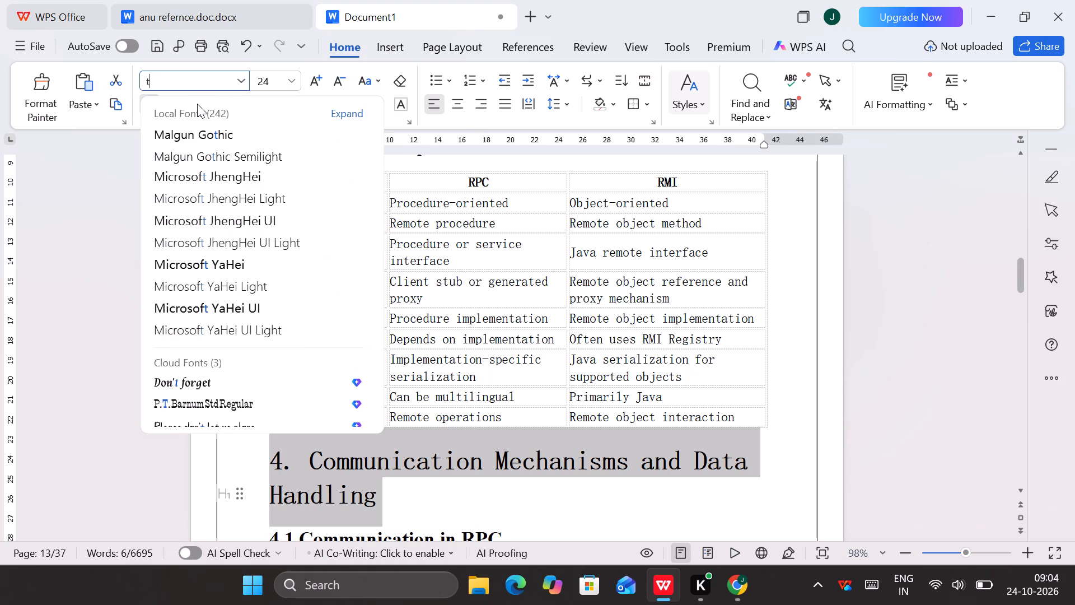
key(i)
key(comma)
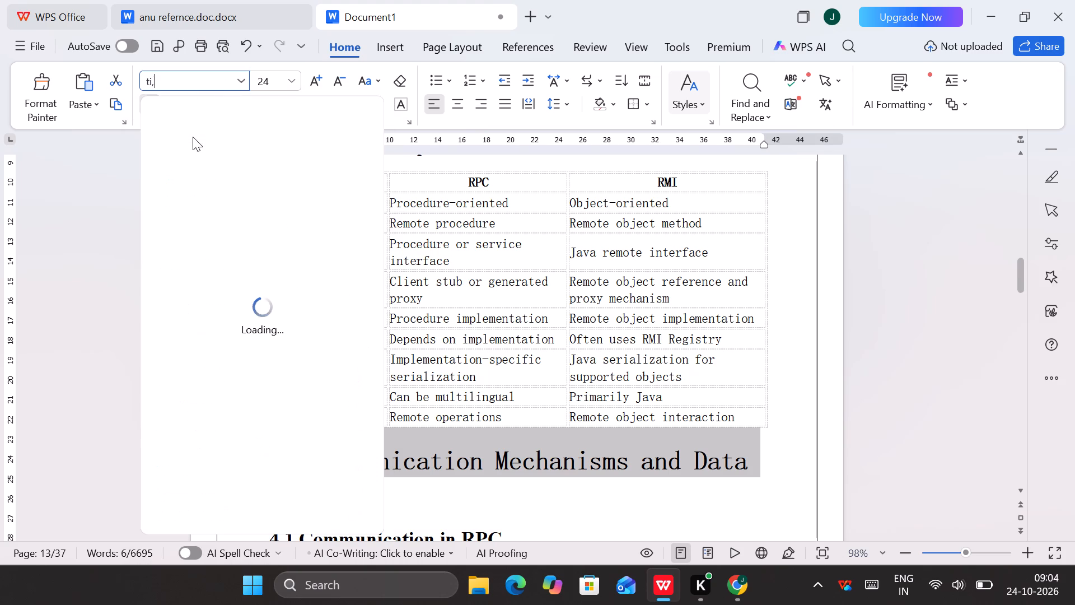
key(BackSpace)
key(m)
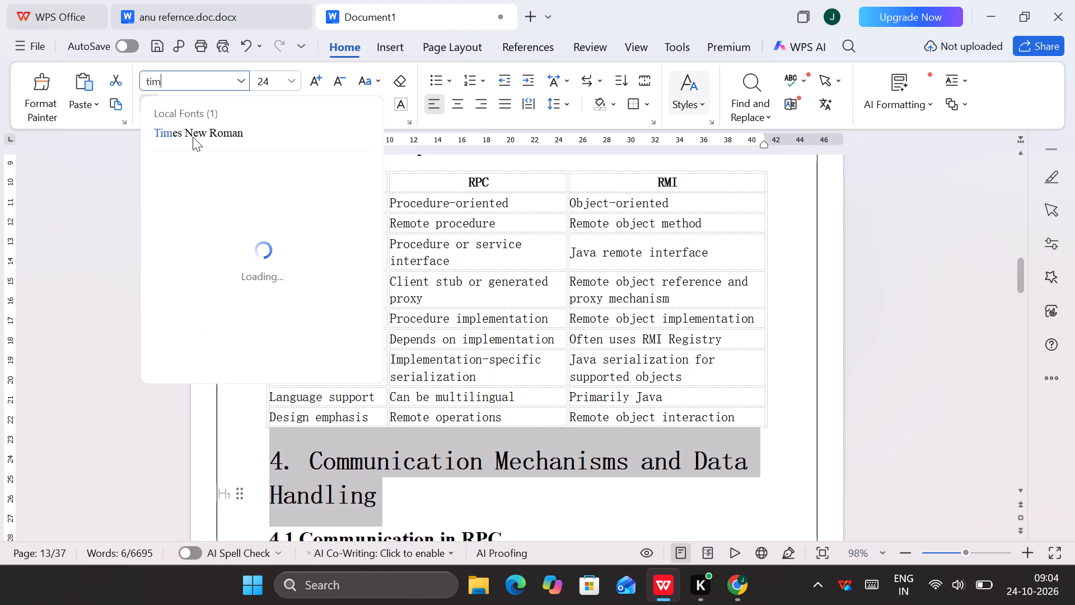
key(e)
click(195, 130)
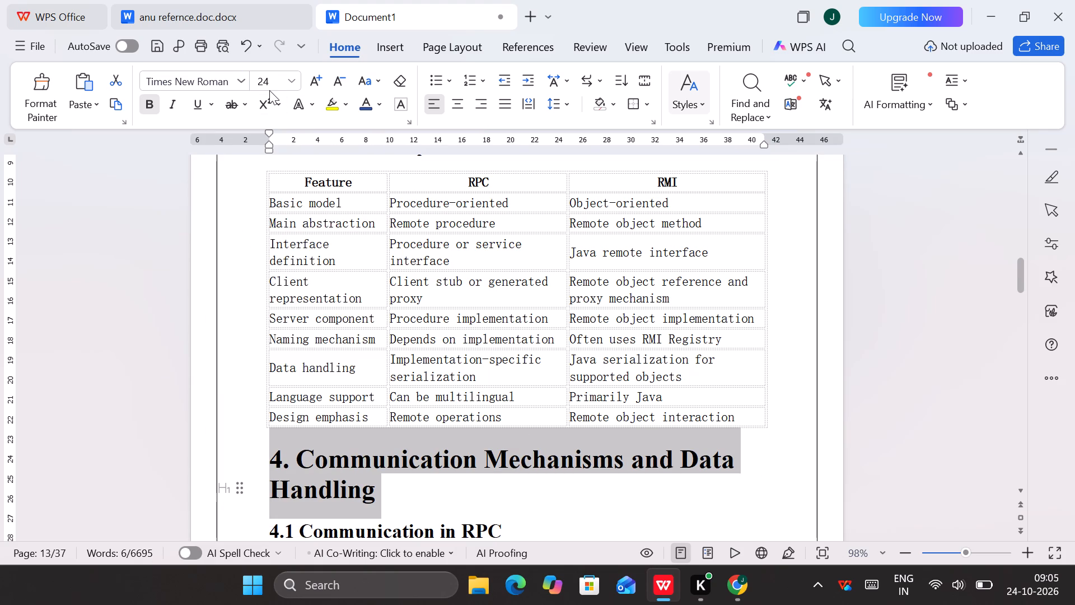
Set the font size of the heading "4. Communication Mechanisms and Data Handling" to 14.
click(277, 75)
key(BackSpace)
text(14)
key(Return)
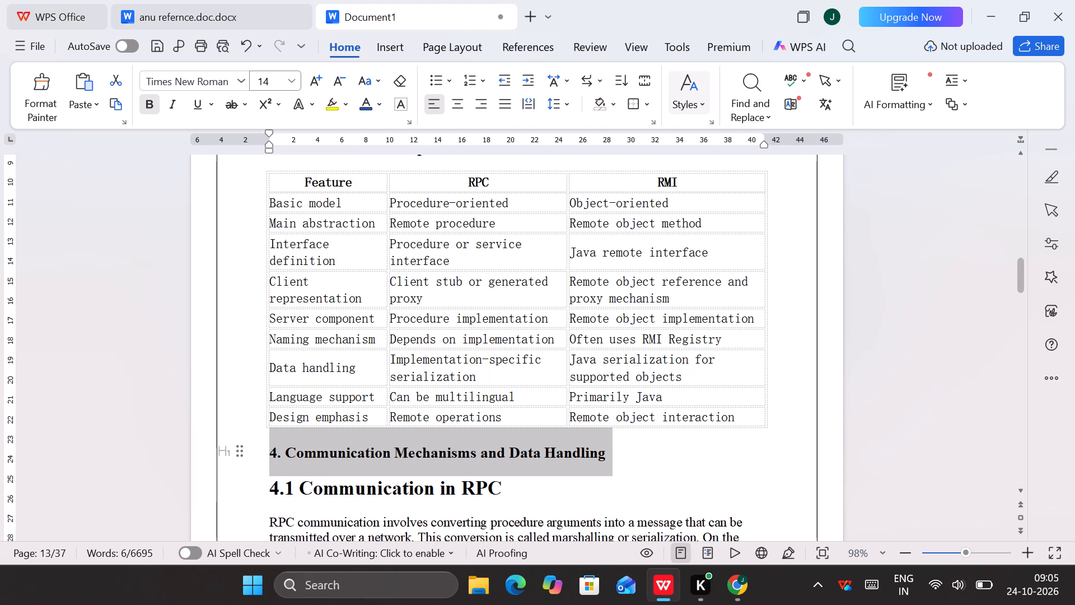
scroll(277, 75, down, 2)
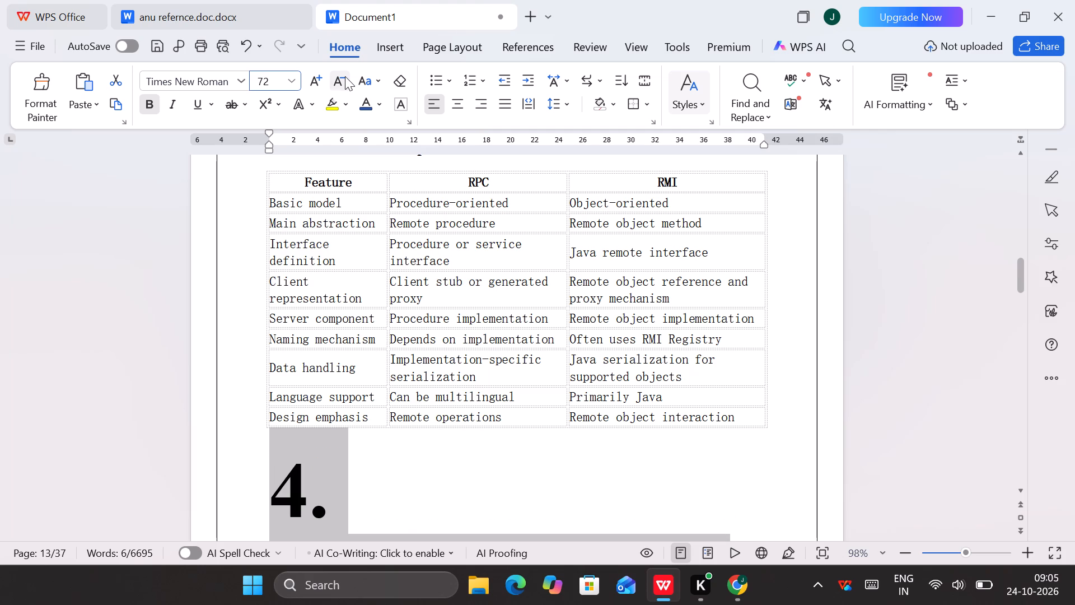
key(BackSpace)
key(BackSpace)
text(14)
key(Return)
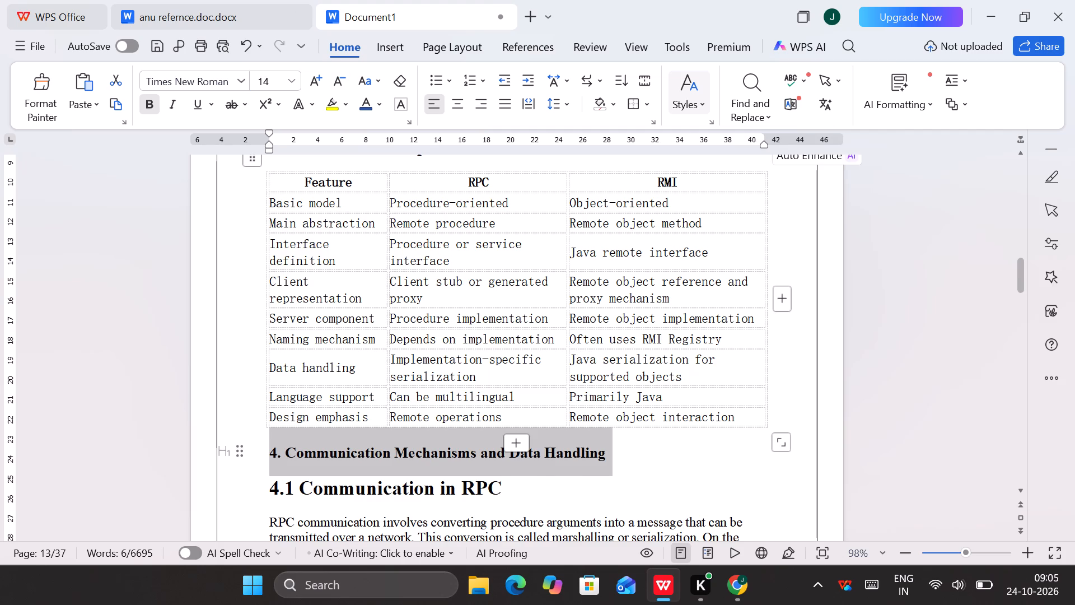
click(193, 374)
Under "The serialization mechanism affects:", remove the empty bullets around "Message size." and "CPU utilization.".
scroll(193, 374, down, 4)
click(354, 262)
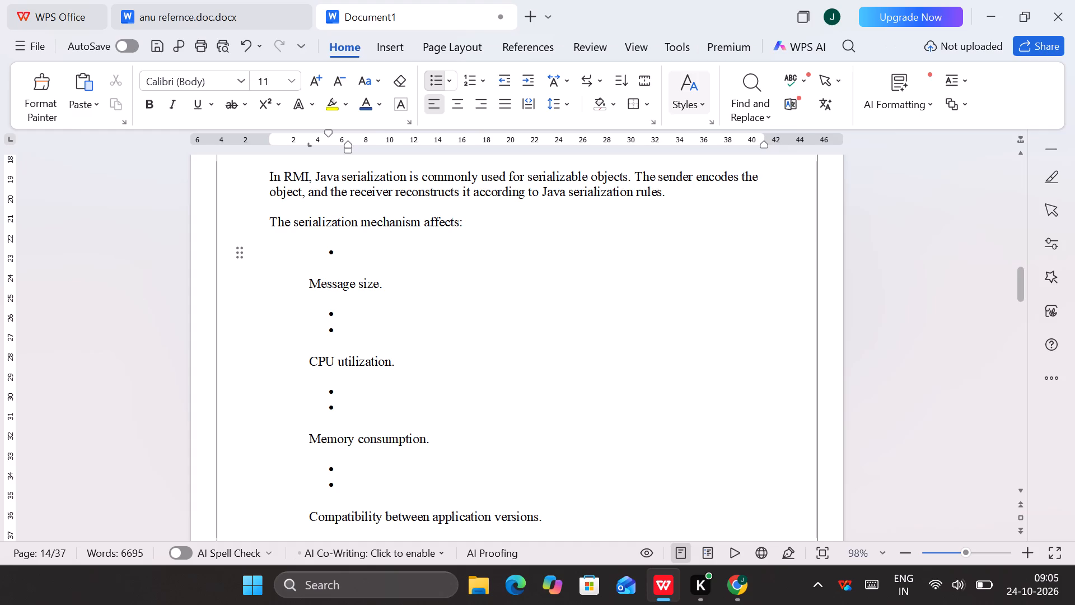
key(Delete)
key(Down)
key(Down)
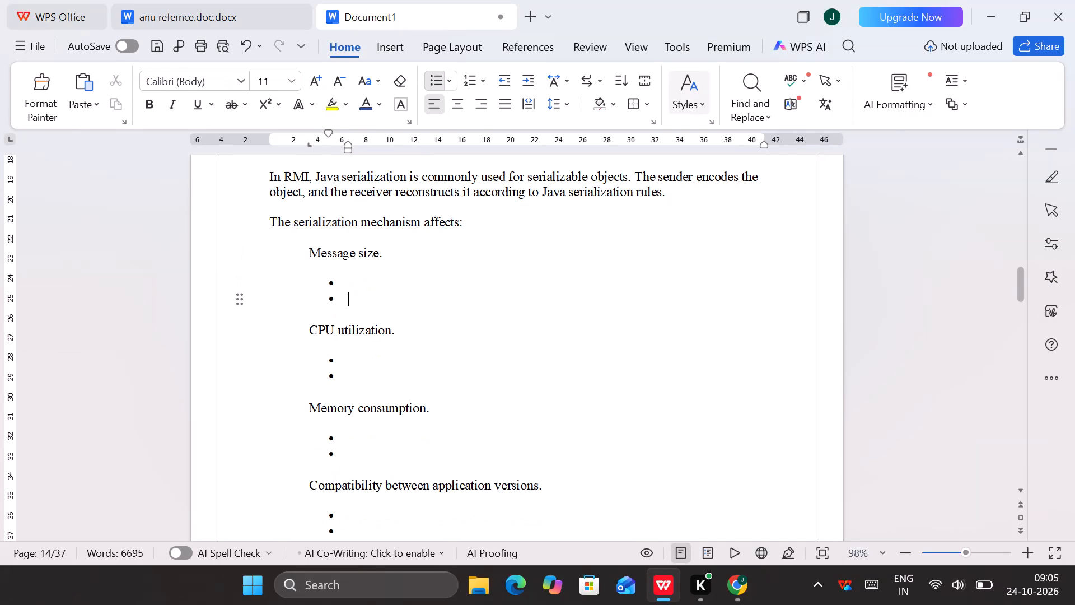
key(Delete)
key(Up)
key(Delete)
key(Down)
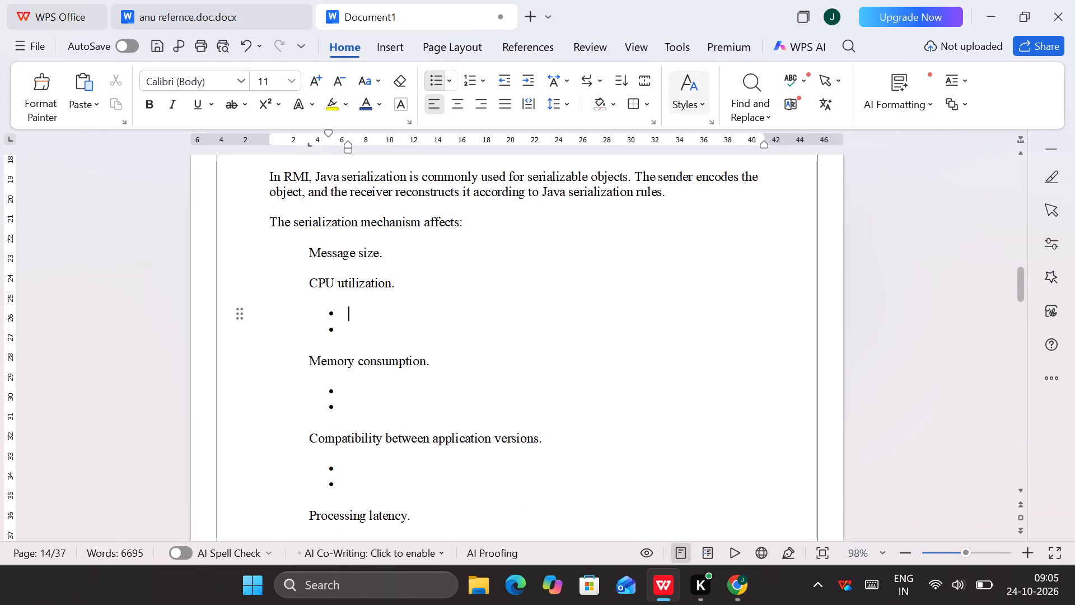
key(Down)
key(Delete)
key(Up)
key(Delete)
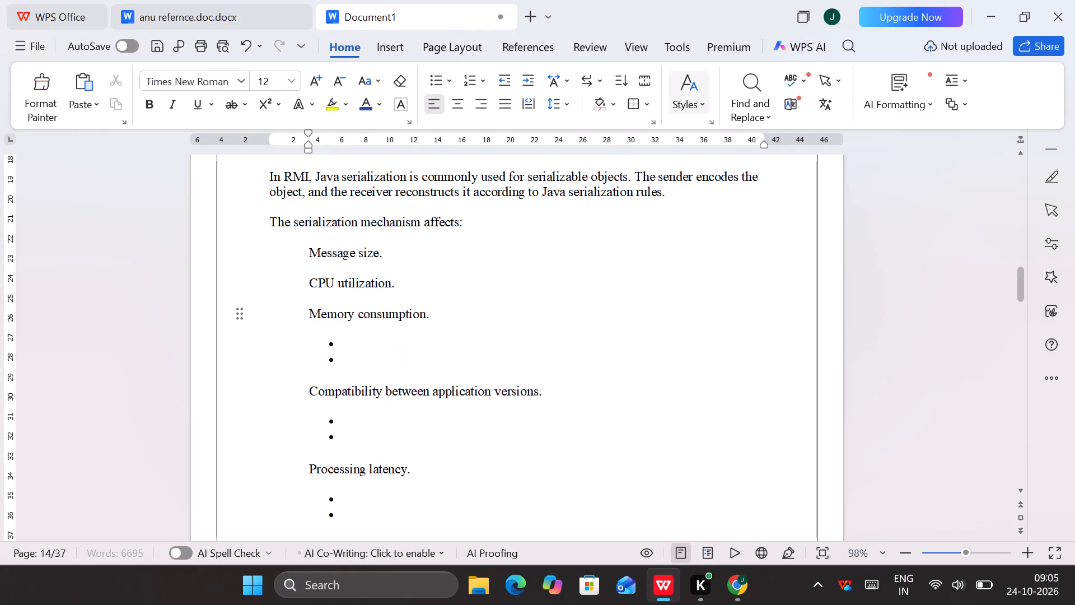
Remove the remaining empty bullets in the serialization list, from below "Memory consumption." through below "Security exposure when untrusted data is deserialized.".
key(Down)
key(Down)
key(Delete)
key(Up)
key(Delete)
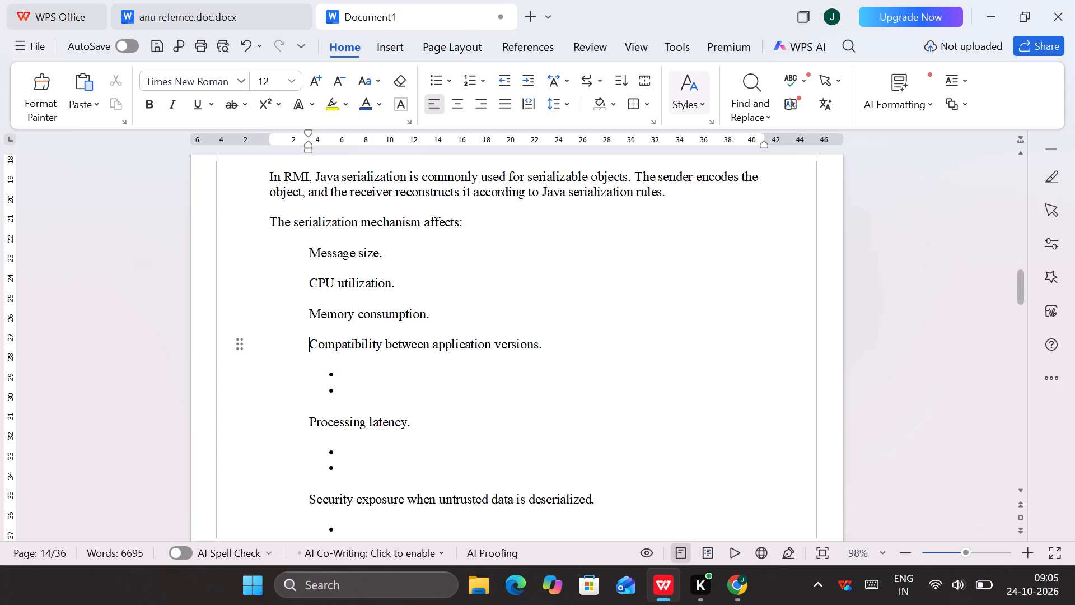
key(Down)
key(Down)
key(Delete)
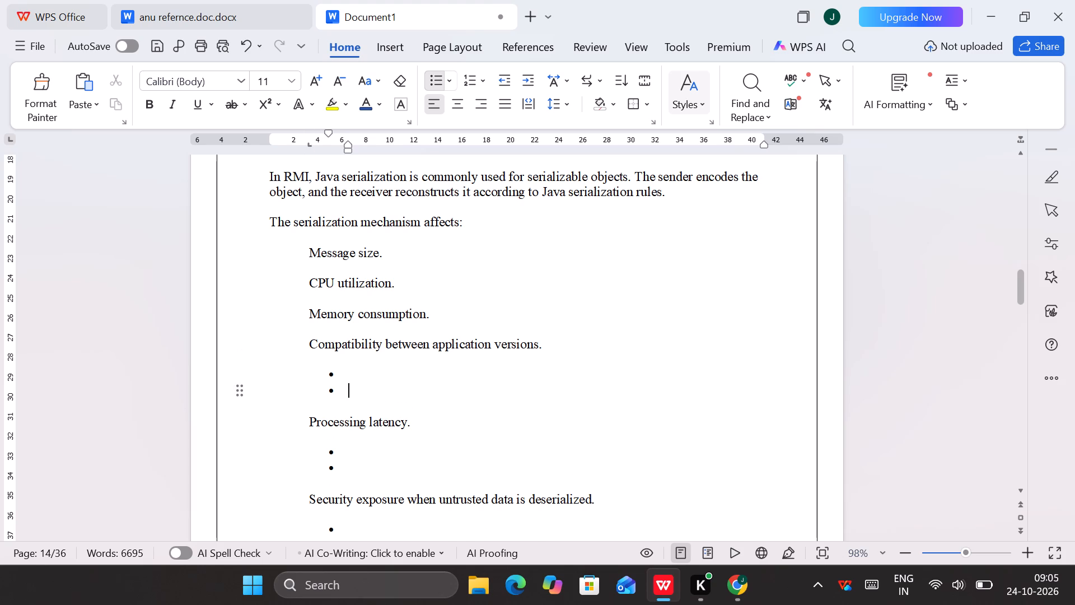
key(Up)
key(Delete)
key(Down)
key(Down)
key(Delete)
key(Up)
key(Delete)
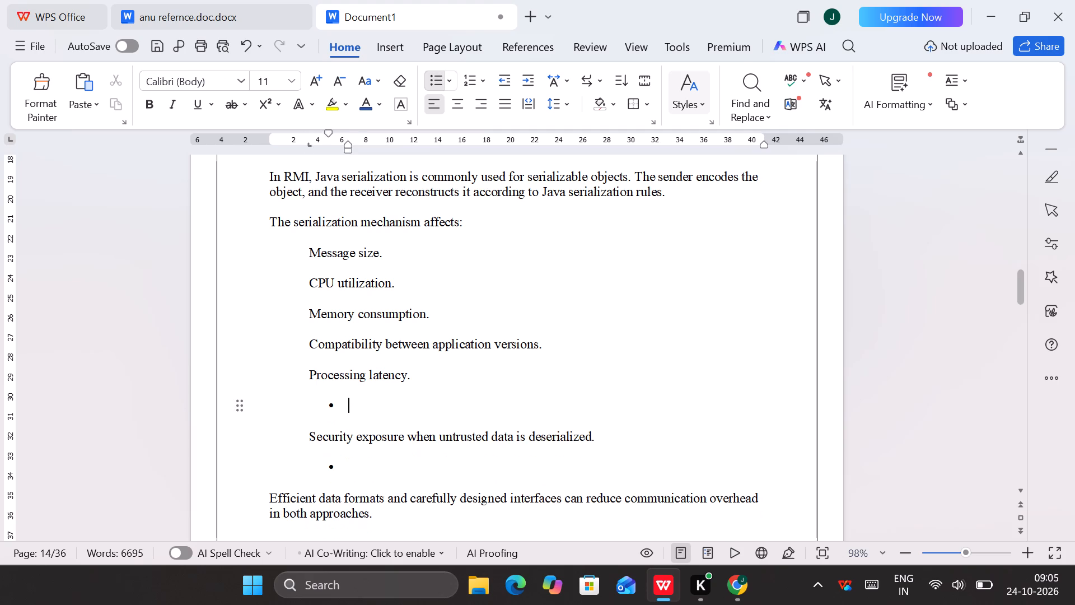
key(Down)
key(Delete)
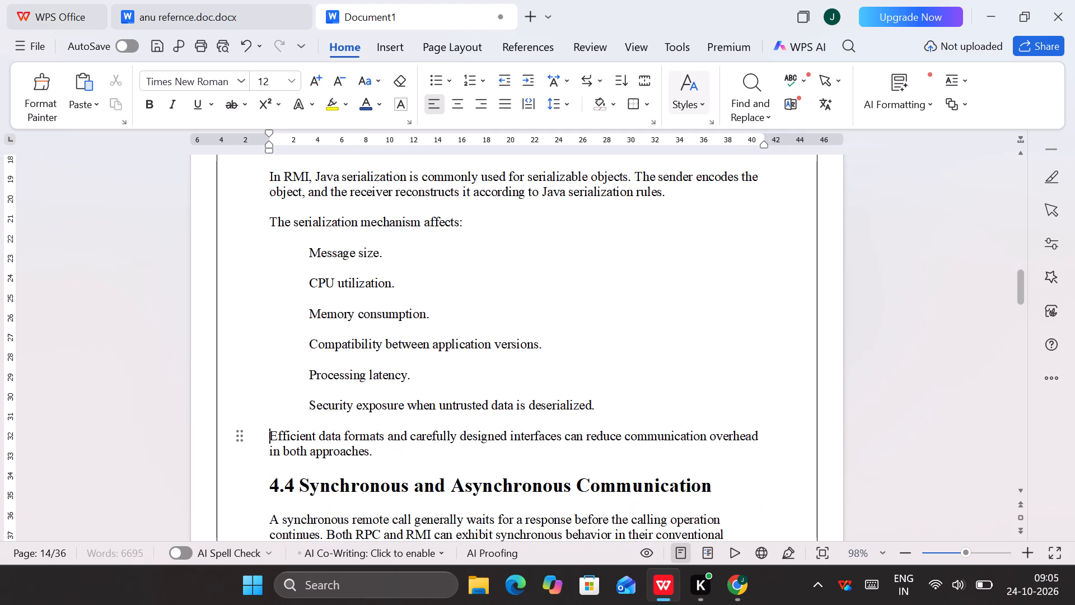
Set the heading "5. Comparative Engineering Evaluation" to Times New Roman, size 14.
key(Down)
key(Down)
key(Down)
key(Down)
key(Down)
key(Down)
key(Down)
key(Down)
key(Down)
key(Down)
key(Down)
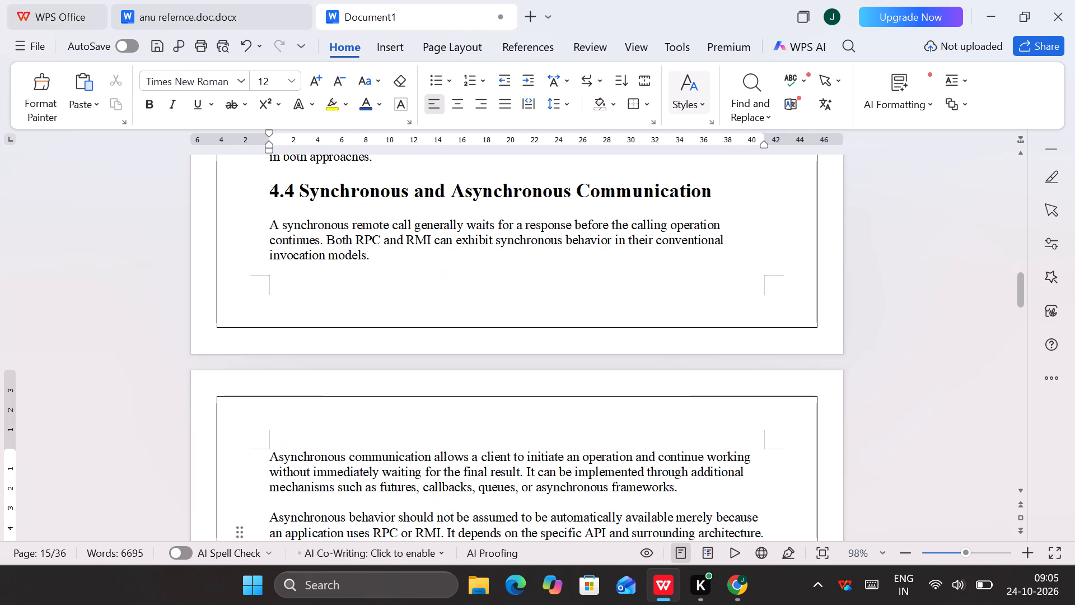
key(Down)
key(Down)
key(Down)
key(Down)
key(Down)
key(Down)
key(Down)
key(Down)
key(Down)
key(Down)
key(Down)
key(Down)
key(Down)
key(Down)
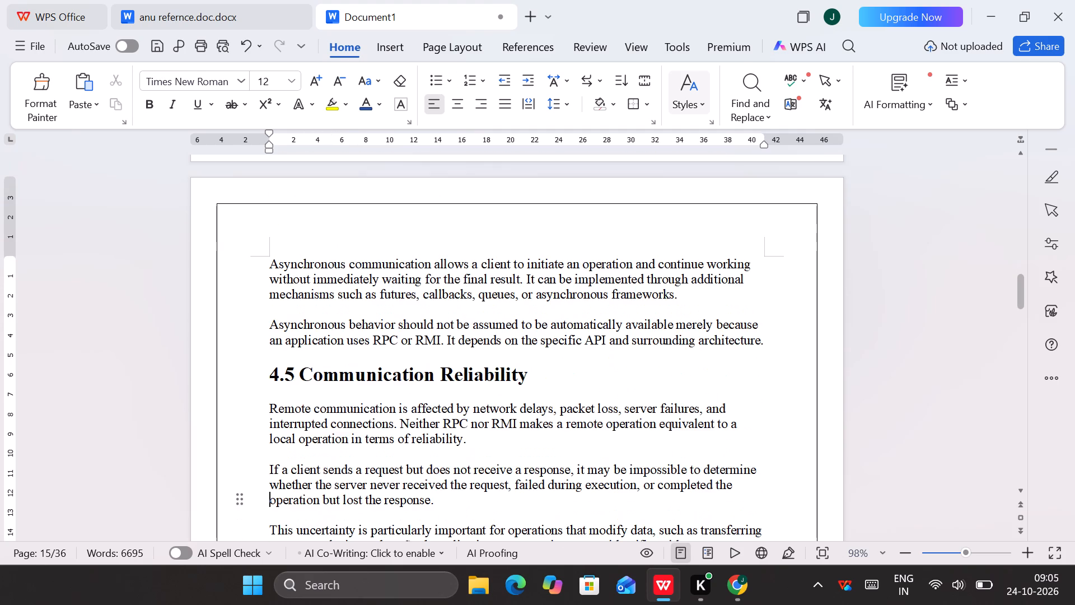
key(Down)
key(Down)
key(Down)
key(Down)
key(Down)
key(Down)
key(Down)
key(Down)
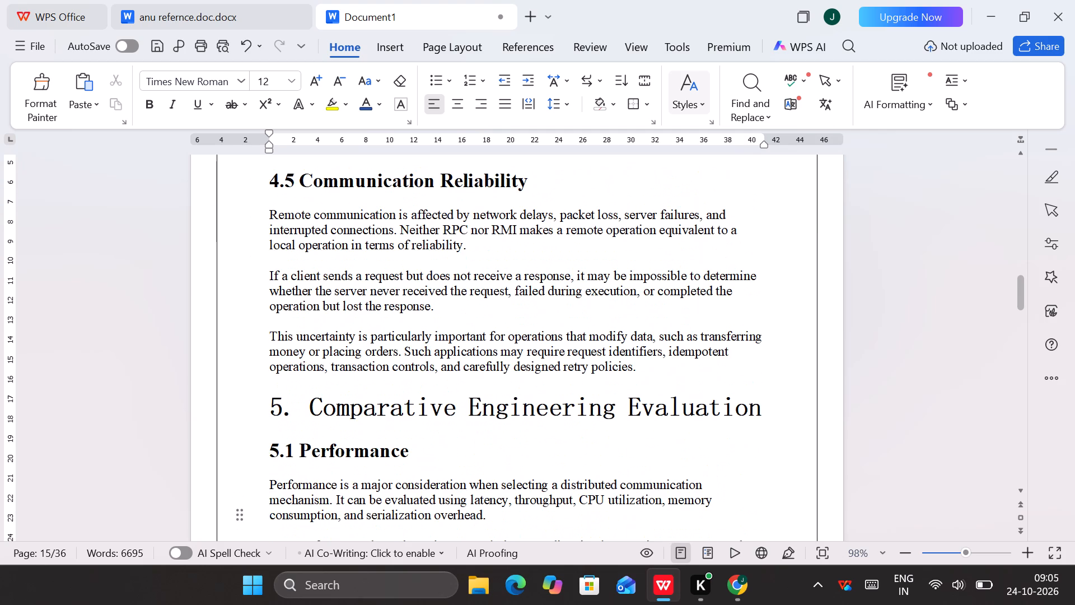
key(Up)
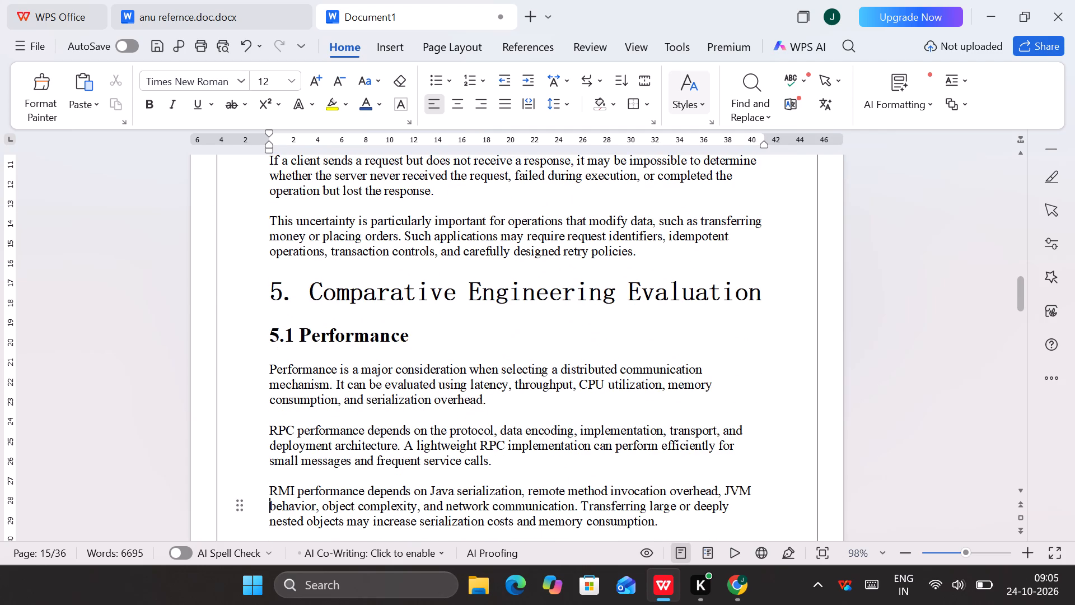
triple_click(359, 285)
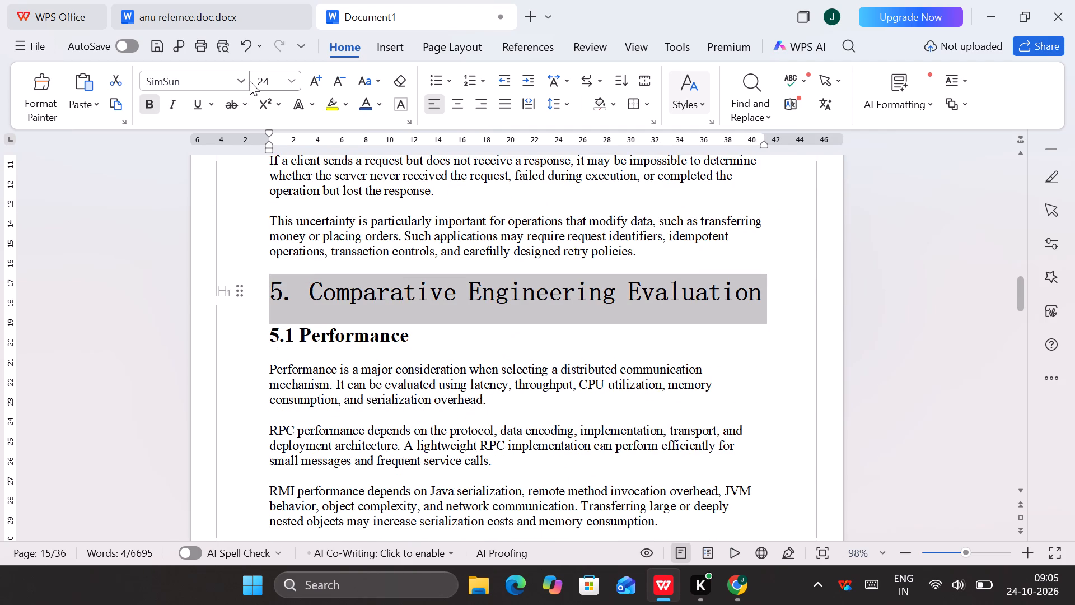
click(240, 76)
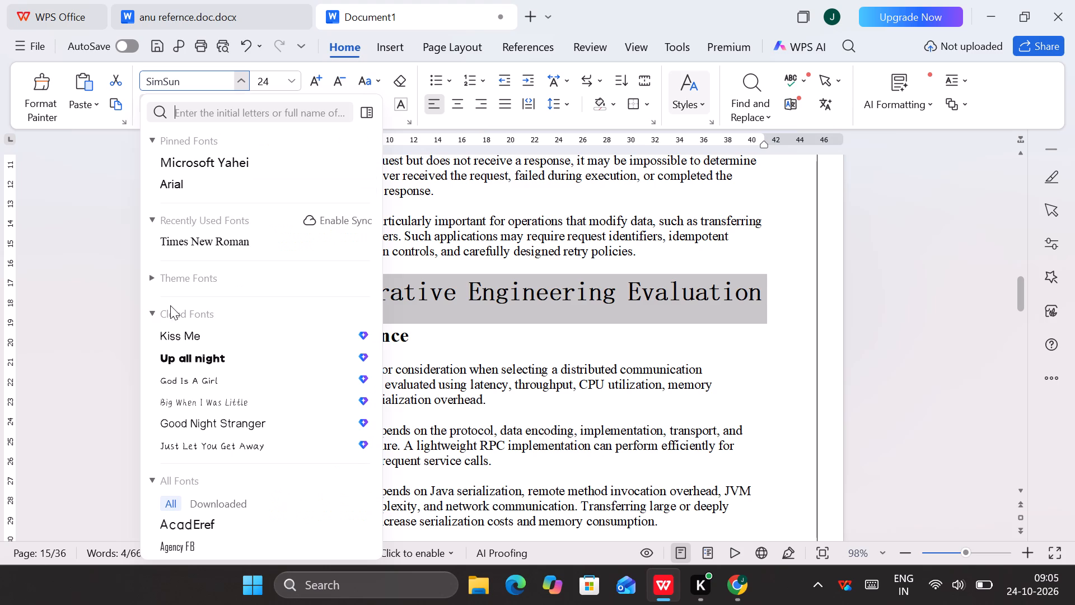
click(195, 239)
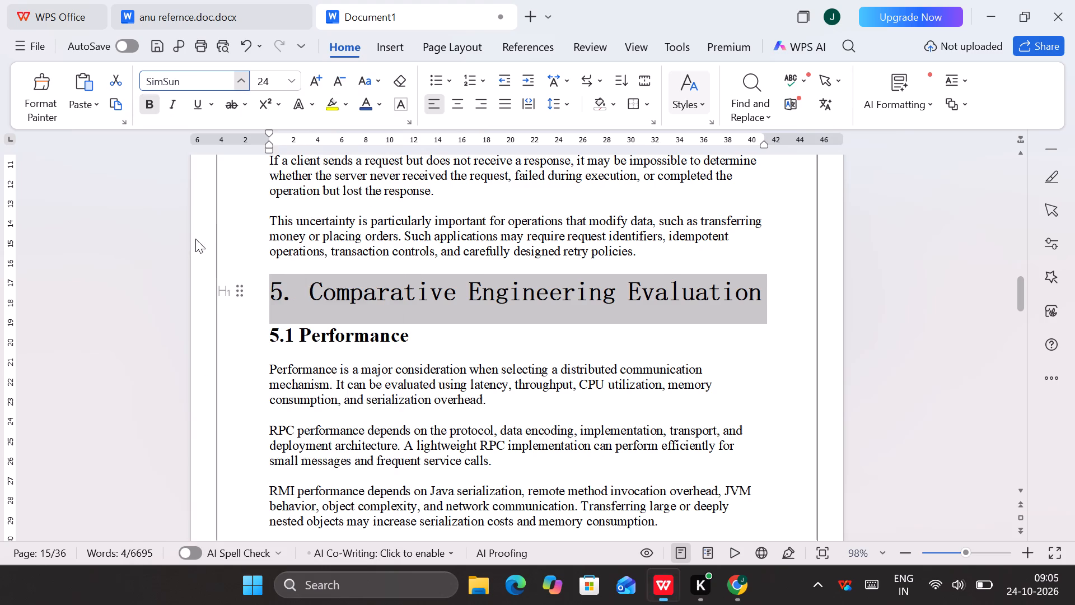
click(274, 86)
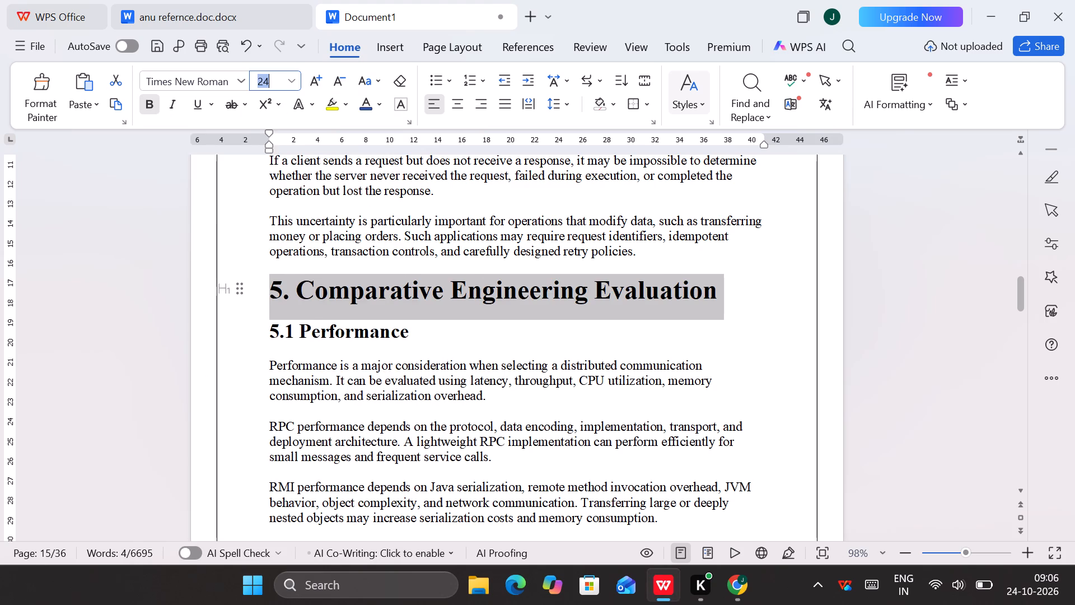
key(BackSpace)
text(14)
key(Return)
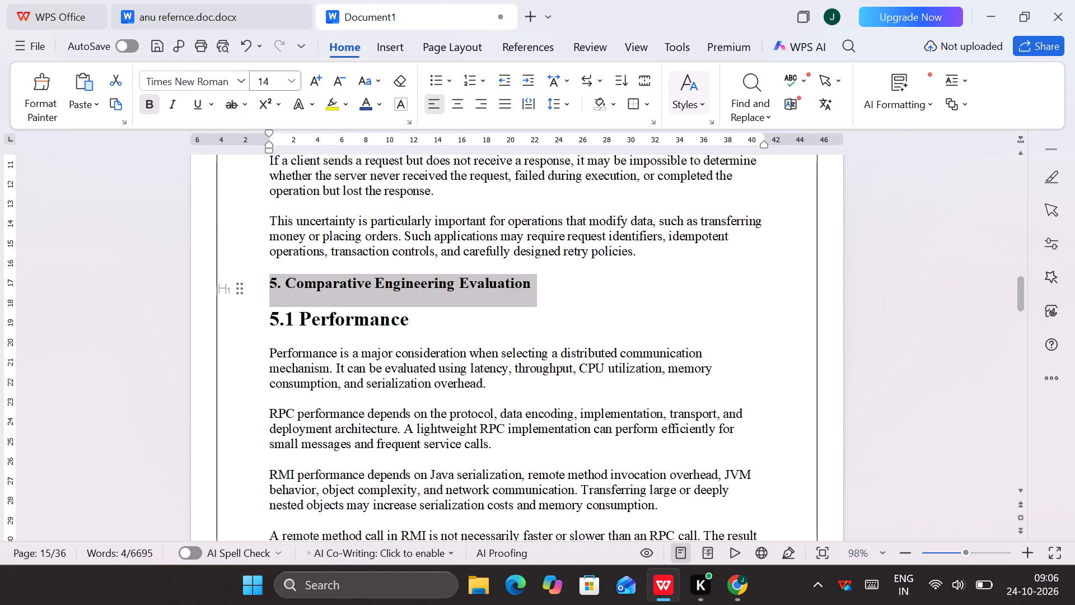
Set the font size of the heading "5.1 Performance" to 12.
triple_click(382, 320)
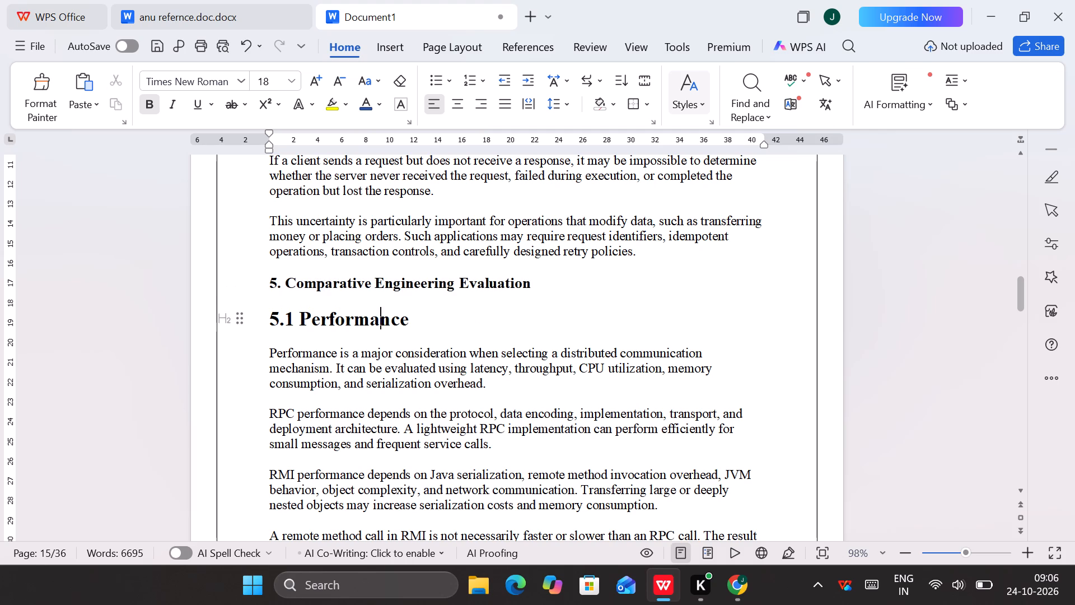
click(403, 244)
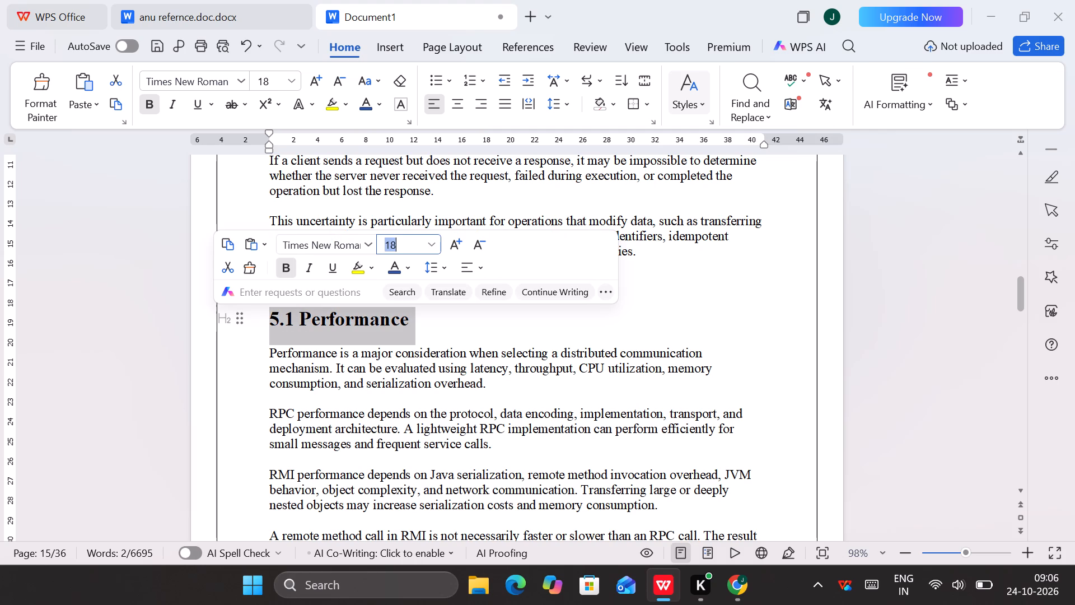
key(BackSpace)
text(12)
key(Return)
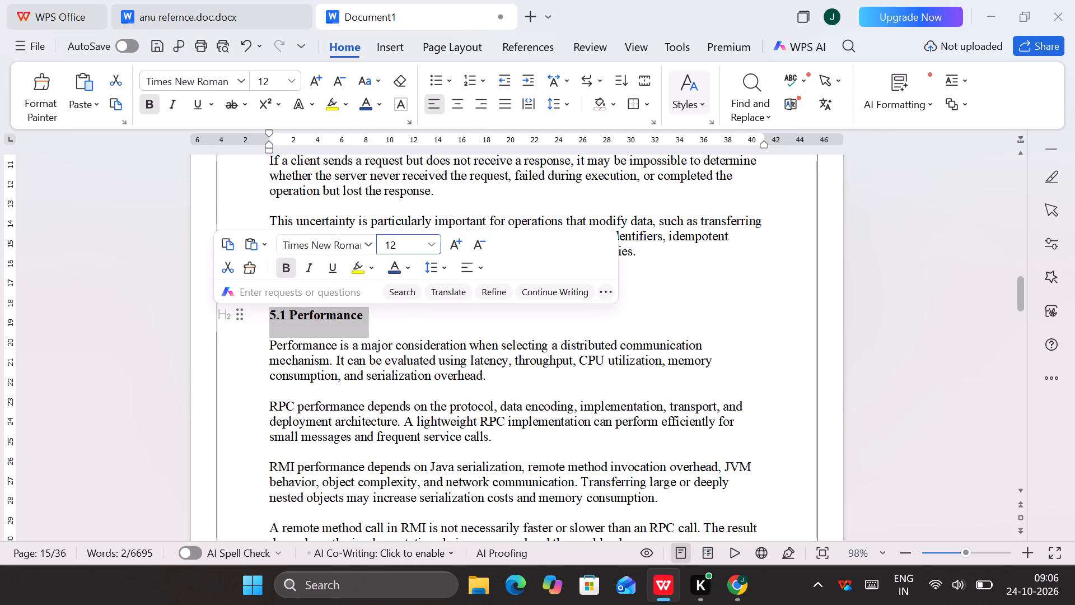
Under "5.1.1 Factors Affecting Performance", remove the empty numbered items above "Network latency" and between it and "Serialization cost".
scroll(435, 386, down, 3)
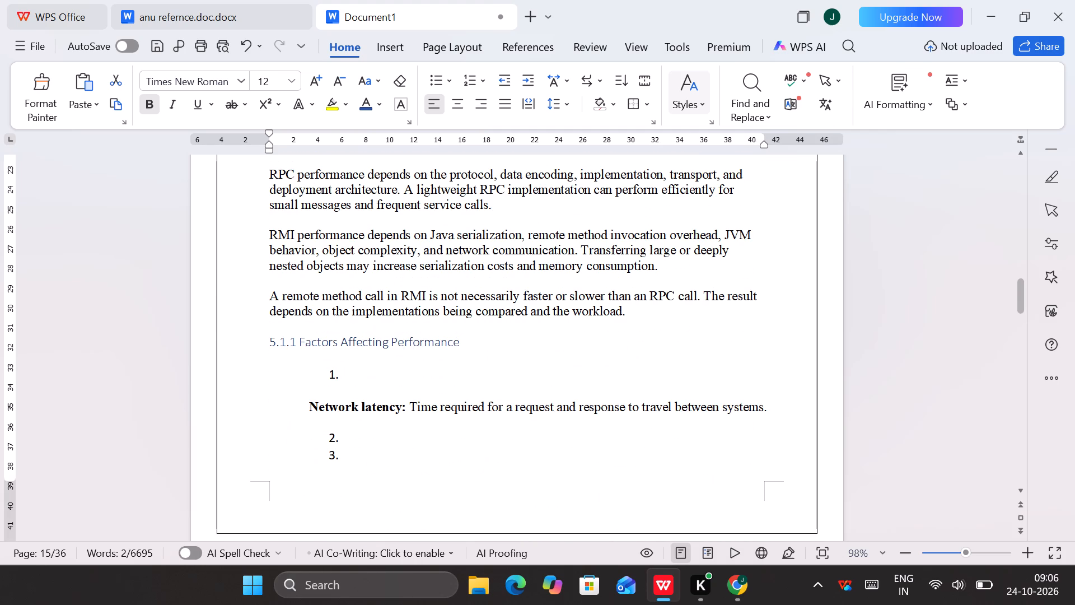
click(385, 371)
key(Delete)
key(Down)
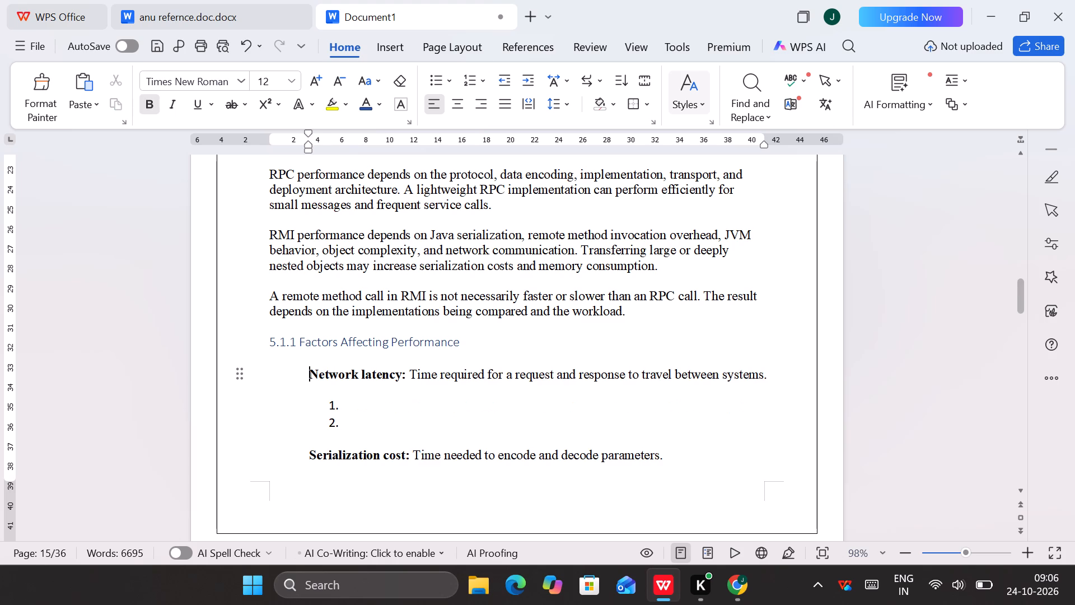
key(Down)
key(Delete)
key(Up)
key(Delete)
Remove the empty numbered items above and below the "Message size" entry in the performance factors list.
key(Down)
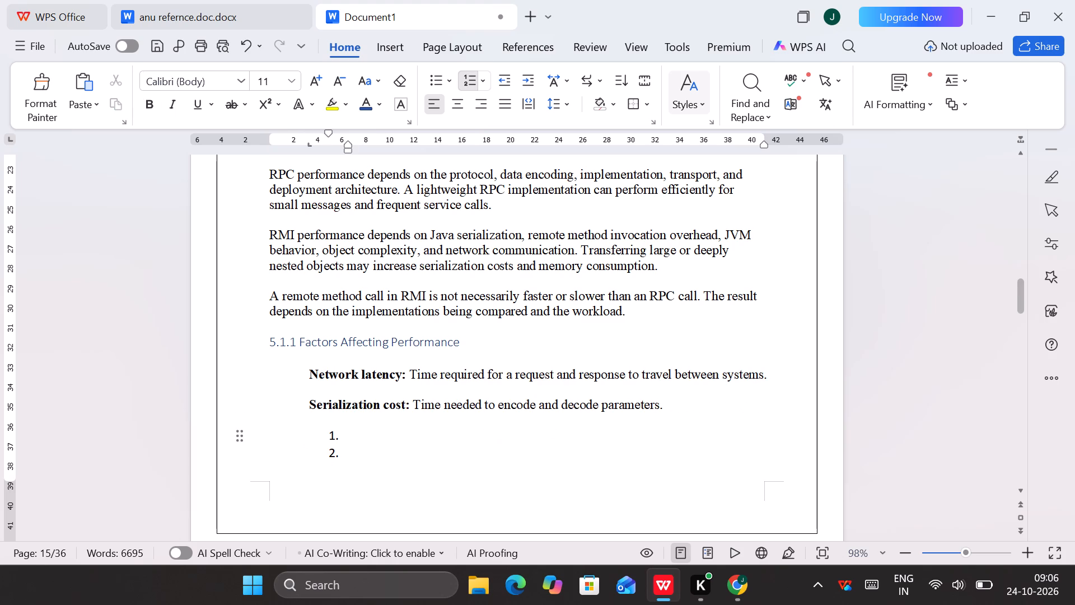
key(Down)
key(Delete)
key(Up)
key(Delete)
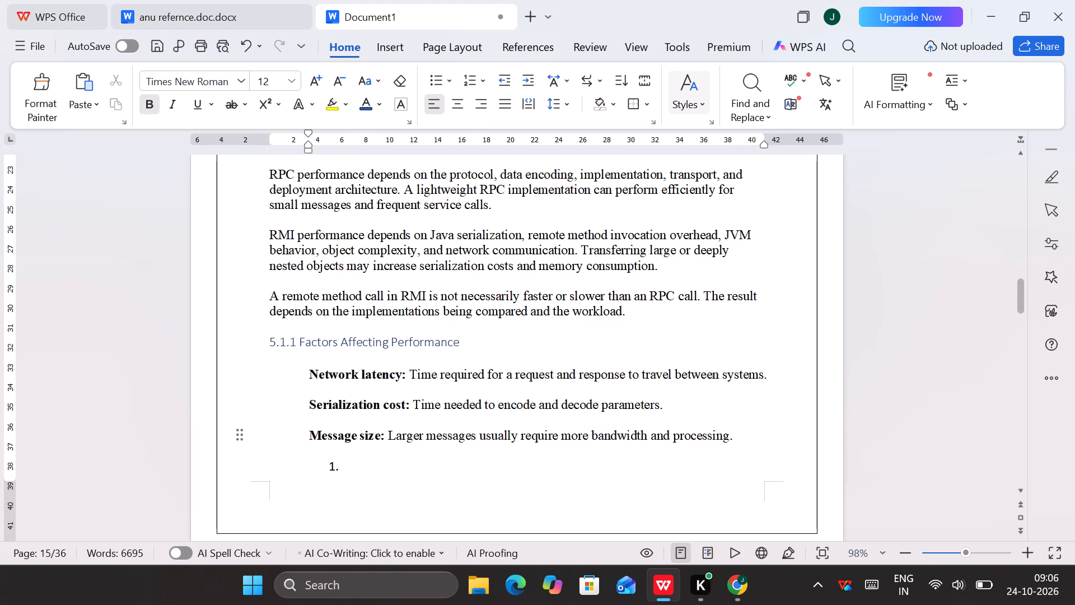
key(Down)
key(Down)
key(Down)
key(Up)
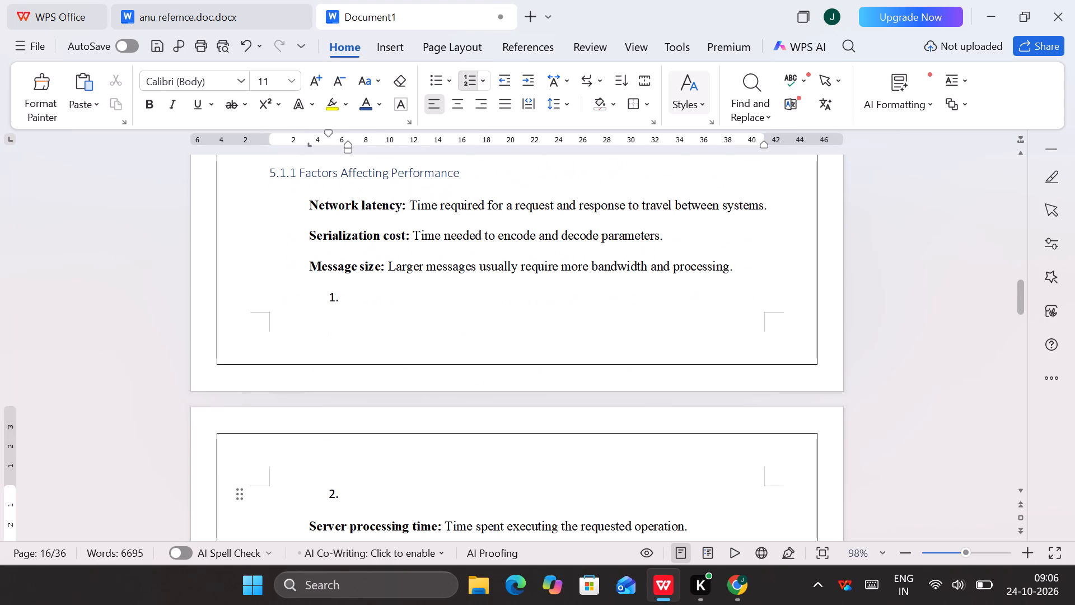
key(Delete)
key(Up)
key(Delete)
Remove the empty numbered items above and below the "Concurrency" entry in the performance factors list.
key(Down)
key(Down)
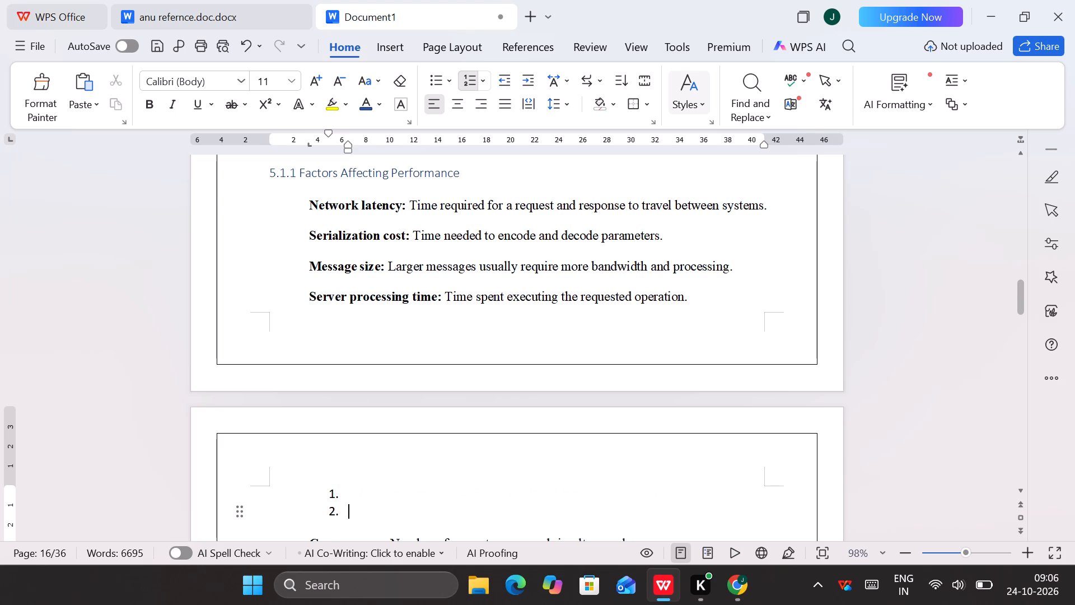
key(Delete)
key(Up)
key(Delete)
key(Down)
key(Down)
key(Delete)
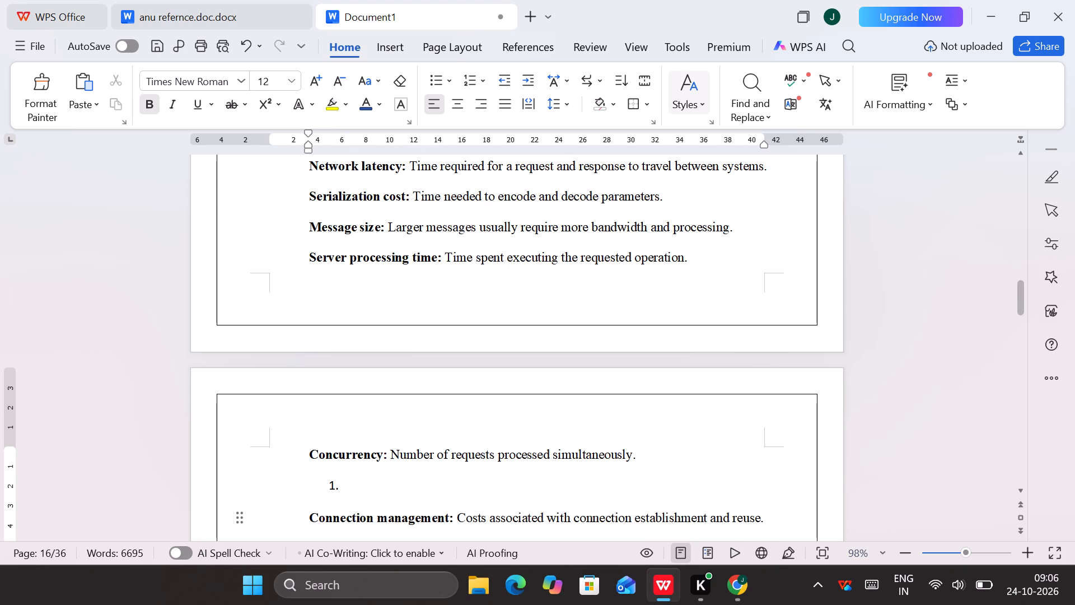
key(Up)
key(Delete)
Remove the empty numbered items above and below the "Object complexity" entry, keeping the entry's own text intact.
key(Down)
key(Delete)
key(Down)
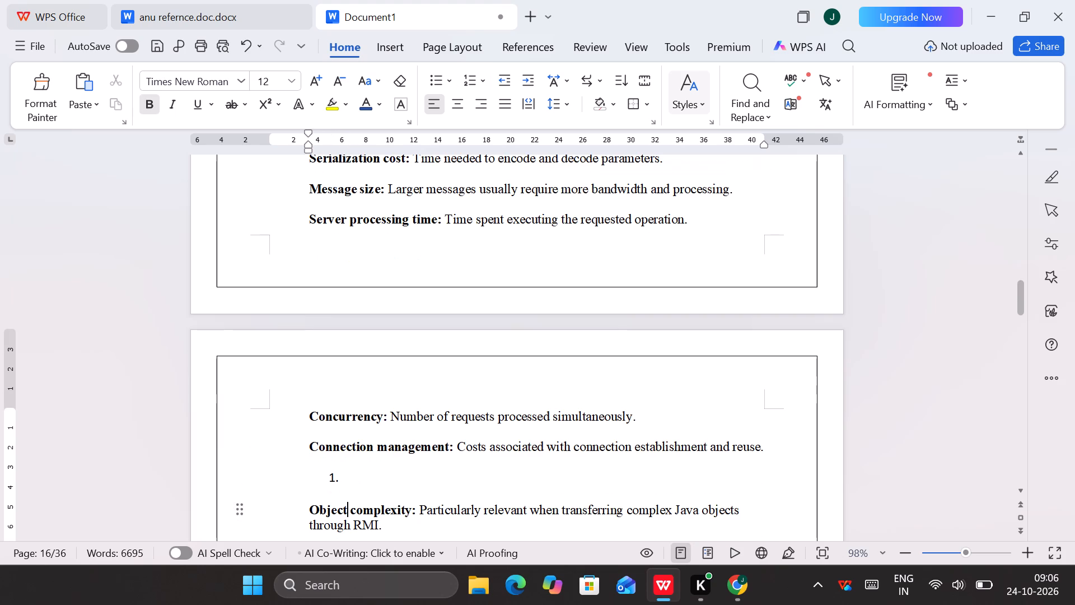
key(Up)
key(Delete)
key(Delete)
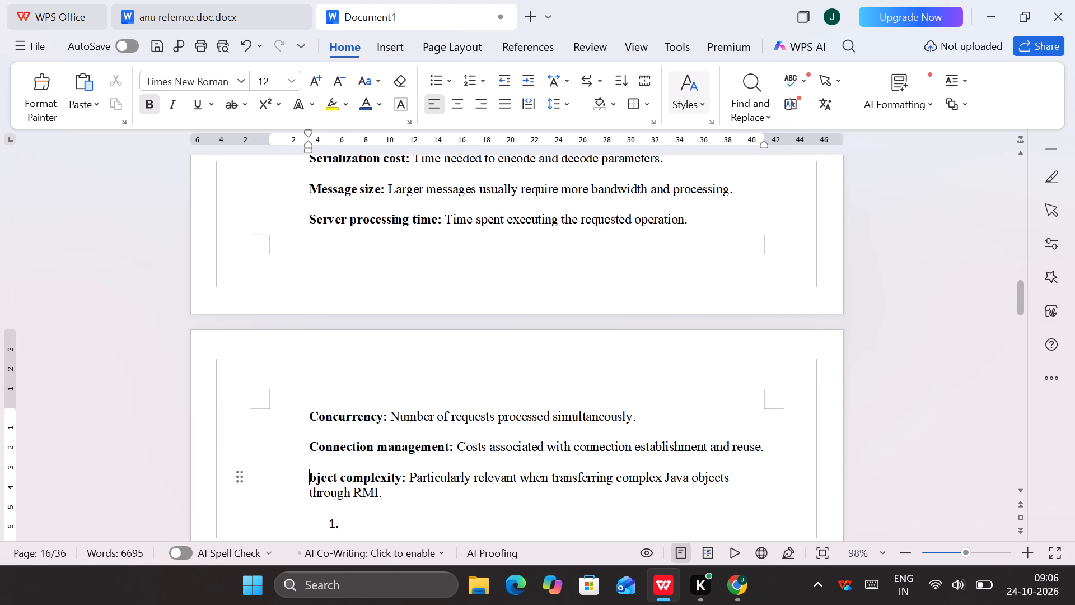
key(ctrl+z)
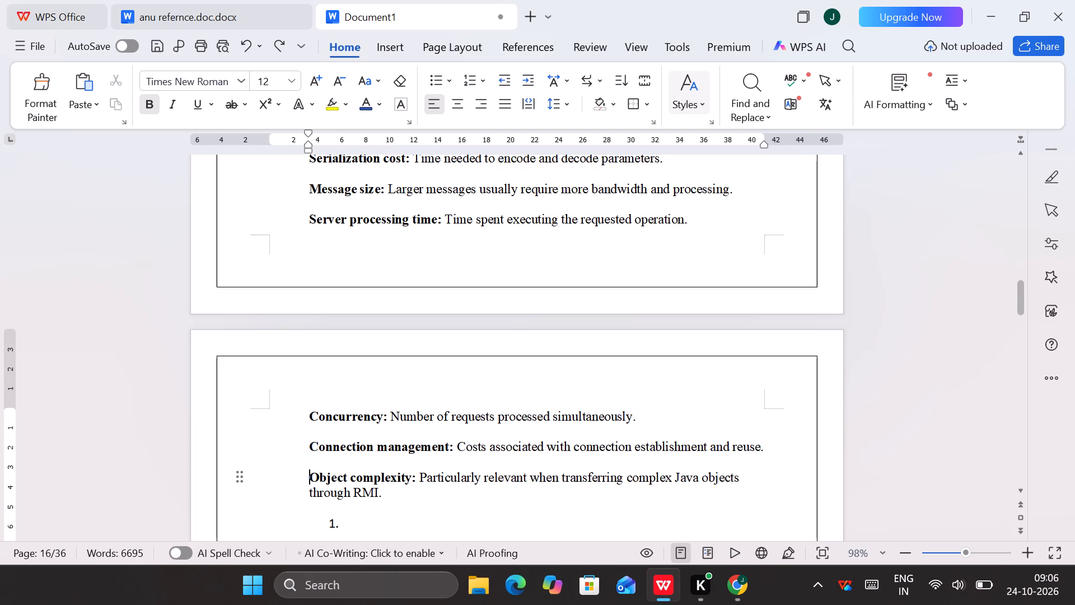
key(Down)
key(Down)
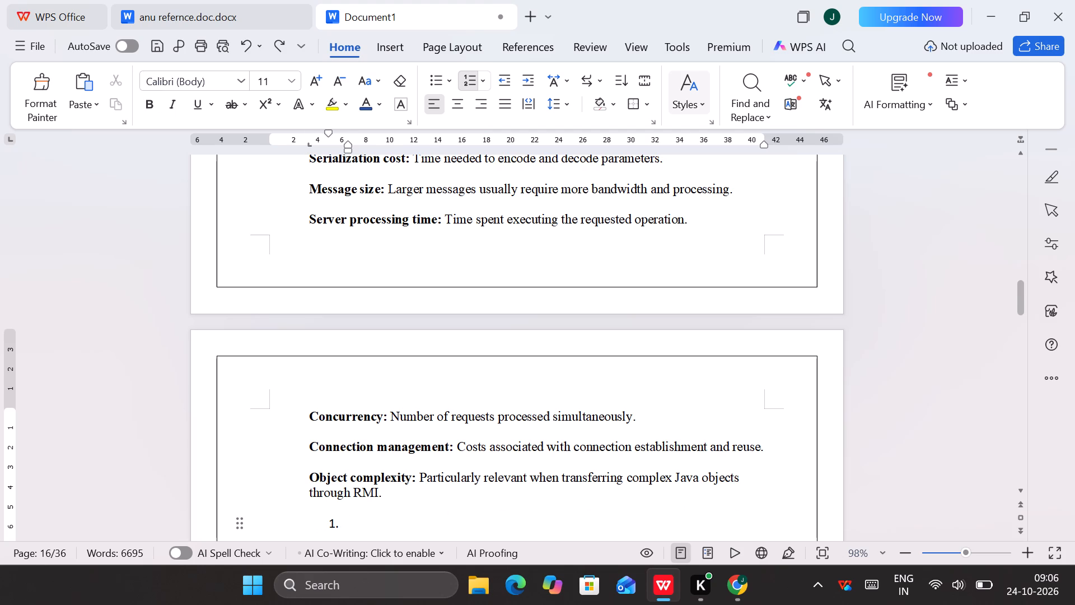
key(Delete)
key(Down)
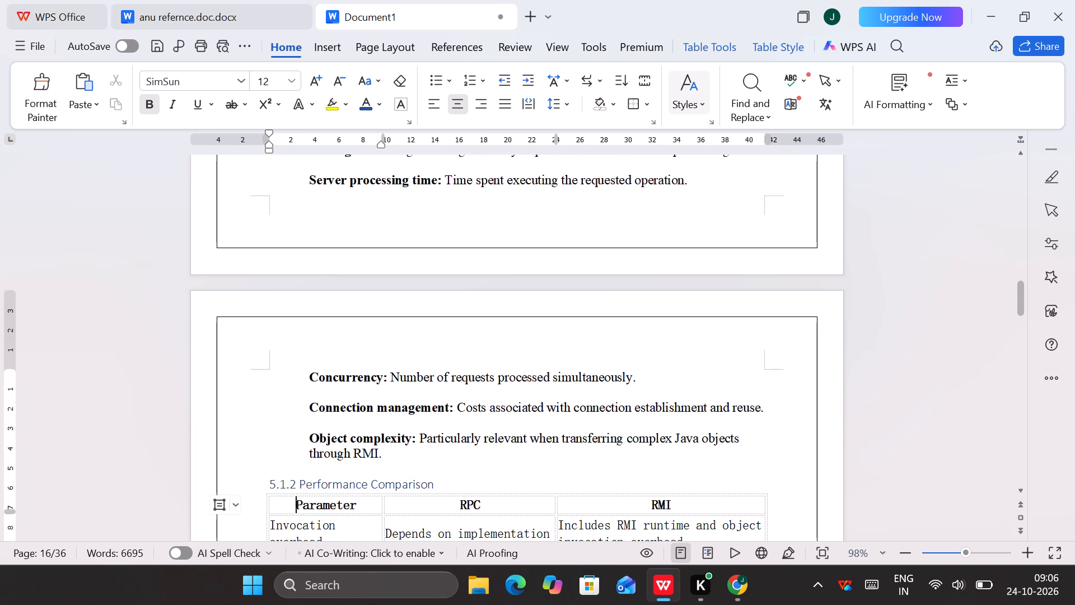
drag(329, 496, 310, 497)
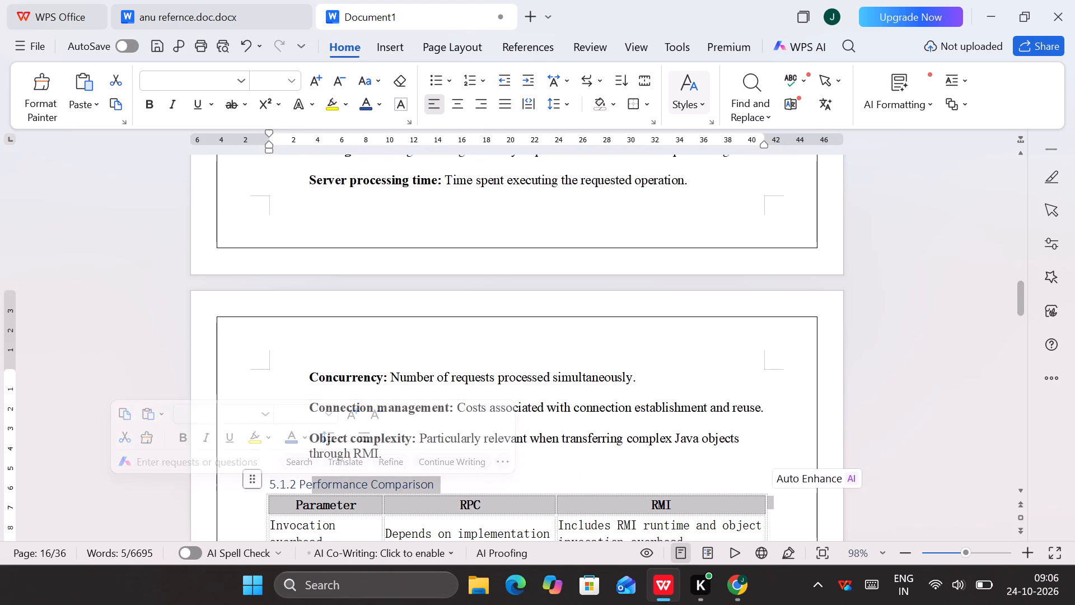
click(264, 345)
Set the font size of the heading "5.2 Scalability" to 12.
scroll(264, 345, down, 3)
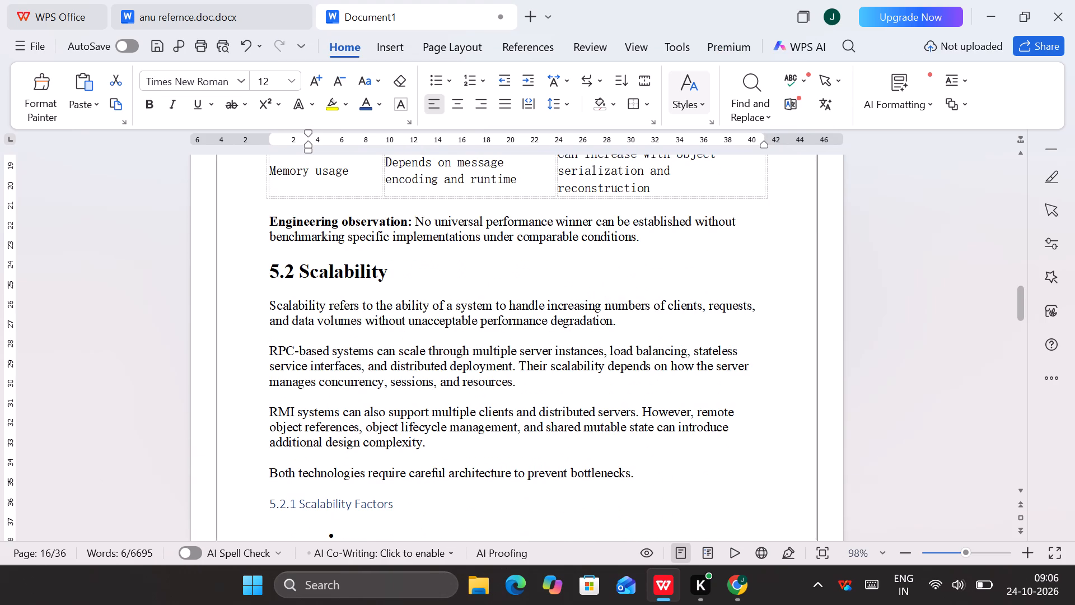
triple_click(303, 282)
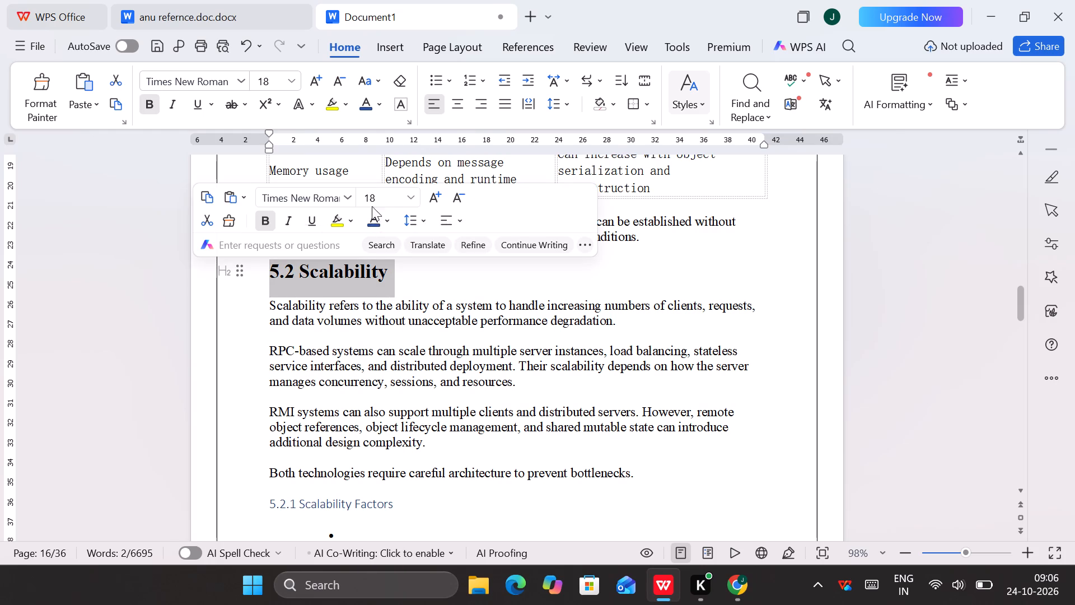
click(376, 197)
key(BackSpace)
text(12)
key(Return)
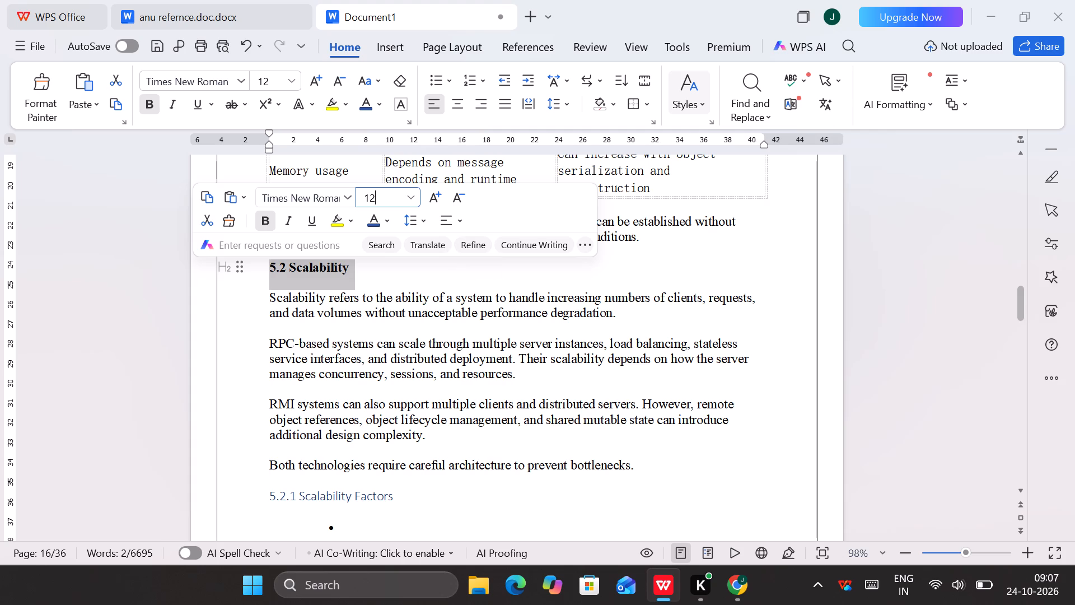
Under "5.2.1 Scalability Factors", remove the empty bullets from above "Number of concurrent clients." down to "Server CPU and memory capacity.".
scroll(479, 345, down, 1)
click(362, 403)
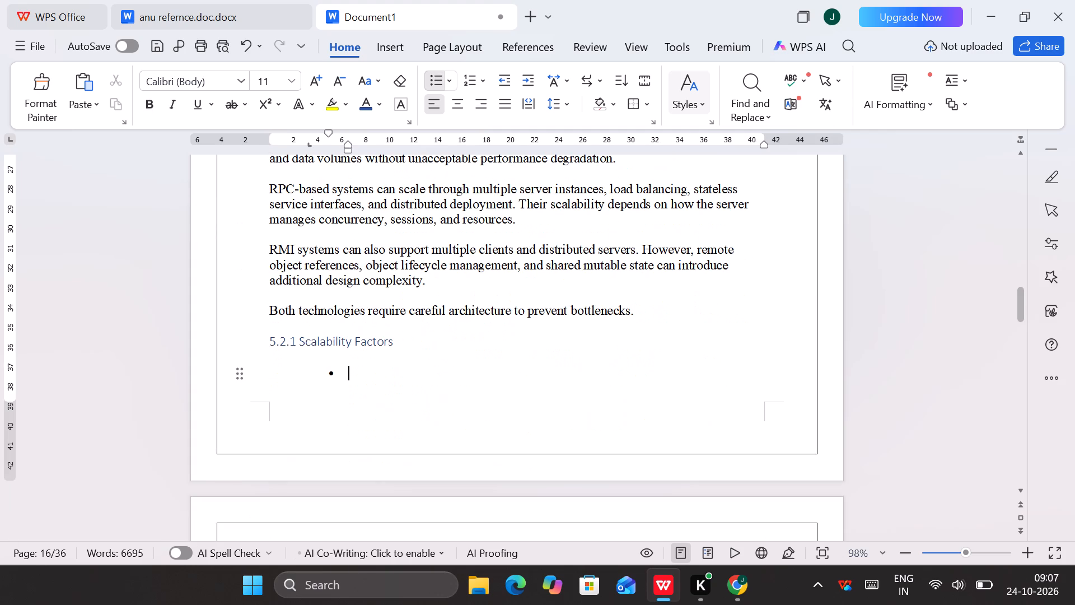
key(Delete)
key(Down)
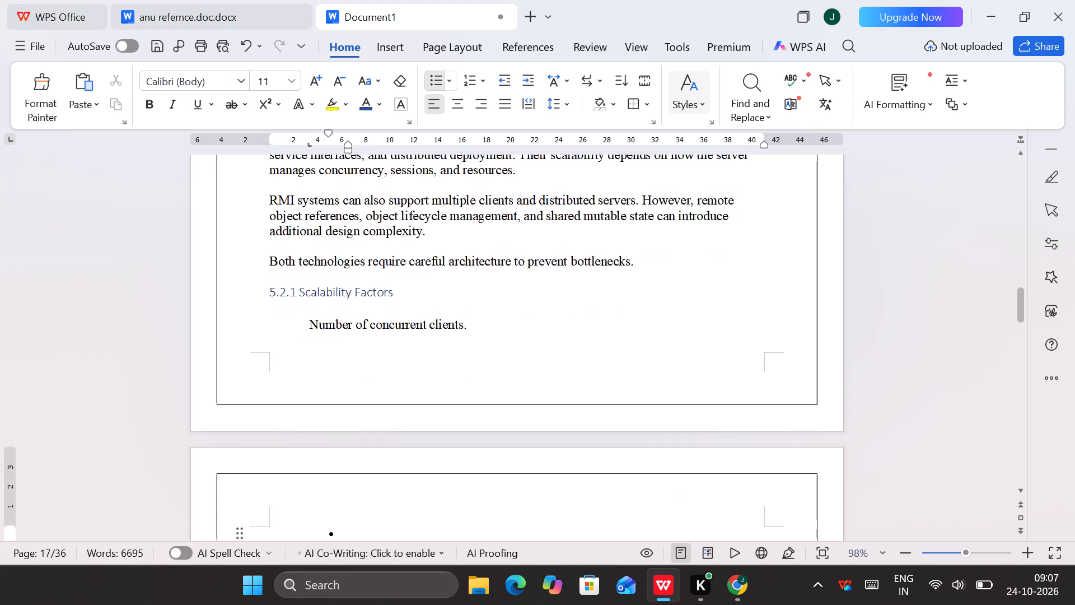
key(Down)
key(Delete)
key(Up)
key(Delete)
key(Down)
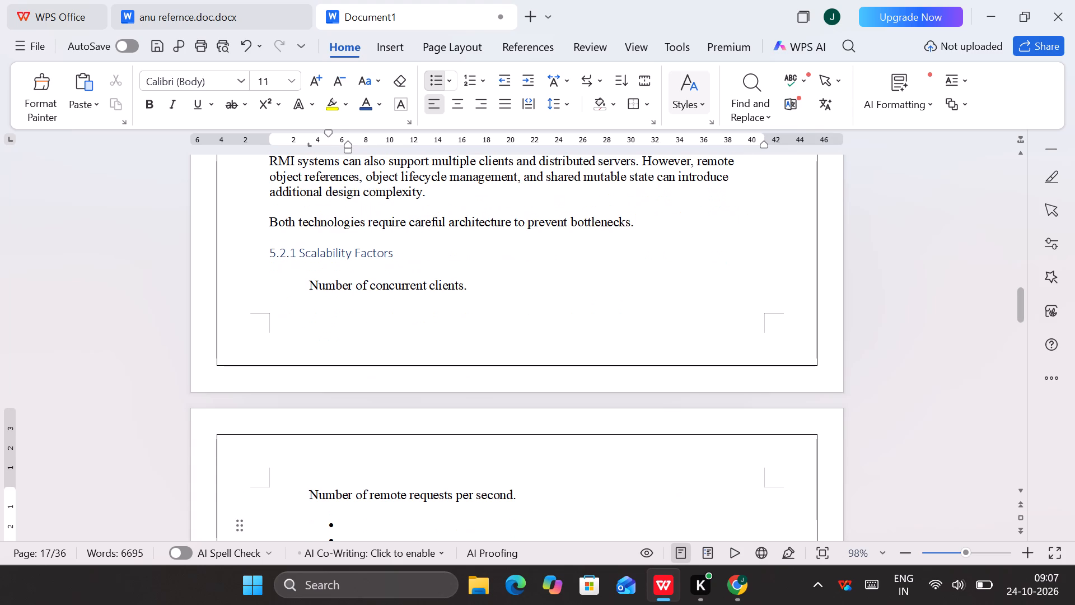
scroll(362, 403, down, 2)
key(Down)
key(Delete)
key(Up)
key(Delete)
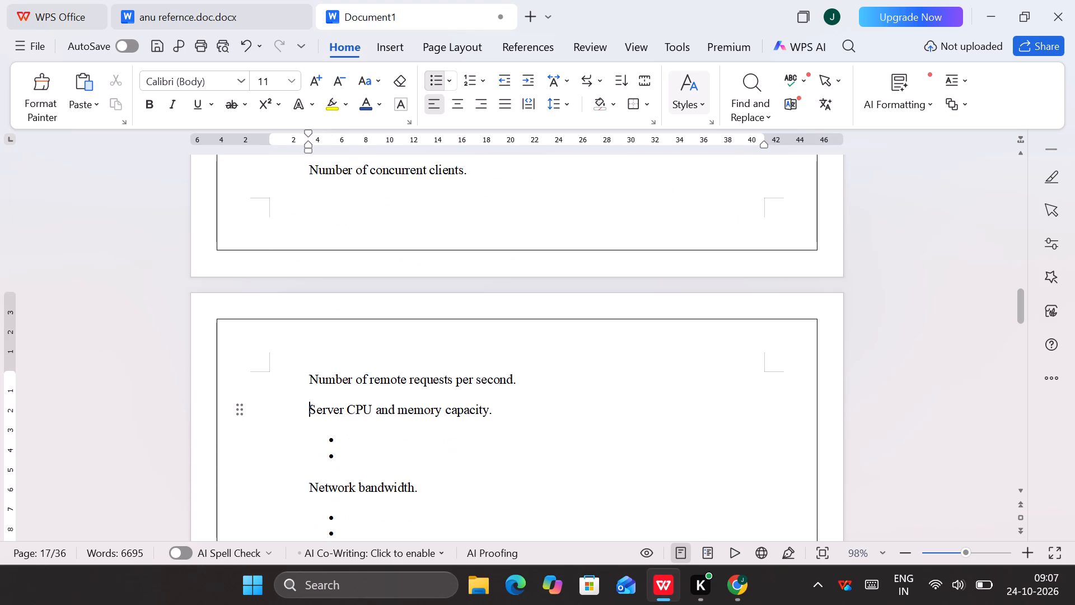
Remove the empty bullets above and below "Network bandwidth." in the scalability factors list.
key(Down)
key(Down)
key(Delete)
key(Up)
key(Delete)
key(Down)
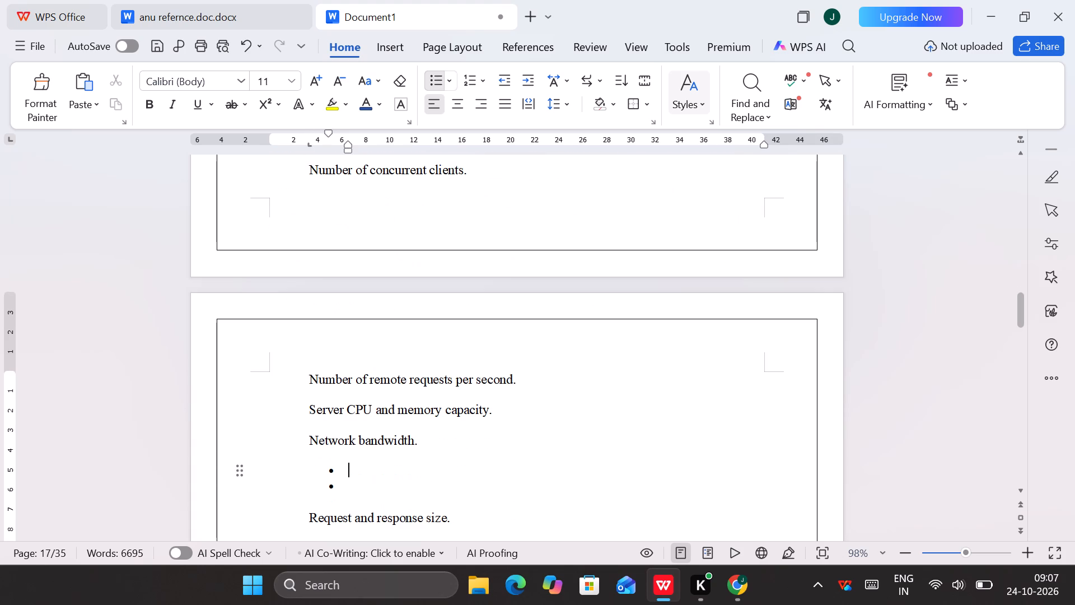
key(Down)
key(Delete)
key(Up)
key(Delete)
Remove the empty bullets above and below "Session and state management." in the scalability factors list.
scroll(362, 403, down, 1)
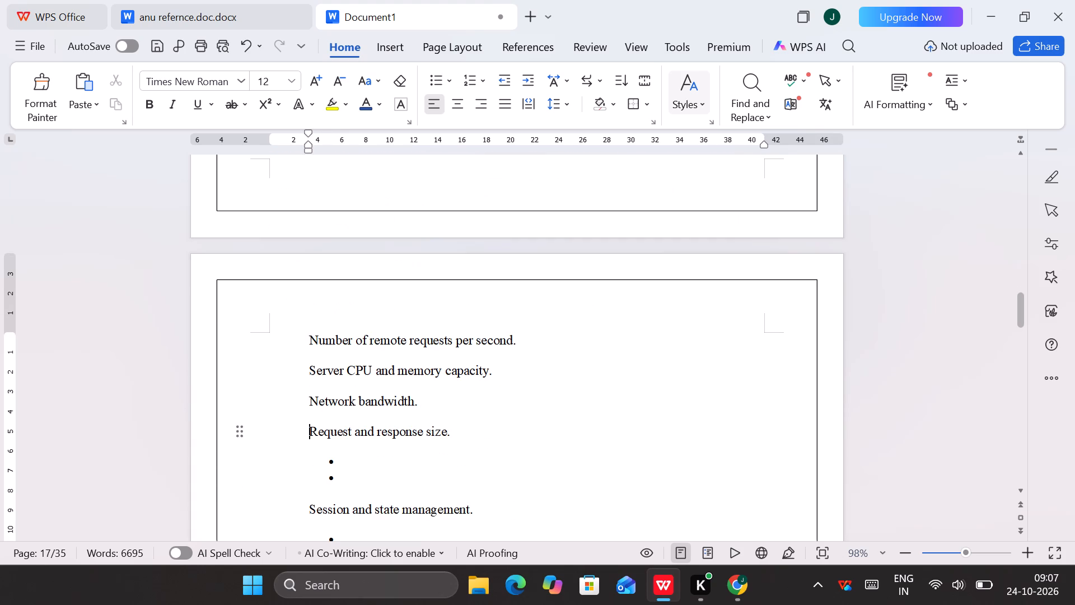
key(Down)
key(Down)
key(Delete)
key(Up)
key(Delete)
key(Down)
scroll(362, 403, down, 1)
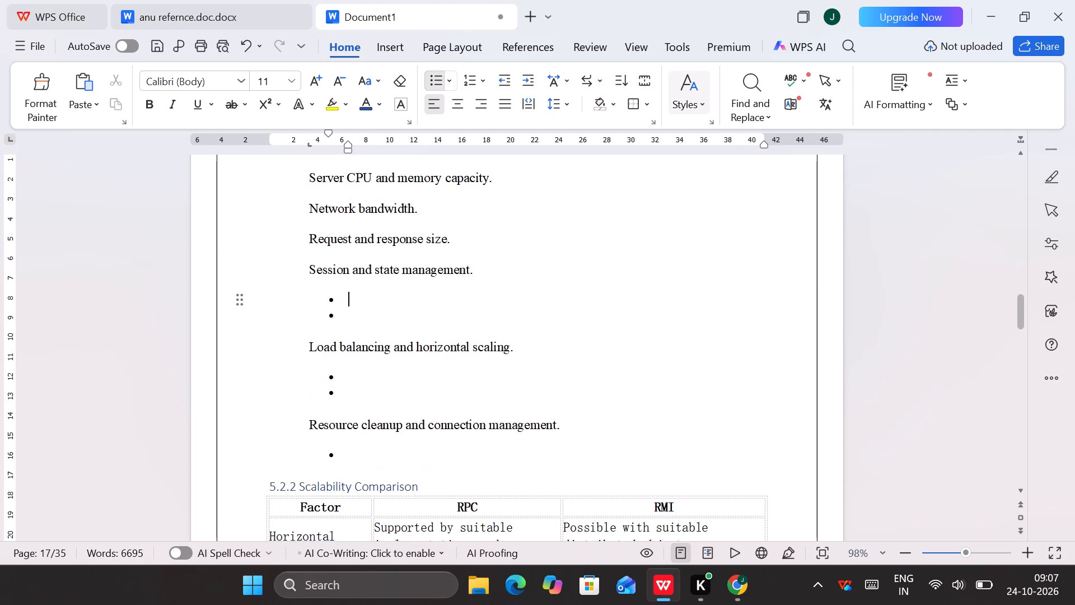
key(Delete)
key(Down)
key(Up)
key(Delete)
Remove the remaining empty bullets above and below "Resource cleanup and connection management.".
key(Down)
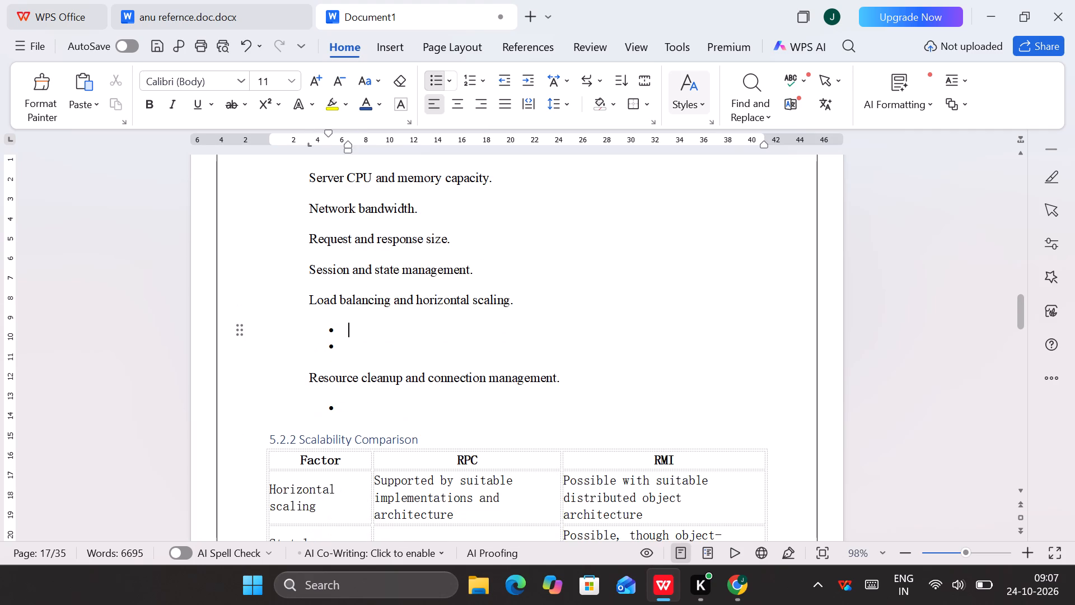
key(Delete)
key(Delete)
key(Down)
key(Delete)
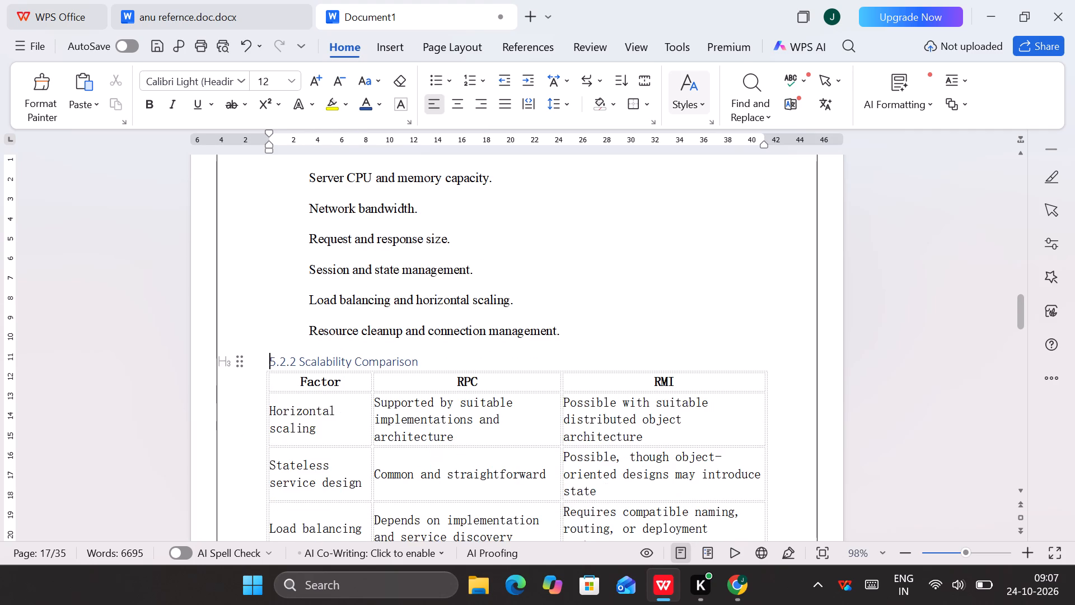
Set the font size of the heading "5.3 Interoperability" to 12, correcting any accidental size change.
scroll(362, 403, down, 2)
triple_click(347, 308)
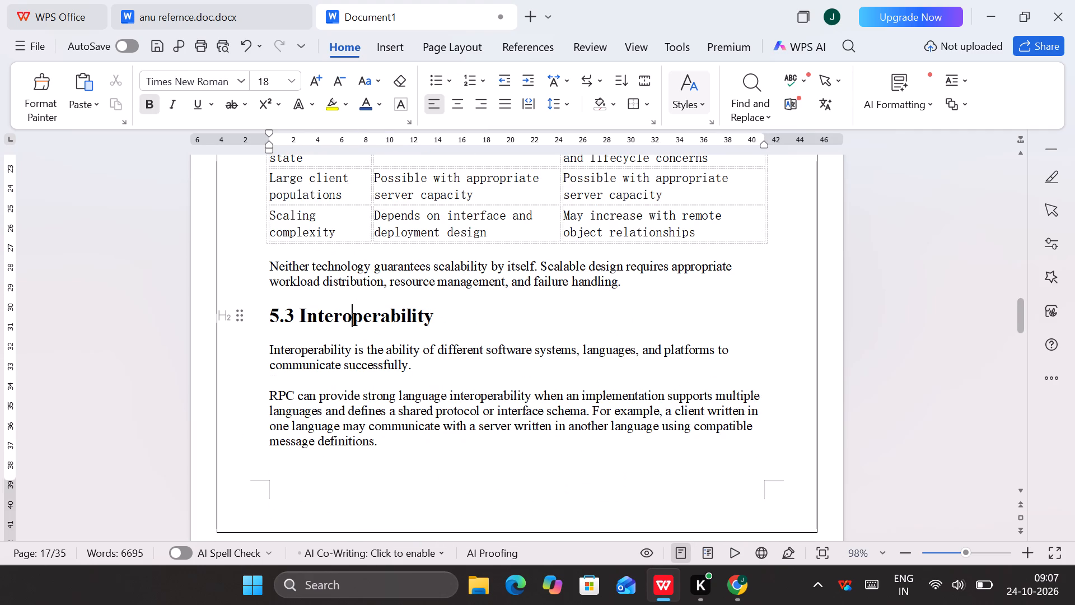
click(273, 77)
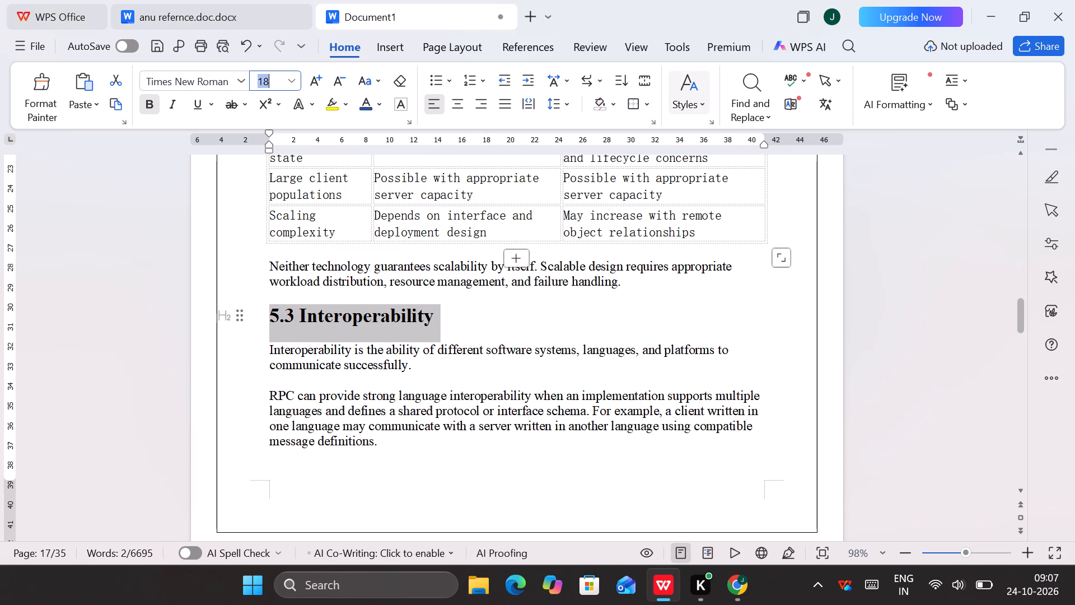
key(BackSpace)
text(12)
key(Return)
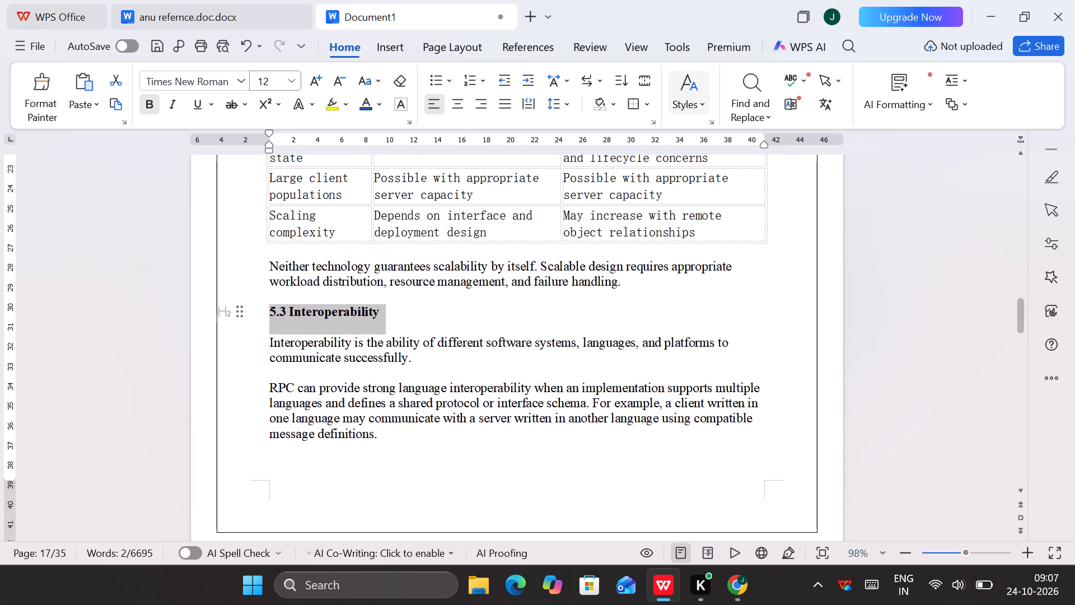
scroll(273, 77, down, 1)
scroll(385, 89, down, 1)
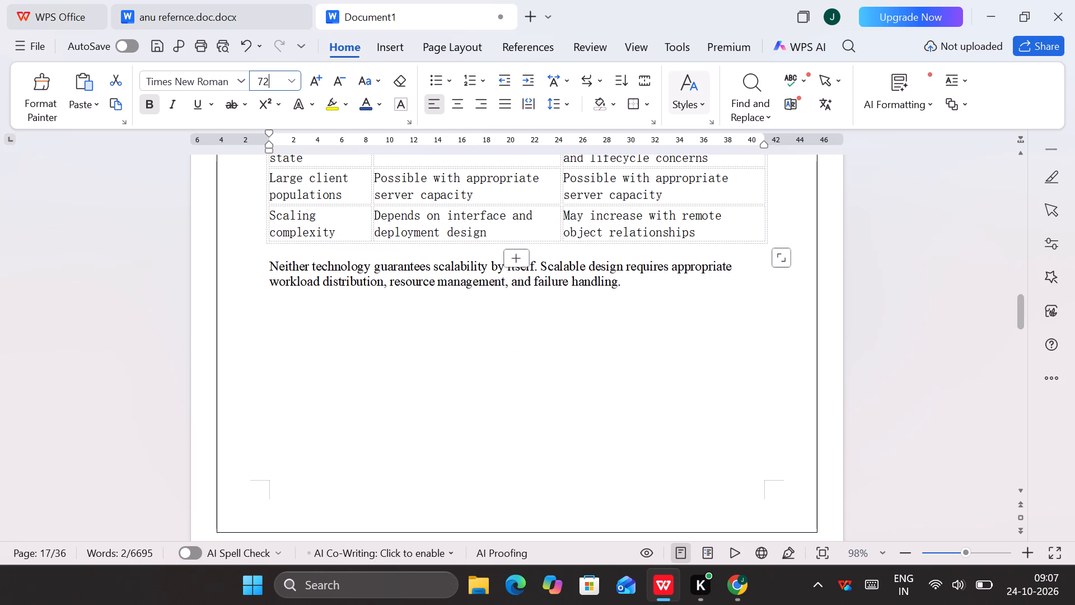
scroll(292, 324, down, 1)
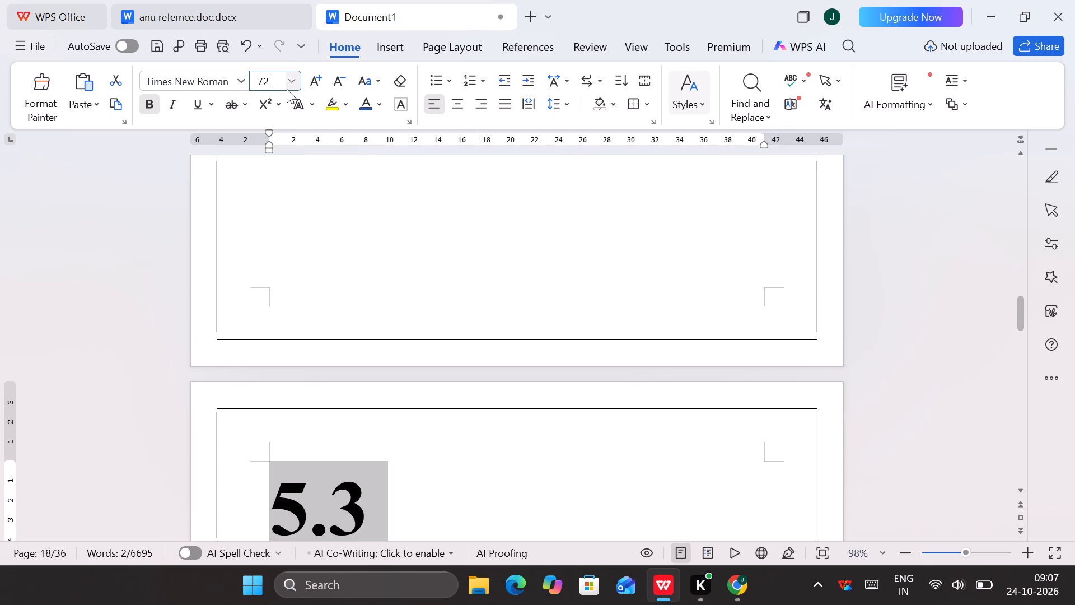
key(BackSpace)
key(BackSpace)
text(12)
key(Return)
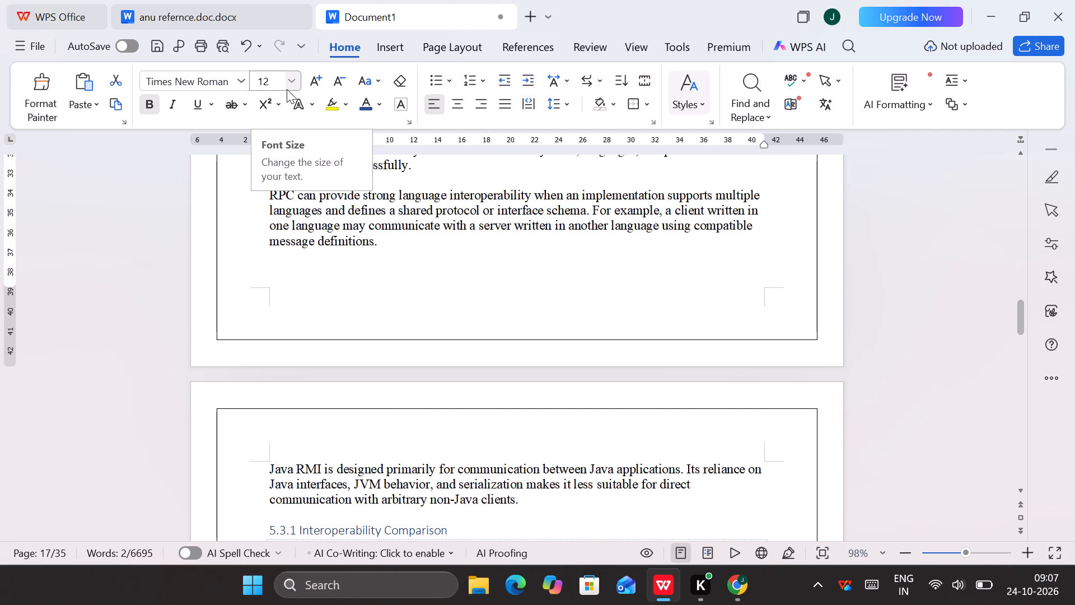
Open the font size of the heading "5.4 Security" for editing.
scroll(354, 291, down, 2)
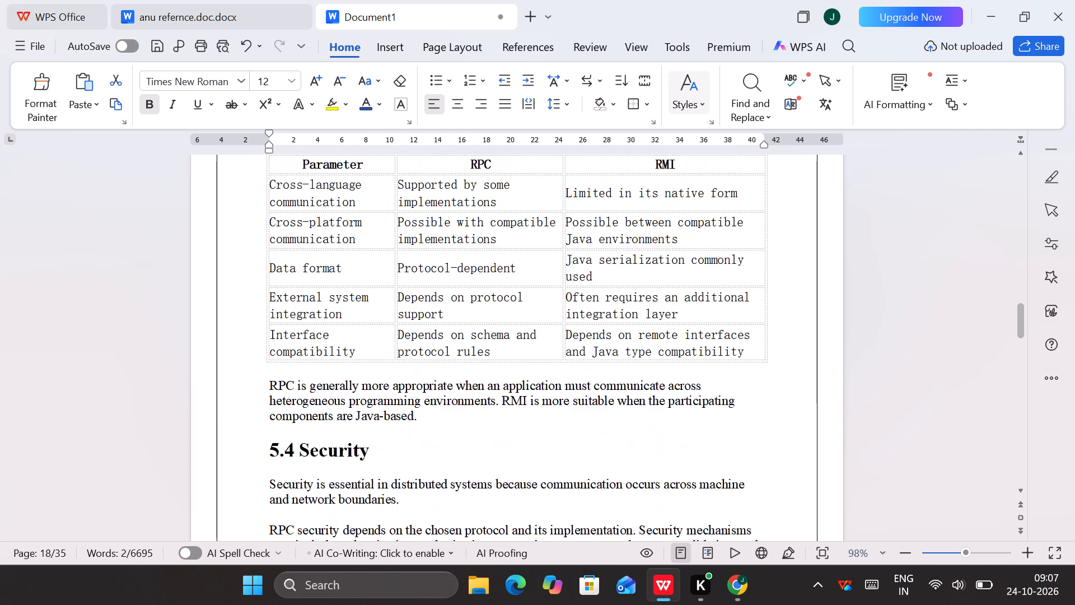
scroll(354, 291, down, 1)
triple_click(293, 375)
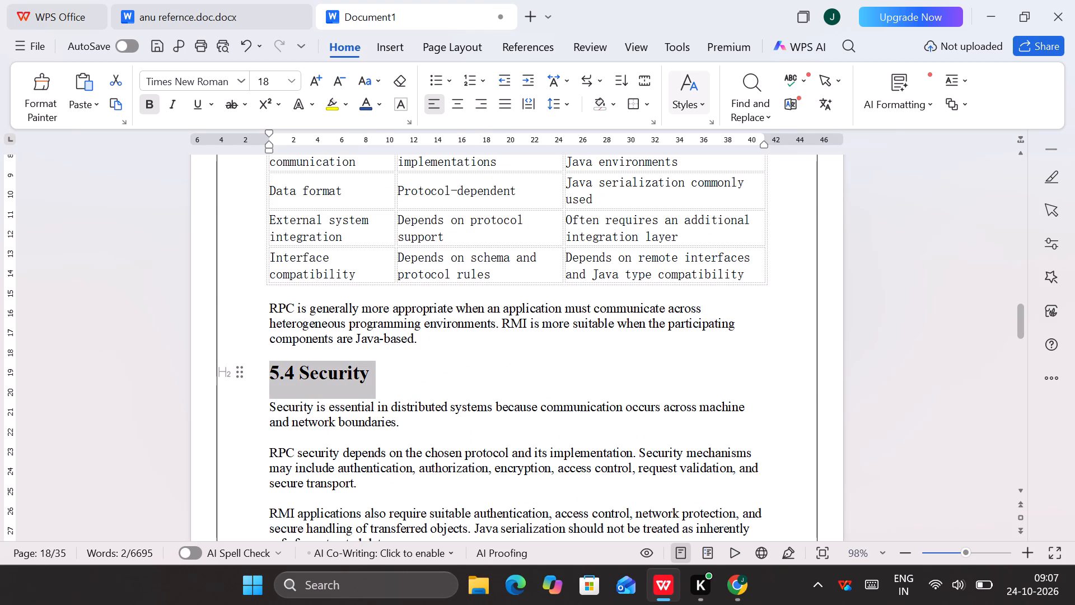
click(276, 80)
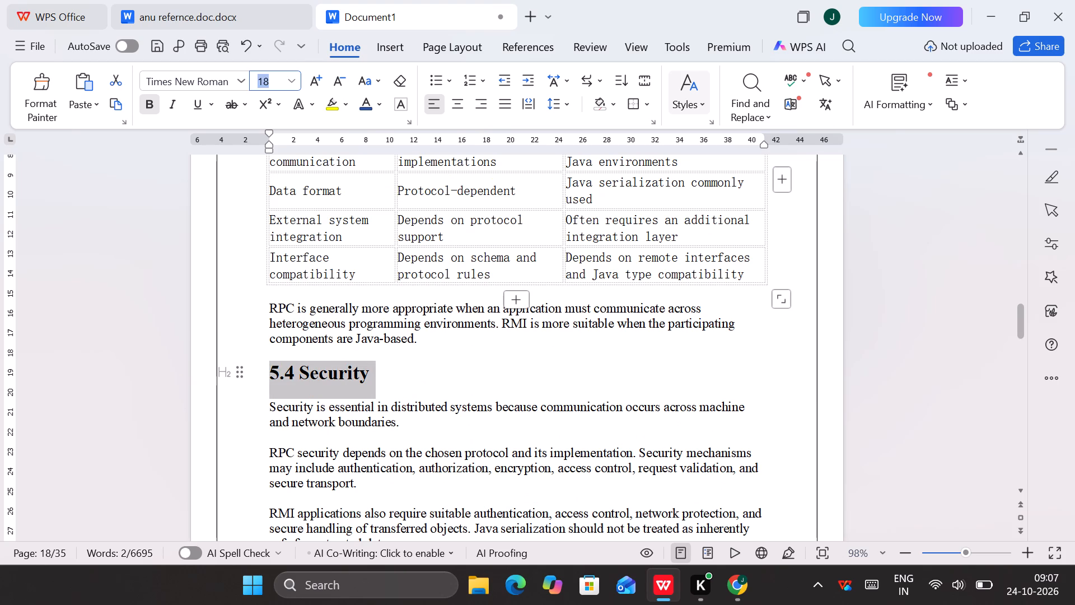
Set the font size of the heading "5.4 Security" to 12.
key(BackSpace)
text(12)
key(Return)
Set the font size of the heading "5.5 Fault Tolerance and Reliability" to 12.
scroll(390, 331, down, 1)
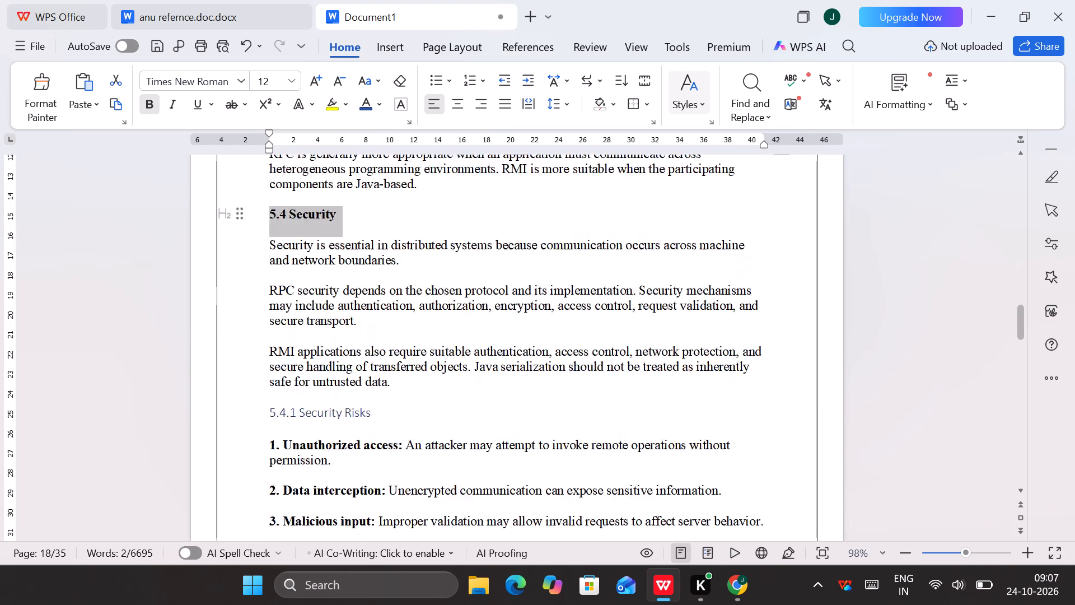
scroll(390, 331, down, 1)
drag(390, 331, 392, 357)
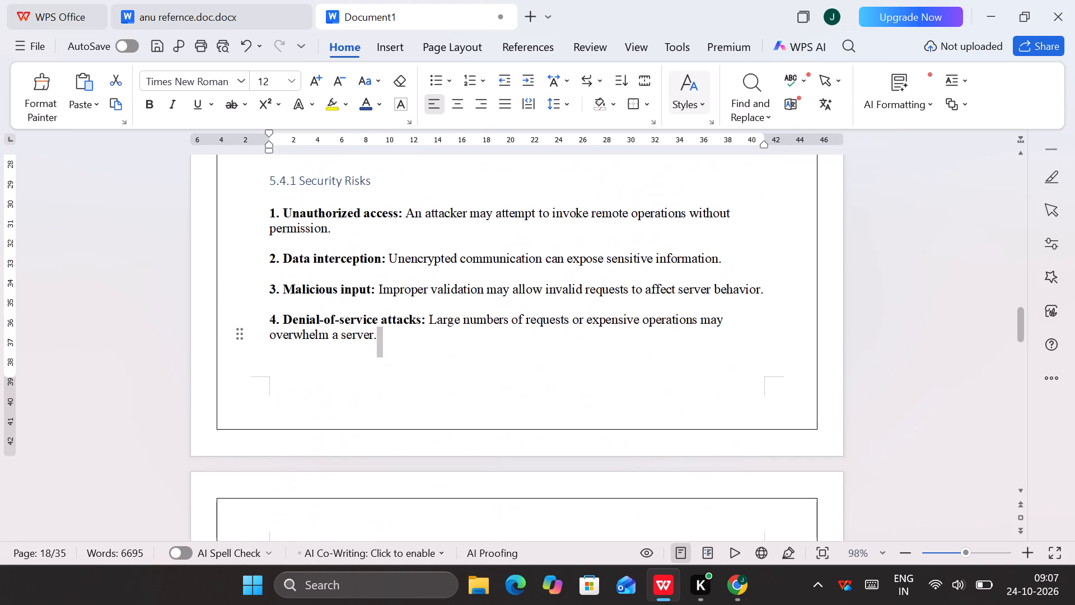
click(392, 357)
scroll(392, 357, down, 8)
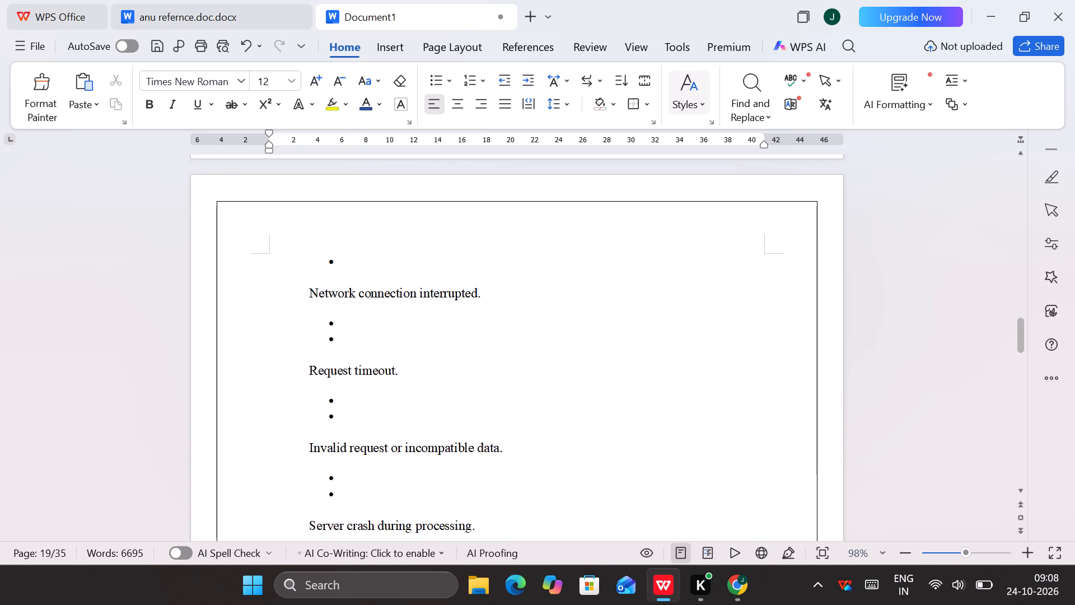
scroll(392, 357, up, 1)
scroll(356, 248, up, 1)
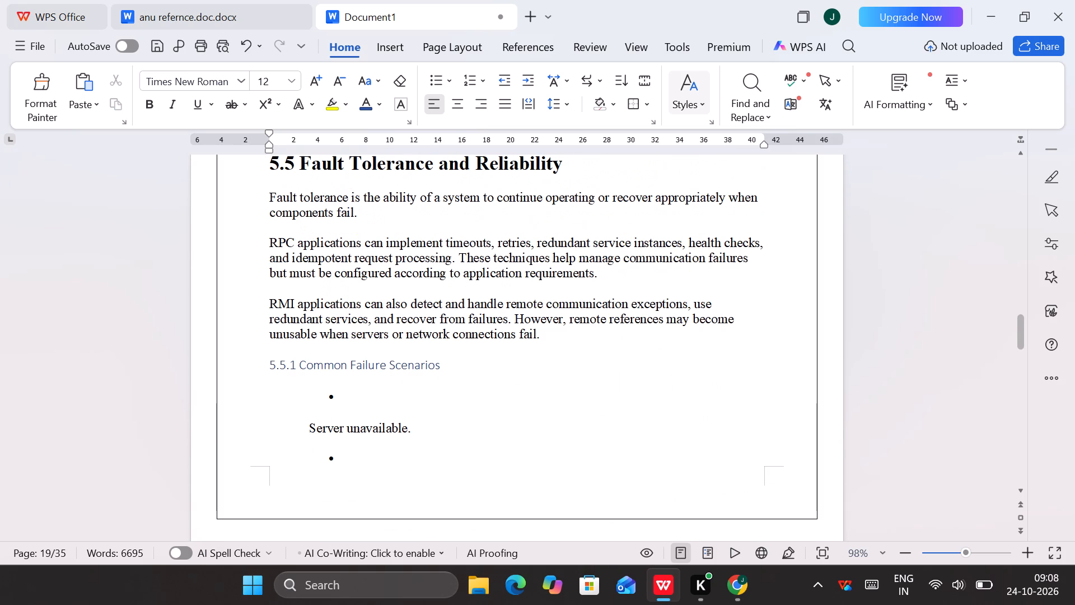
triple_click(395, 175)
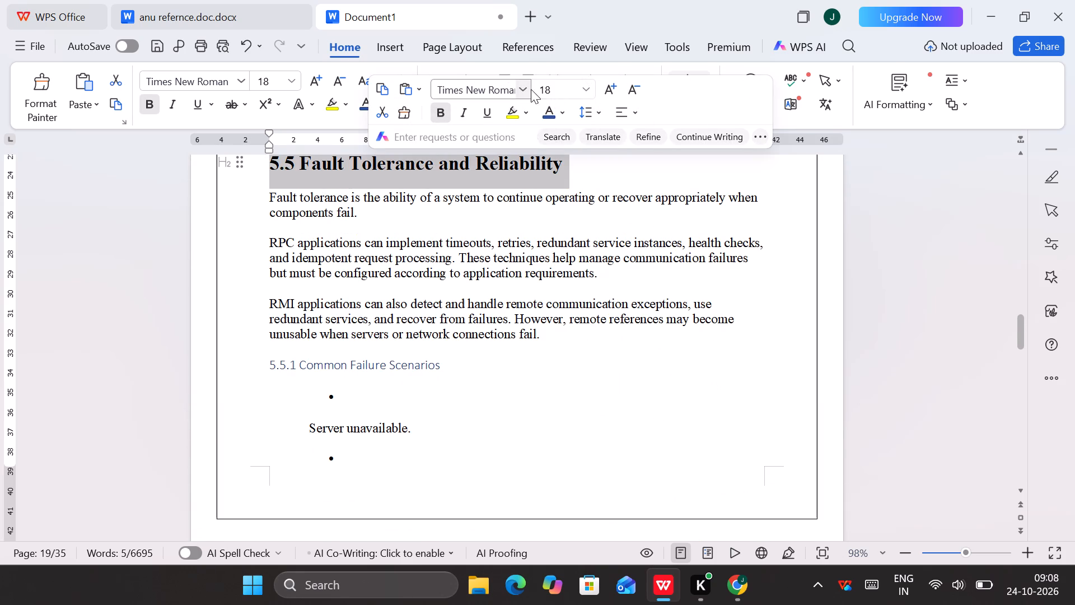
click(566, 92)
key(BackSpace)
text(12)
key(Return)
Remove the empty bullets above "Server unavailable.", "Network connection interrupted." and "Request timeout." in section 5.5.1.
click(378, 388)
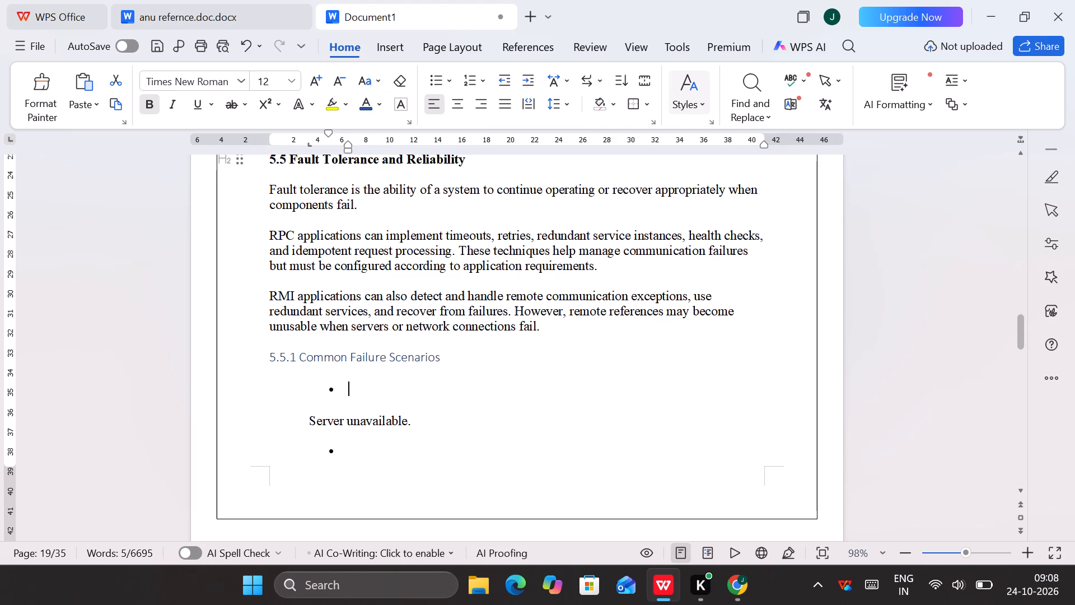
key(Delete)
key(Right)
key(Right)
key(Right)
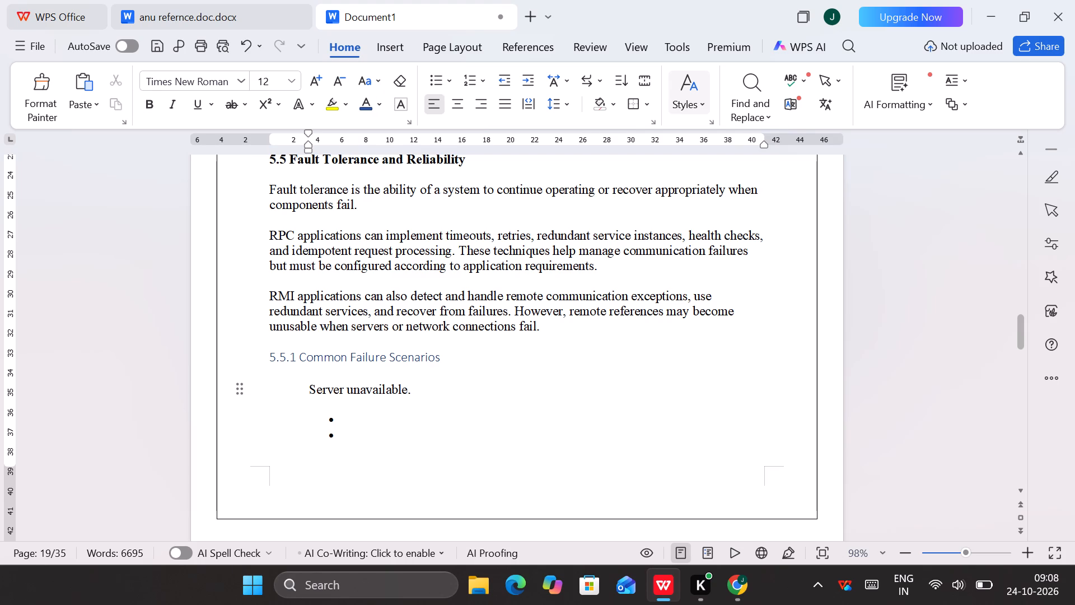
key(Down)
key(Delete)
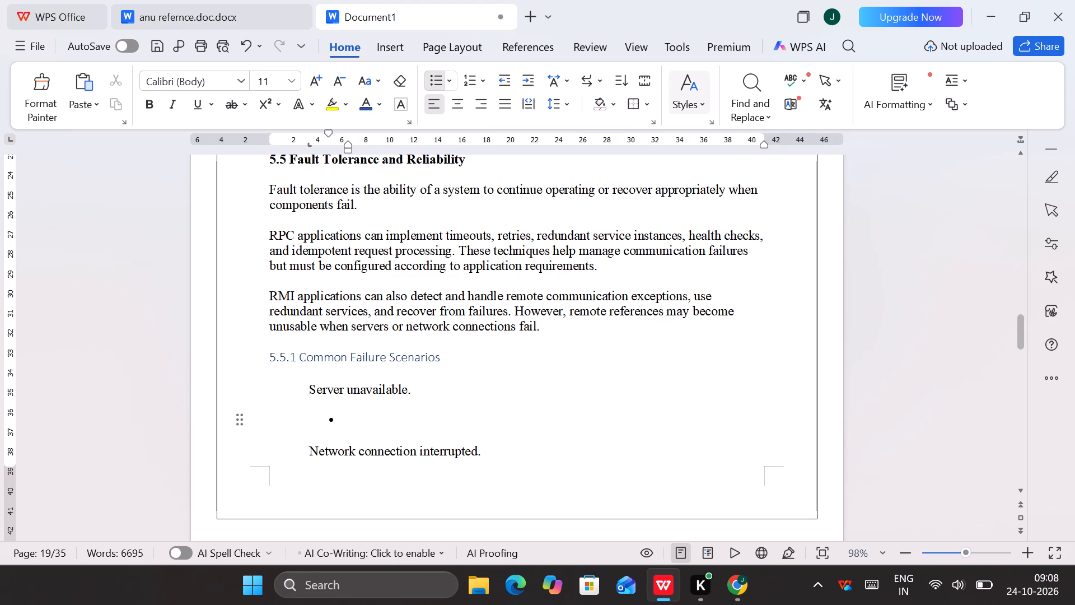
key(Delete)
key(Down)
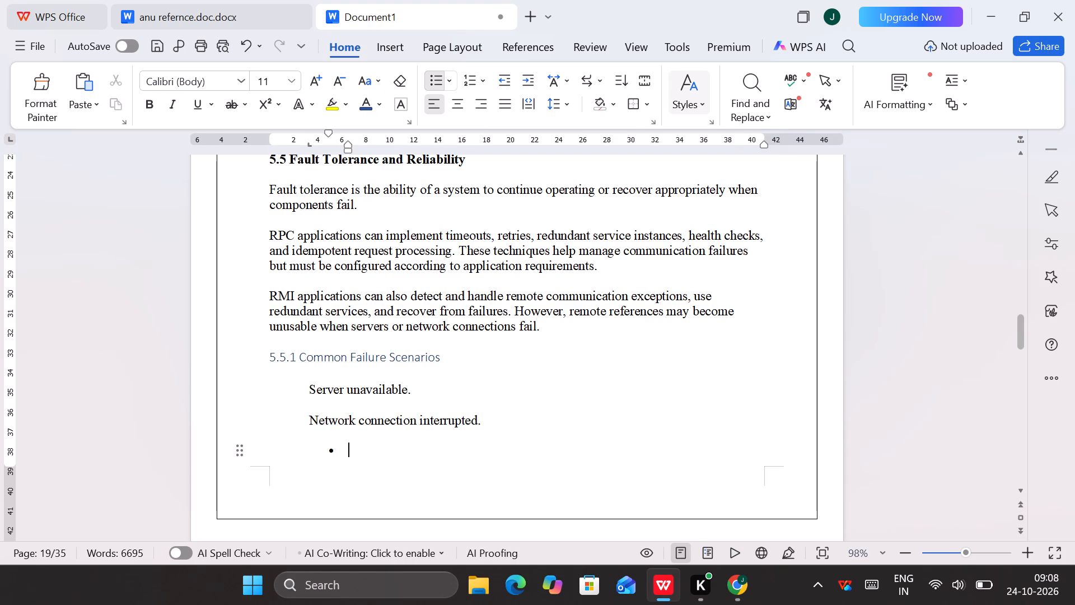
key(Delete)
key(Delete)
key(Right)
key(Right)
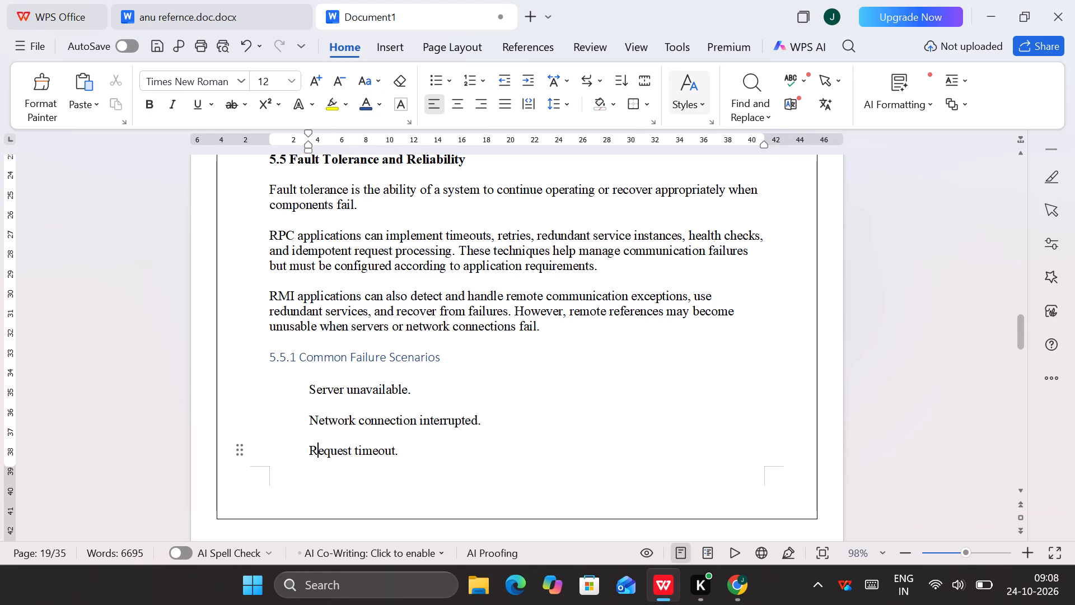
key(Right)
Remove the empty bullets above "Invalid request or incompatible data." and "Server crash during processing.".
key(Down)
key(Down)
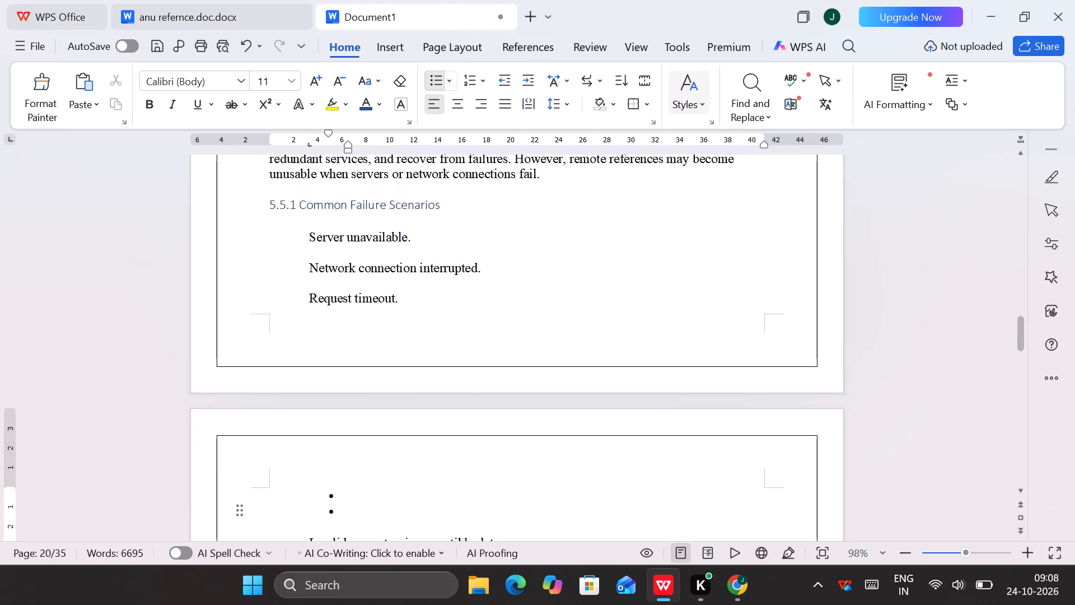
key(Up)
key(Delete)
key(Delete)
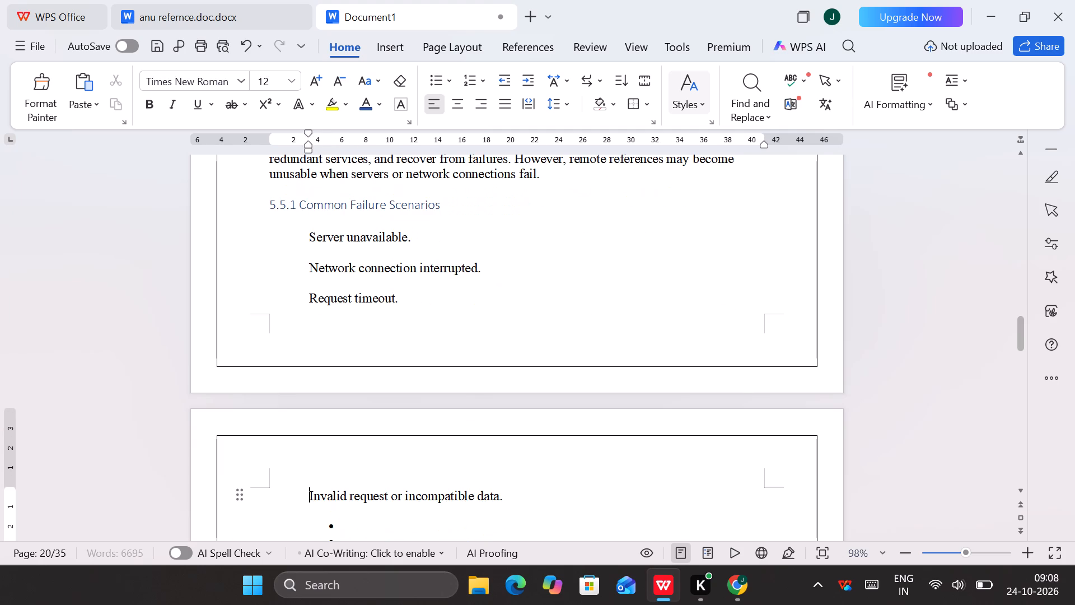
key(Down)
key(Delete)
key(Down)
key(Up)
key(Delete)
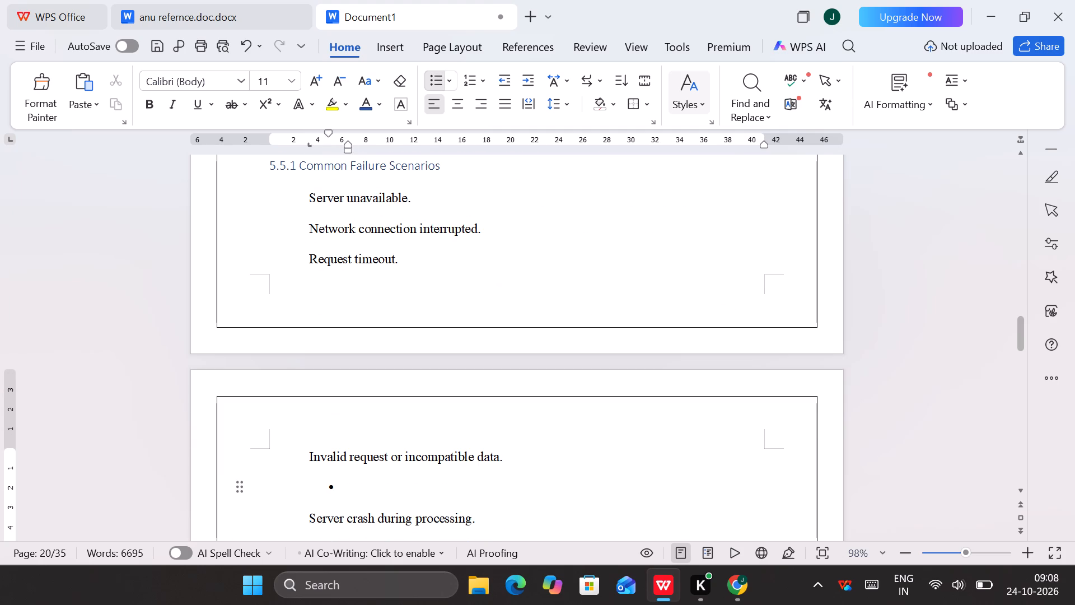
key(Down)
key(Delete)
Remove the empty bullets around "Response lost after successful execution." and below "Client or server resource exhaustion.".
key(Down)
key(Up)
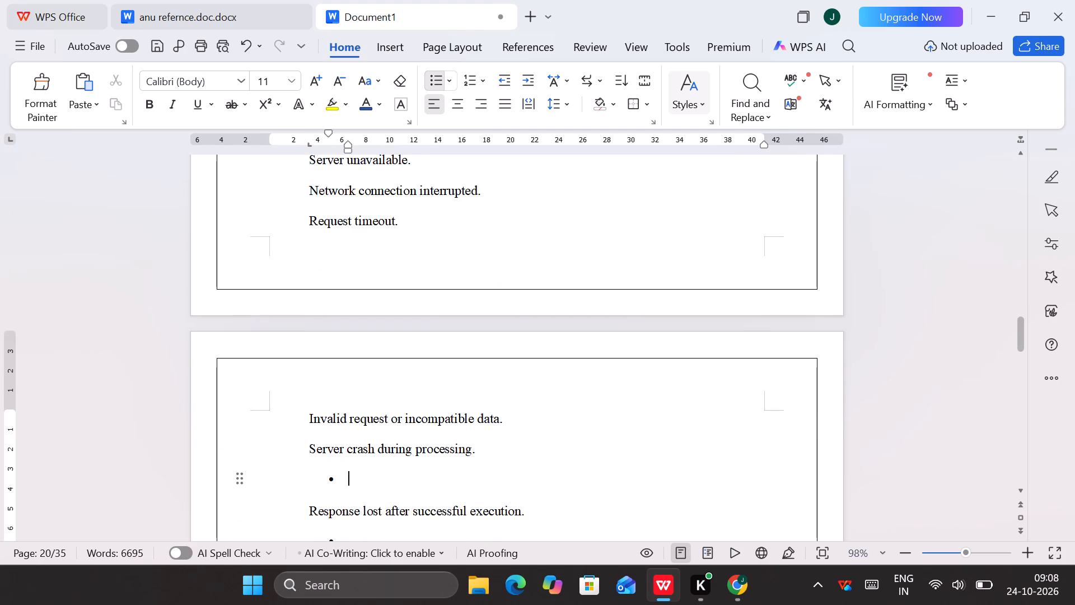
key(Delete)
key(Down)
key(Delete)
key(Delete)
key(Down)
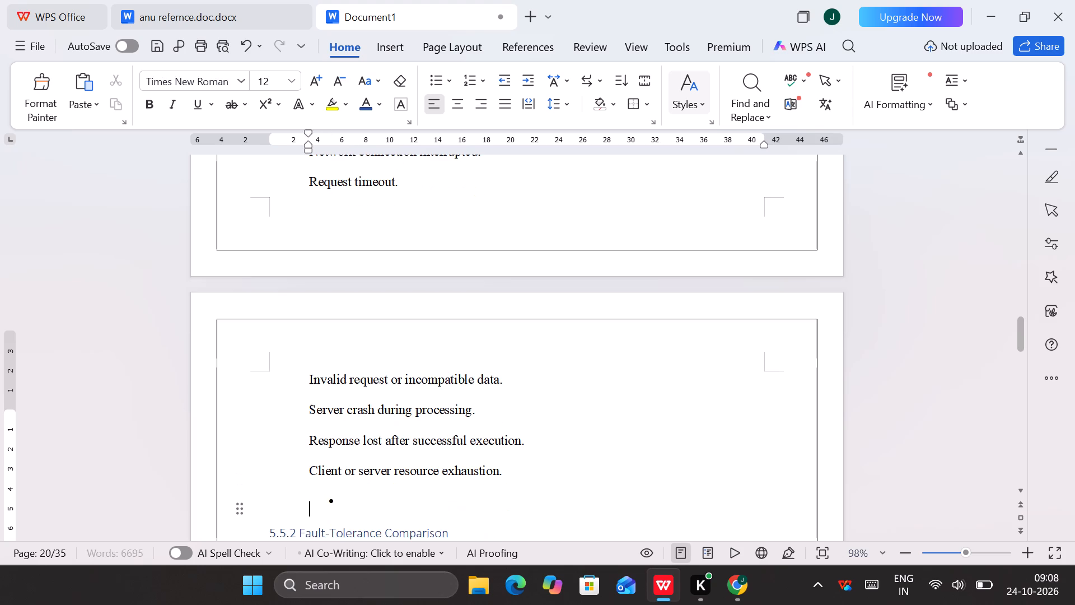
key(Delete)
key(Down)
Open the font size of the heading "5.6 Maintainability and Development Complexity" for editing.
scroll(378, 388, down, 2)
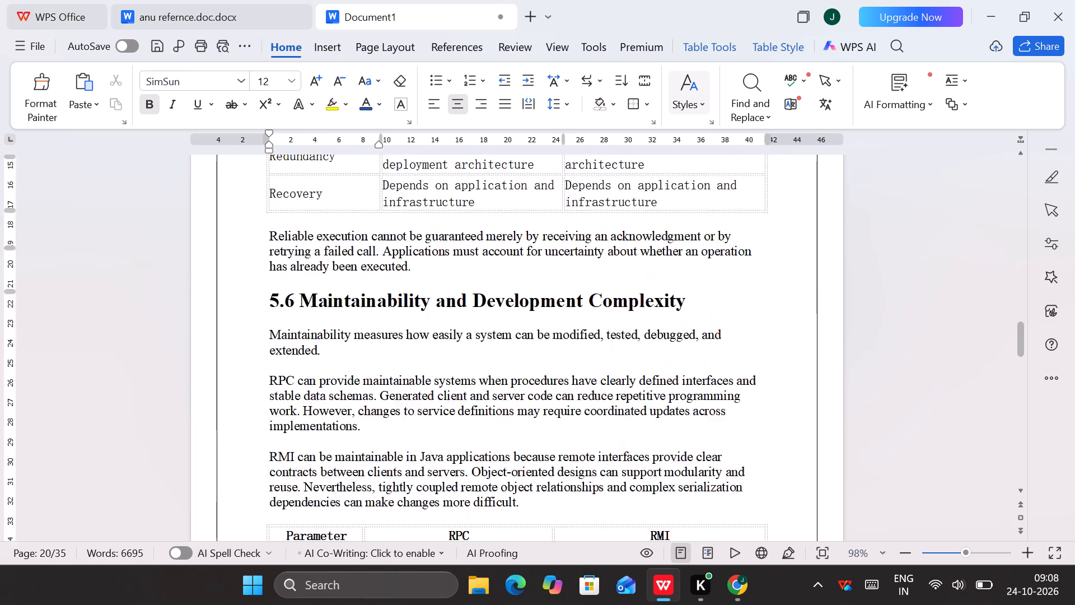
scroll(378, 388, up, 1)
triple_click(339, 412)
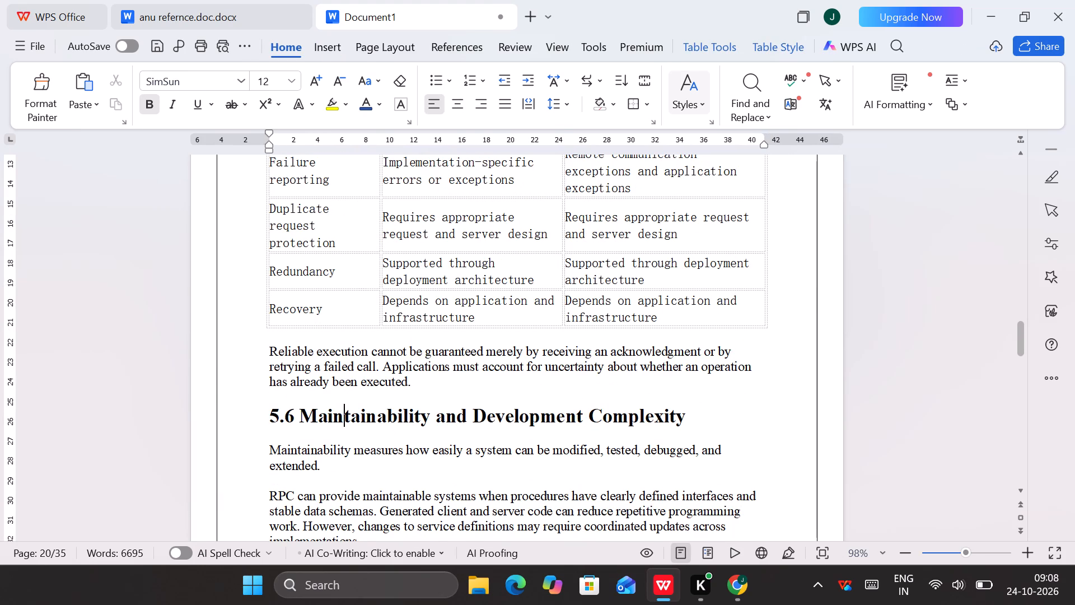
click(689, 341)
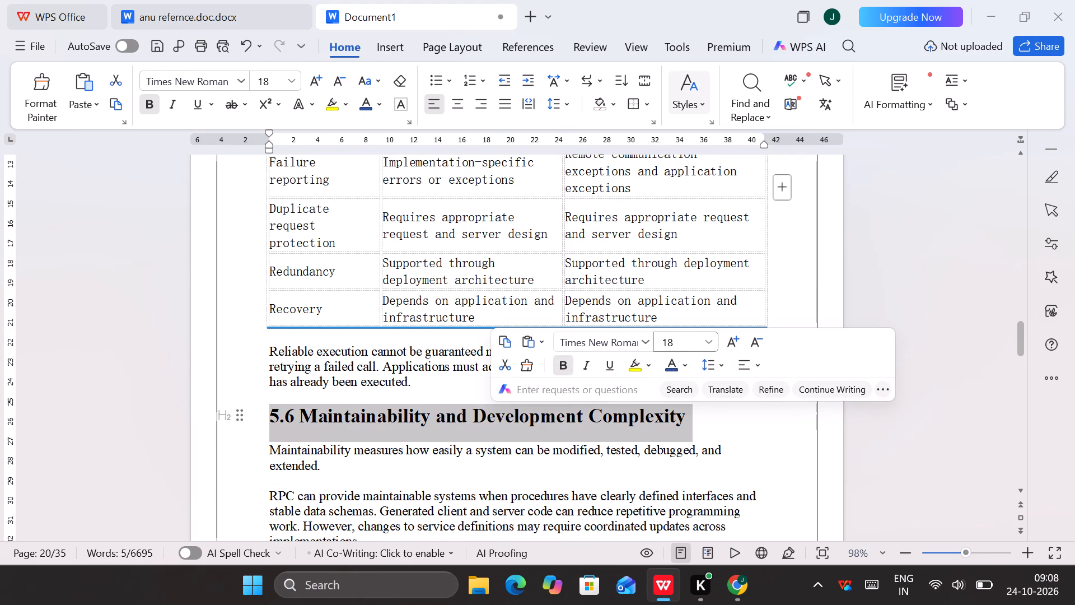
Set the font size of the heading "5.6 Maintainability and Development Complexity" to 12.
key(BackSpace)
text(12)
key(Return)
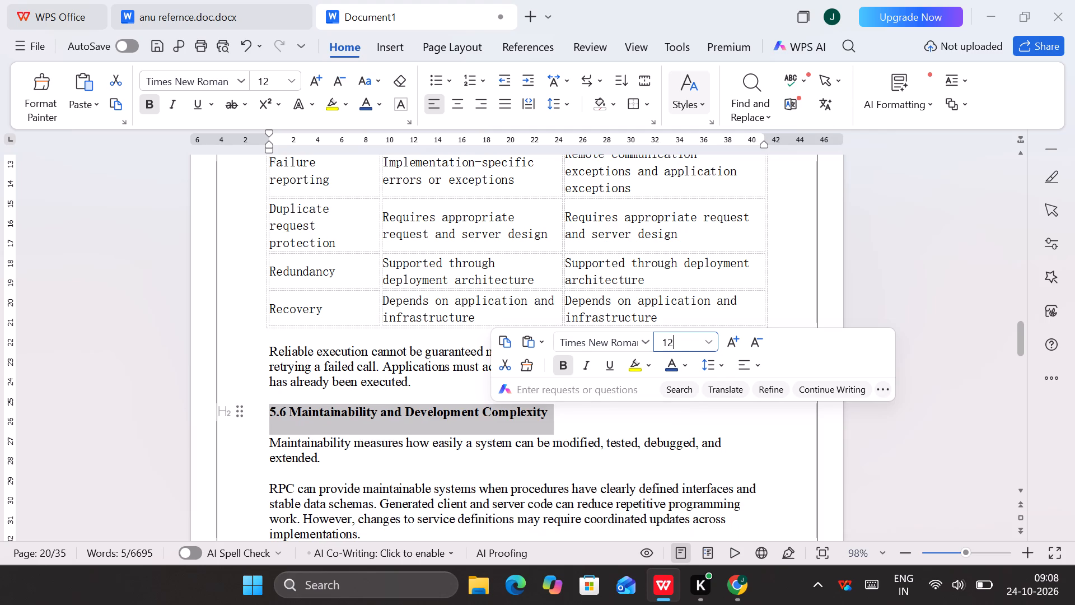
Format the heading "6. Advantages and Limitations" in Times New Roman at size 14.
scroll(689, 341, down, 1)
scroll(610, 389, down, 2)
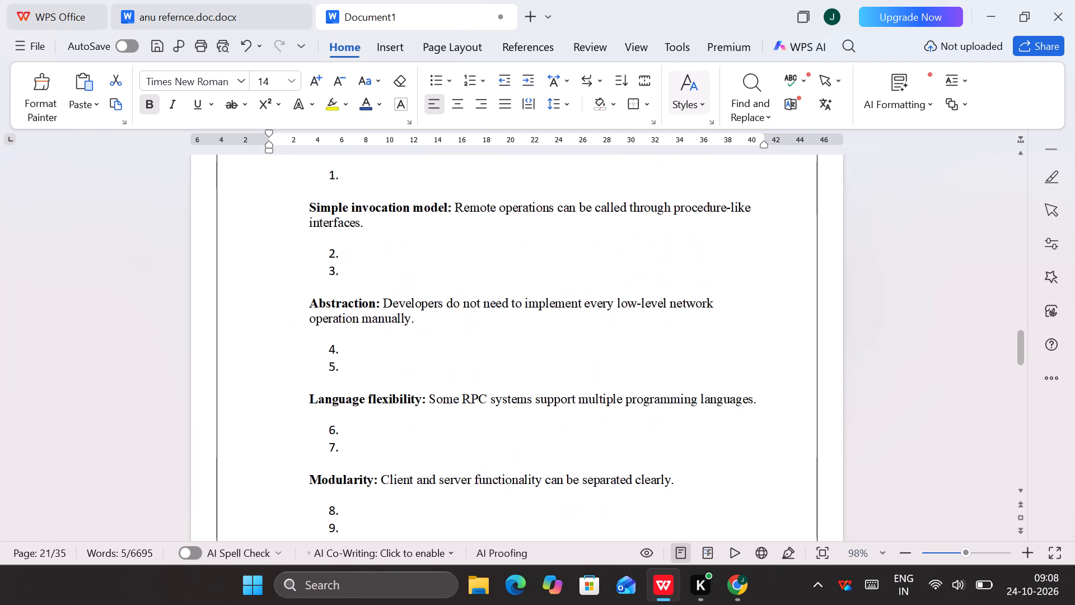
scroll(610, 389, up, 1)
click(381, 453)
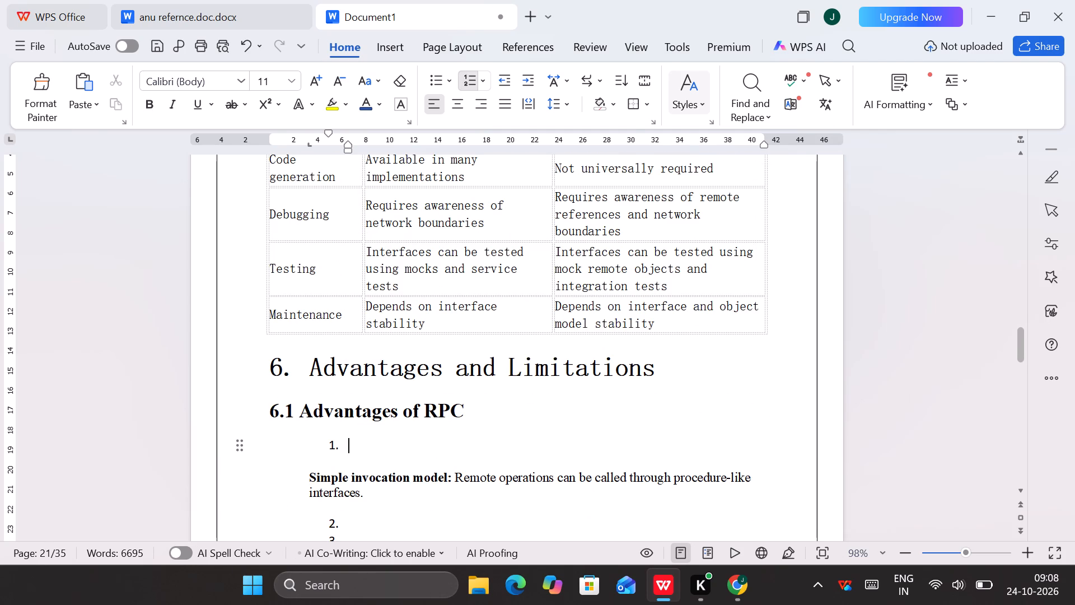
triple_click(363, 375)
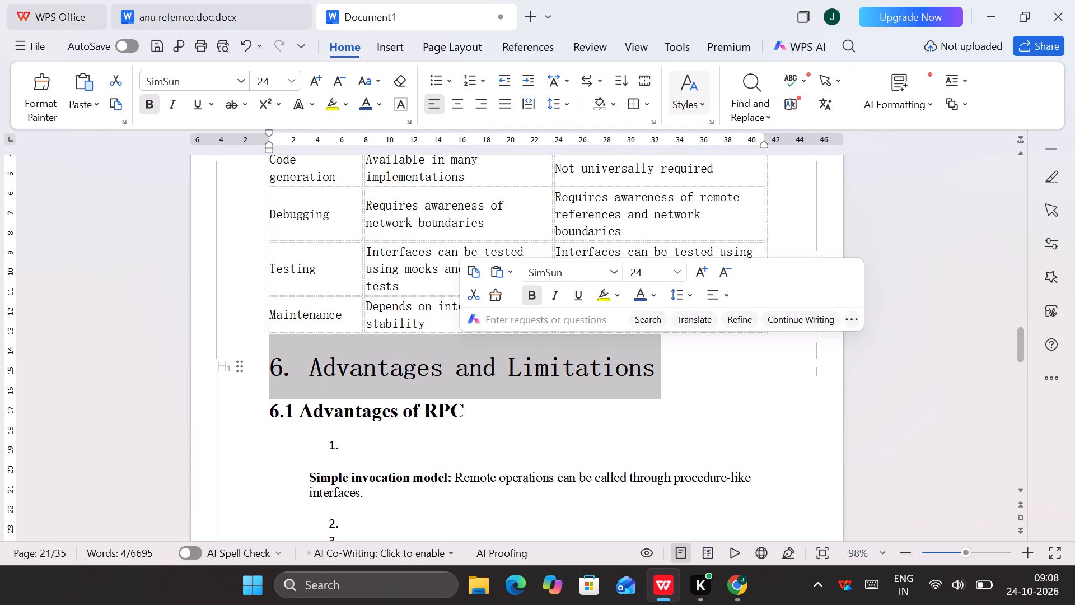
click(275, 78)
key(BackSpace)
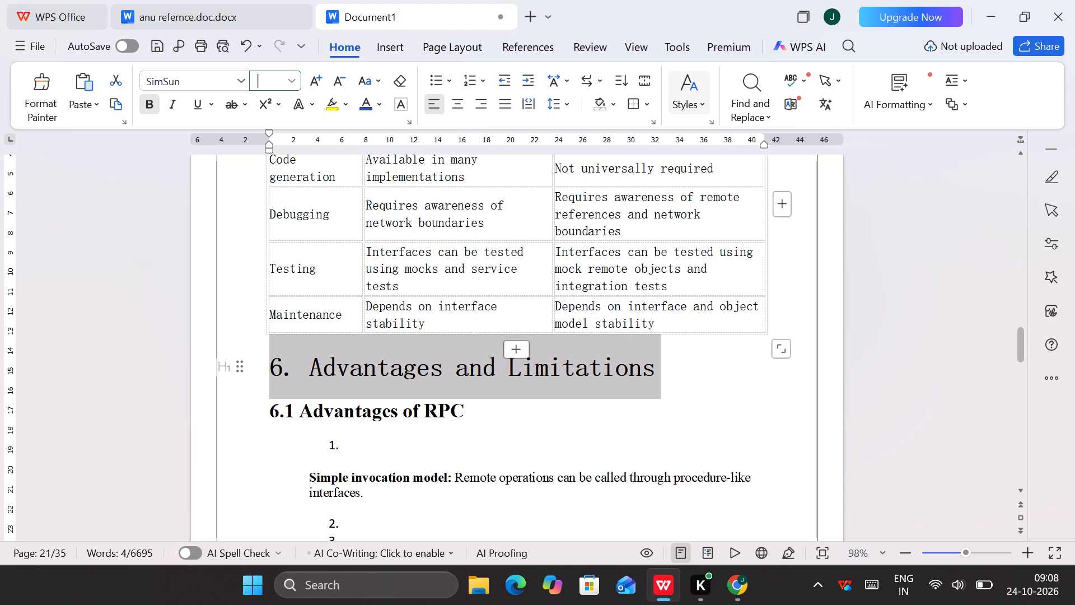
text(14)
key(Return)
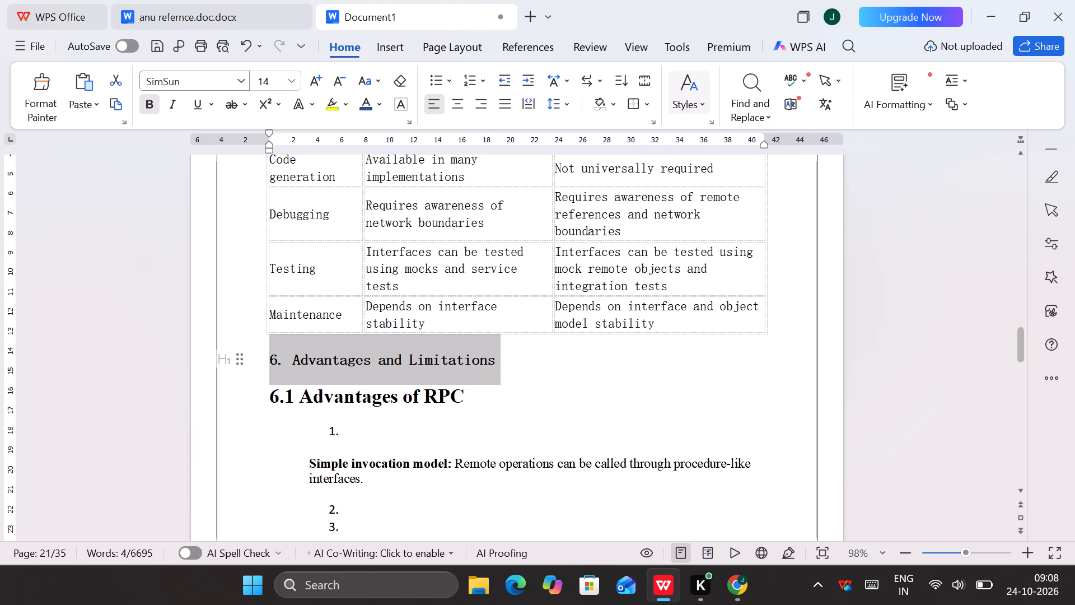
click(208, 81)
key(BackSpace)
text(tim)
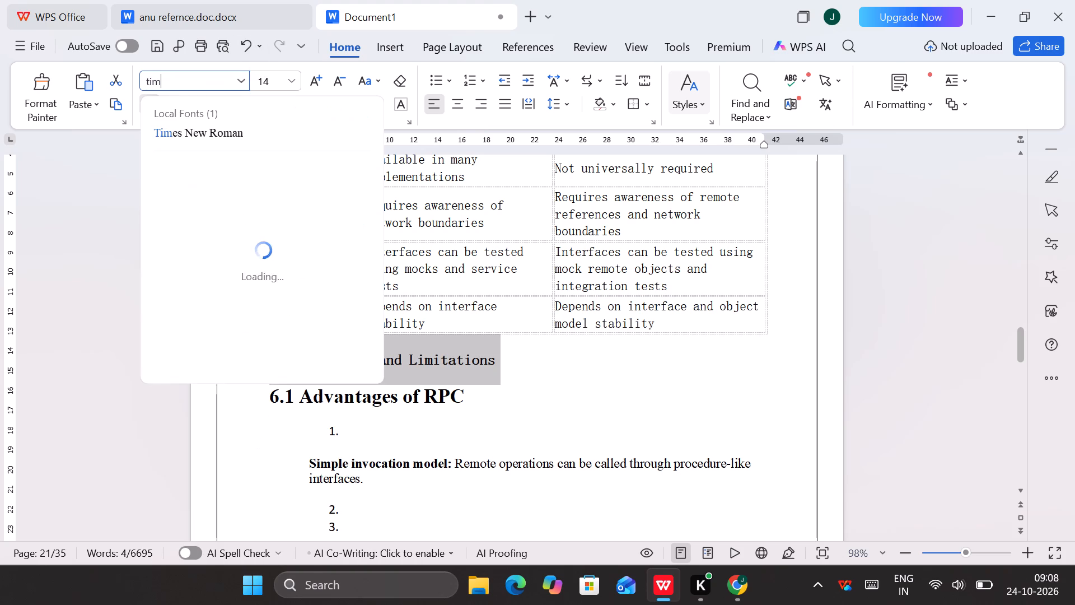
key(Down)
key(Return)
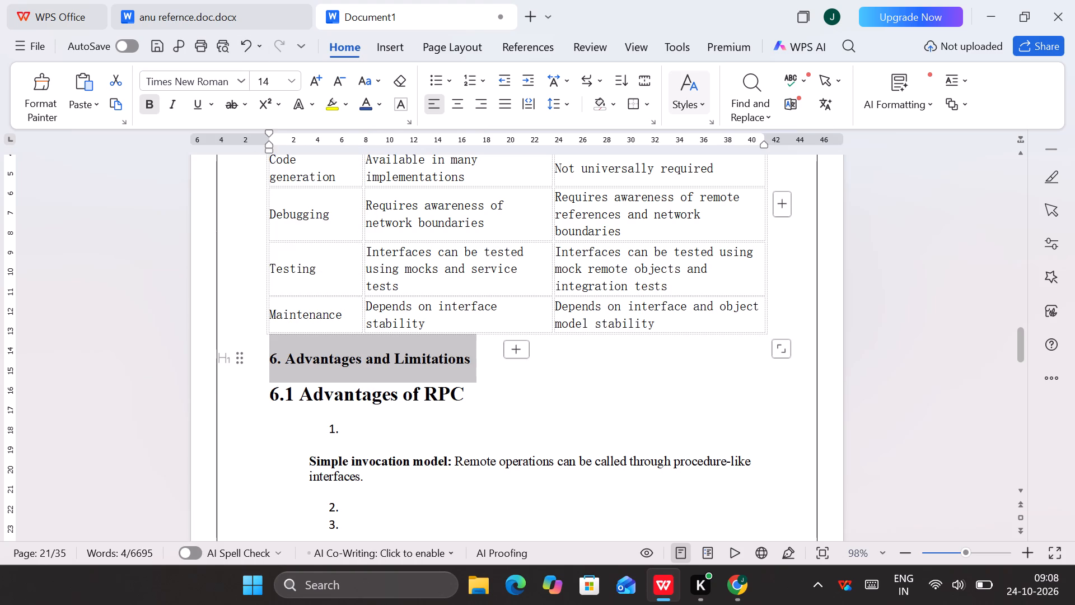
Set the font size of the heading "6.1 Advantages of RPC" to 12.
triple_click(336, 394)
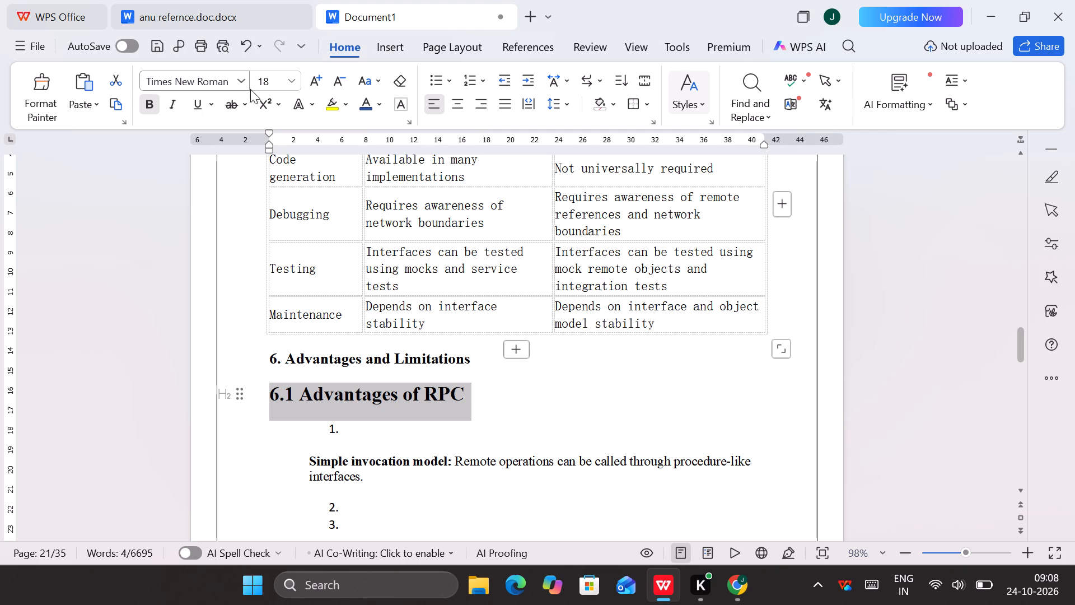
click(277, 81)
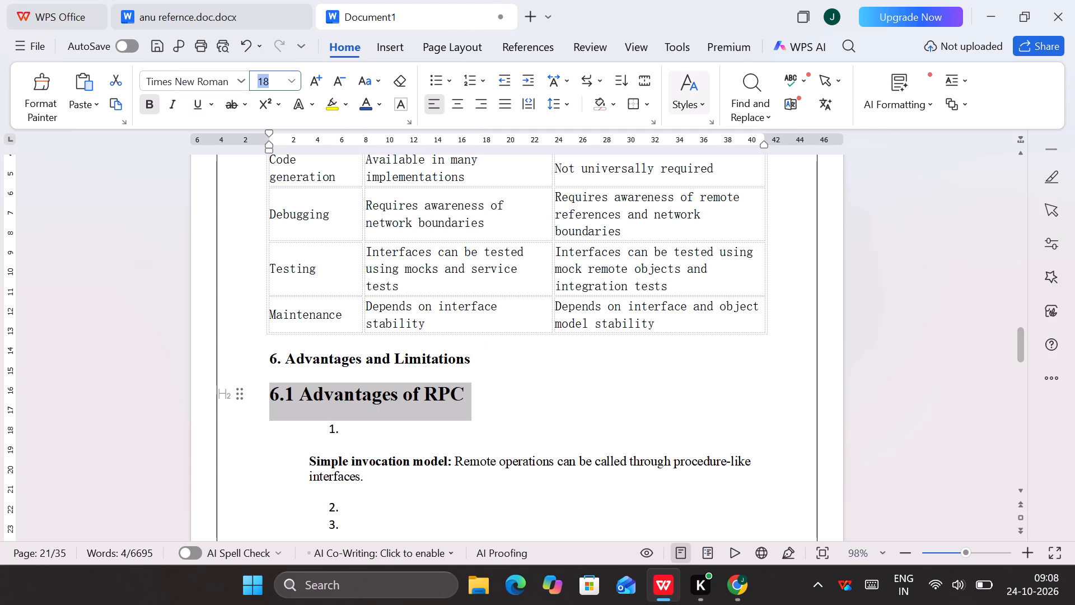
key(BackSpace)
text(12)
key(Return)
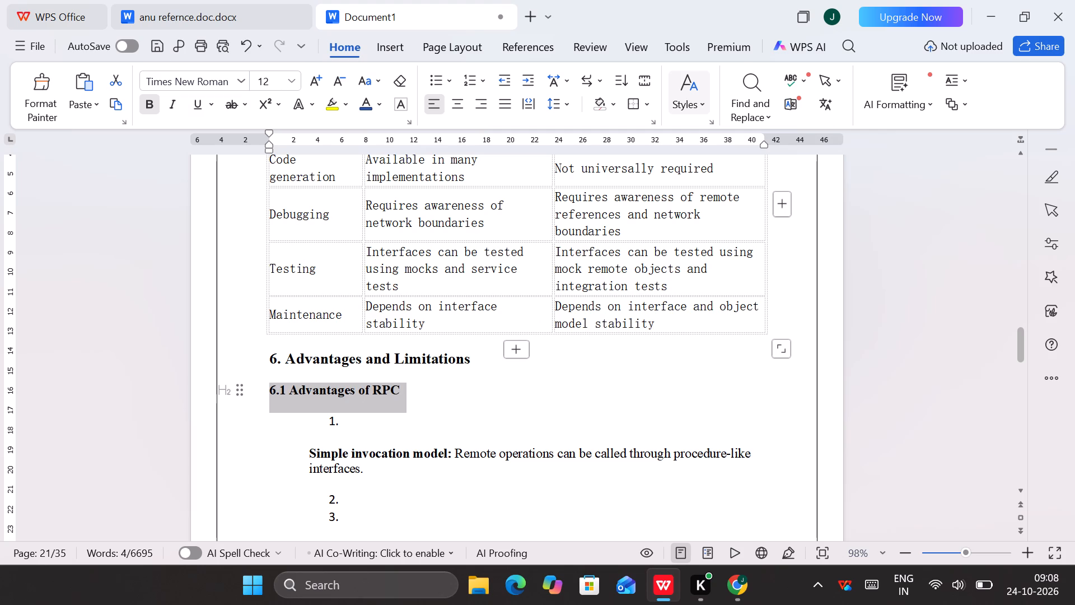
Remove the empty numbered items above and below the "Simple invocation model" and "Abstraction" entries in section 6.1.
click(381, 415)
key(Delete)
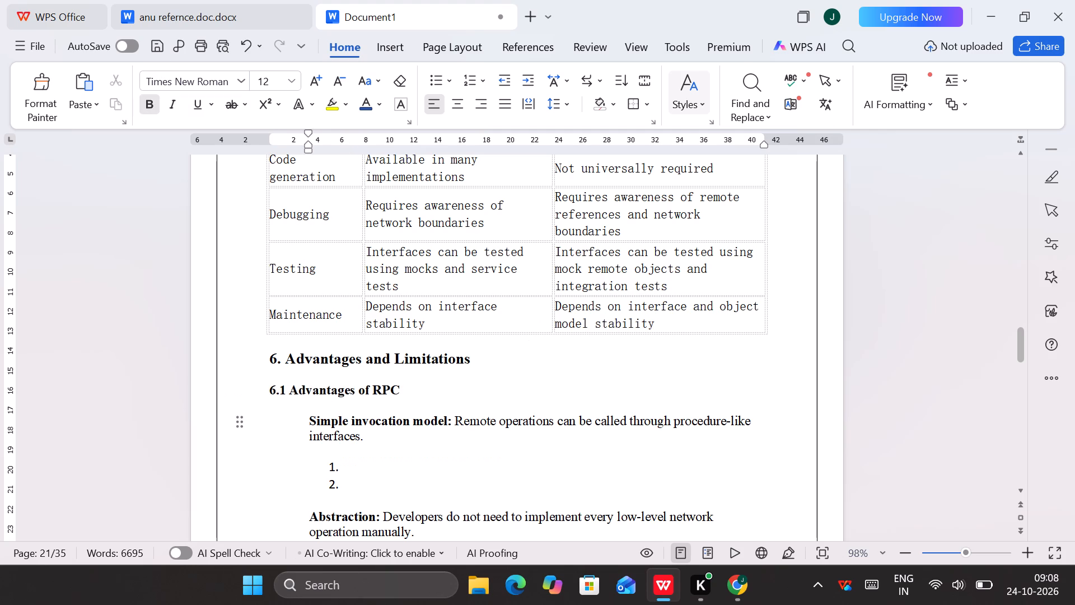
click(351, 464)
key(Delete)
key(Delete)
key(Delete)
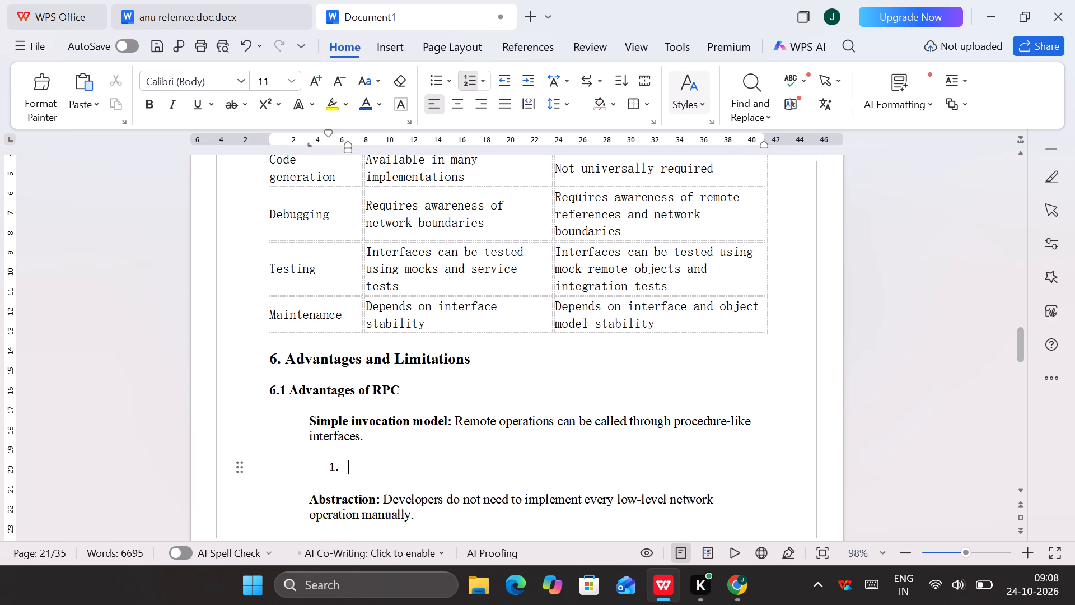
click(351, 511)
key(Delete)
key(Delete)
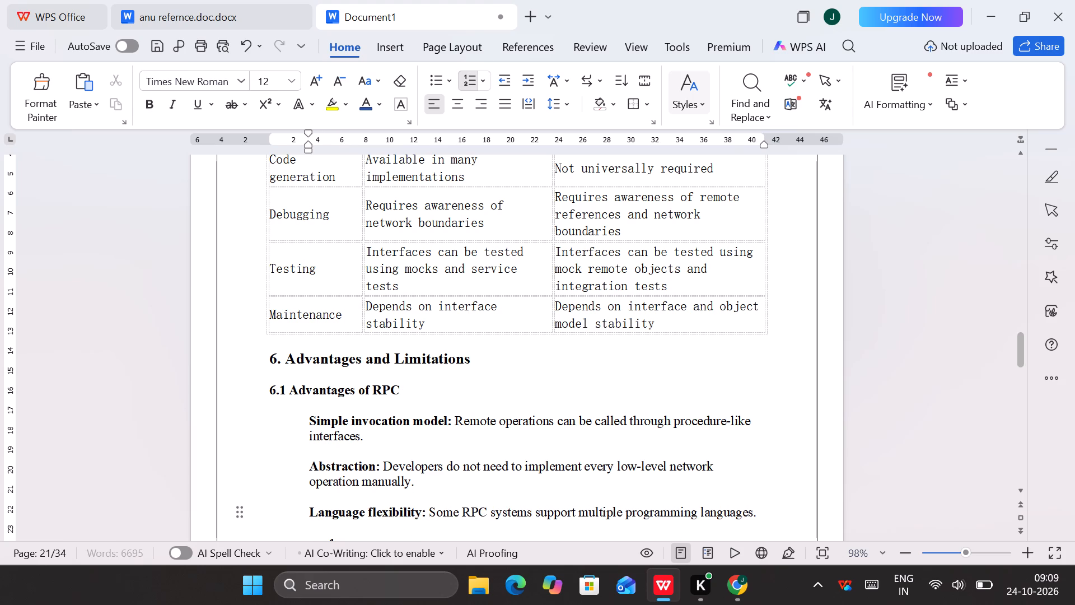
Remove the empty numbered items above and below the "Modularity" entry in section 6.1.
scroll(351, 511, down, 1)
click(375, 380)
click(368, 394)
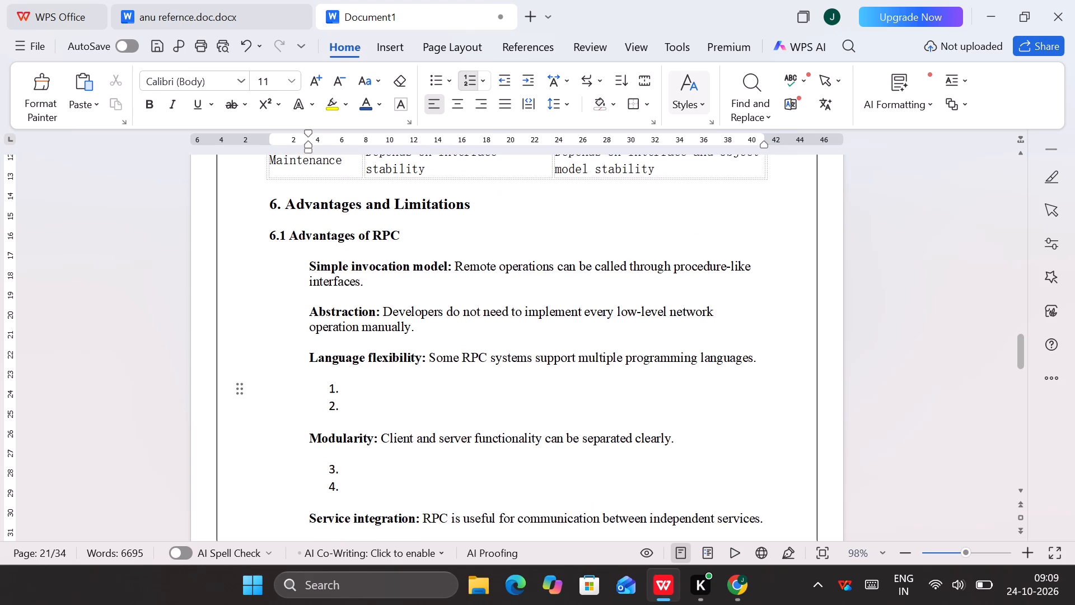
key(Delete)
key(Delete)
key(Delete)
click(354, 430)
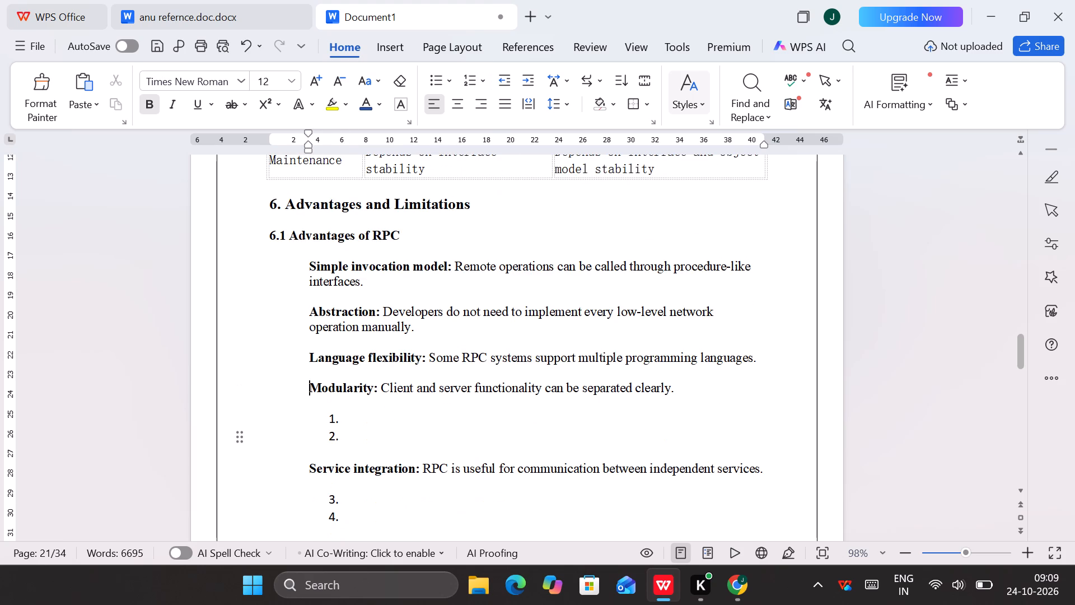
click(348, 422)
key(Delete)
key(Delete)
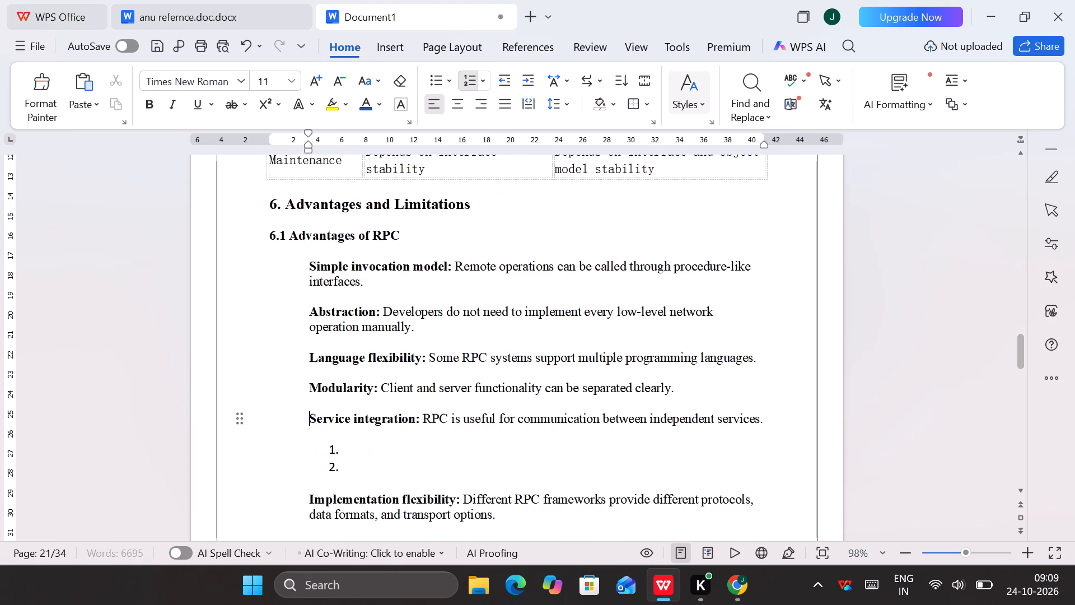
Remove the empty numbered items above and below the "Implementation flexibility" entry in section 6.1.
click(349, 442)
key(Delete)
key(Delete)
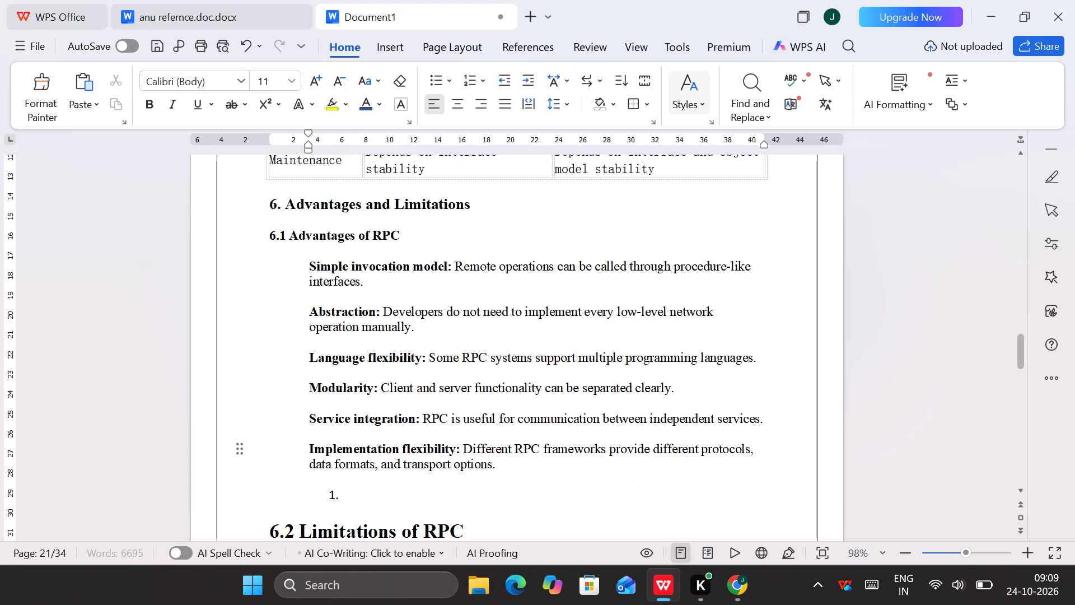
click(356, 492)
key(Delete)
Set the font size of the heading "6.2 Limitations of RPC" to 12.
triple_click(352, 506)
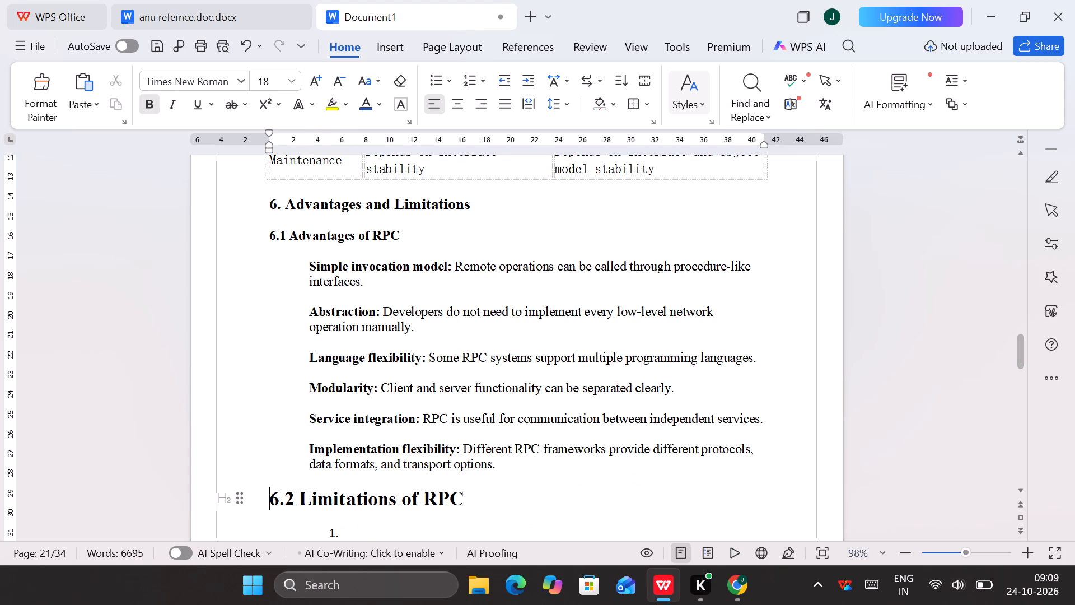
click(466, 425)
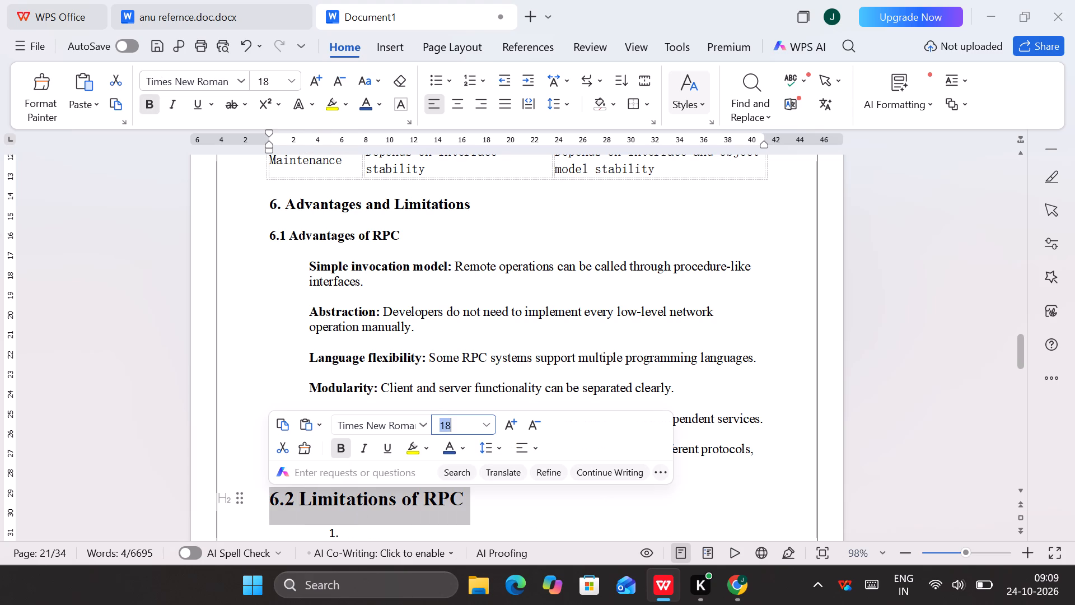
key(BackSpace)
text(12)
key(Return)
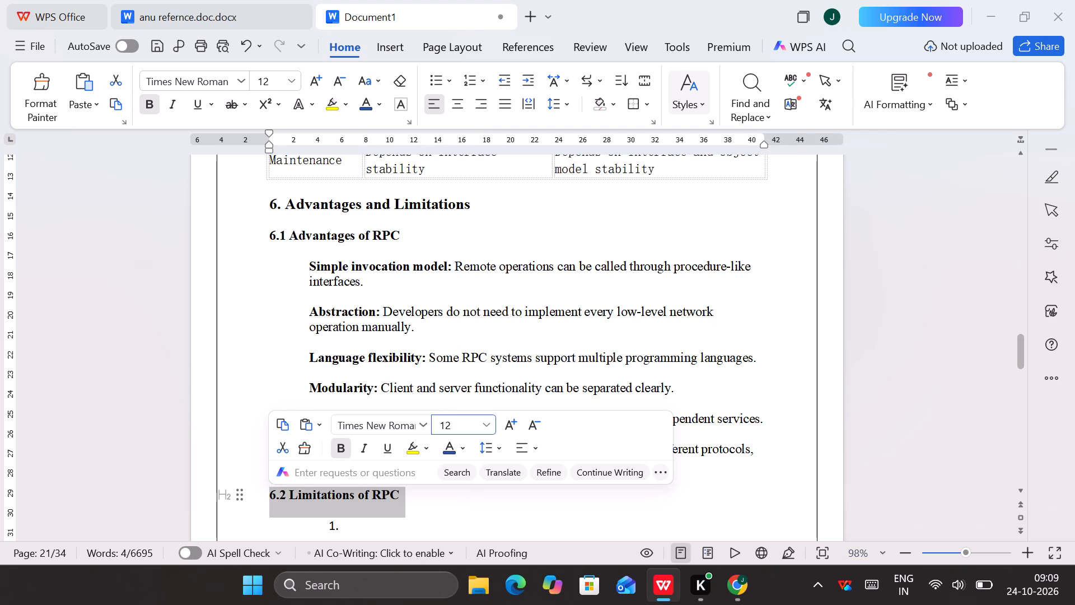
Remove the empty numbered items around the network availability and network latency entries in section 6.2, down to the serialization entry.
scroll(466, 425, down, 2)
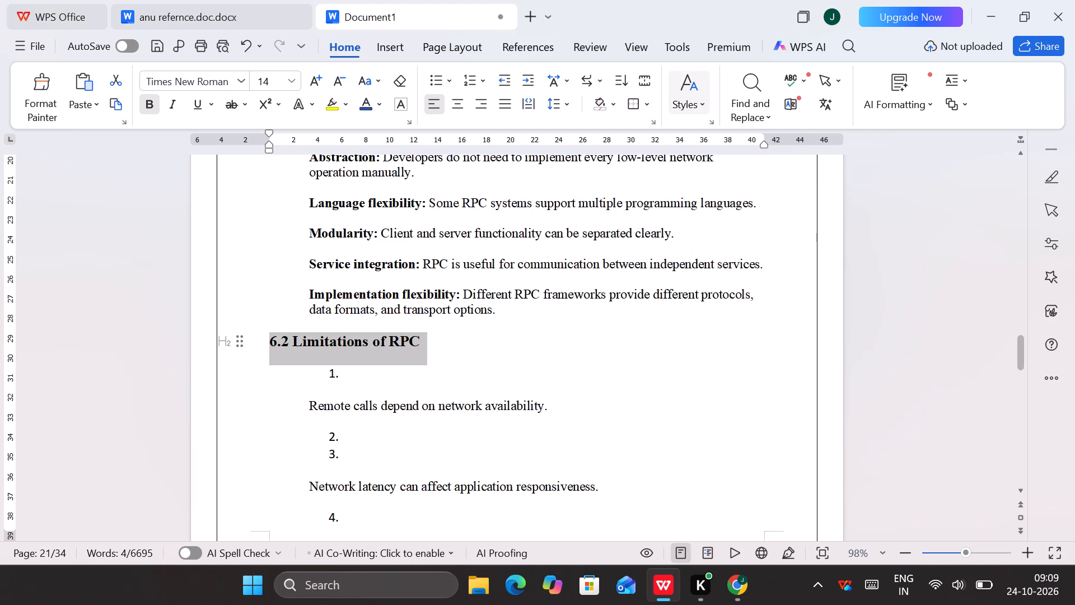
click(364, 376)
key(Delete)
key(Down)
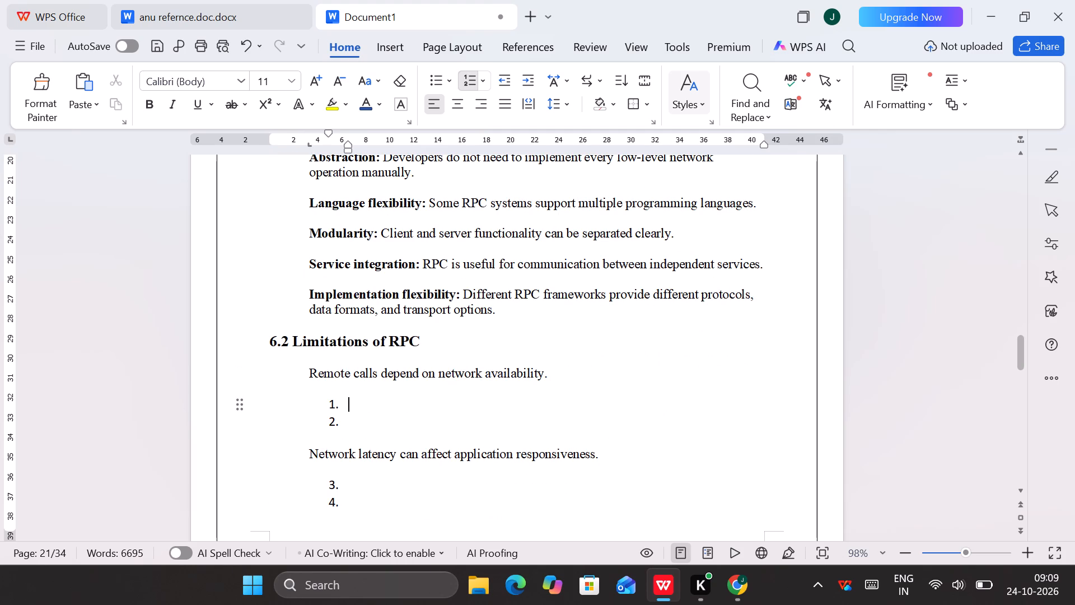
key(Delete)
key(Delete)
key(Down)
key(Delete)
key(Down)
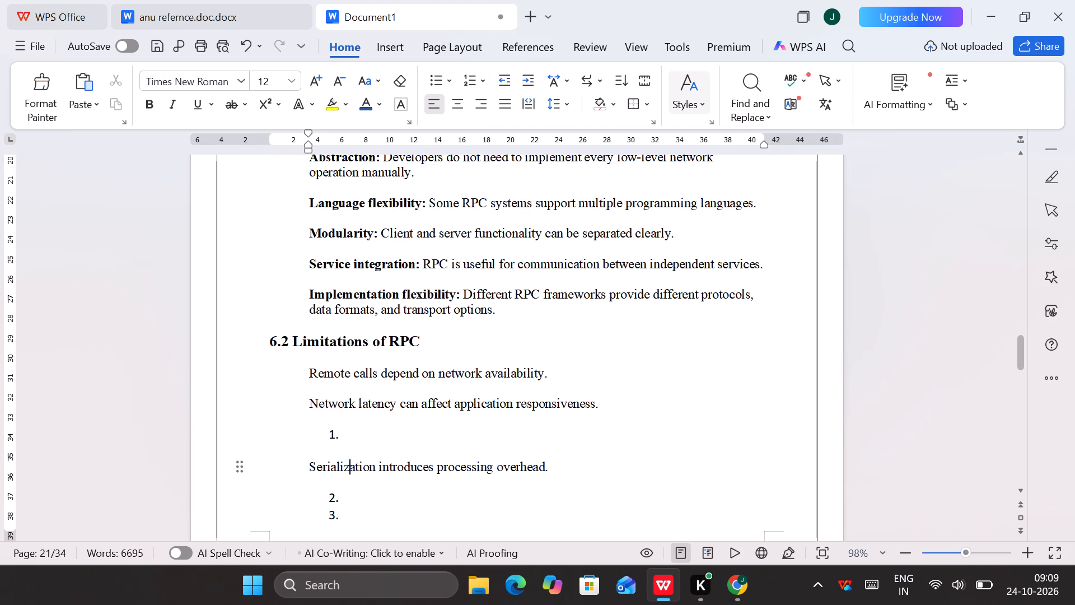
key(Up)
key(Delete)
Remove the empty numbered items above and below "Interface changes can affect clients and servers." in section 6.2.
key(Down)
key(Delete)
key(Down)
key(Up)
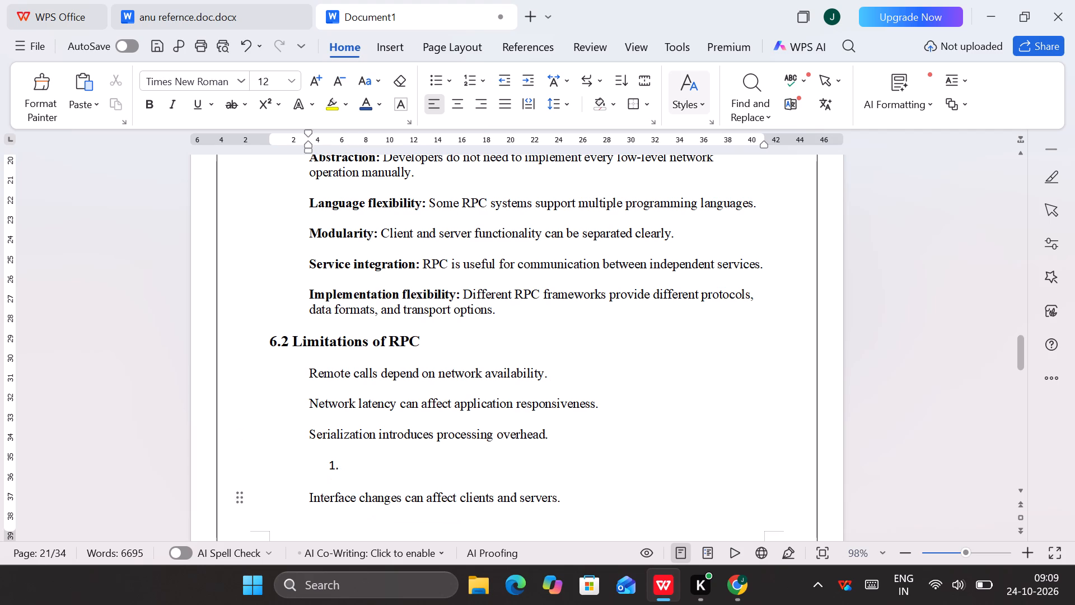
key(Delete)
key(Down)
key(Delete)
key(Delete)
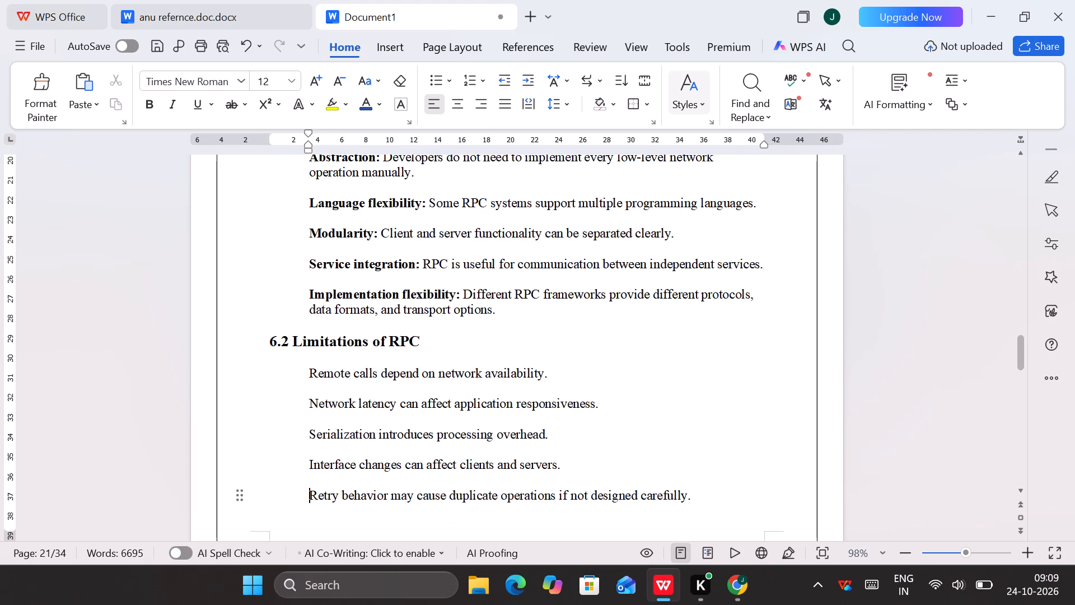
Remove the empty numbered items above and below "Interoperability depends on the selected implementation and protocol." in section 6.2.
scroll(364, 376, down, 3)
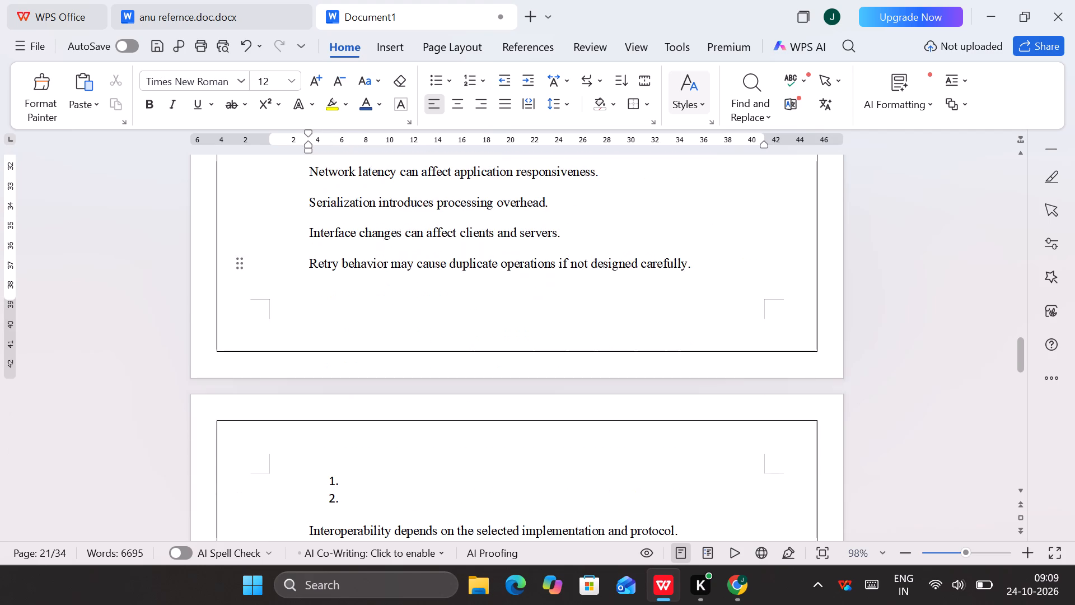
scroll(343, 412, down, 1)
click(350, 411)
key(Delete)
key(Delete)
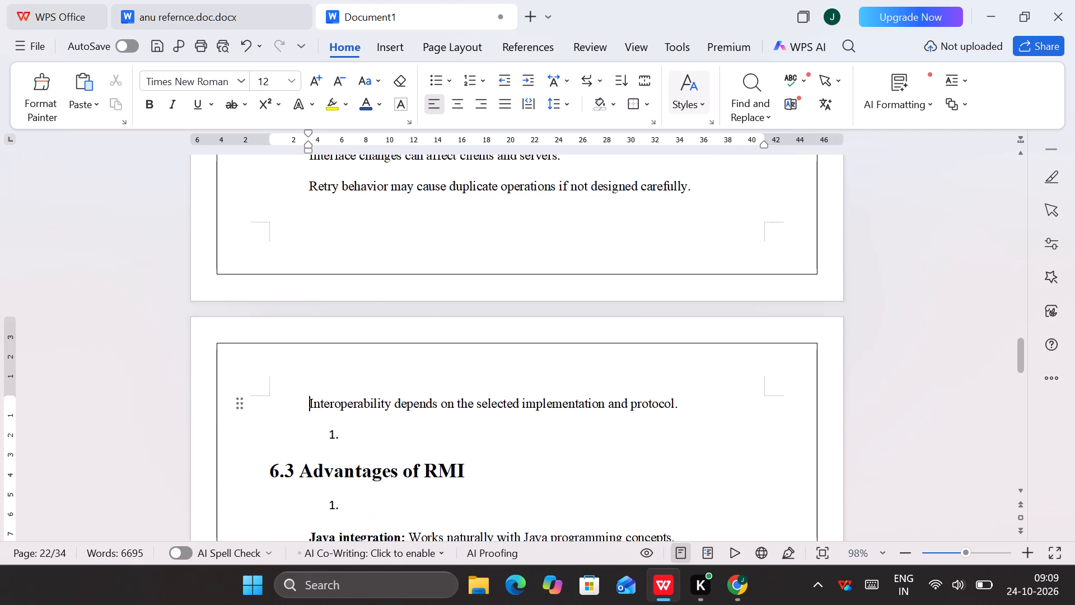
click(346, 437)
key(Delete)
Set the font size of the heading "6.3 Advantages of RMI" to 12.
triple_click(343, 439)
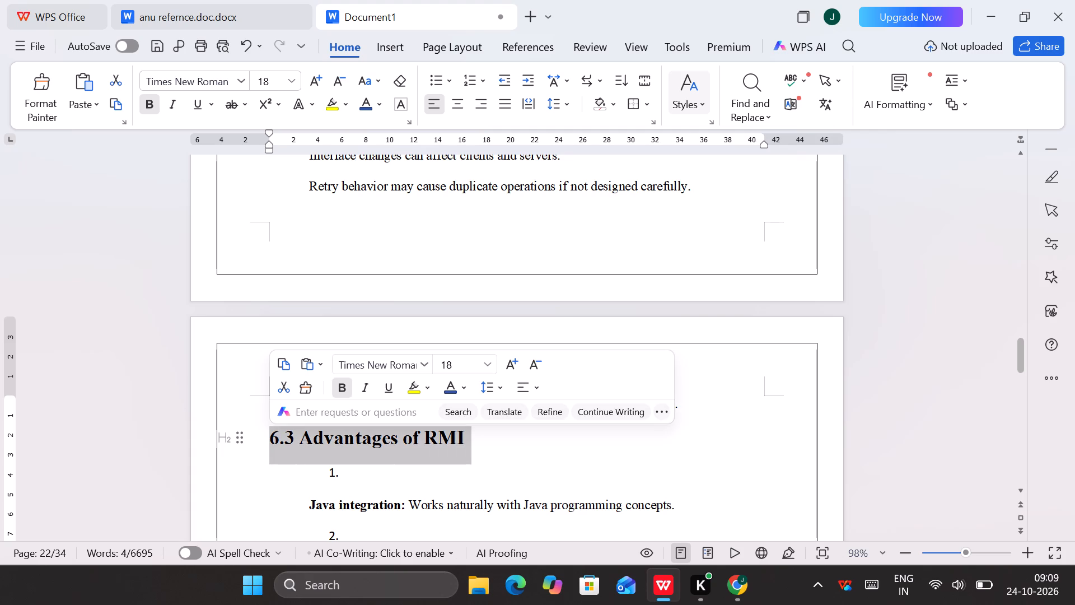
click(475, 350)
key(BackSpace)
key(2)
key(Return)
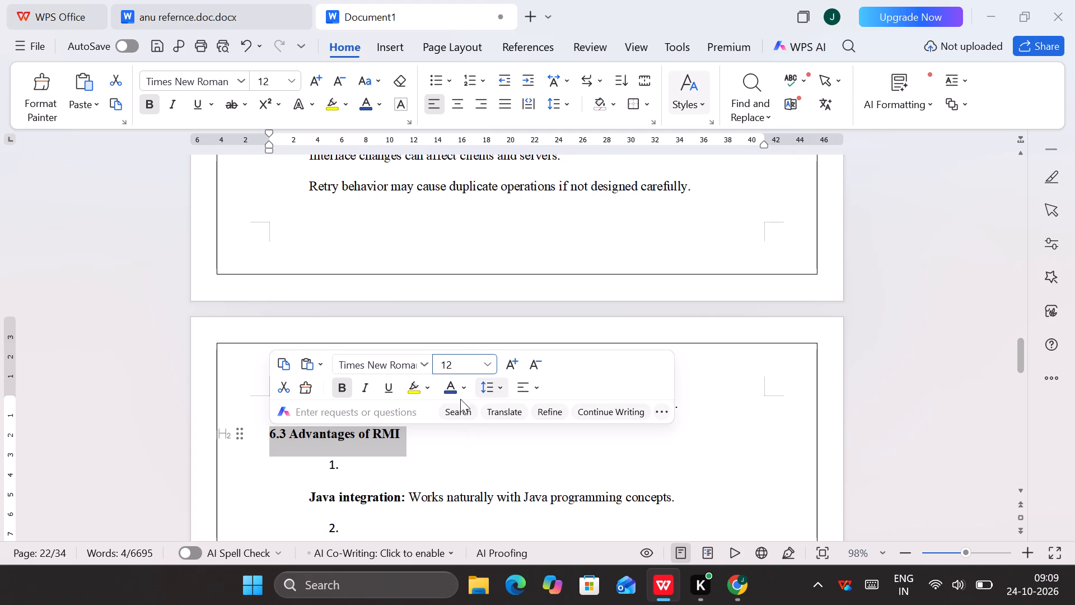
Remove the empty numbered items in section 6.3 from above the "Java integration" entry down to the "Object transfer" entry.
click(351, 464)
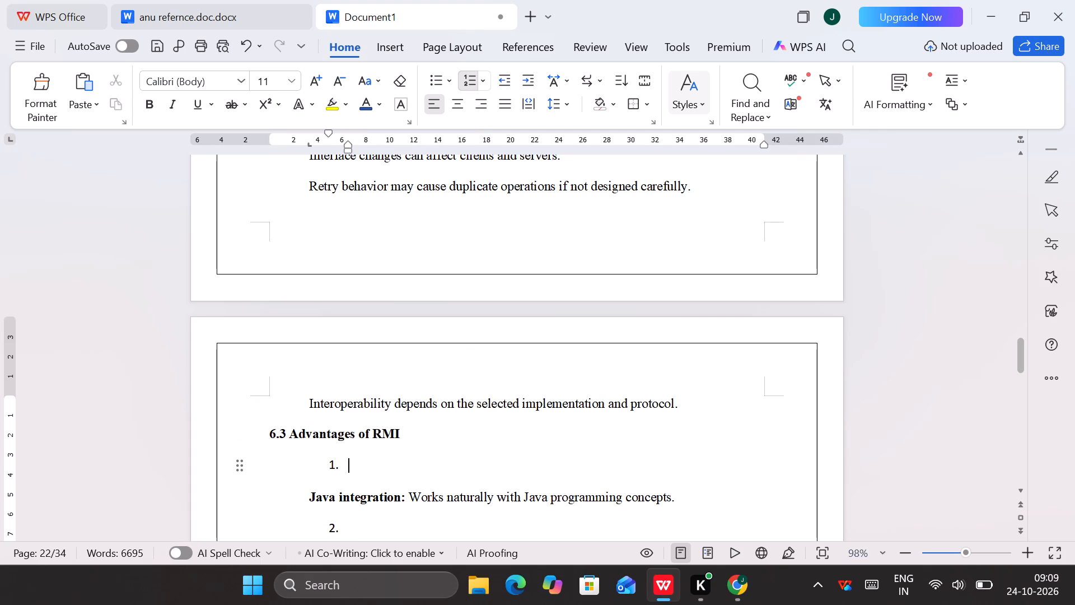
key(Delete)
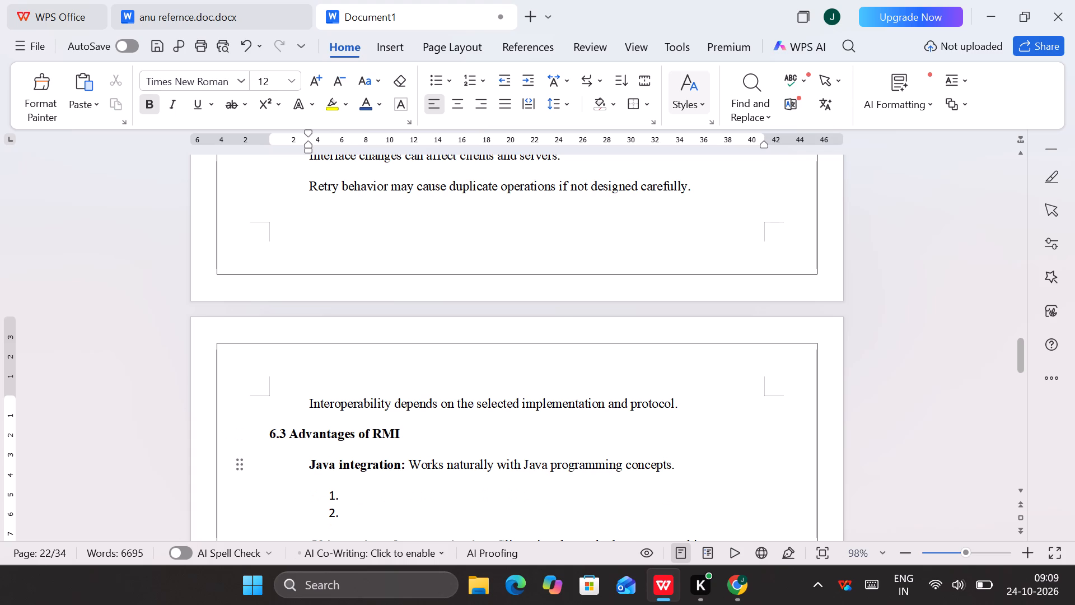
key(Down)
key(Down)
key(Up)
key(Delete)
key(Delete)
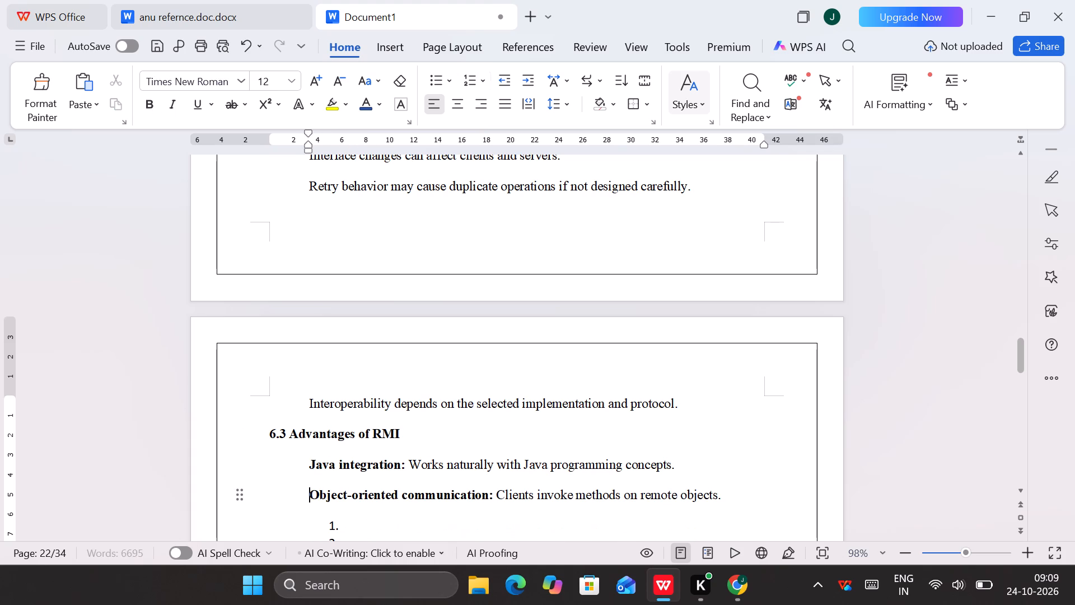
key(Down)
key(Delete)
key(Delete)
key(Down)
key(Delete)
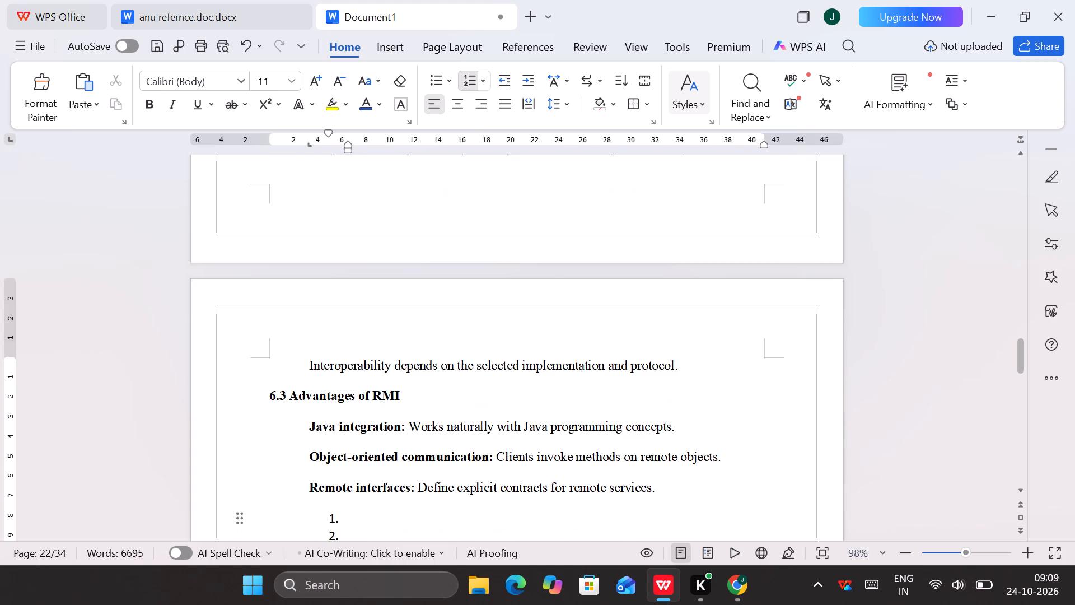
key(Delete)
Remove the empty numbered items around the "Exception handling" and "Code organization" entries, down to the end of section 6.3.
key(Down)
key(Delete)
key(Delete)
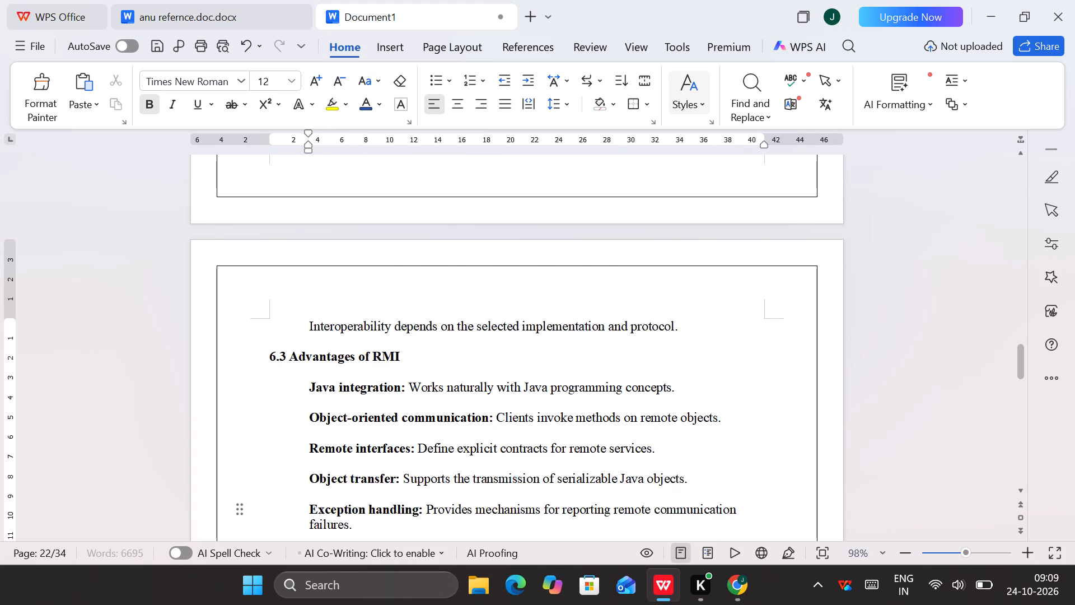
key(Down)
key(Down)
key(Delete)
key(Delete)
key(Down)
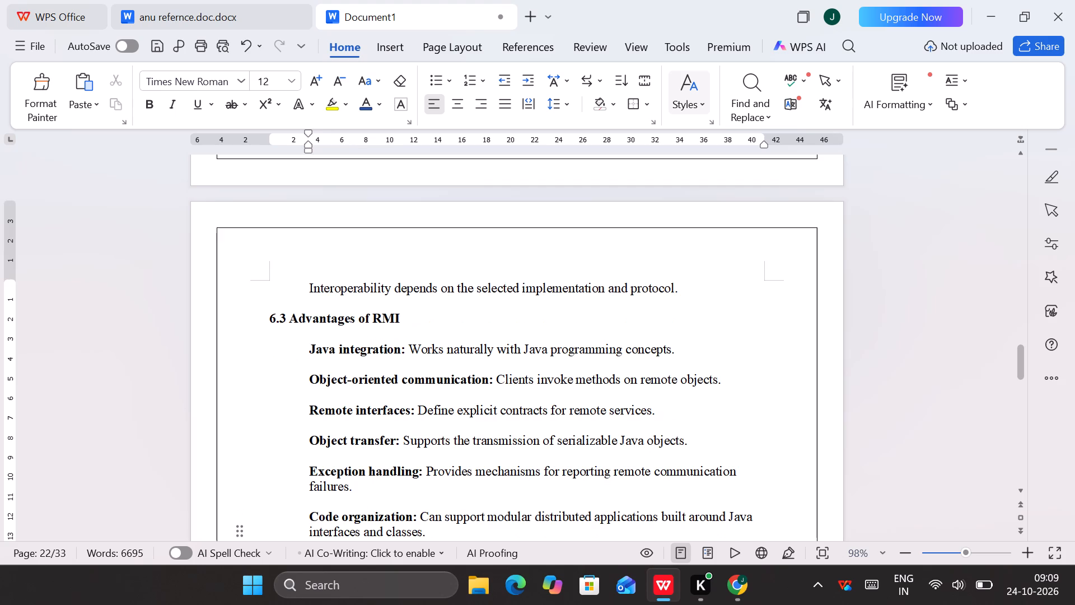
key(Down)
key(Delete)
Remove the empty numbered items in section 6.4 from below the heading down to "Network failures can interrupt method execution.".
key(Down)
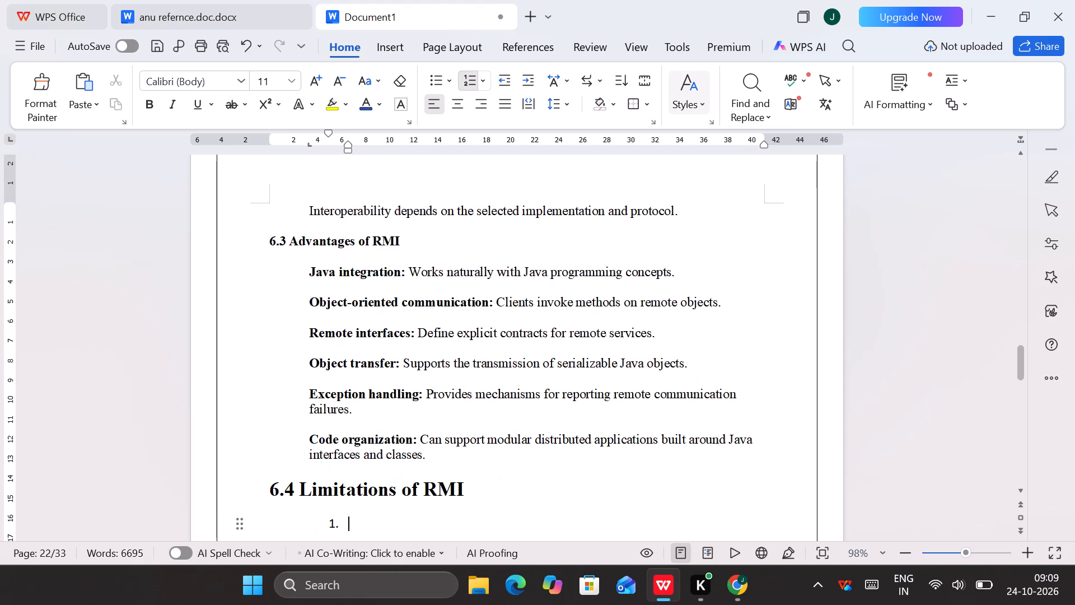
key(Delete)
key(Down)
key(Delete)
key(Delete)
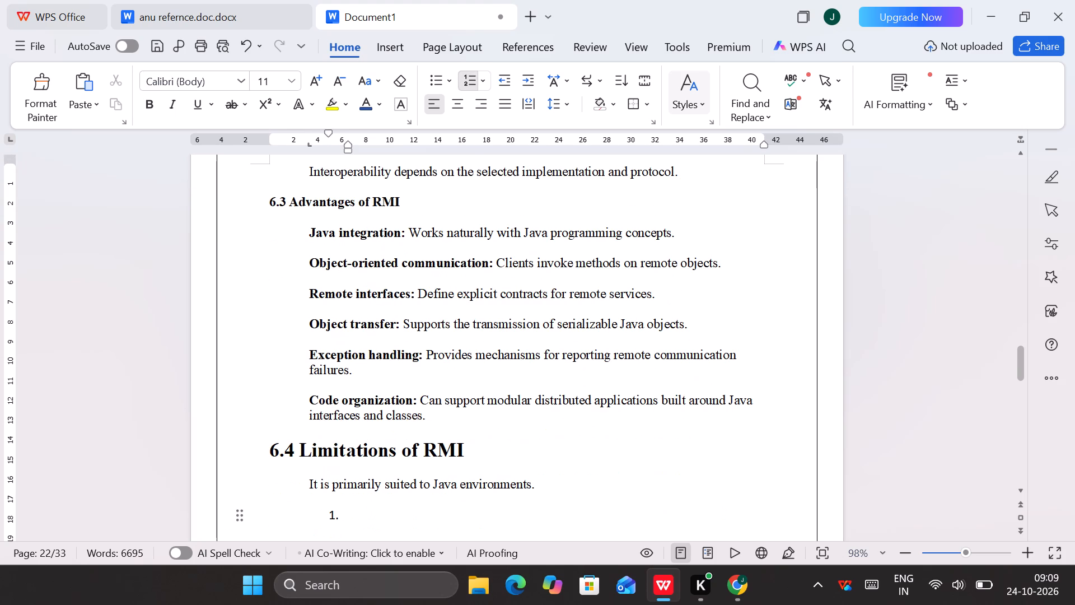
key(Down)
key(Delete)
key(Delete)
key(Down)
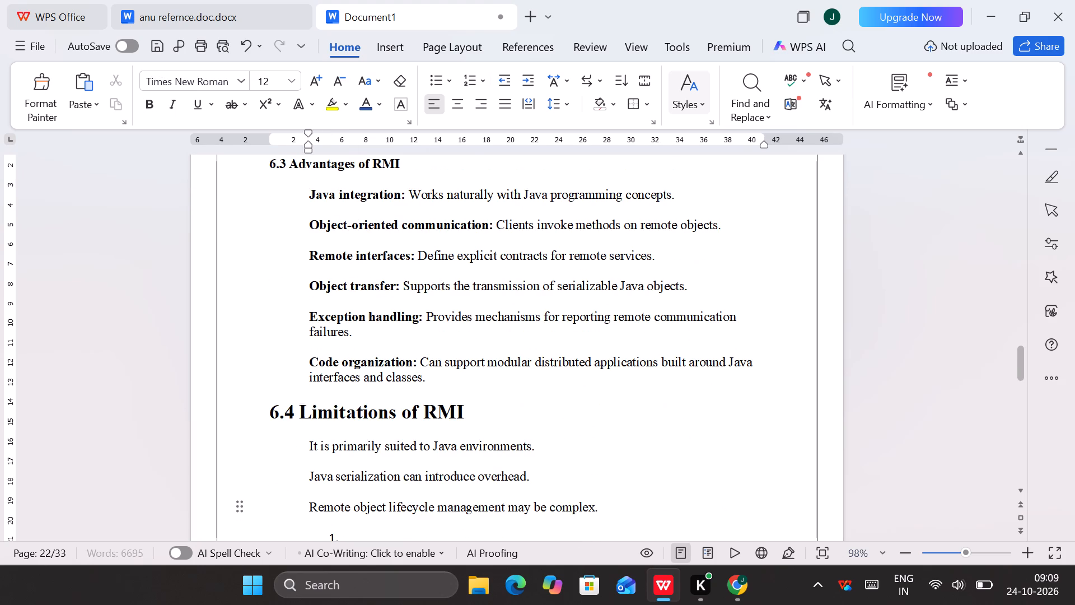
key(Delete)
key(Delete)
Remove the empty numbered items around the last two limitations in section 6.4, keeping the number of heading 7 intact.
key(Down)
key(Delete)
key(Delete)
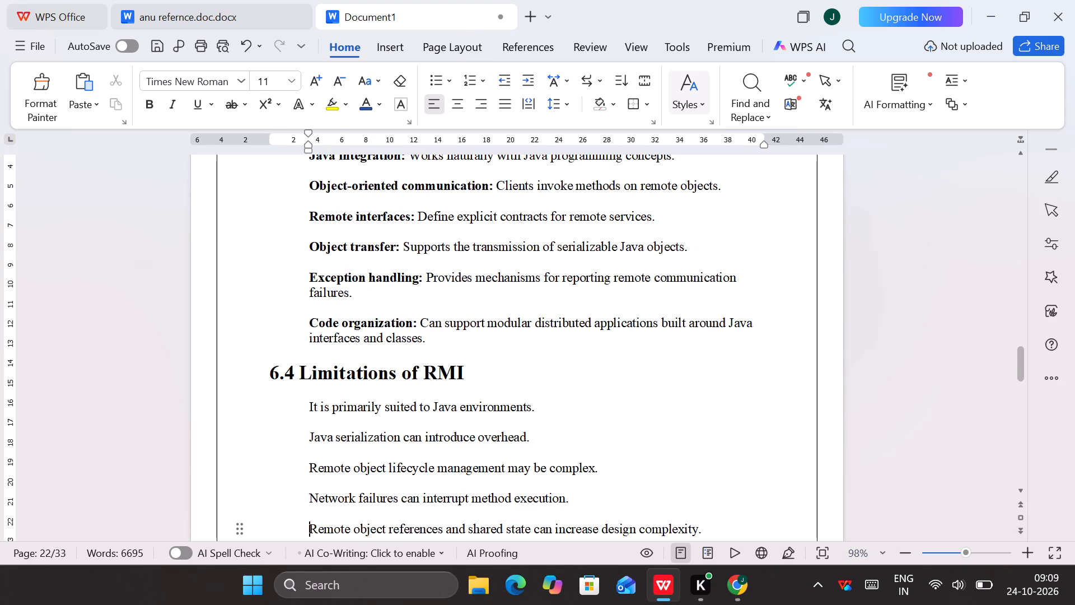
key(Down)
key(Delete)
key(Delete)
key(Down)
key(Delete)
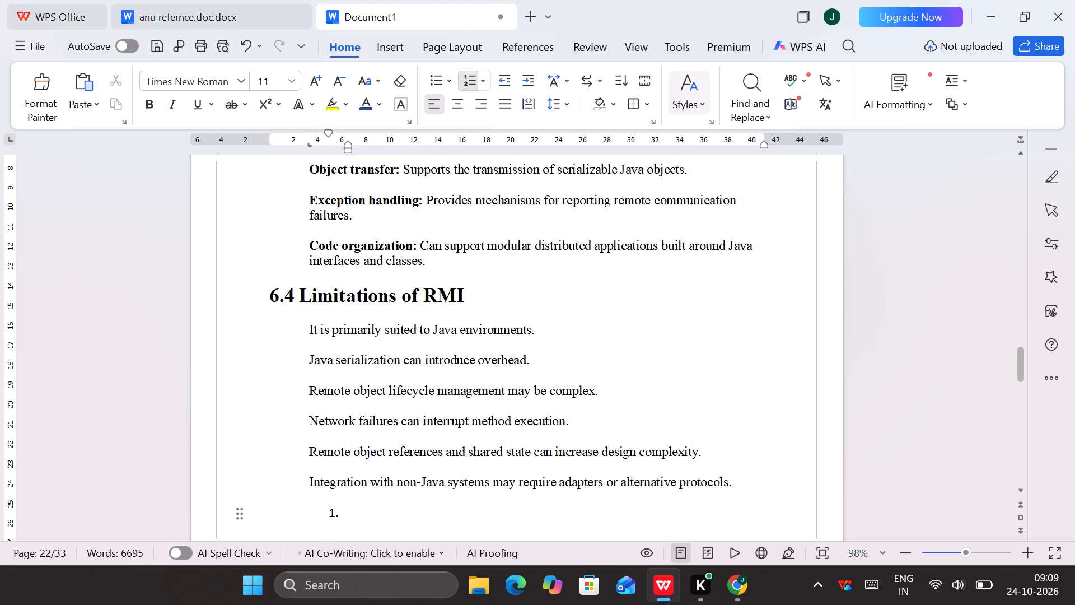
key(Delete)
key(ctrl+z)
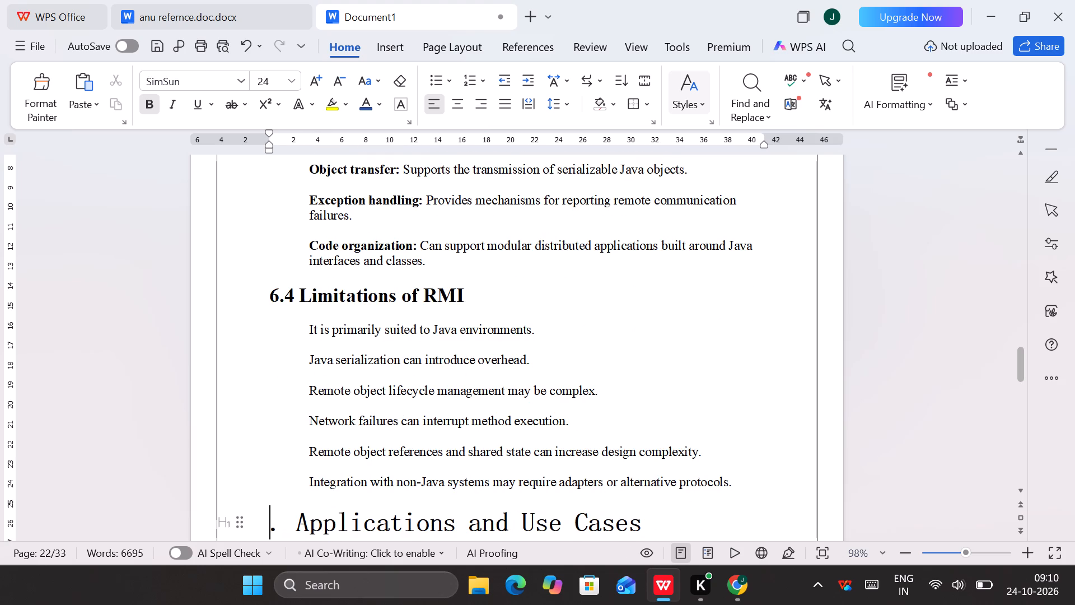
Set the font size of the heading "6.4 Limitations of RMI" to 12.
triple_click(343, 297)
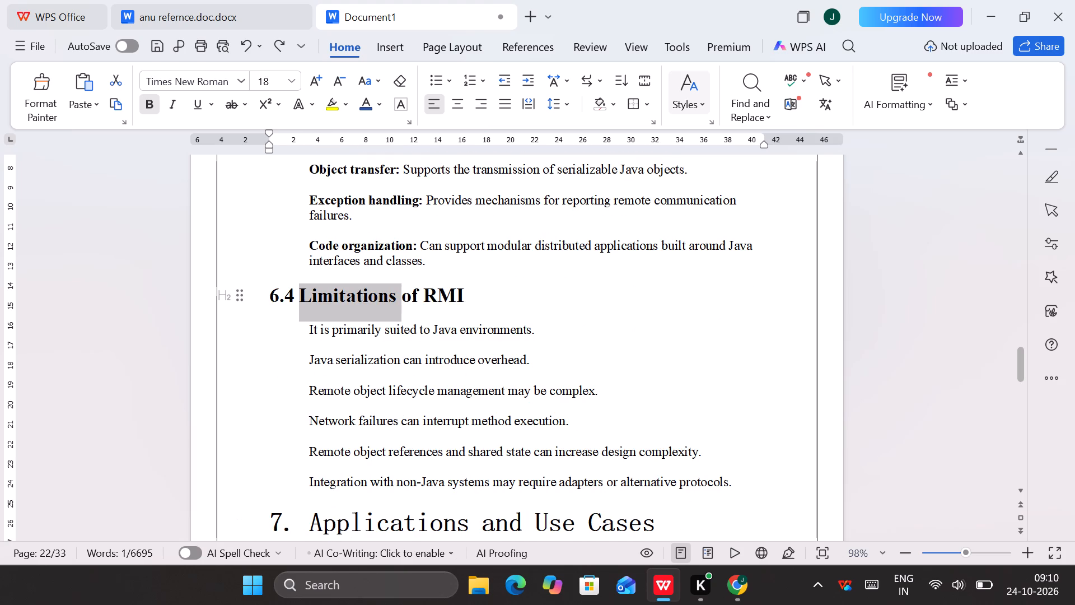
click(459, 223)
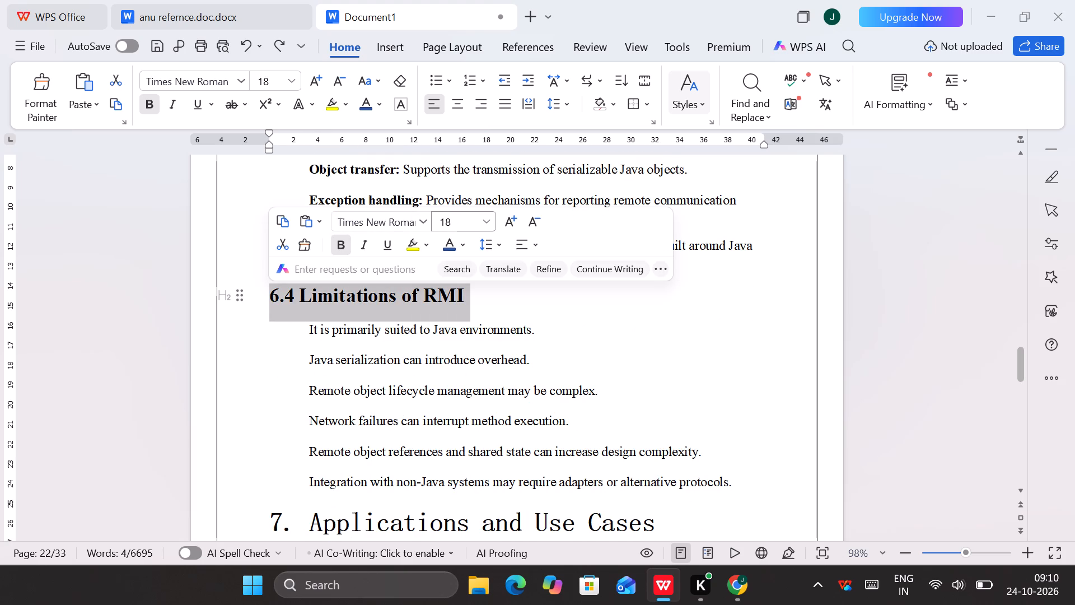
key(BackSpace)
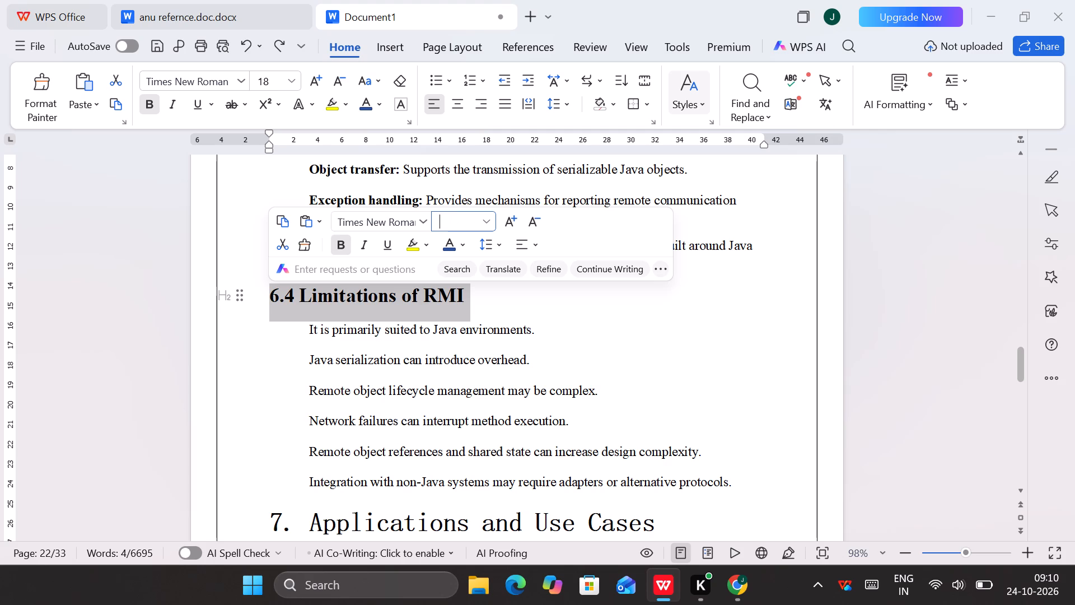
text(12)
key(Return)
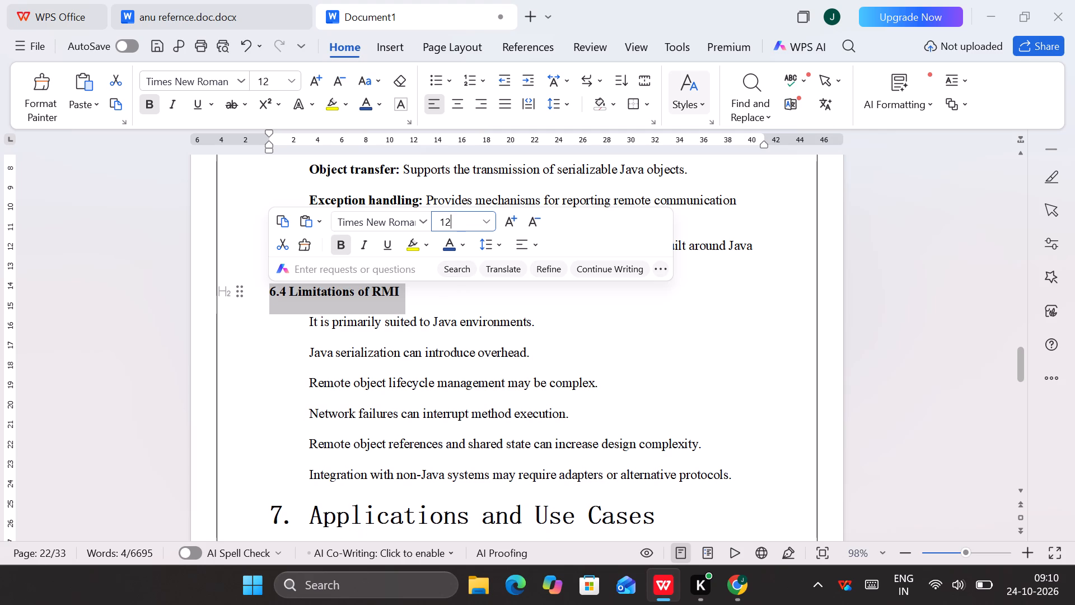
Change the font of the heading "7. Applications and Use Cases" to Times New Roman.
triple_click(380, 516)
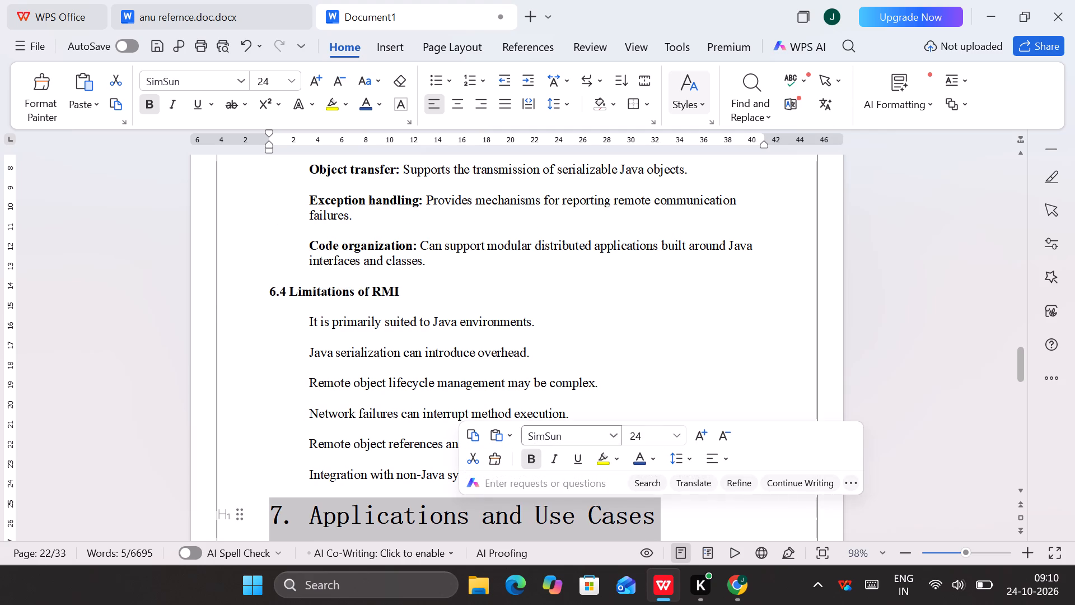
click(641, 435)
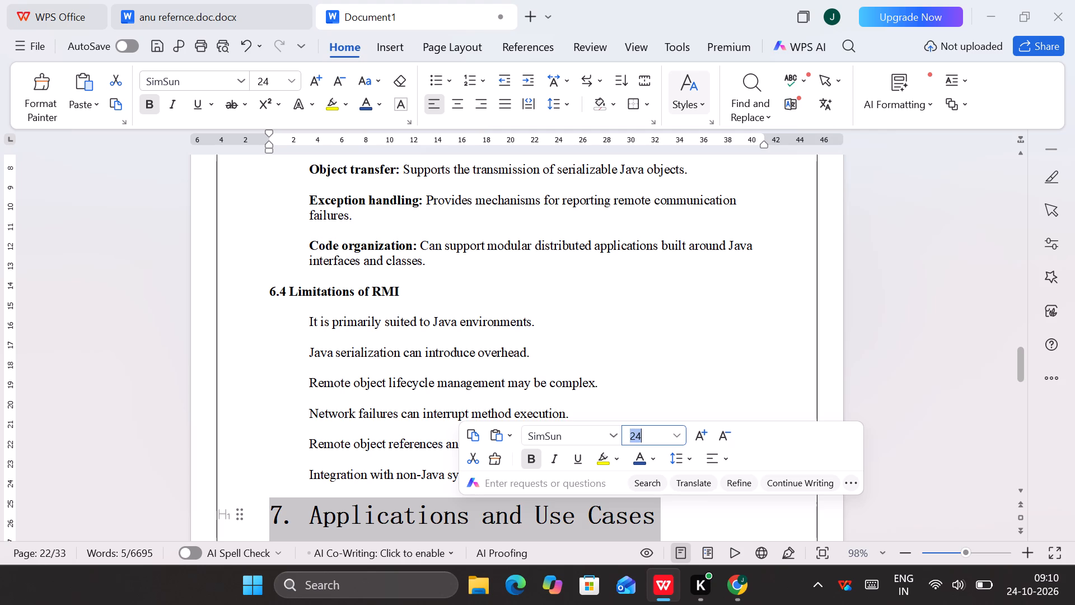
key(BackSpace)
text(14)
click(582, 436)
key(BackSpace)
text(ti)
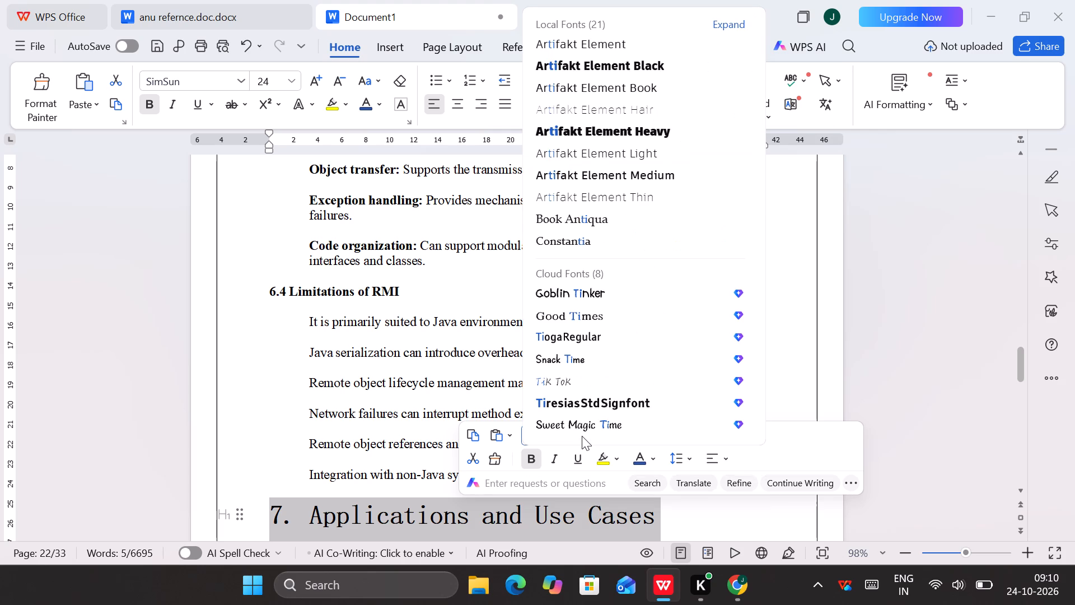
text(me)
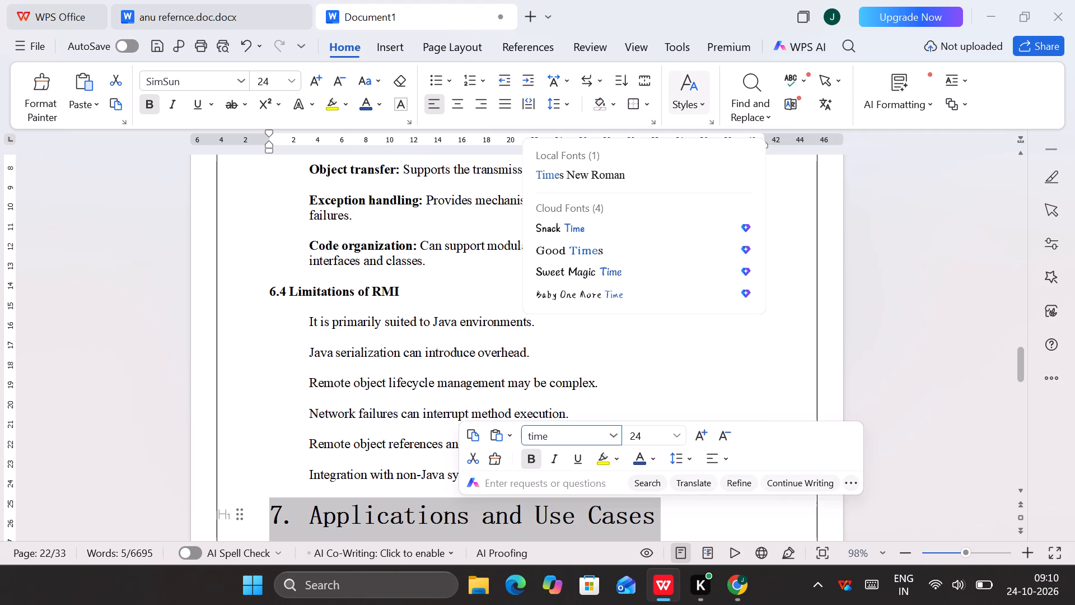
click(560, 171)
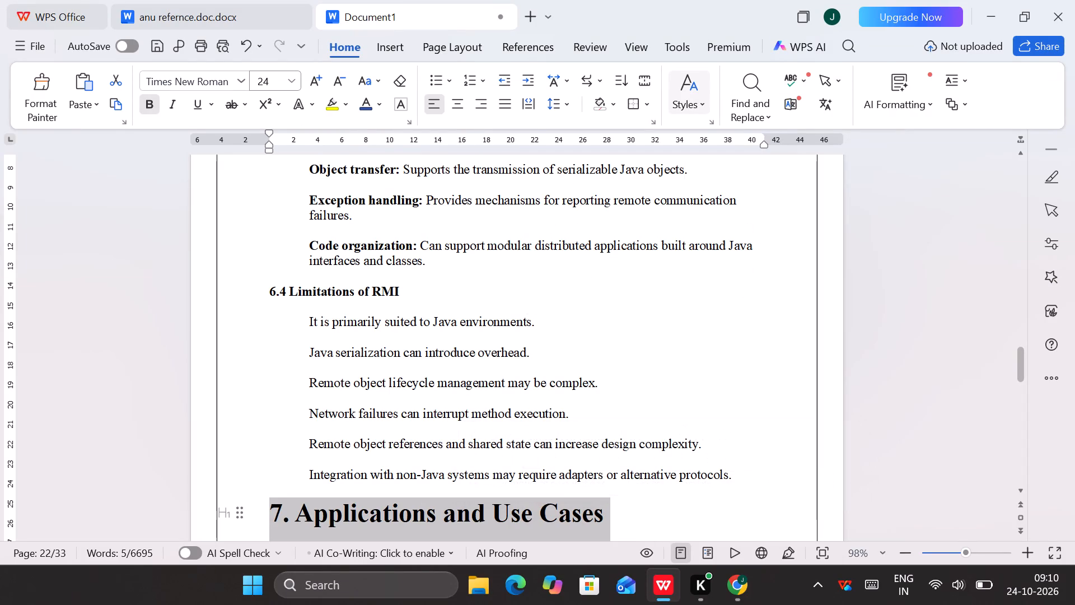
Set the font size of the heading "7. Applications and Use Cases" to 14.
click(276, 80)
key(BackSpace)
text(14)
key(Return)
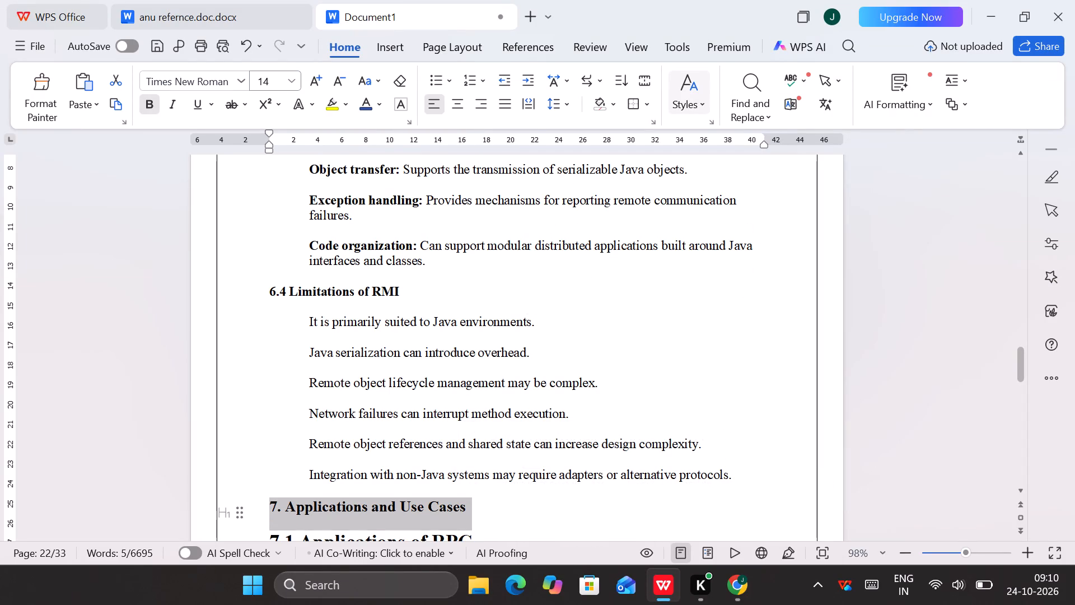
scroll(276, 80, down, 1)
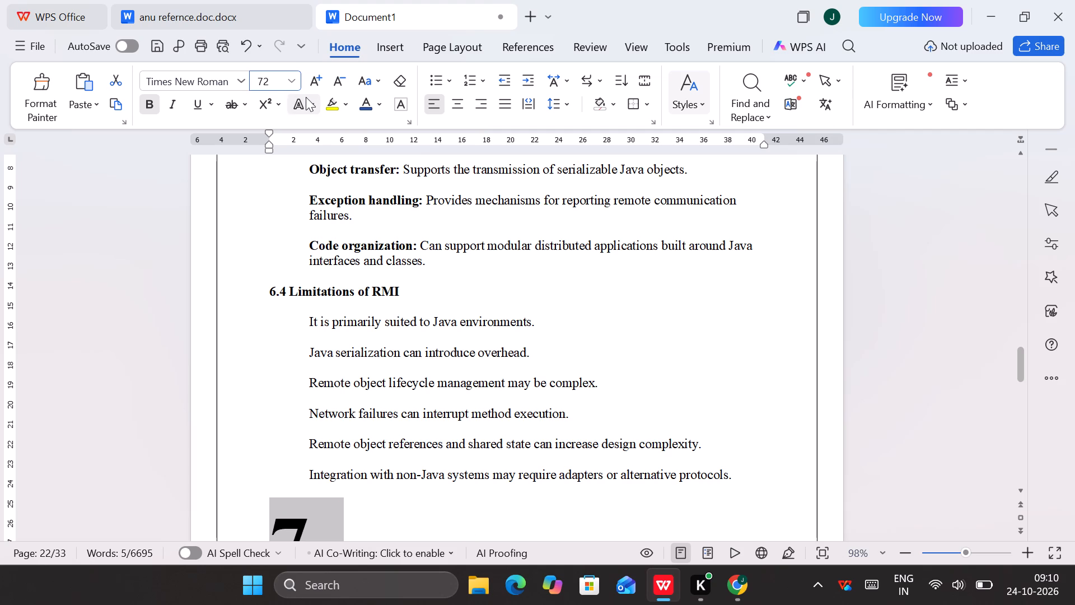
key(BackSpace)
key(BackSpace)
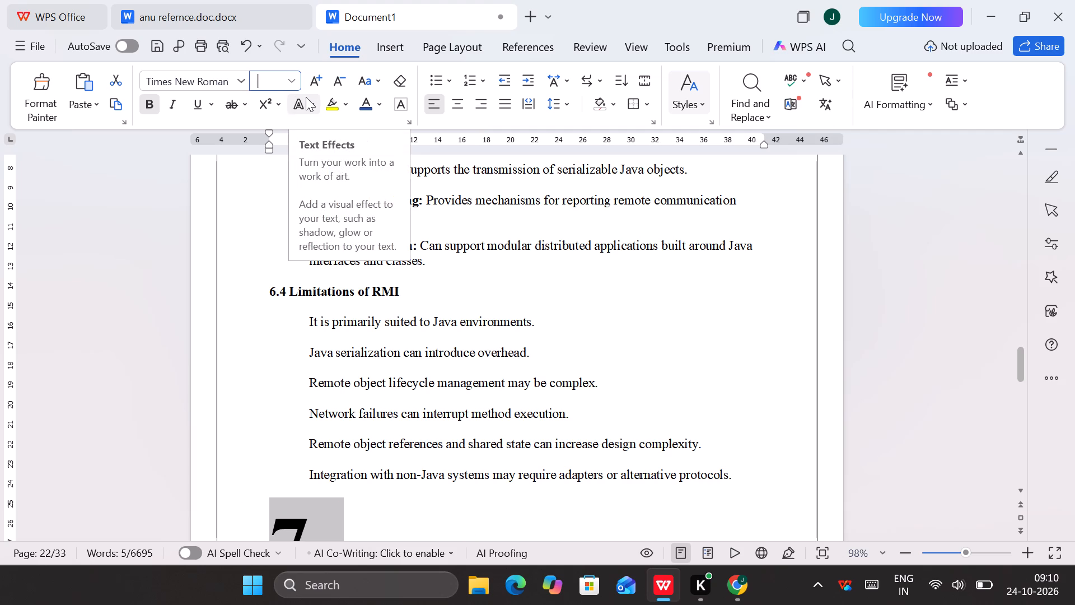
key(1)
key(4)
key(Return)
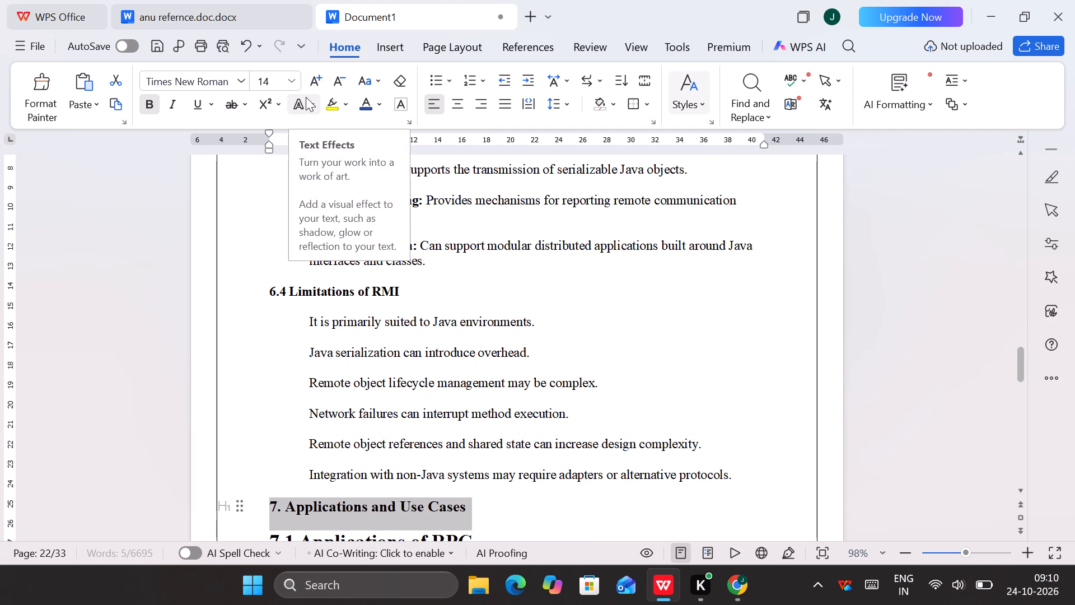
click(856, 364)
Set the font size of the heading "7.1 Applications of RPC" to 12.
scroll(856, 364, down, 1)
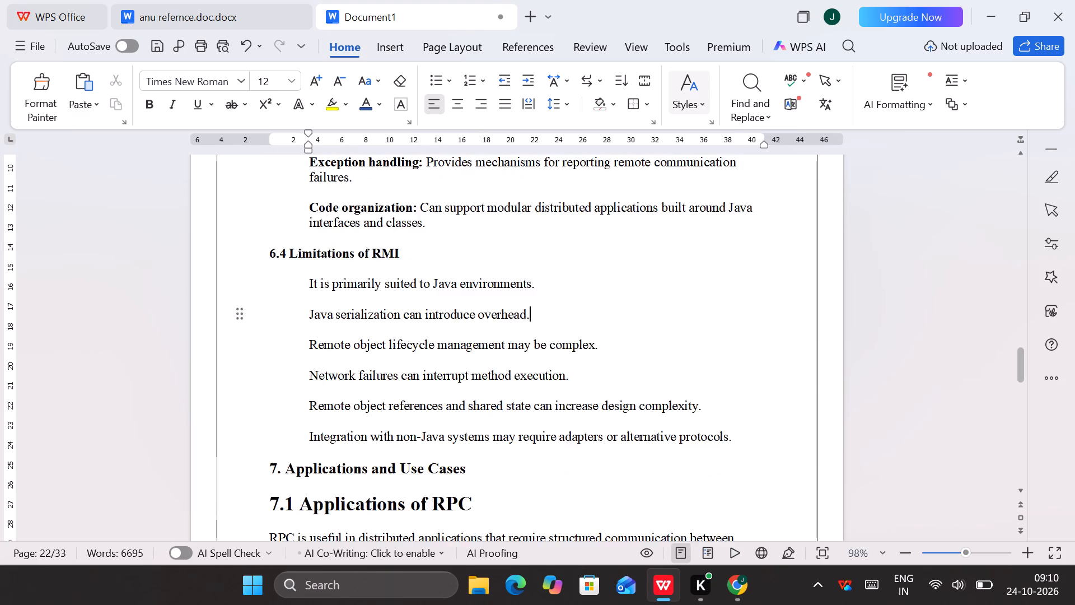
triple_click(314, 468)
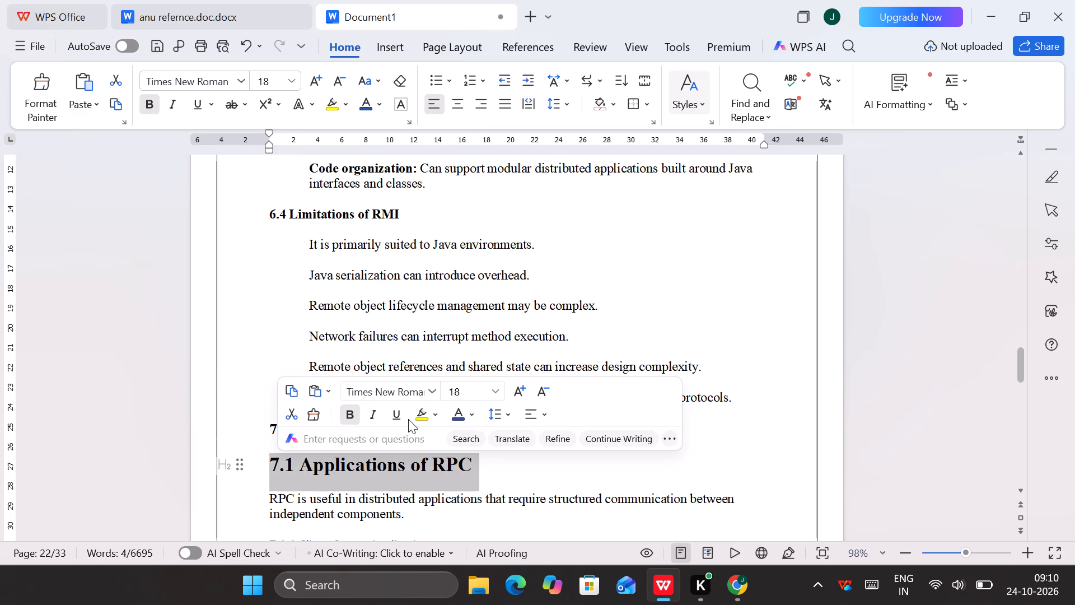
click(470, 394)
key(BackSpace)
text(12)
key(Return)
Set the font size of the heading "7.2 Applications of RMI" to 12.
scroll(470, 394, down, 1)
scroll(563, 424, down, 1)
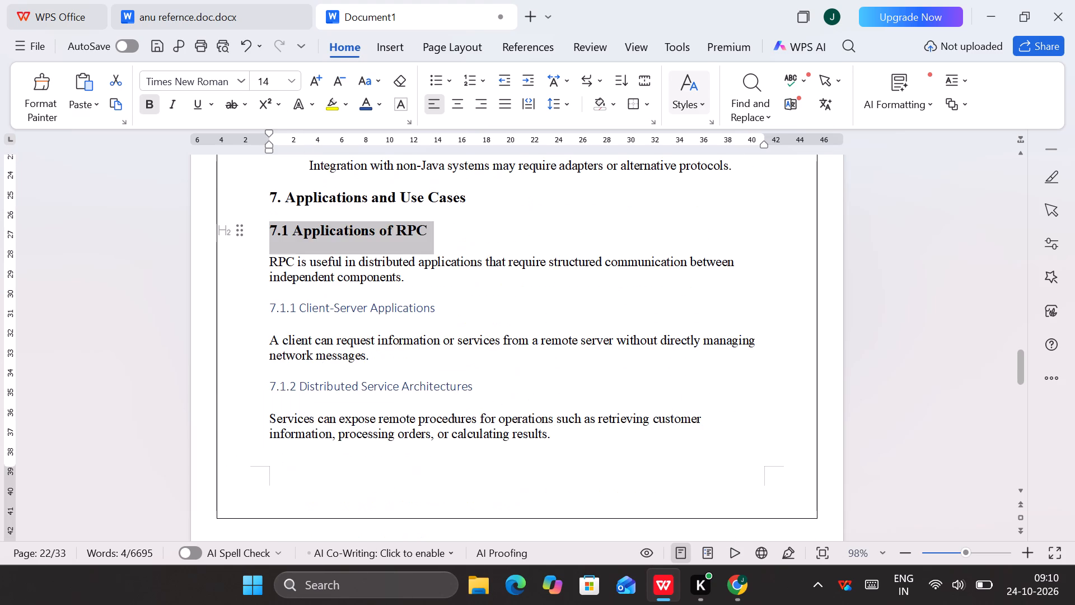
scroll(563, 424, down, 1)
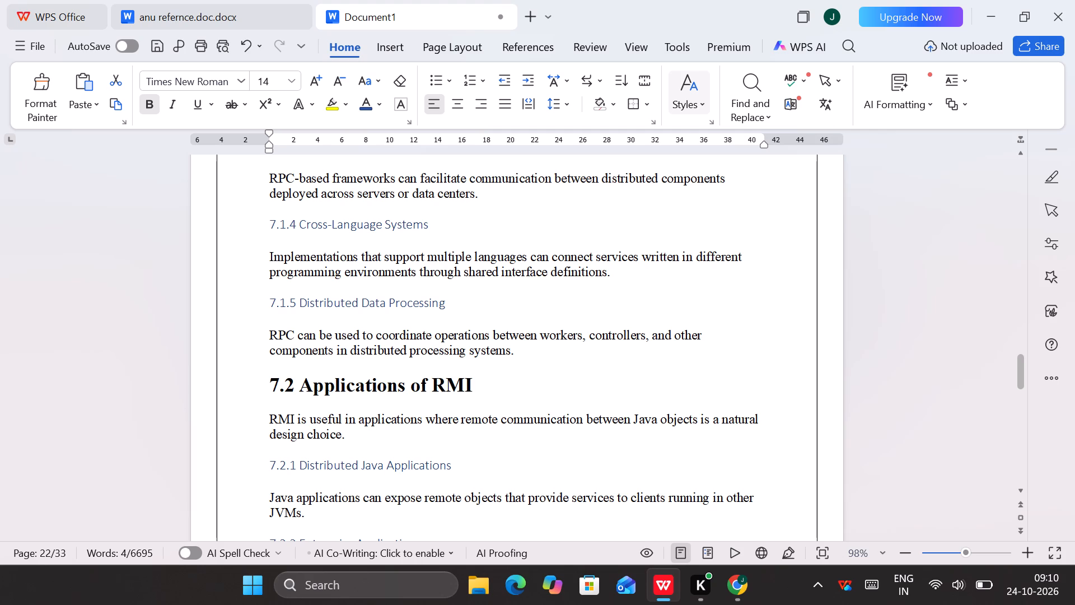
triple_click(359, 390)
click(470, 311)
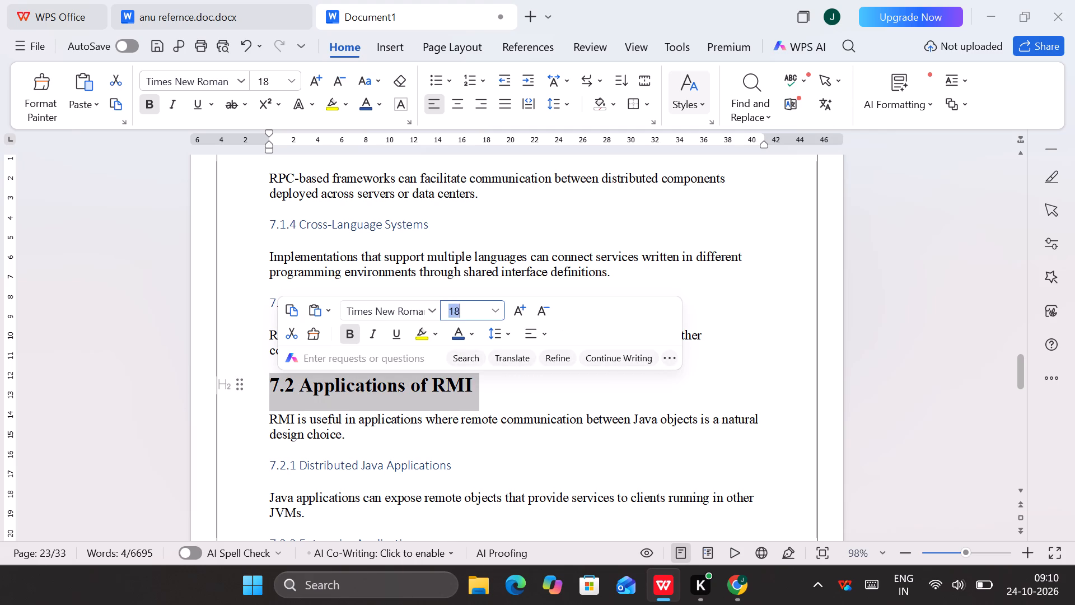
key(BackSpace)
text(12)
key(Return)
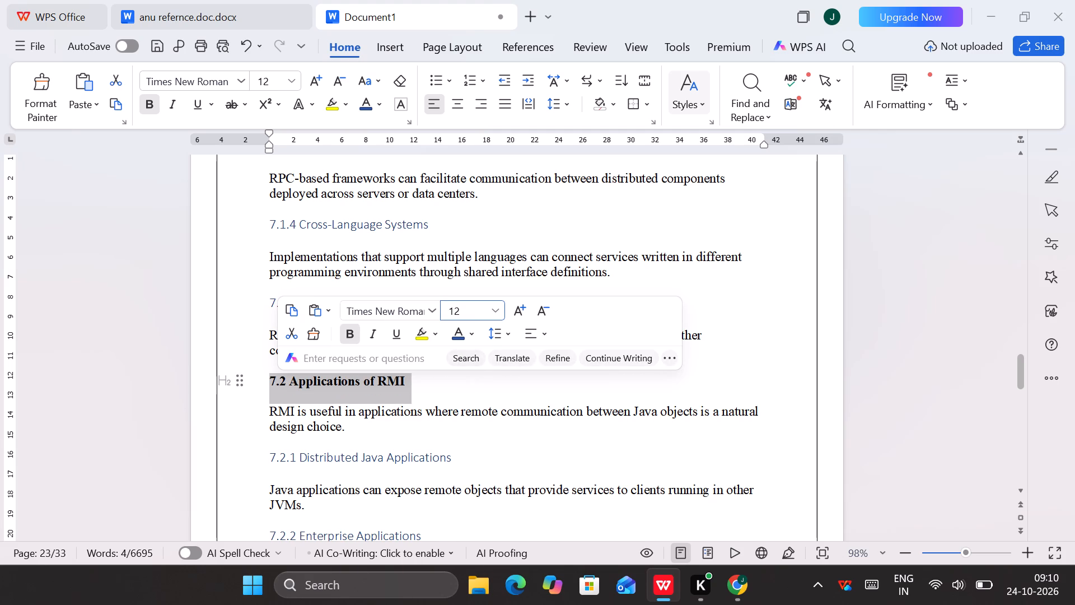
Set the font size of the heading "7.3 Example-Based Comparison" to 12.
scroll(492, 463, down, 3)
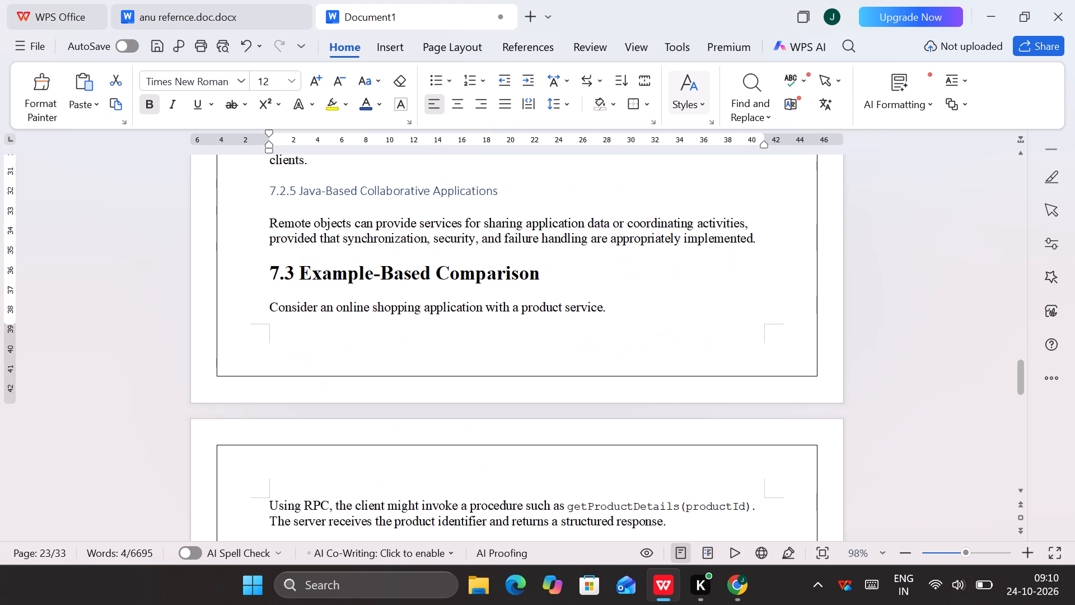
triple_click(335, 279)
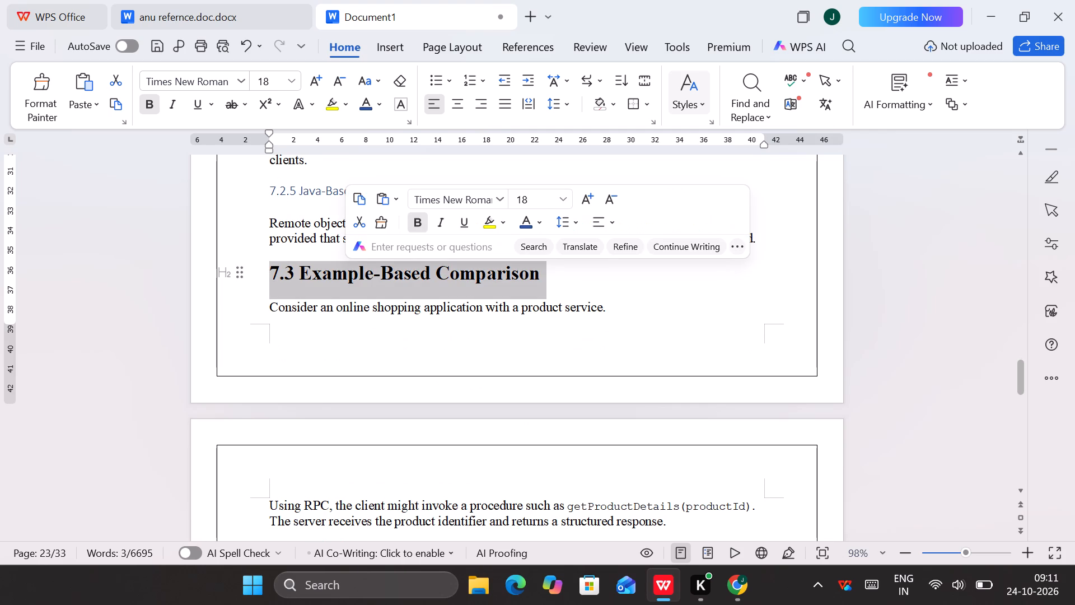
click(541, 199)
key(BackSpace)
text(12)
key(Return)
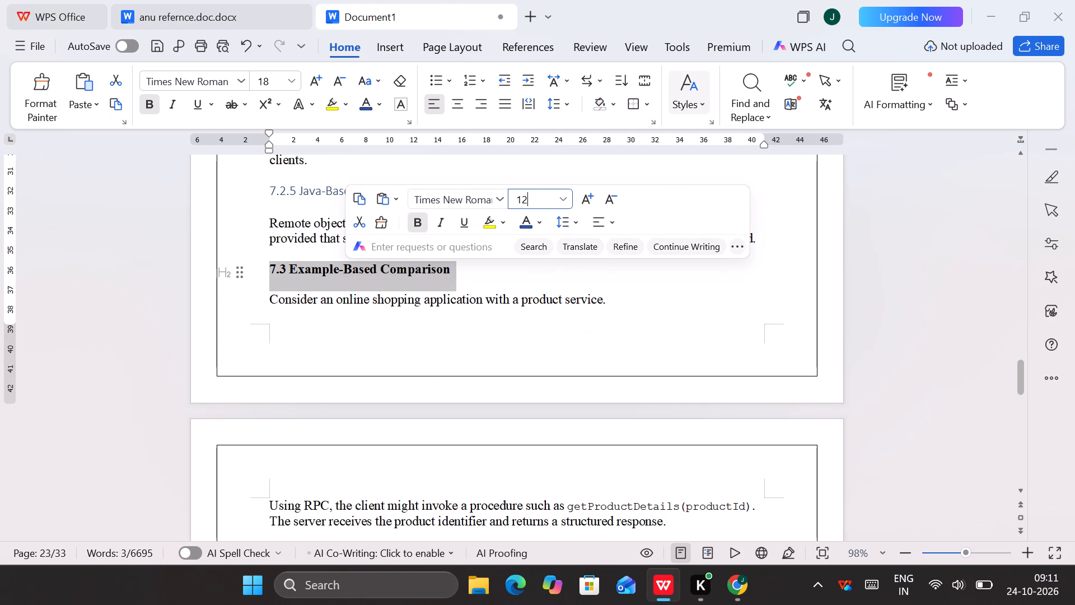
Change the font of the heading "8. Experimental Evaluation Framework" to Times New Roman.
scroll(505, 373, down, 1)
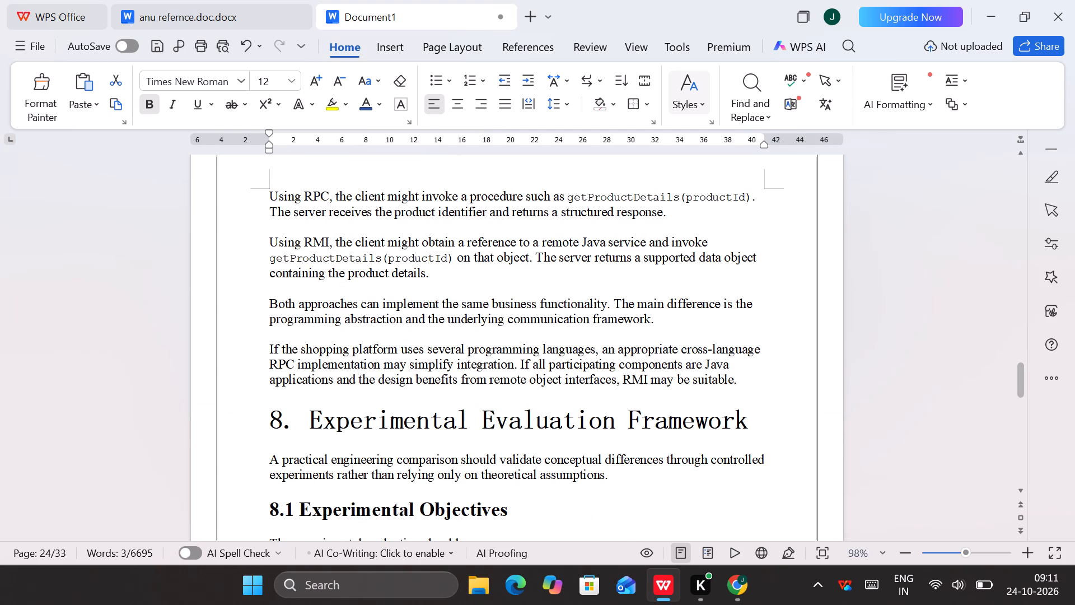
triple_click(408, 430)
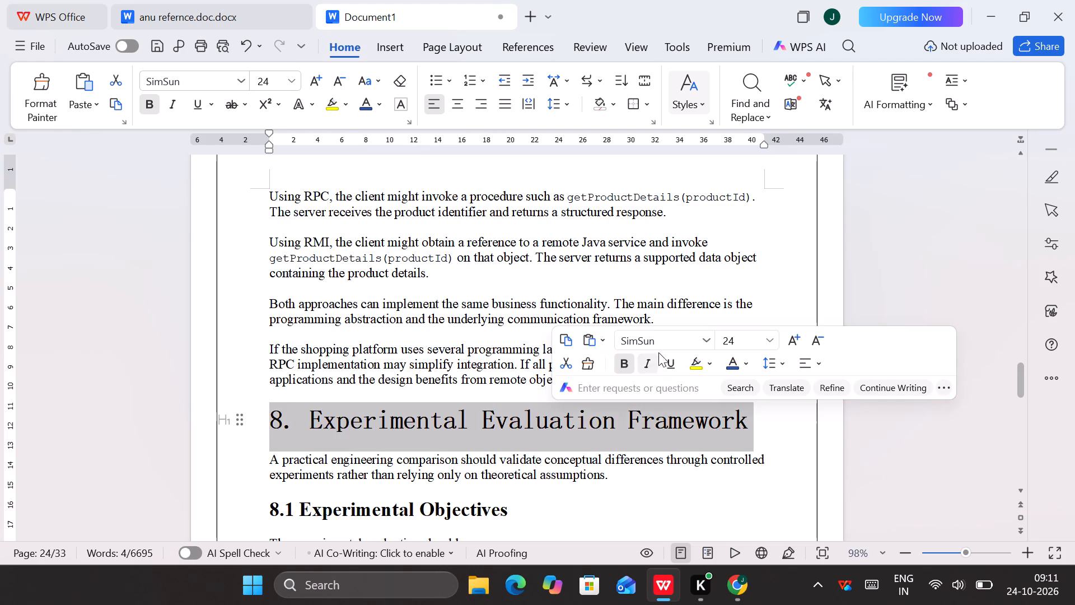
click(677, 338)
key(BackSpace)
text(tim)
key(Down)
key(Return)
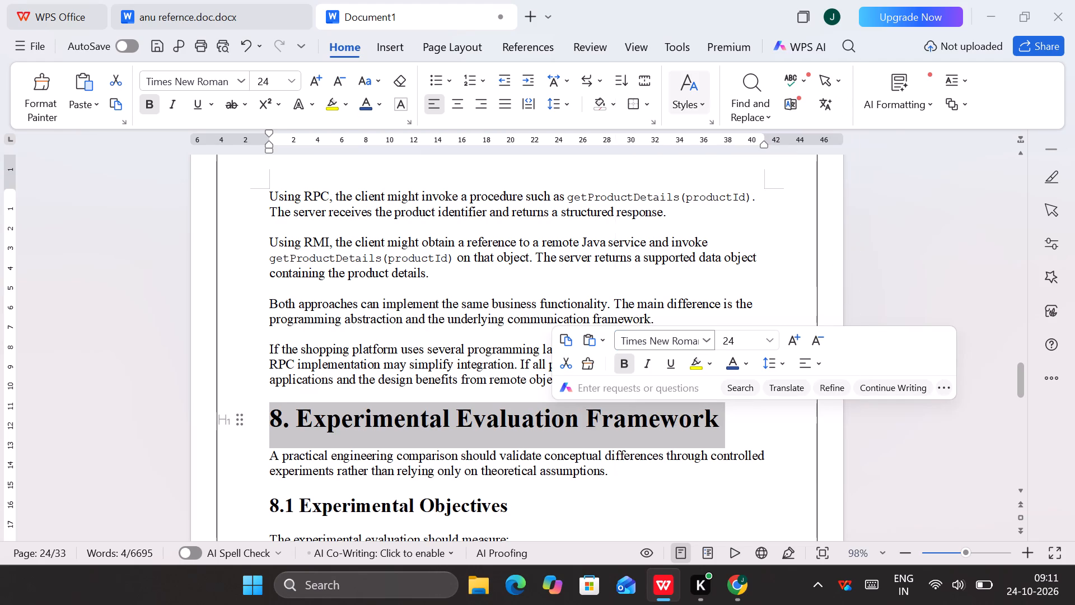
Set the font size of the heading "8. Experimental Evaluation Framework" to 14.
click(750, 342)
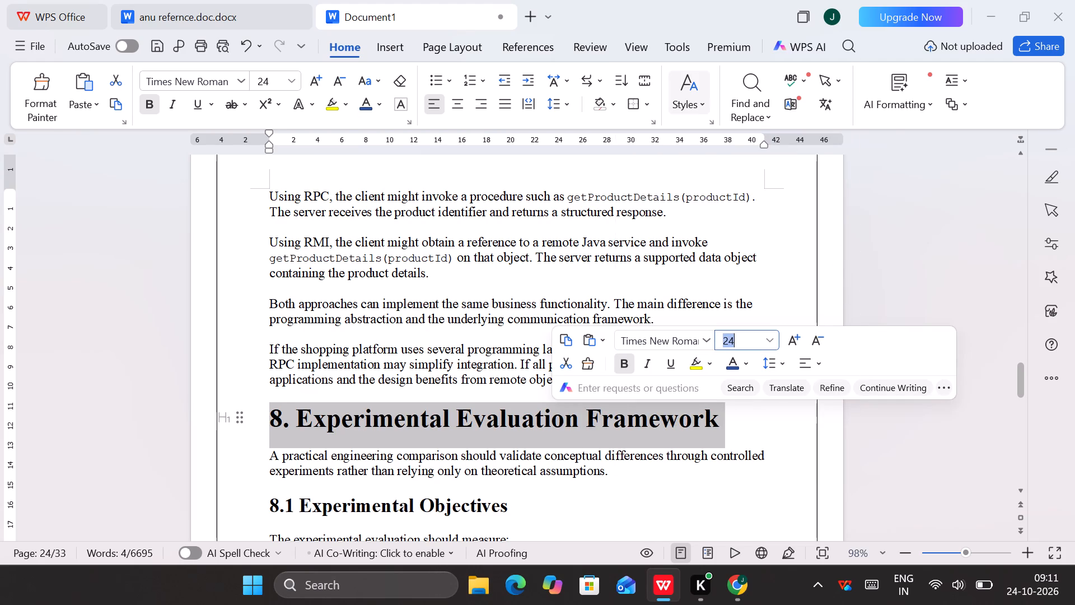
key(BackSpace)
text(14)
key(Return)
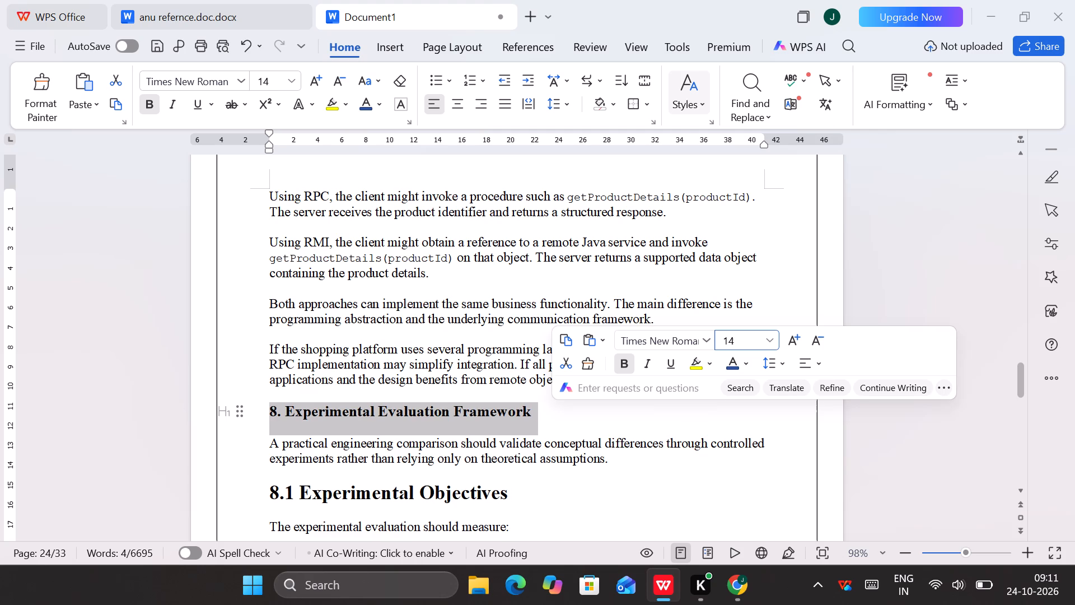
Set the font size of the heading "8.1 Experimental Objectives" to 12.
triple_click(387, 494)
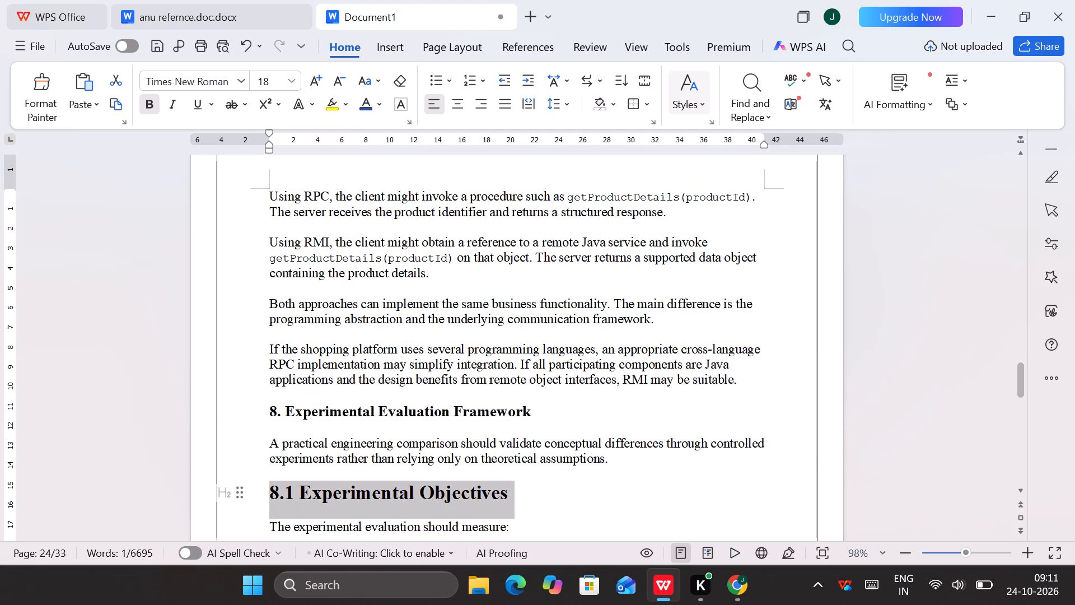
click(504, 412)
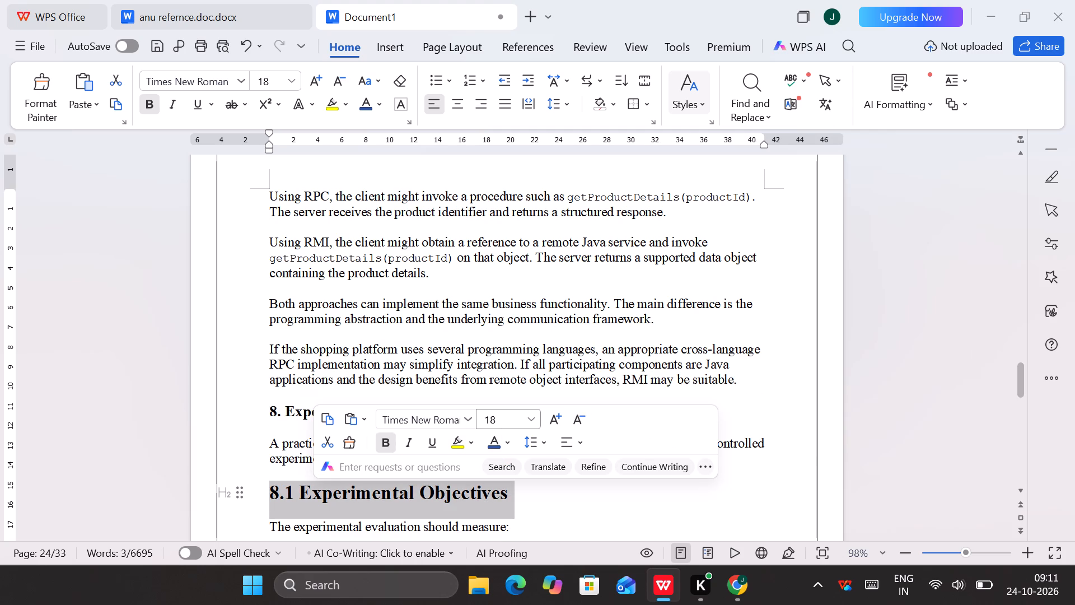
key(BackSpace)
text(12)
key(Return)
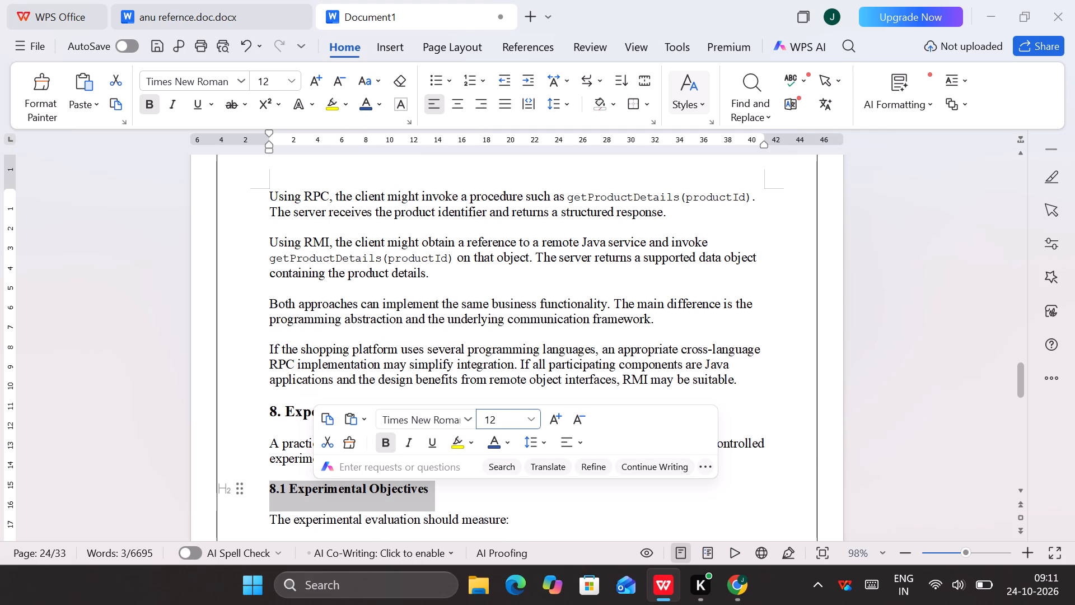
Remove the empty numbered items in section 8.1 from the list's start down to "CPU utilization on the client and server.".
scroll(487, 504, down, 1)
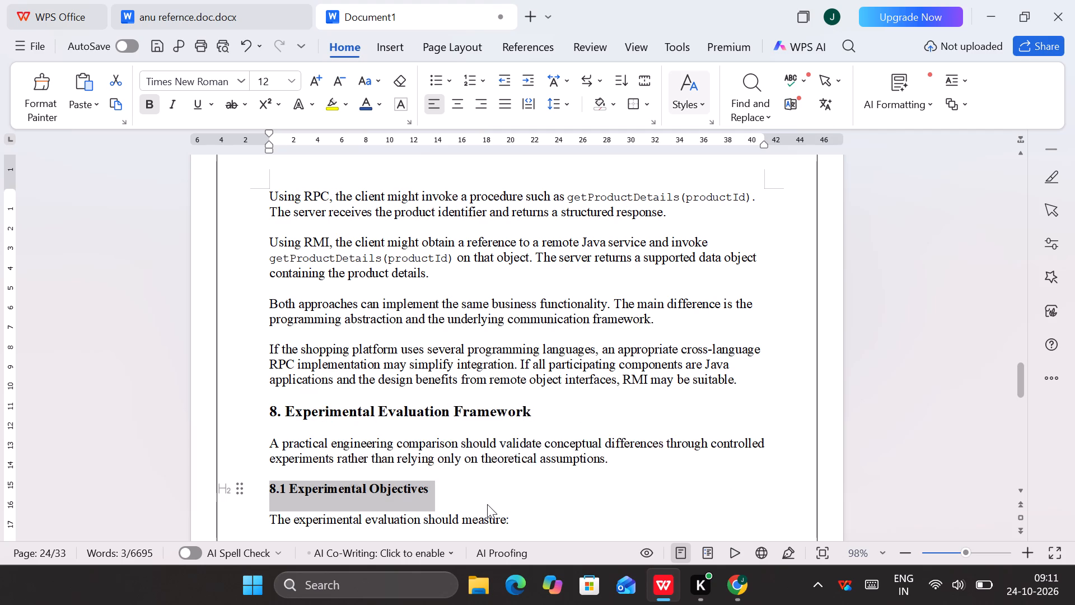
scroll(487, 504, down, 2)
click(334, 329)
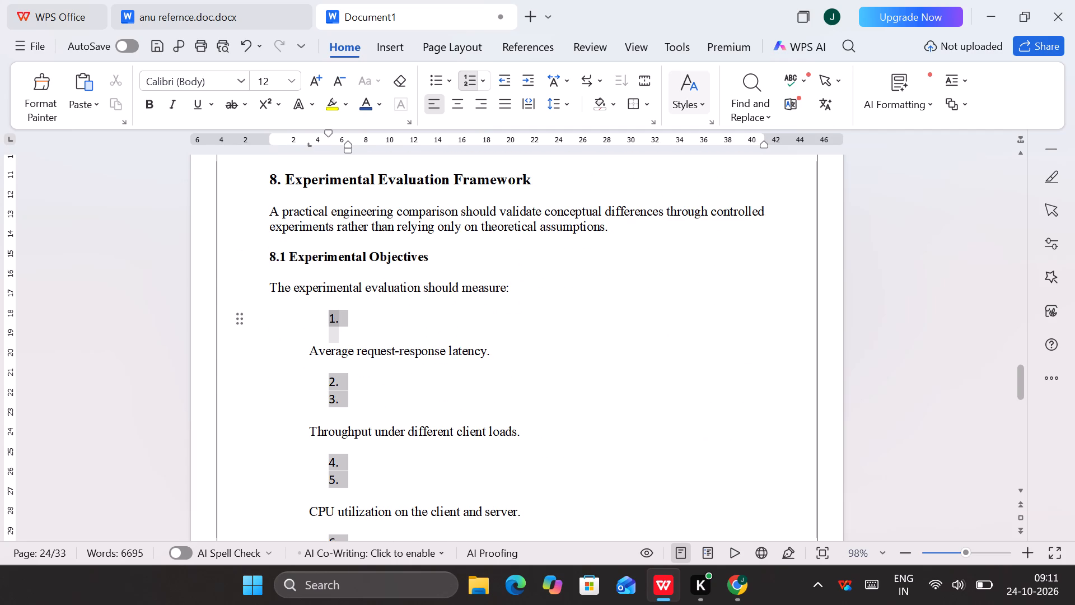
key(Delete)
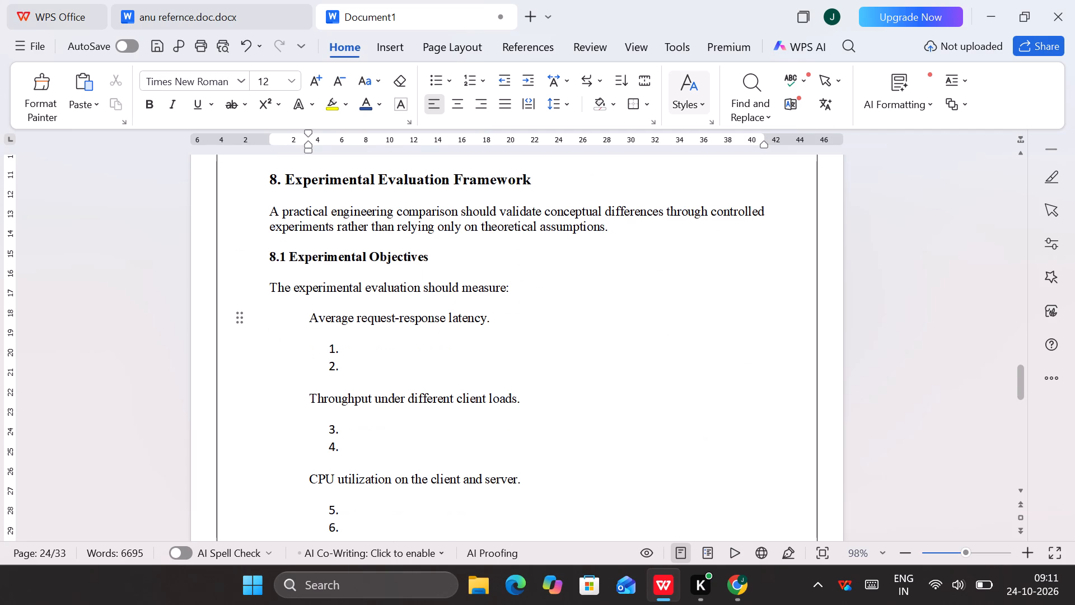
key(Down)
key(Delete)
key(Down)
key(Delete)
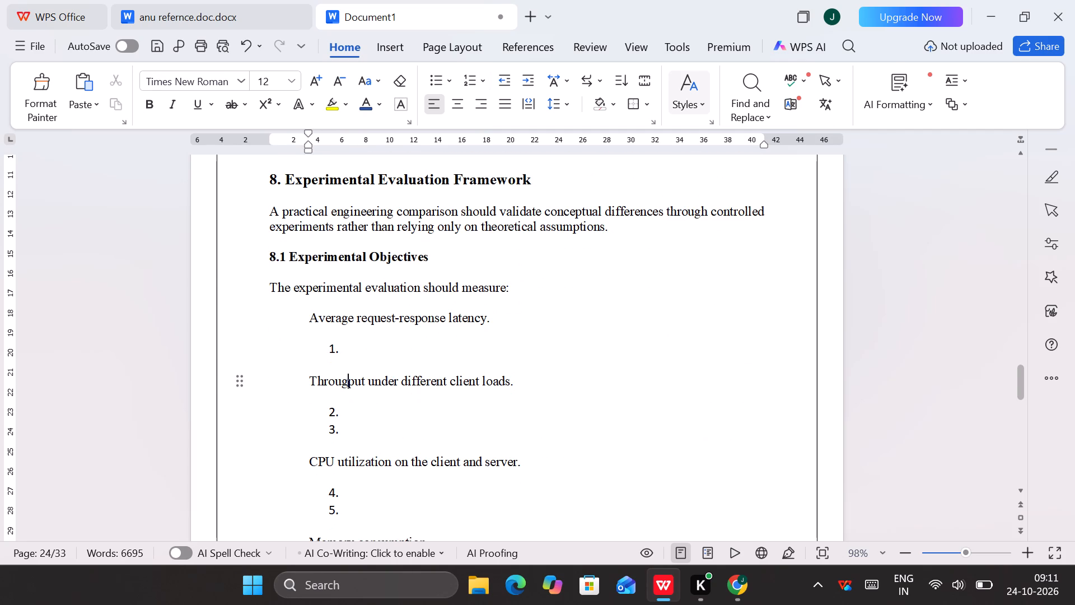
key(ctrl+z)
key(Up)
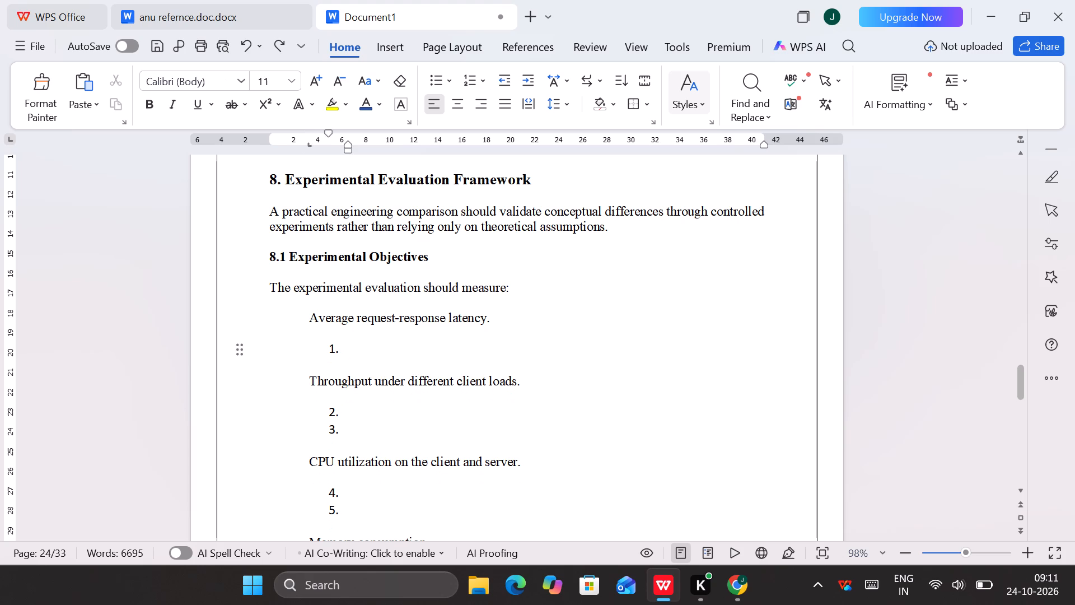
key(Delete)
key(Down)
key(Delete)
key(Delete)
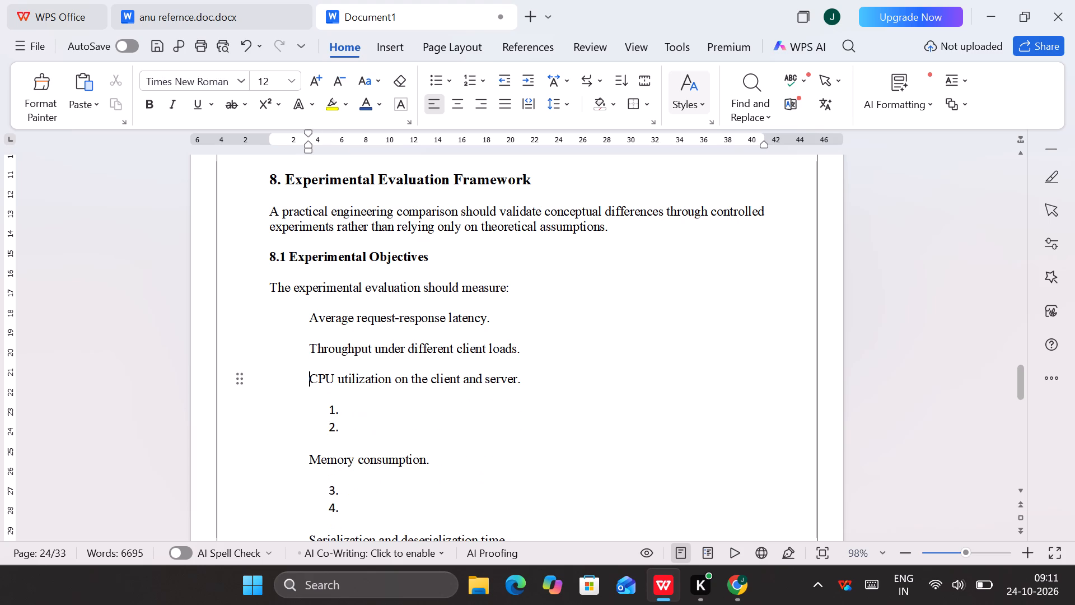
Remove the empty numbered items in section 8.1 between the CPU utilization line and "Serialization and deserialization time.".
key(Down)
key(Delete)
key(Delete)
key(Down)
key(Delete)
key(Down)
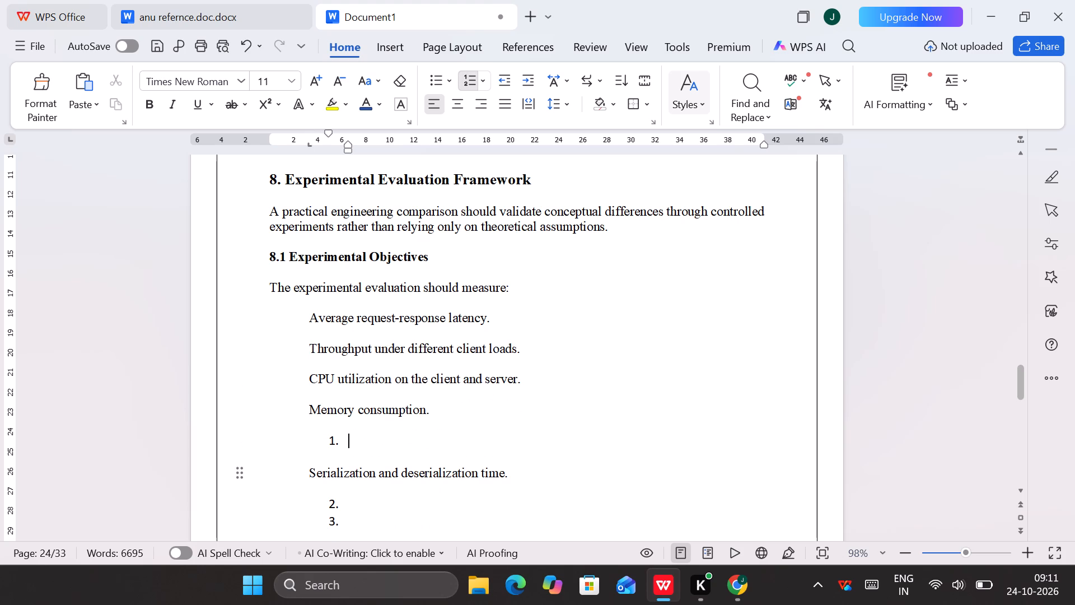
key(Up)
key(Delete)
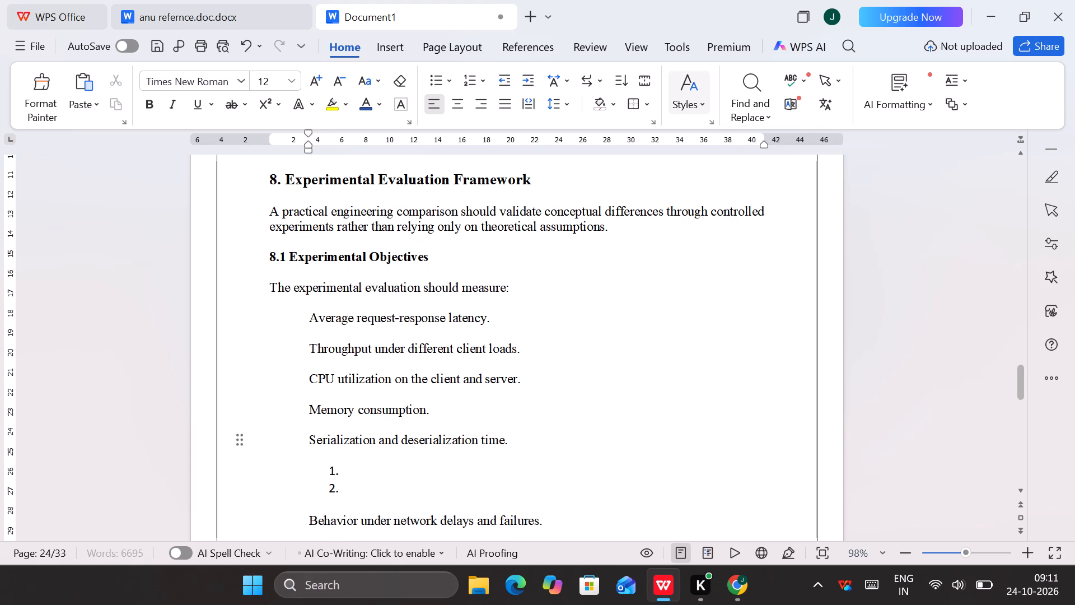
Remove the remaining empty numbered items in section 8.1, from below "Serialization and deserialization time." to the 8.2 heading.
key(Down)
key(Delete)
key(Up)
key(Down)
key(Delete)
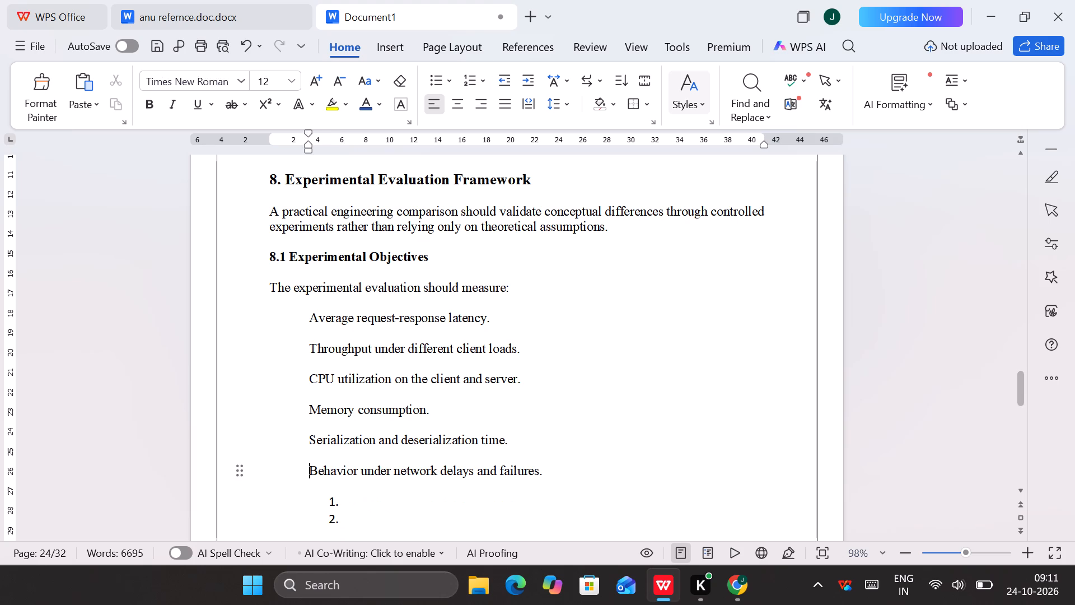
key(Down)
key(Delete)
key(Up)
key(Delete)
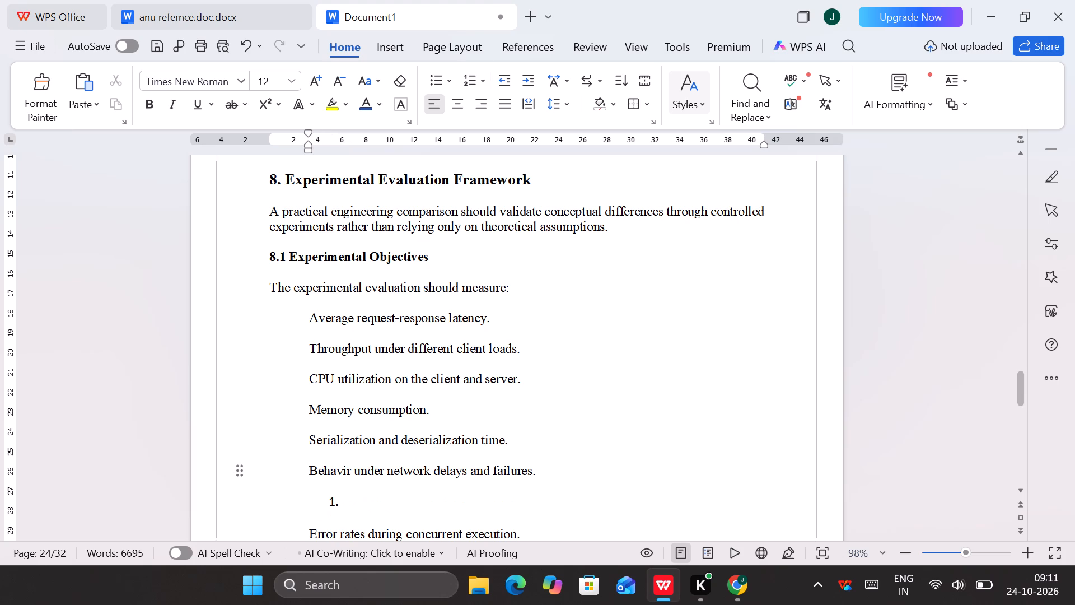
key(ctrl+z)
key(Down)
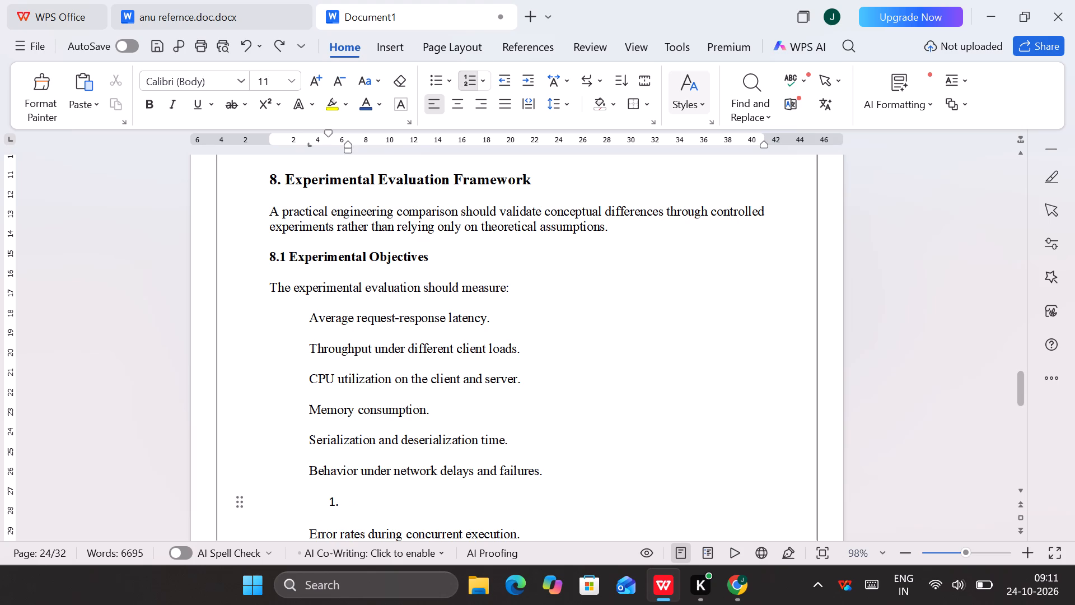
key(Delete)
key(Down)
key(Delete)
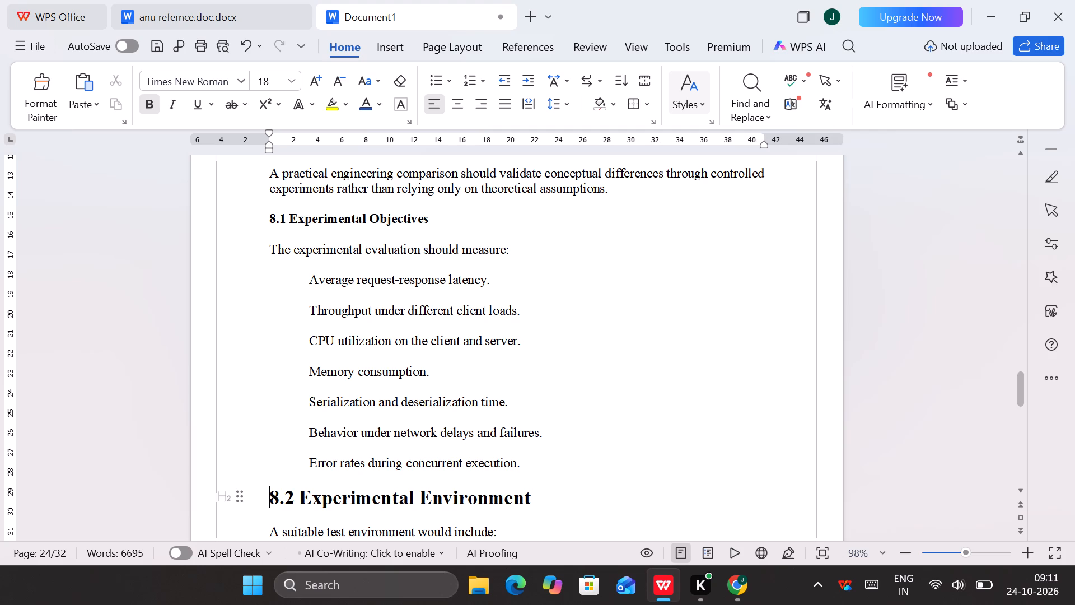
Set the font size of the heading "8.2 Experimental Environment" to 12.
triple_click(384, 487)
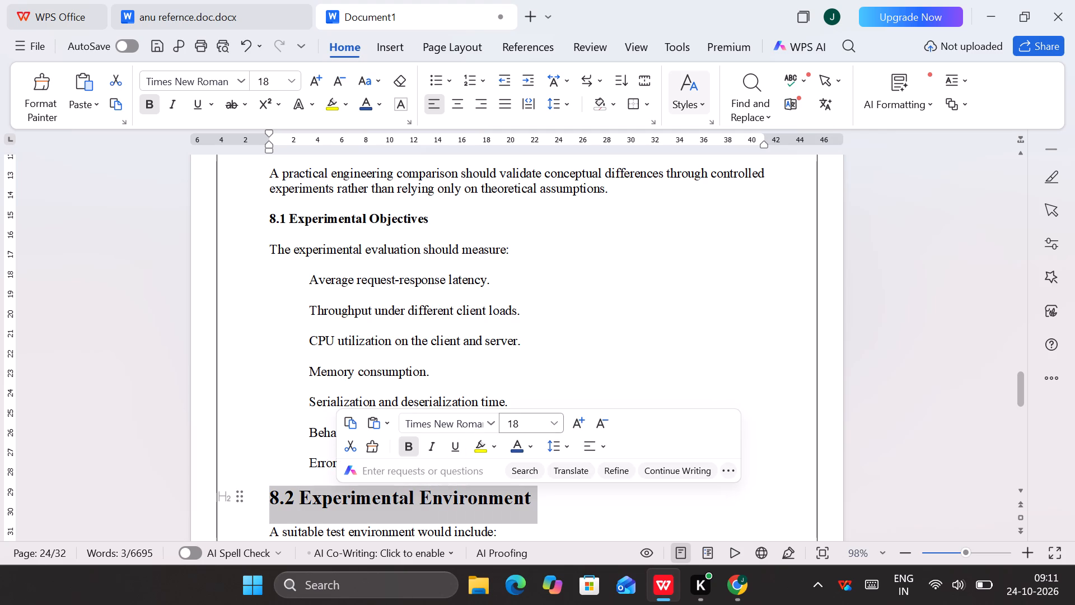
click(524, 430)
key(F12)
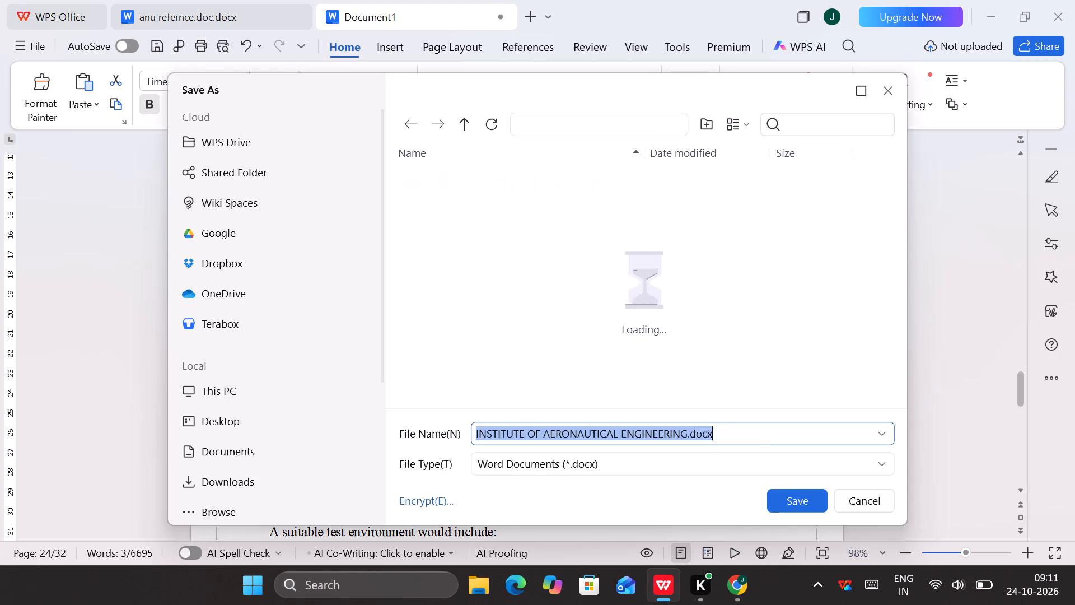
key(BackSpace)
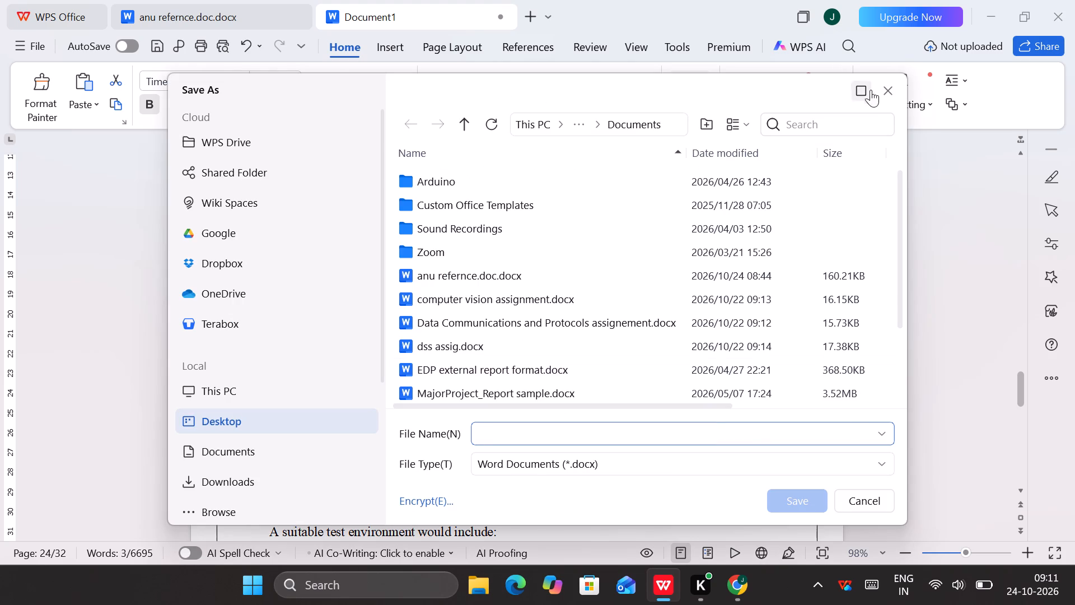
click(881, 94)
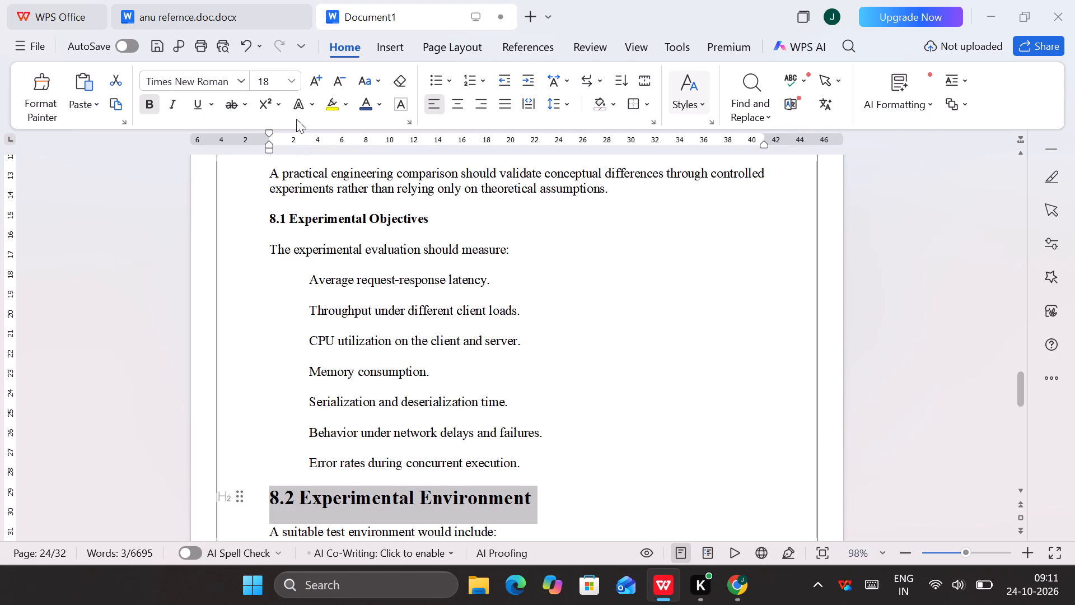
click(272, 83)
key(BackSpace)
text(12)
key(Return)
Remove the empty bullets in section 8.2 from the list's start down to "Equivalent business operations.".
scroll(417, 305, down, 2)
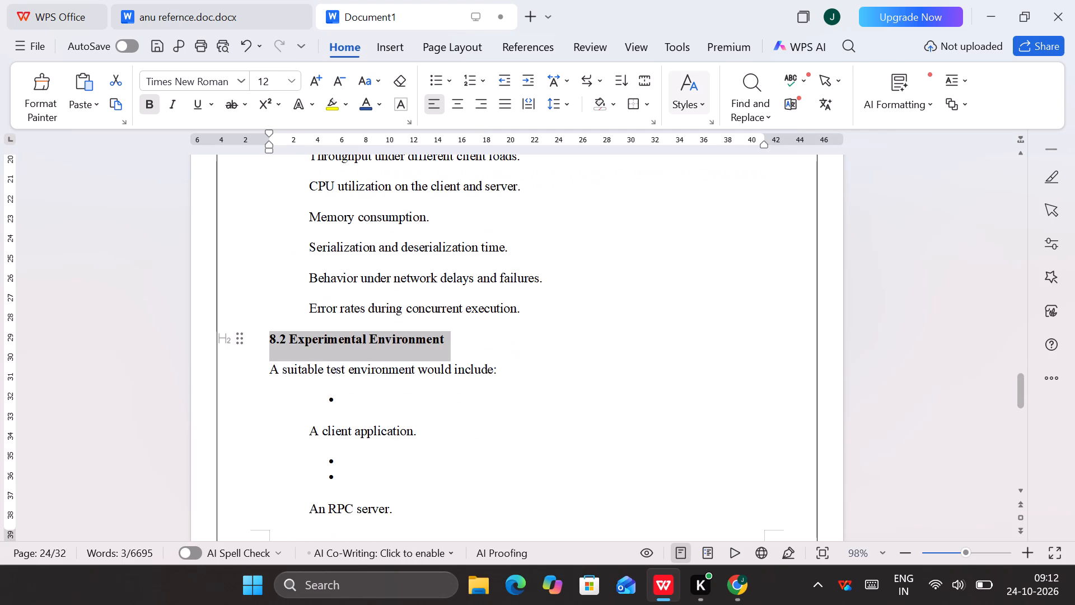
scroll(417, 305, down, 1)
scroll(343, 217, up, 1)
click(346, 205)
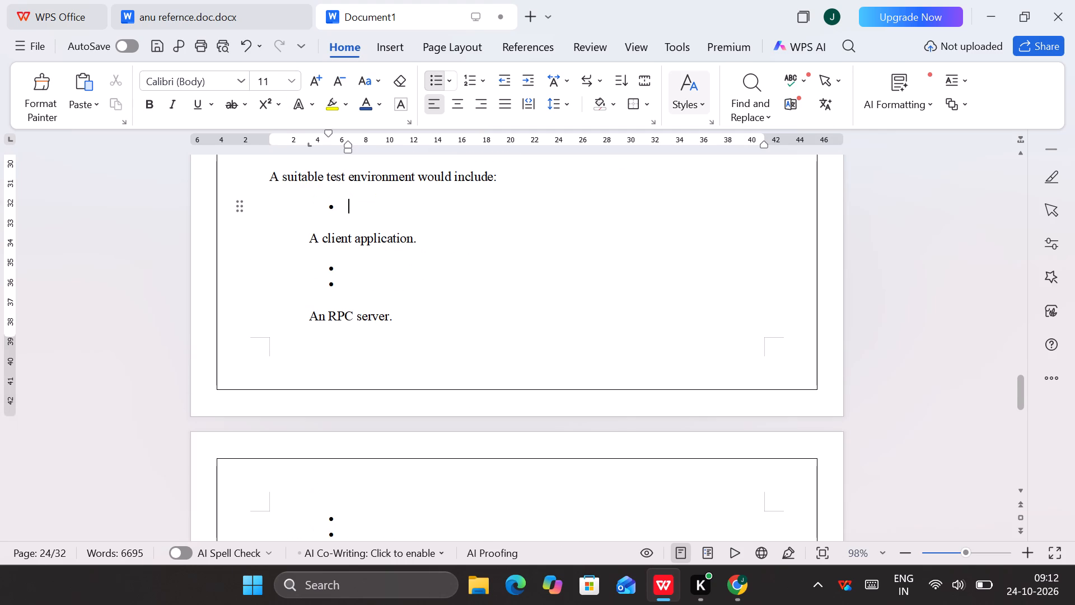
key(Delete)
key(Down)
key(Delete)
key(Down)
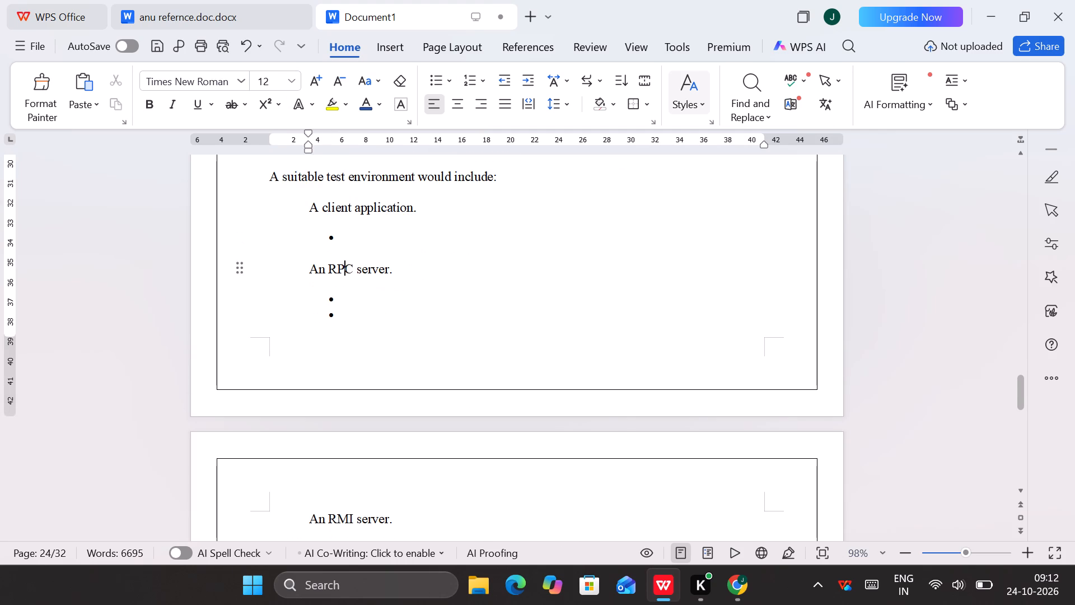
key(Up)
key(Delete)
key(Down)
key(Delete)
key(Delete)
key(Down)
key(Delete)
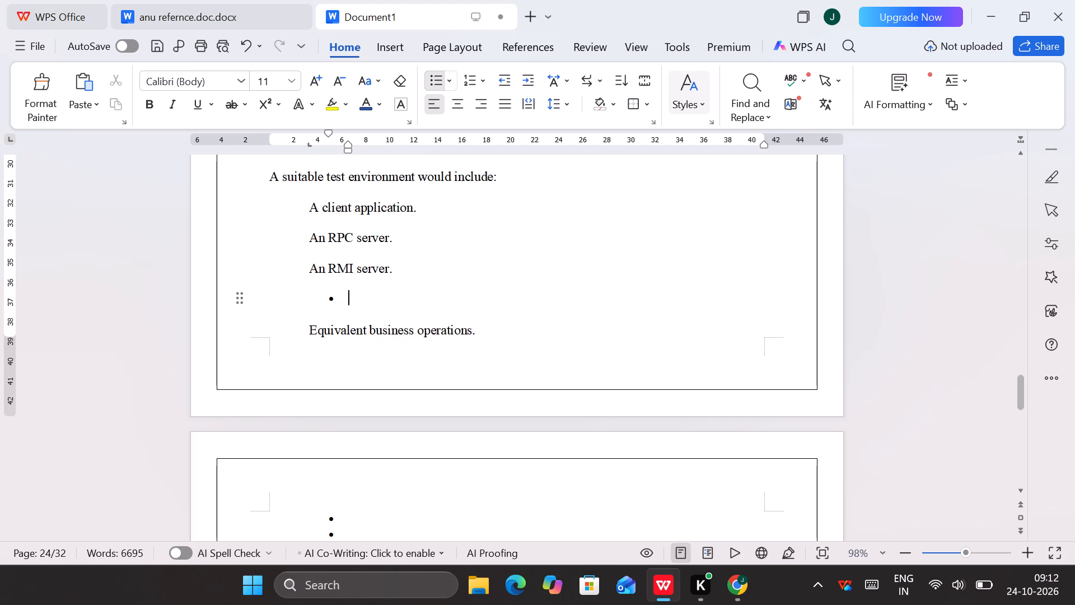
key(Delete)
Remove the remaining empty bullets in section 8.2, from below "Equivalent business operations." to the end of the list.
key(Down)
key(Delete)
key(Down)
key(Up)
key(Delete)
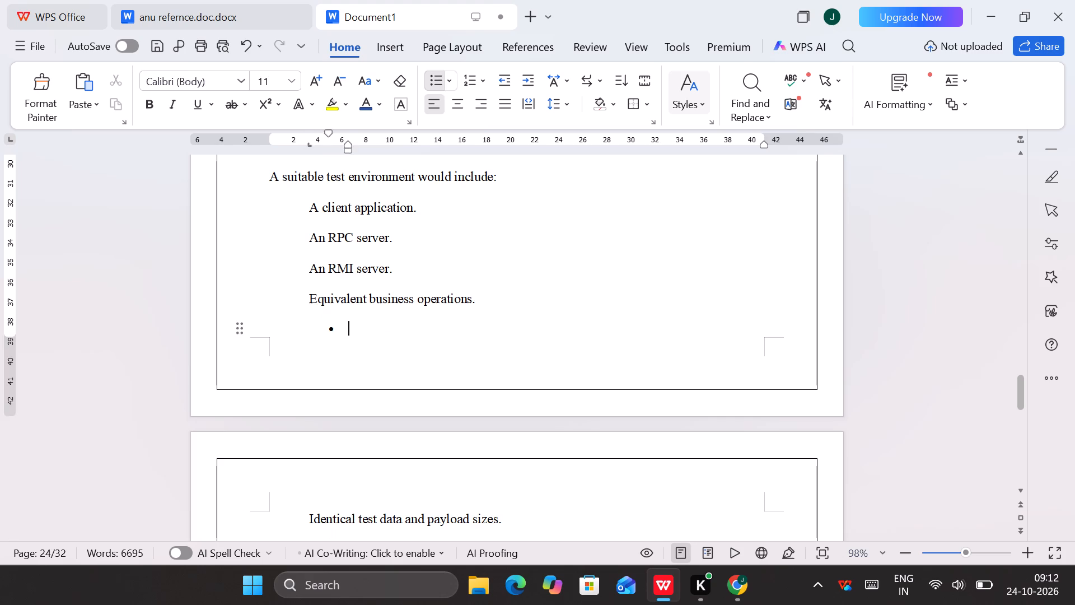
key(Down)
key(Down)
key(Up)
key(Delete)
key(Delete)
key(Down)
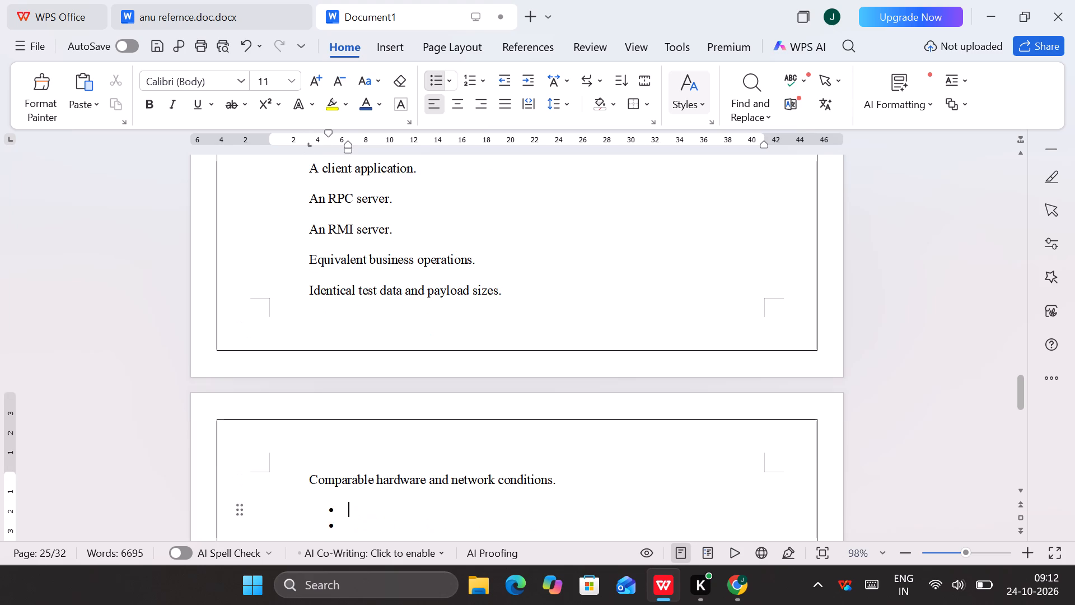
key(Delete)
key(Delete)
key(Down)
key(Delete)
key(Down)
key(Down)
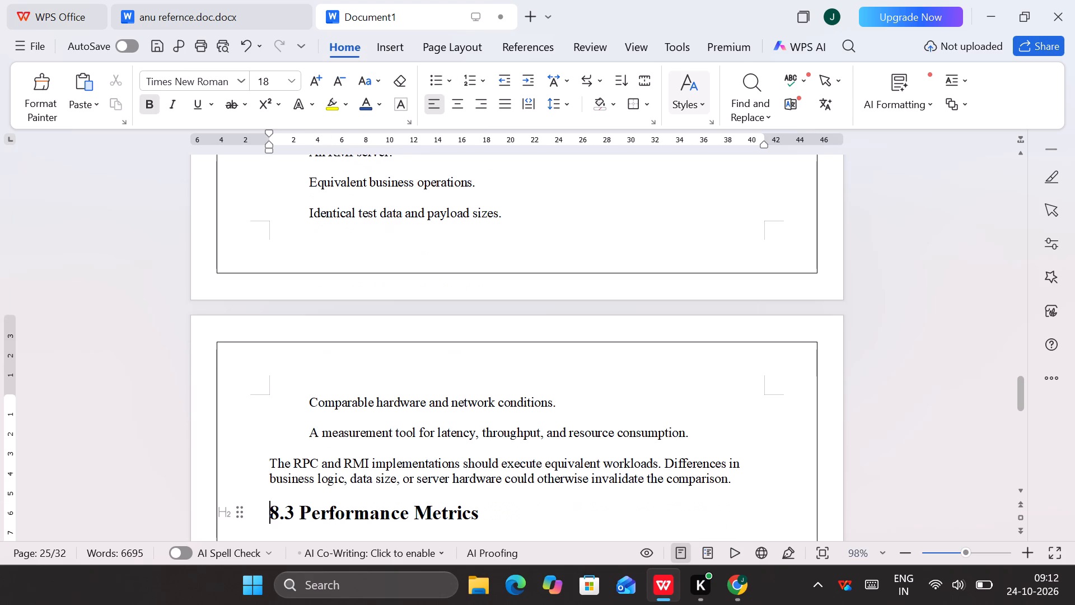
Set the font size of the heading "8.3 Performance Metrics" to 12.
triple_click(332, 513)
click(470, 444)
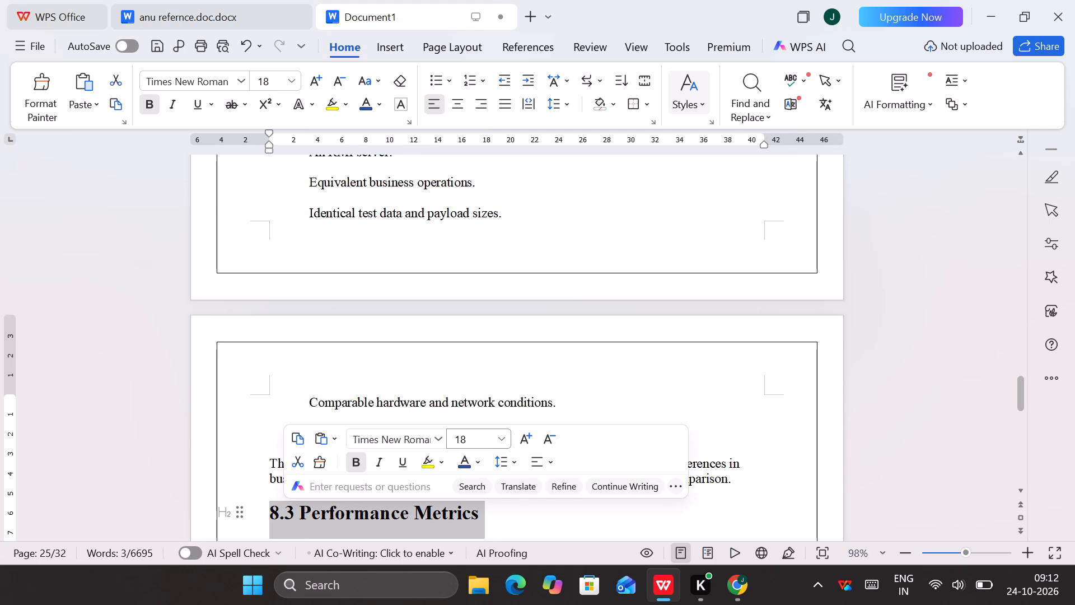
key(BackSpace)
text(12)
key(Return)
Set the font size of the heading "8.5 Interpretation of Results" to 12.
scroll(470, 444, down, 1)
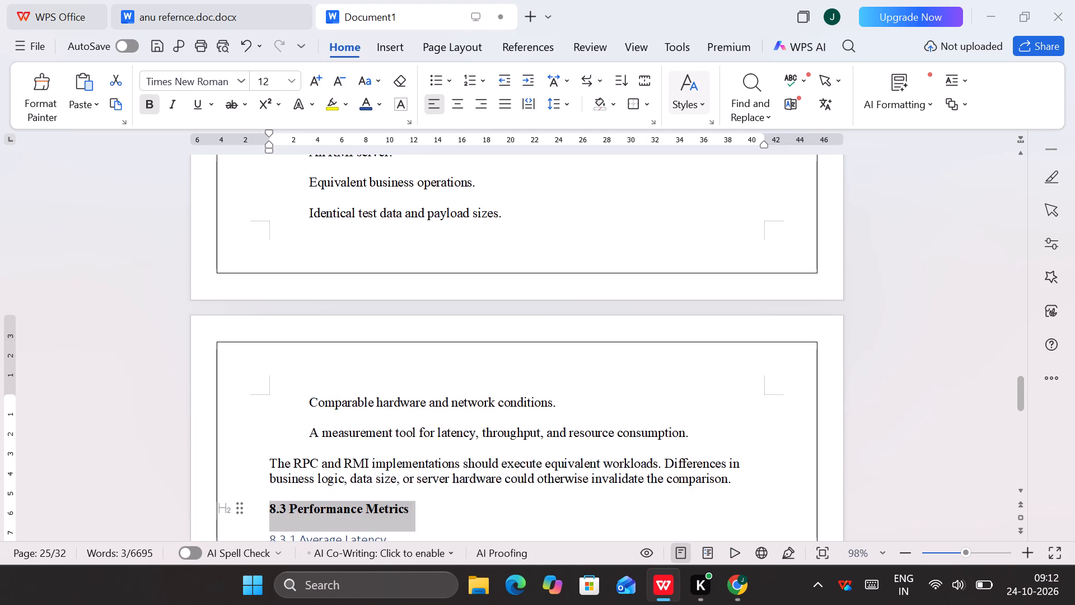
scroll(470, 444, down, 1)
scroll(333, 390, down, 2)
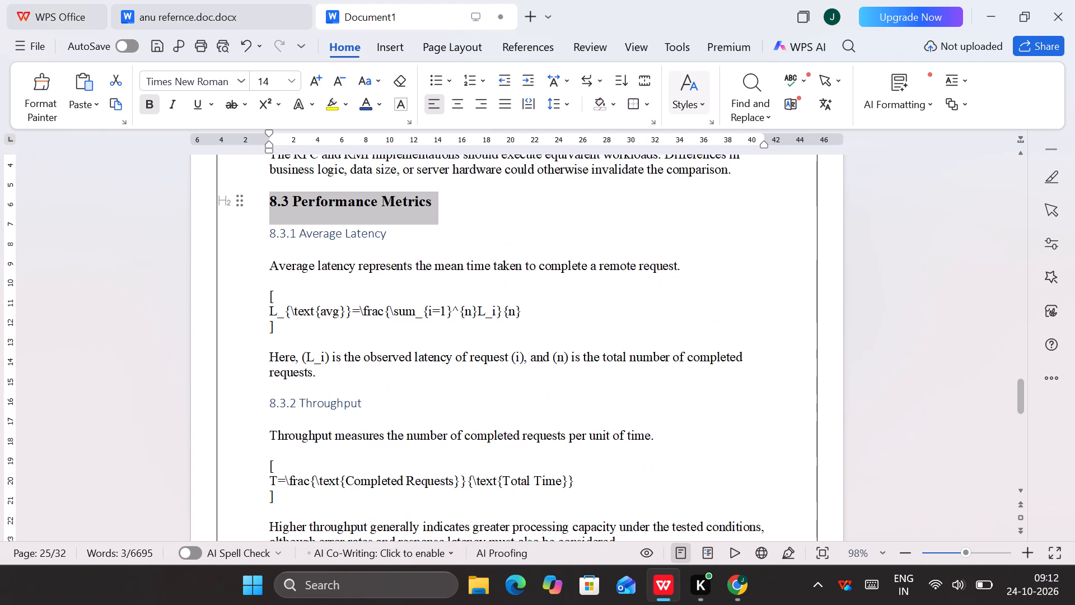
click(262, 298)
scroll(179, 453, down, 1)
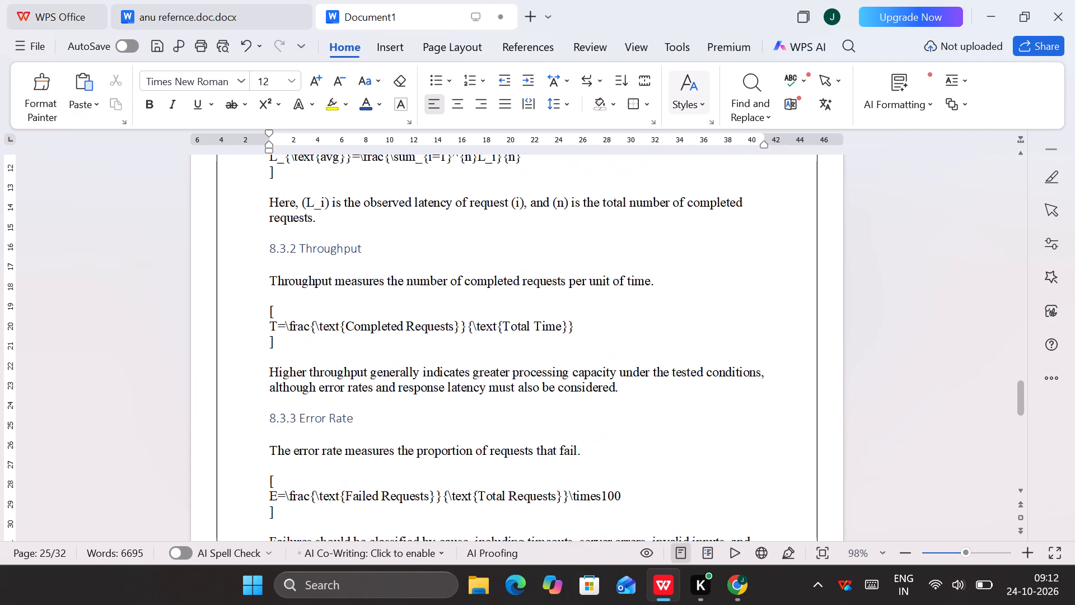
scroll(179, 453, down, 3)
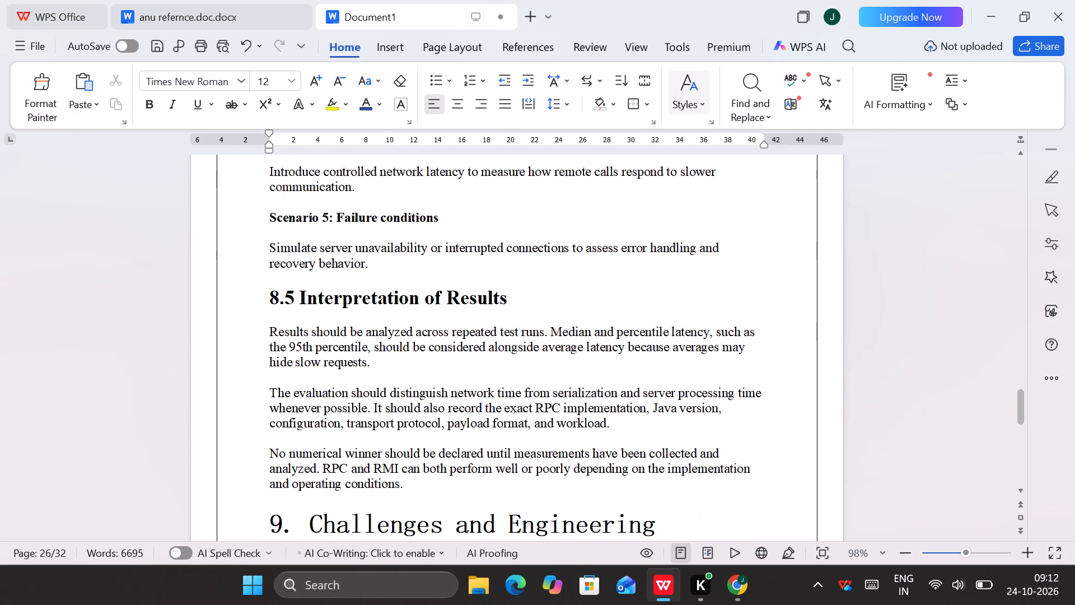
triple_click(355, 294)
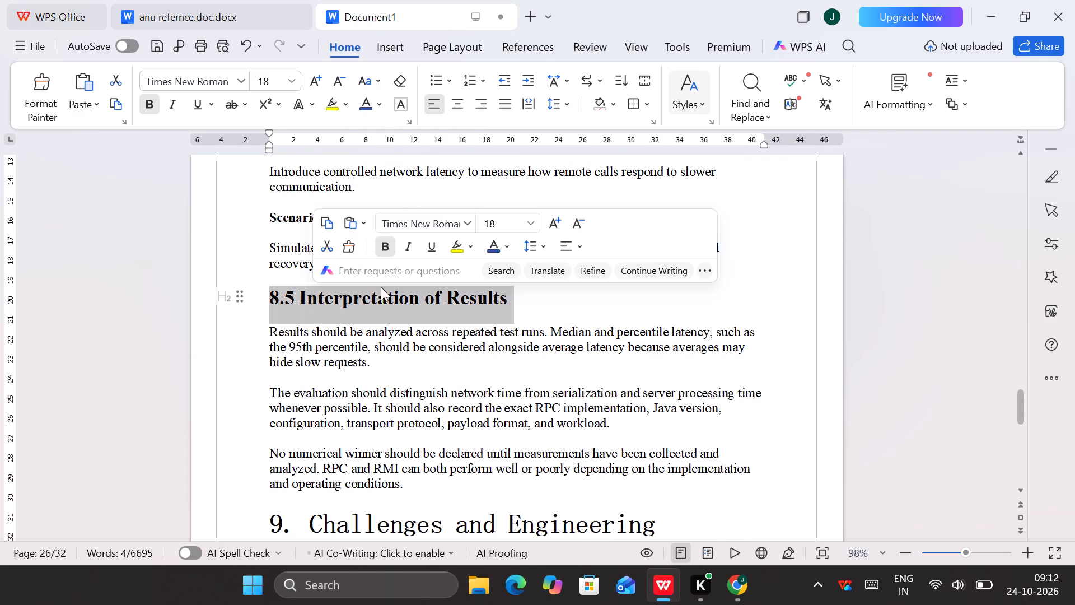
click(507, 229)
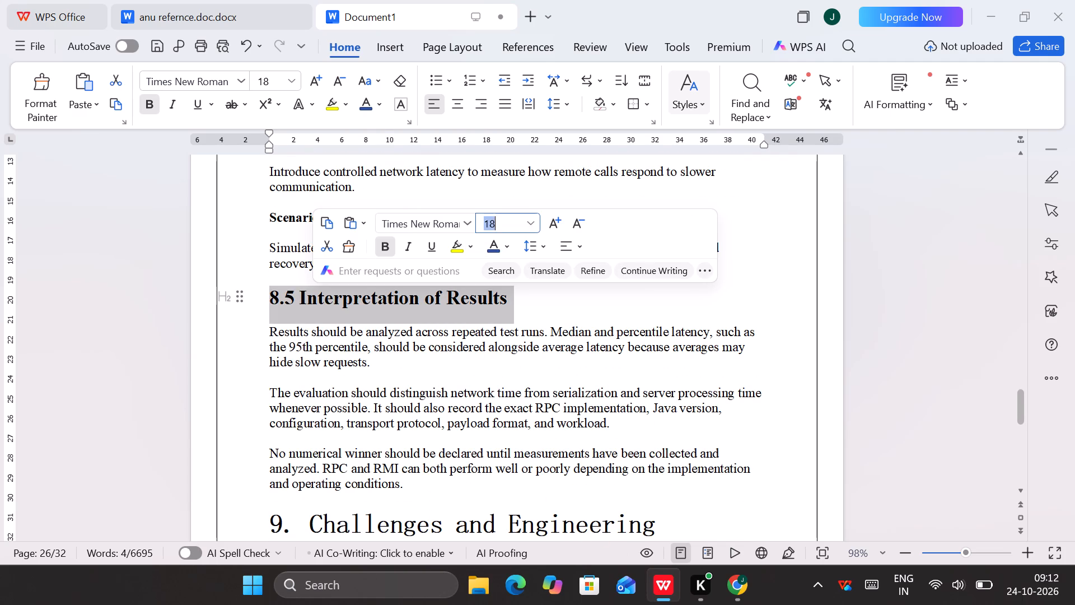
key(BackSpace)
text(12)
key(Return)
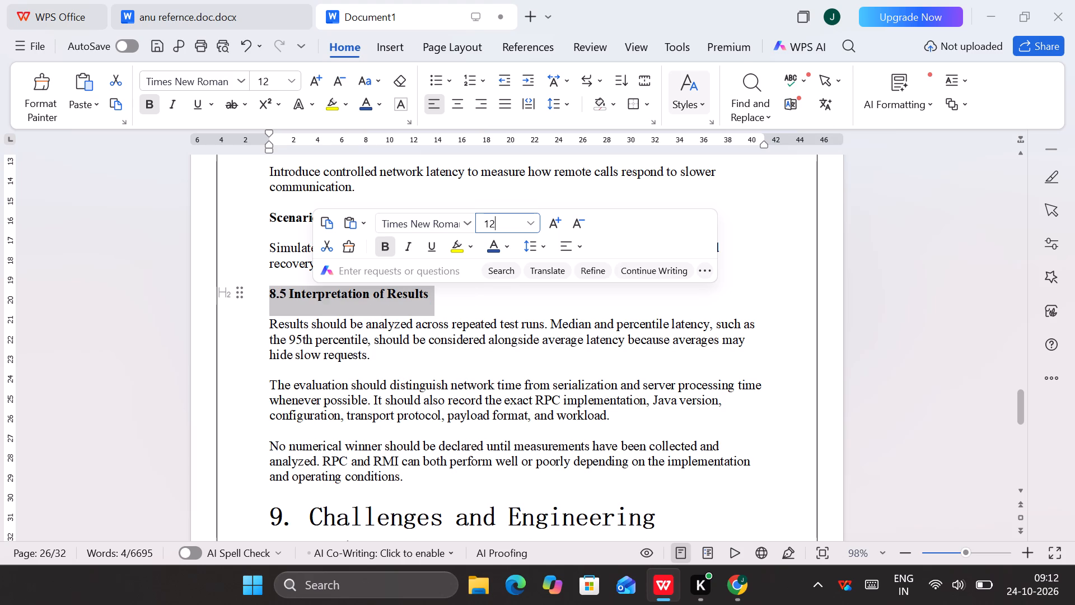
Format the heading "9. Challenges and Engineering Considerations" in Times New Roman at size 14.
triple_click(362, 522)
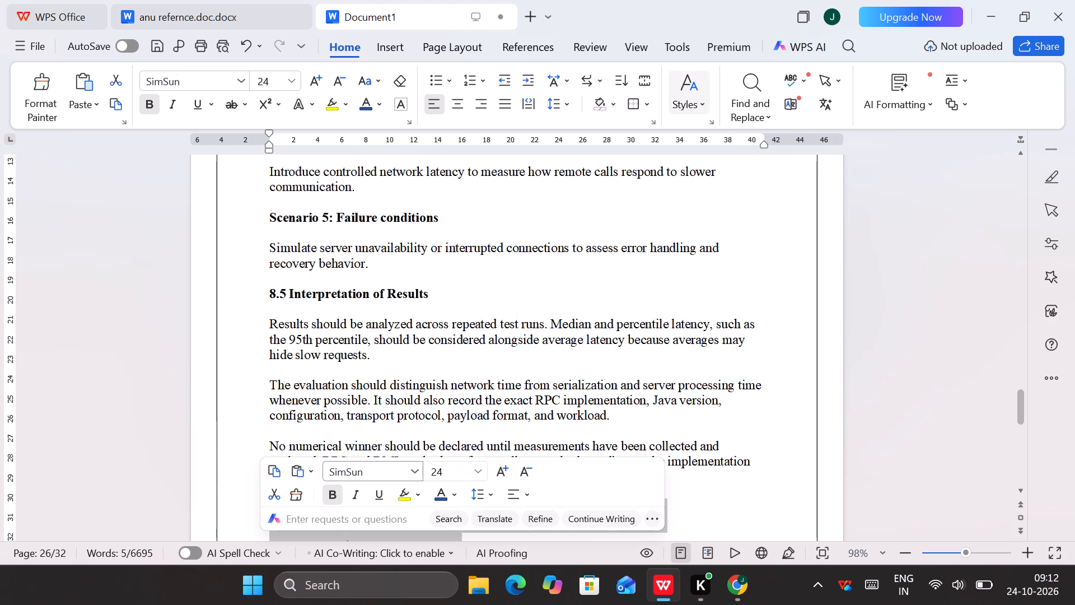
click(372, 467)
key(BackSpace)
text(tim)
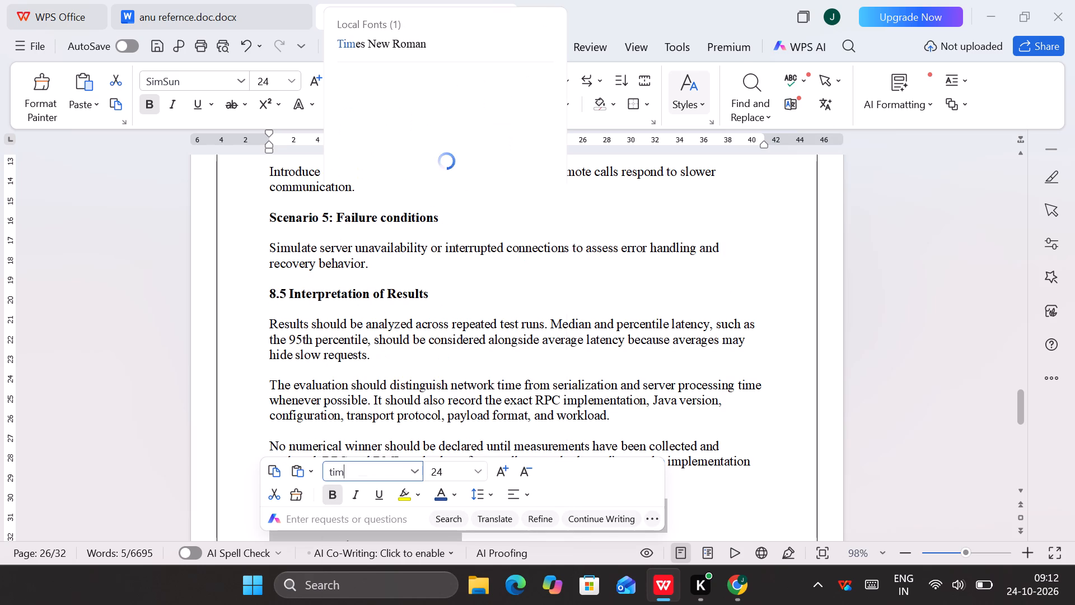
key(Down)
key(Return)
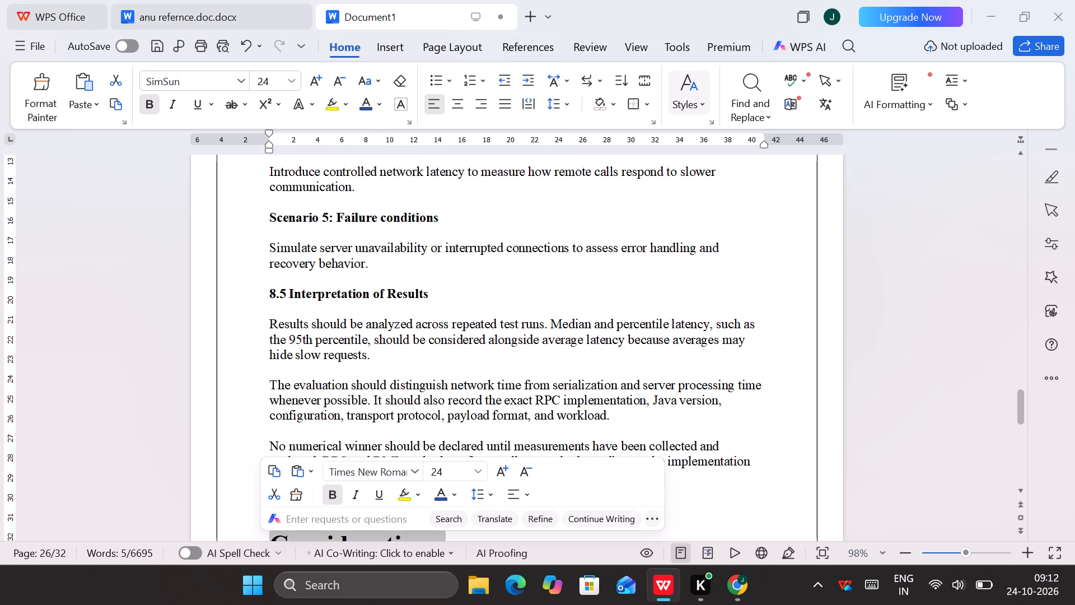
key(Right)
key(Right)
triple_click(338, 466)
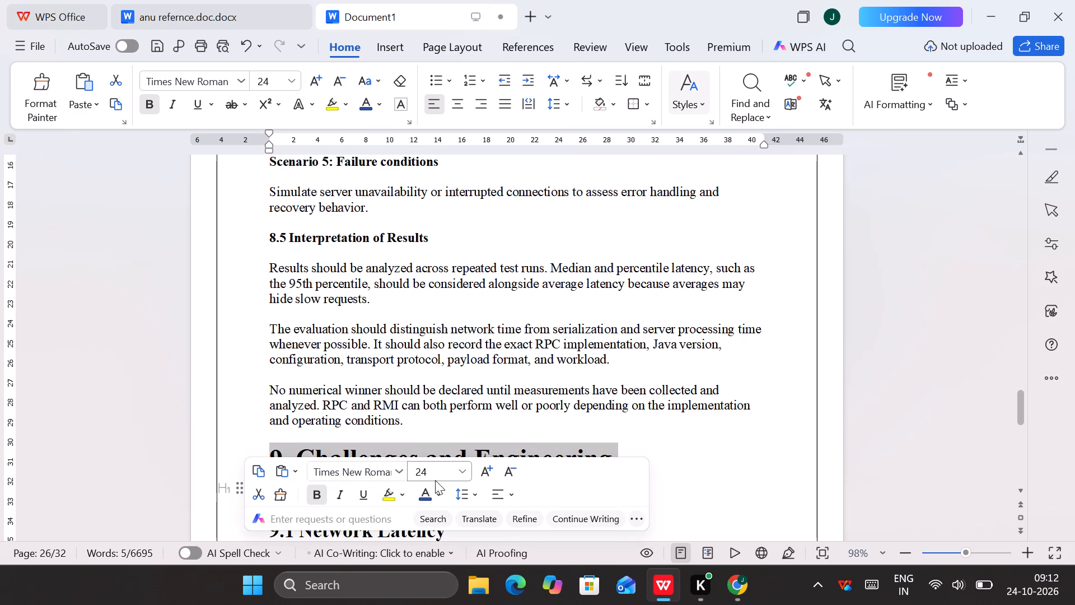
click(435, 480)
click(434, 470)
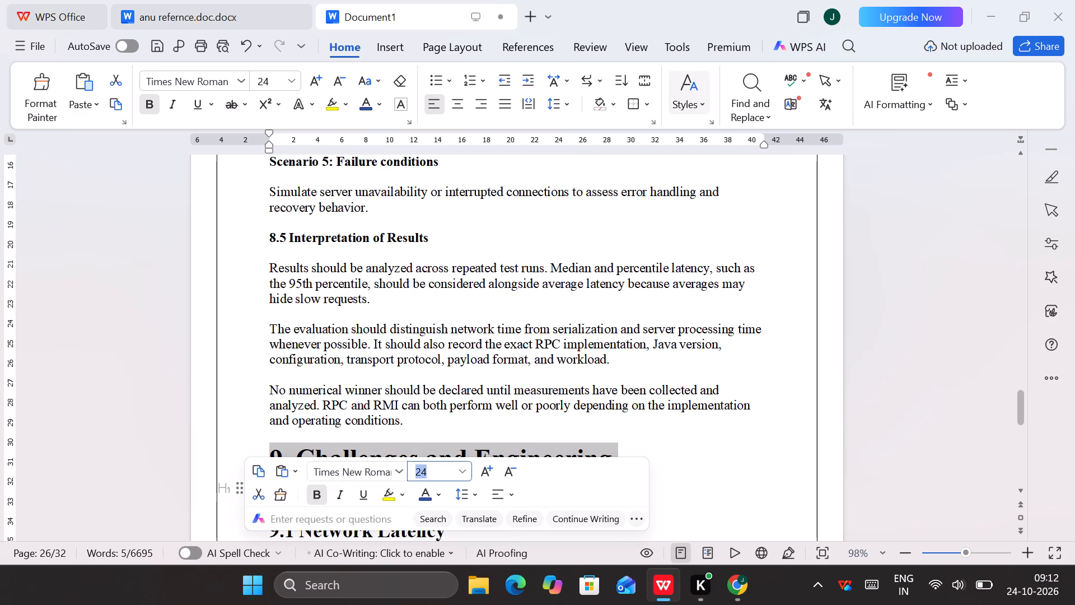
key(BackSpace)
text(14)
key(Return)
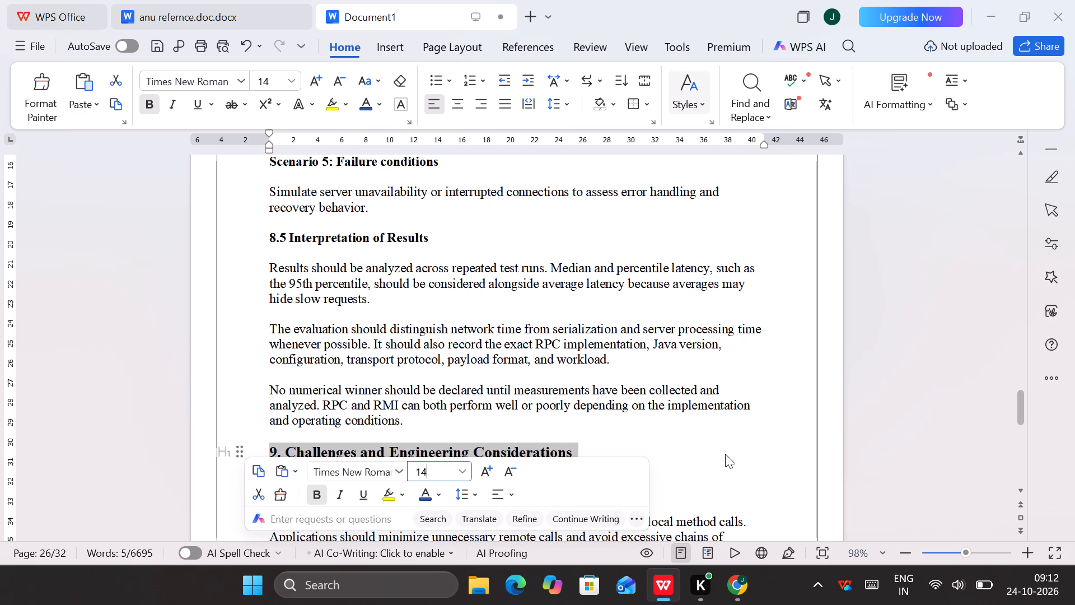
click(725, 454)
Set the font size of the heading "9.1 Network Latency" to 12.
scroll(725, 454, down, 1)
triple_click(323, 417)
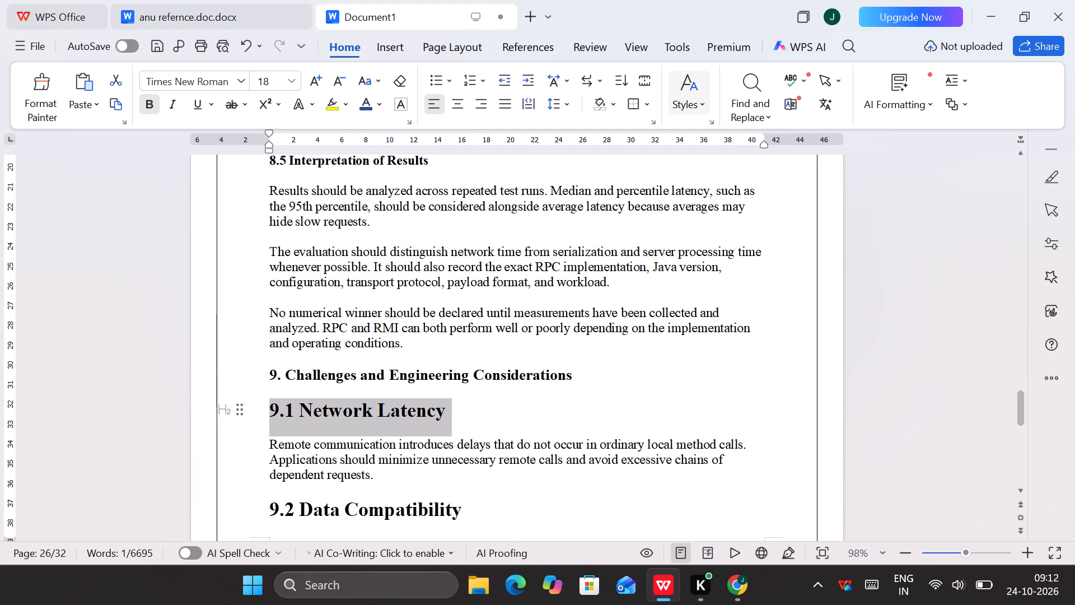
click(443, 332)
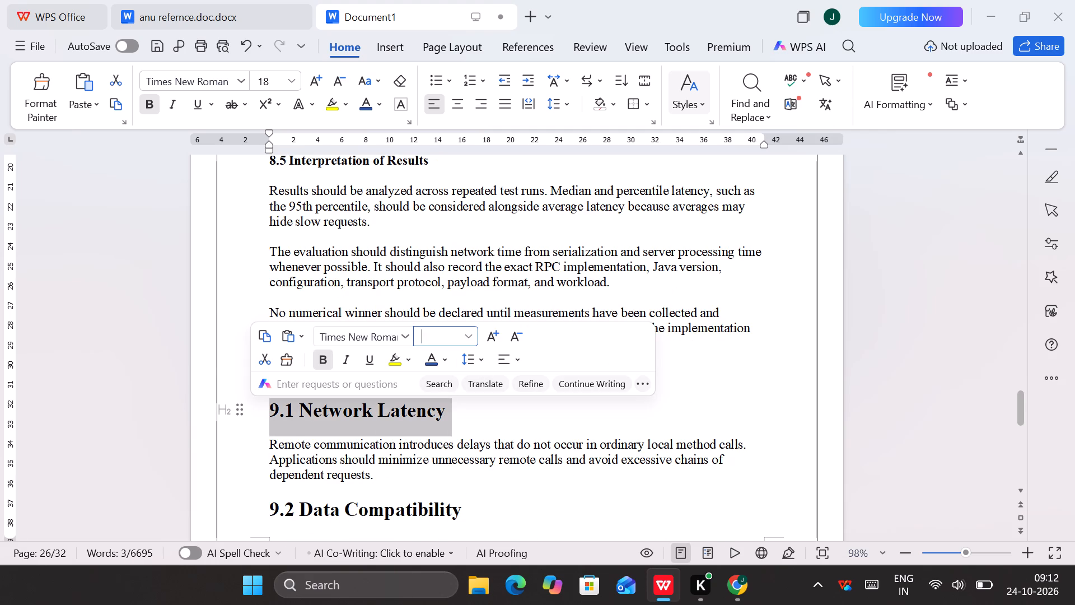
key(BackSpace)
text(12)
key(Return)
Set the font size of the heading "9.2 Data Compatibility" to 12.
triple_click(408, 506)
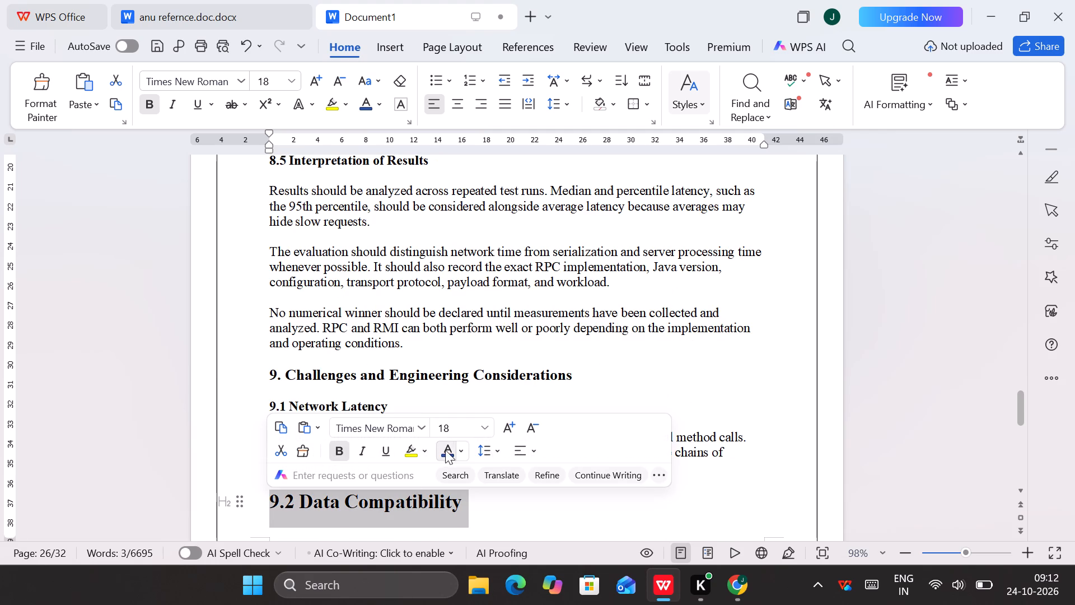
click(451, 425)
key(BackSpace)
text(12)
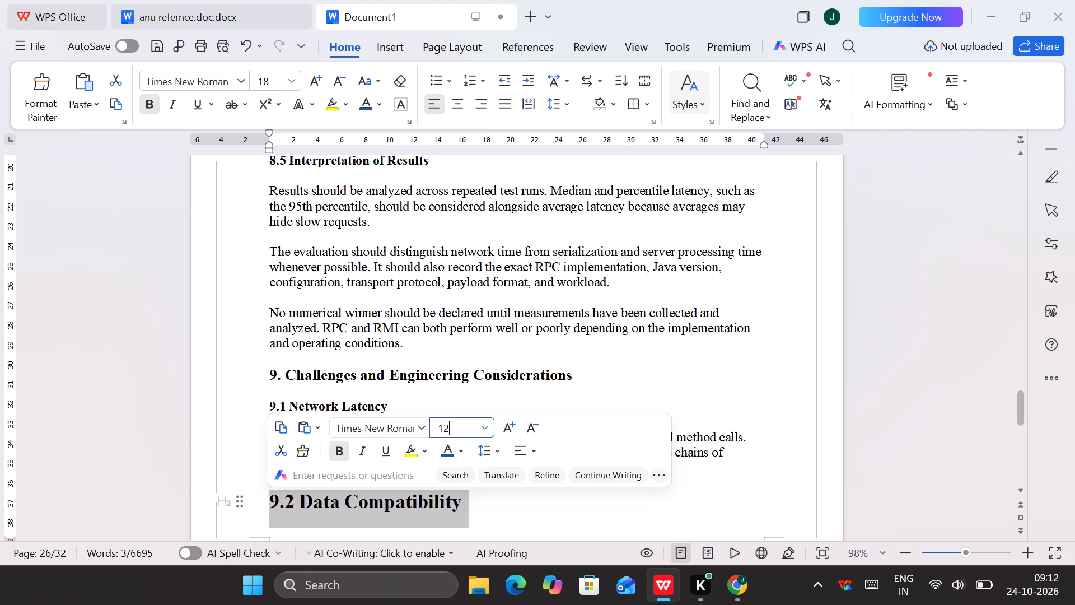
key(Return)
Set the font size of the heading "9.3 Partial Failures" to 12.
scroll(450, 506, down, 2)
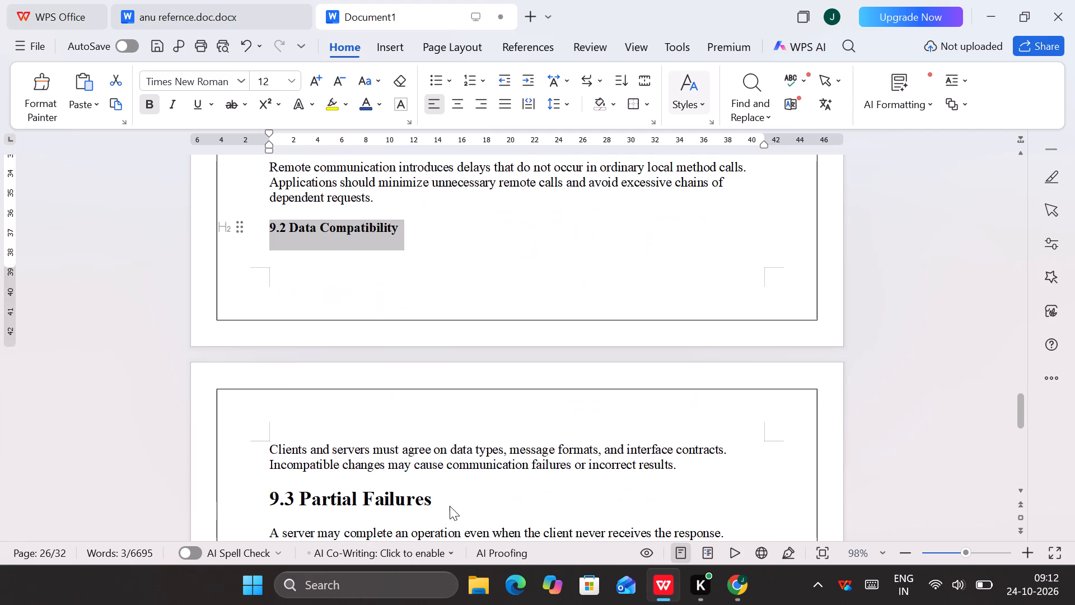
triple_click(353, 499)
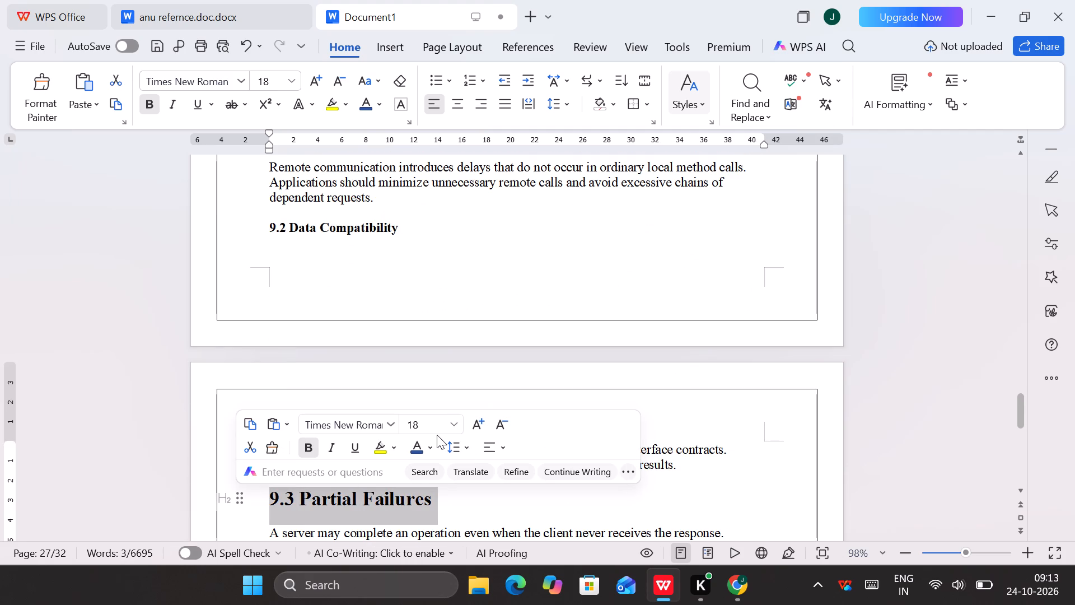
click(431, 431)
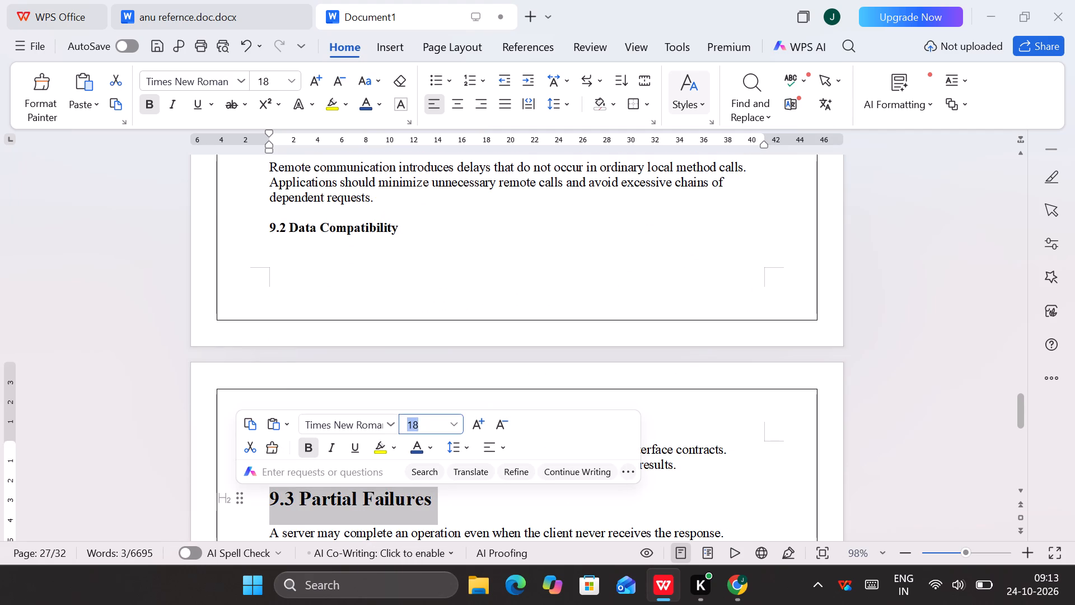
key(BackSpace)
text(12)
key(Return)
Set the font size of the heading "9.4 Security Configuration" to 12.
scroll(431, 431, down, 1)
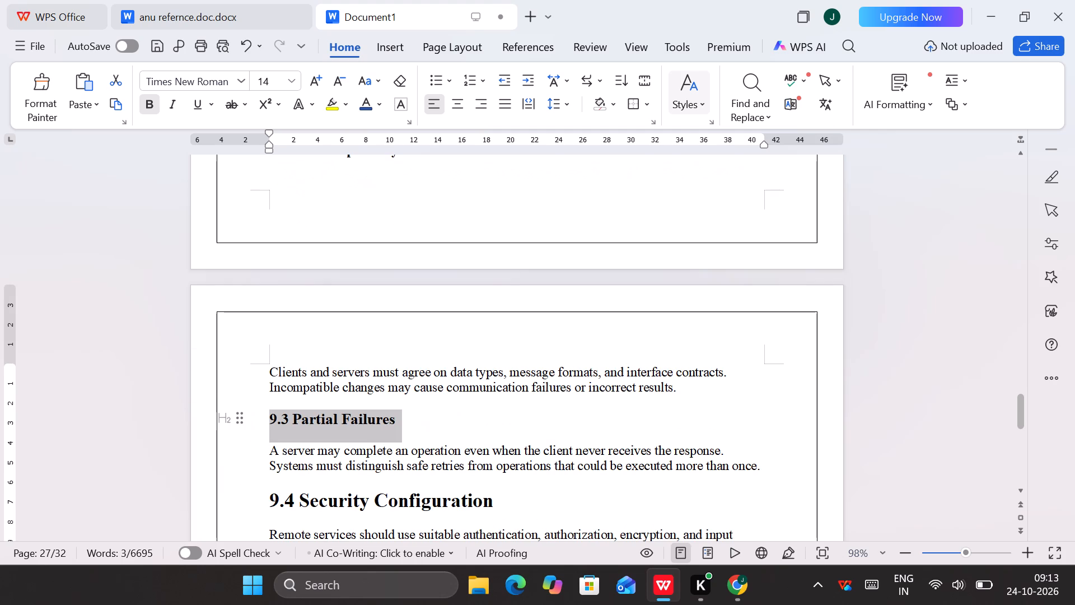
triple_click(367, 504)
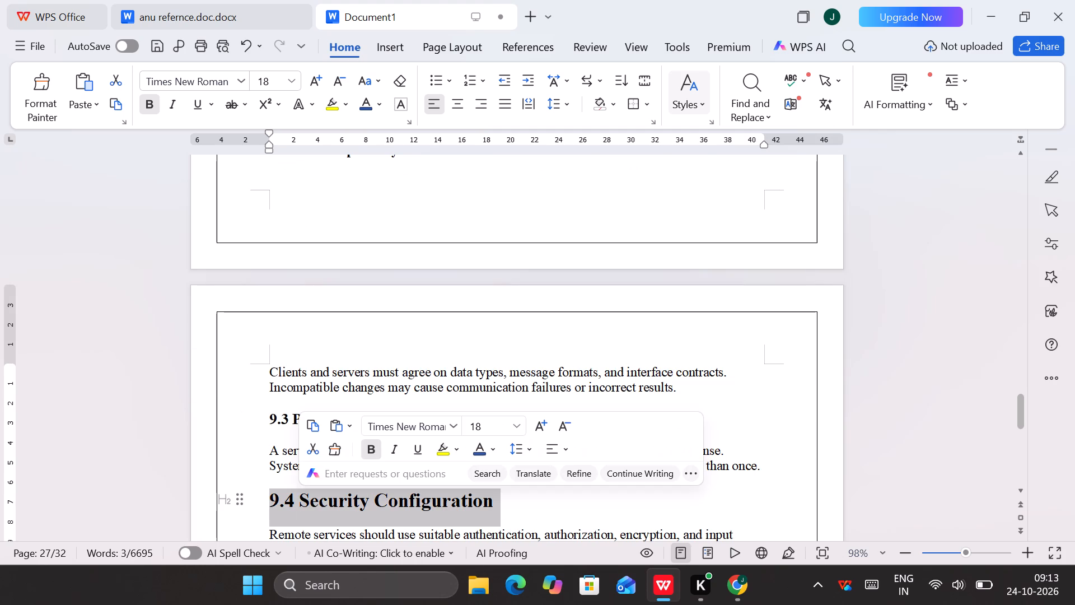
click(508, 427)
key(BackSpace)
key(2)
key(Return)
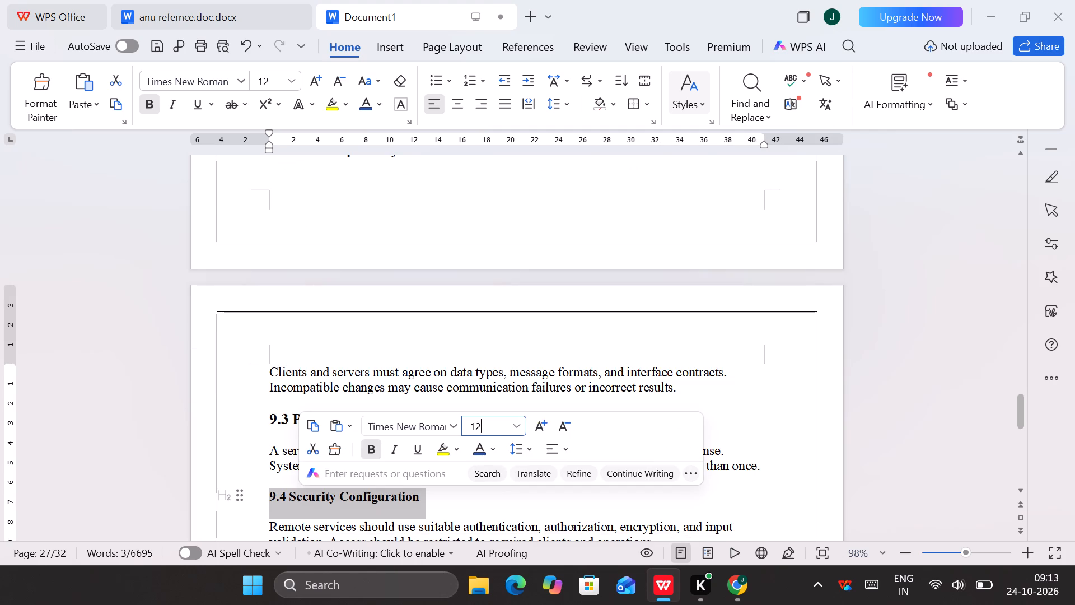
Set the font size of the heading "9.7 Technology Selection" to 12.
scroll(469, 536, down, 3)
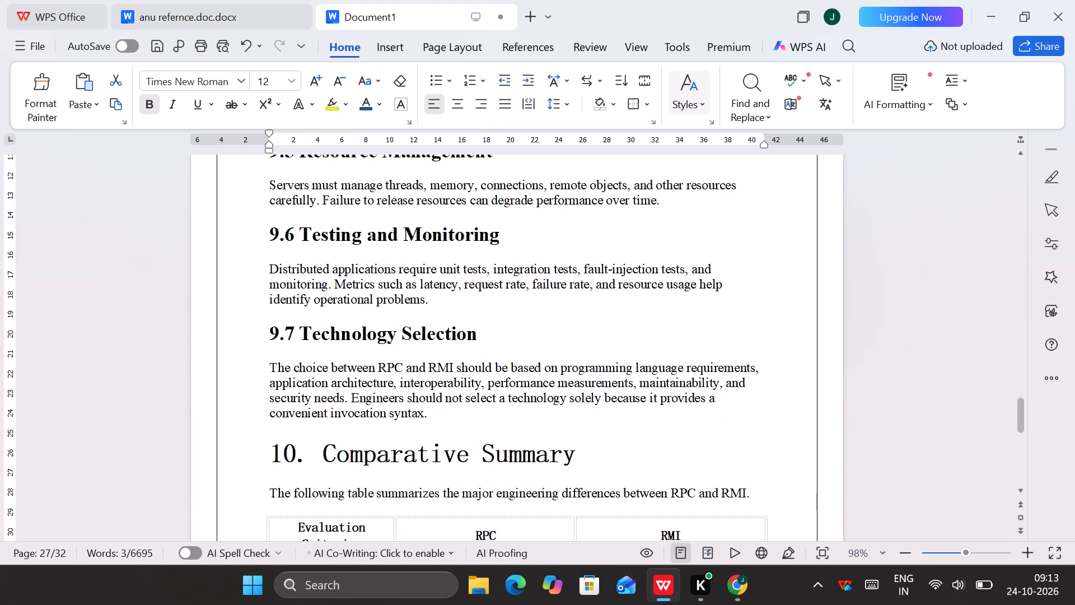
triple_click(345, 335)
click(470, 257)
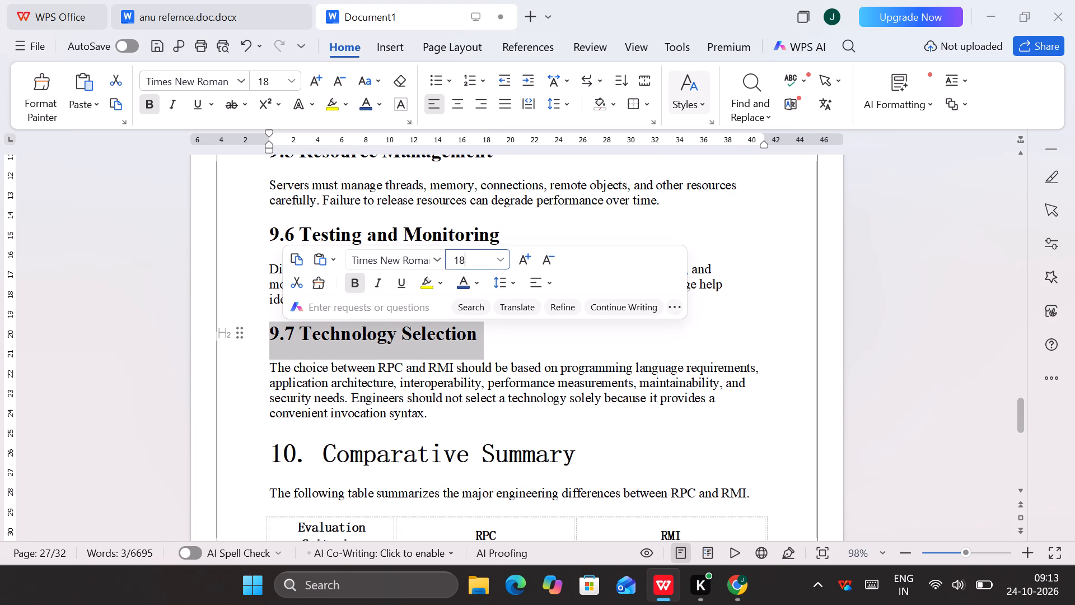
key(BackSpace)
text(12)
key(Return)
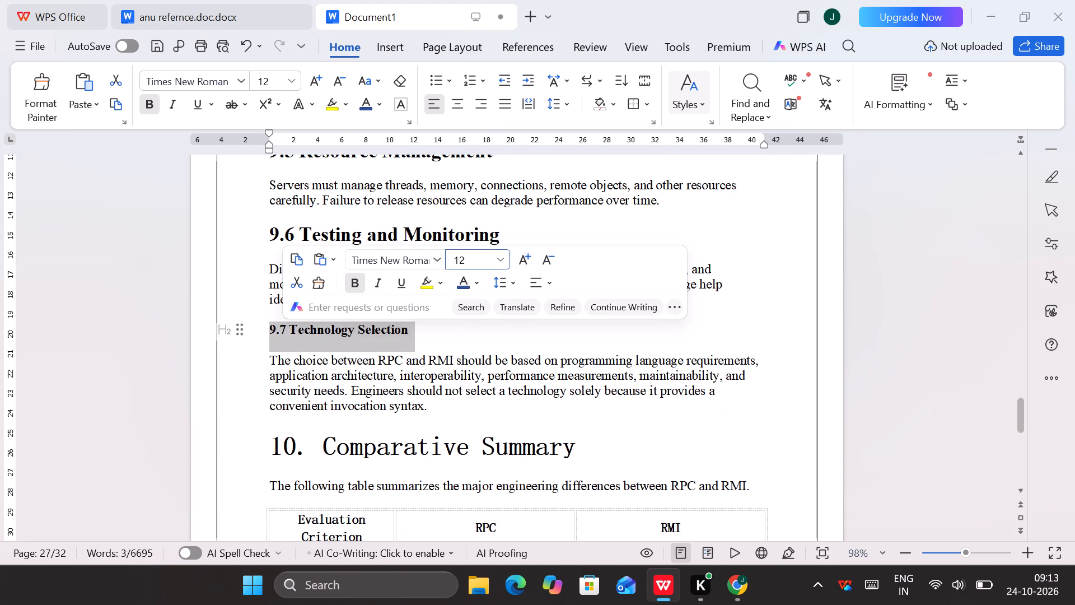
Set the font size of the heading "9.6 Testing and Monitoring" to 12.
triple_click(446, 232)
click(493, 161)
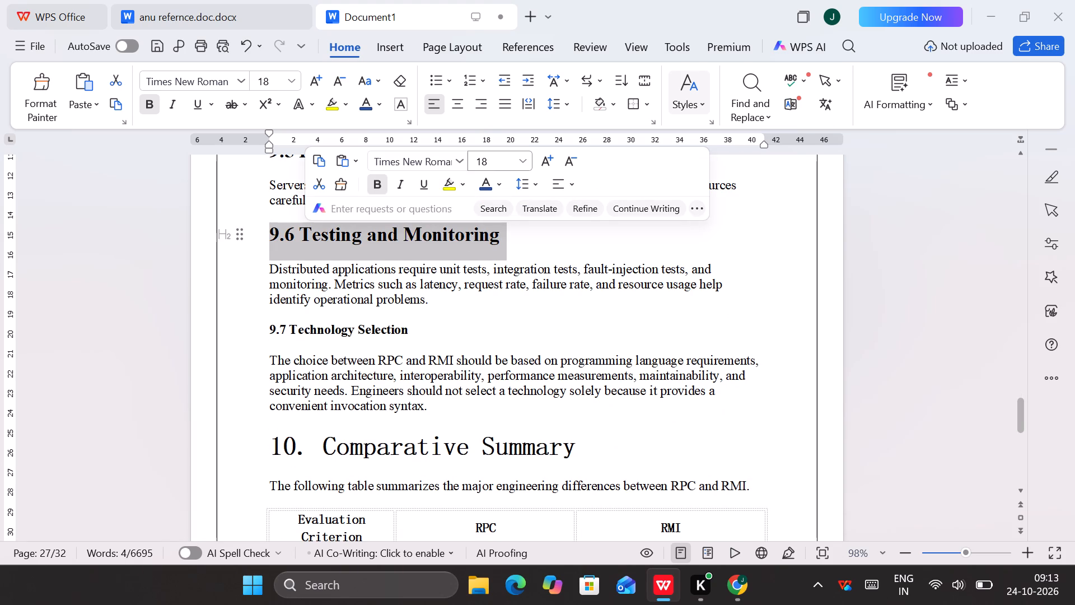
key(BackSpace)
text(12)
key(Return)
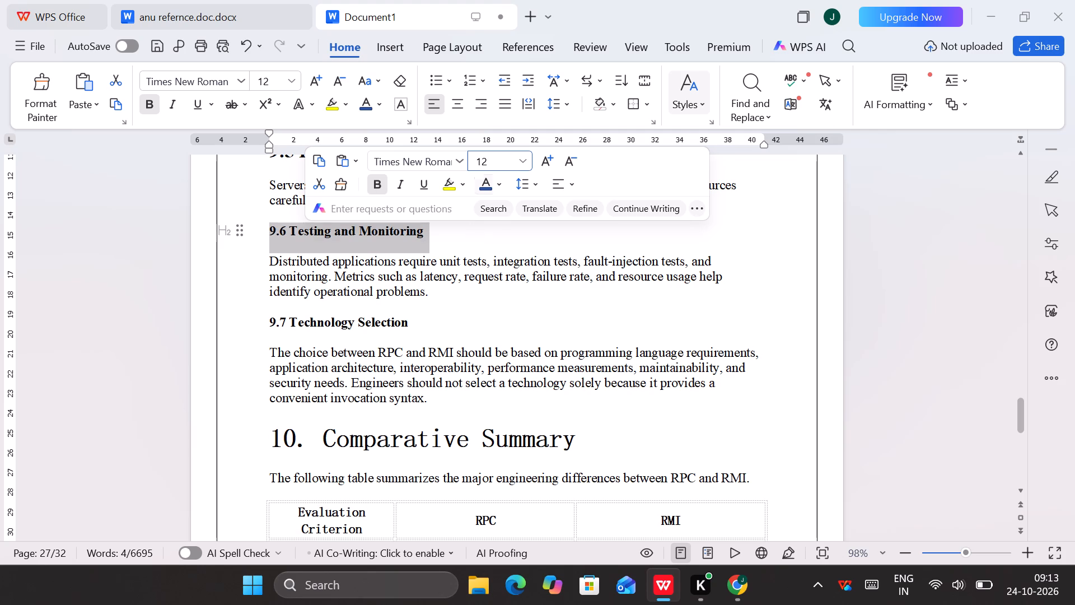
Set the font size of the heading "9.5 Resource Management" to 12.
scroll(436, 318, up, 1)
triple_click(348, 226)
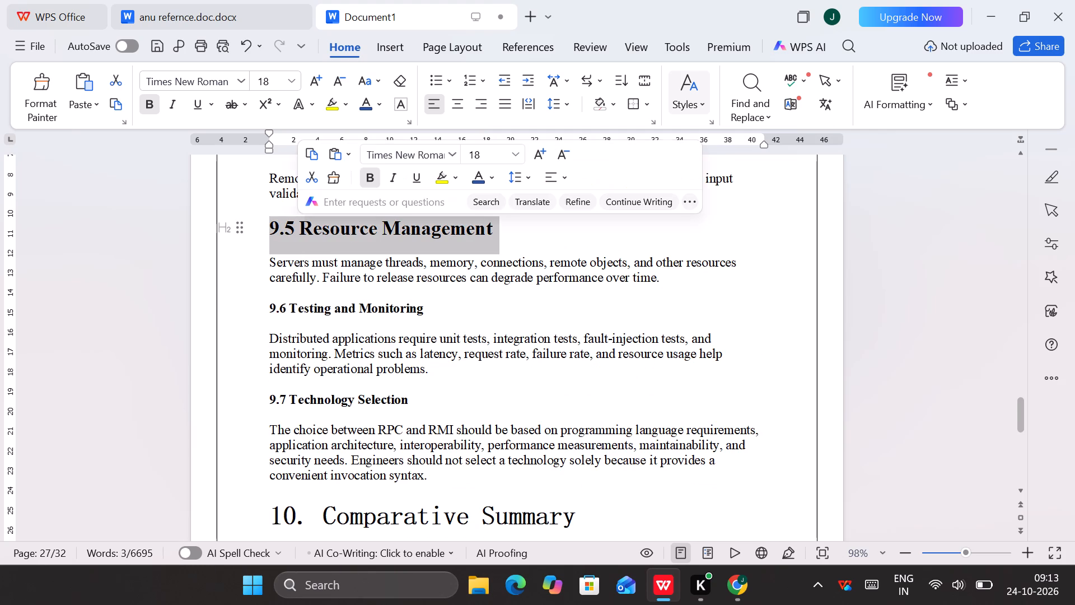
click(488, 157)
key(BackSpace)
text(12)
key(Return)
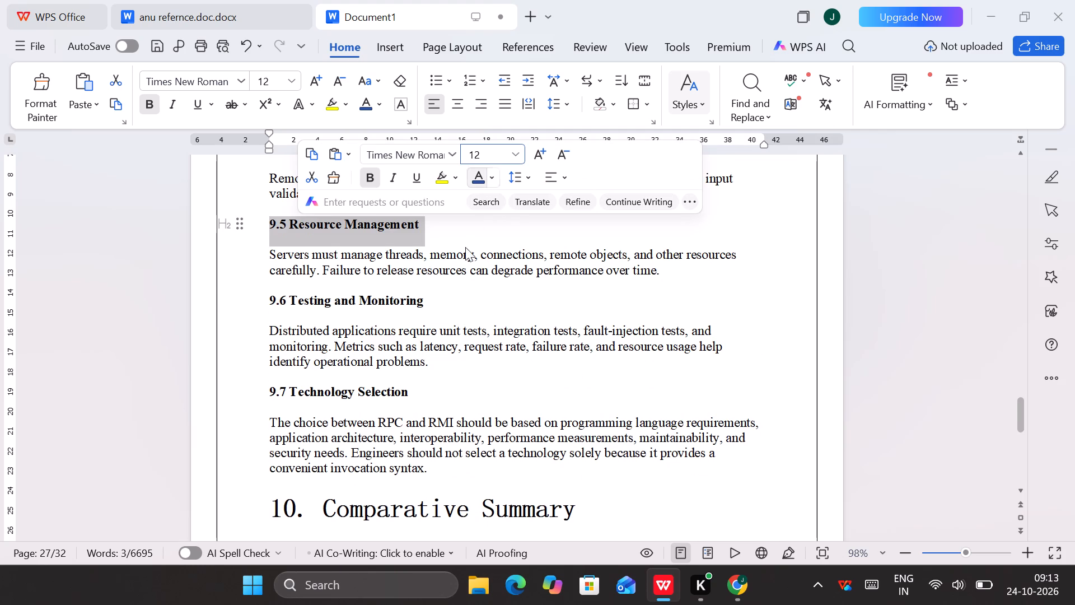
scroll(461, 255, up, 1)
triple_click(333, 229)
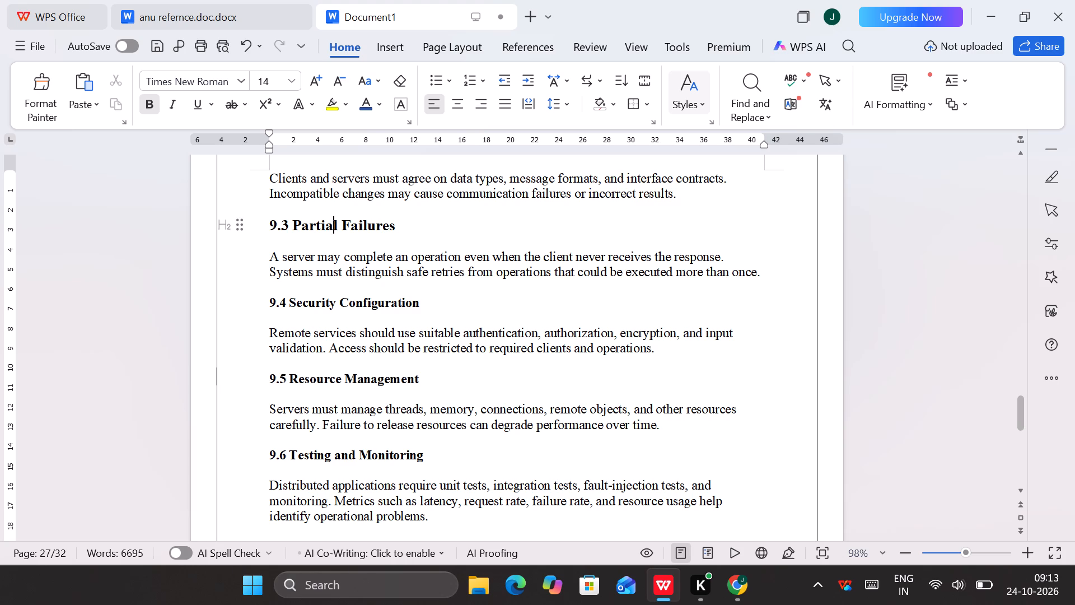
Set the heading "10. Comparative Summary" to Times New Roman, size 14.
scroll(402, 338, down, 2)
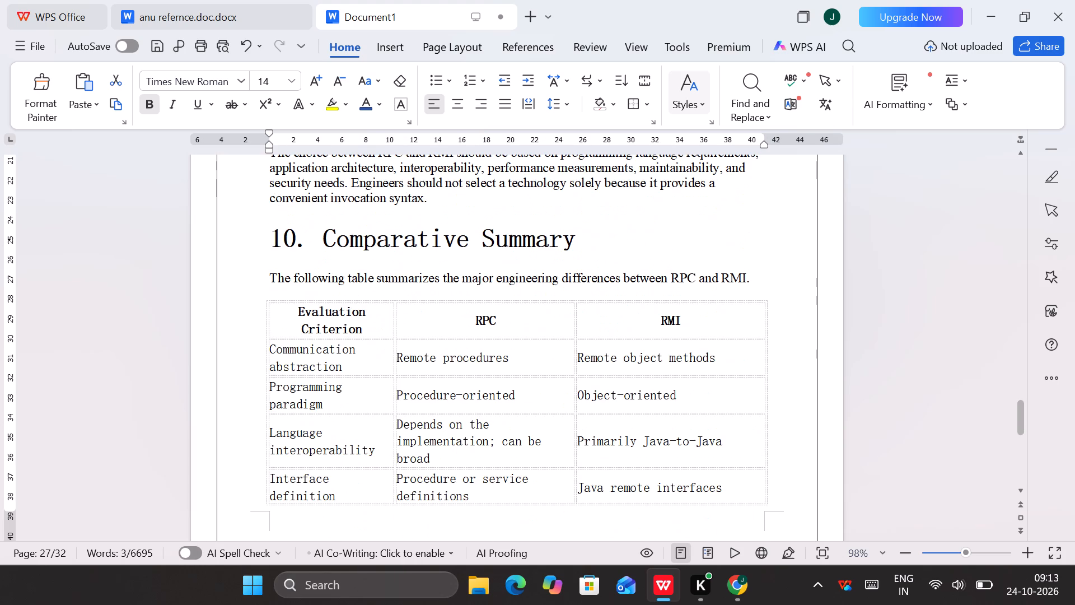
triple_click(359, 243)
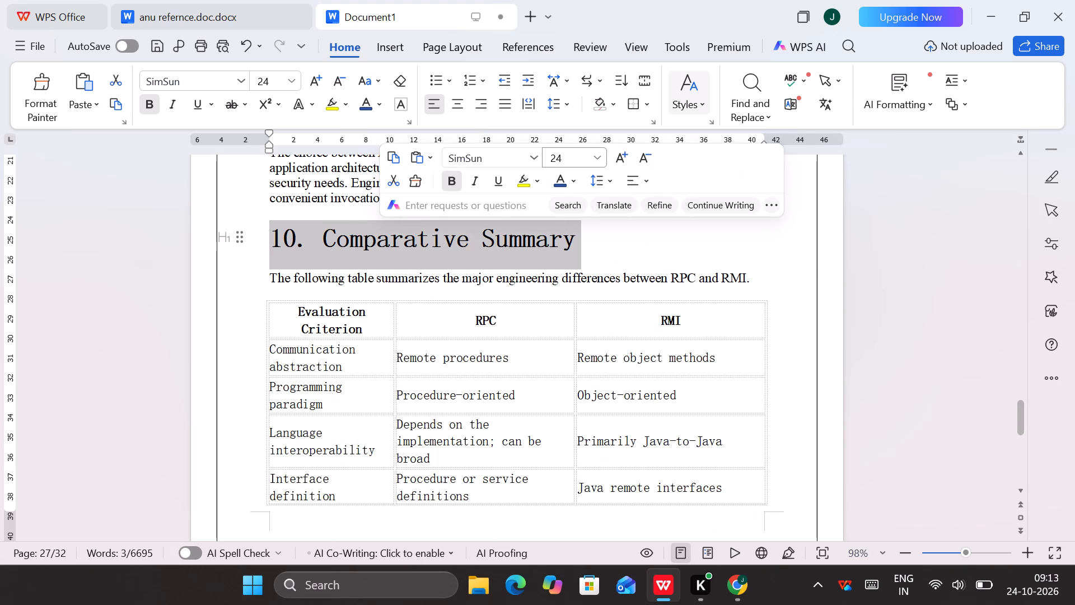
click(498, 159)
key(BackSpace)
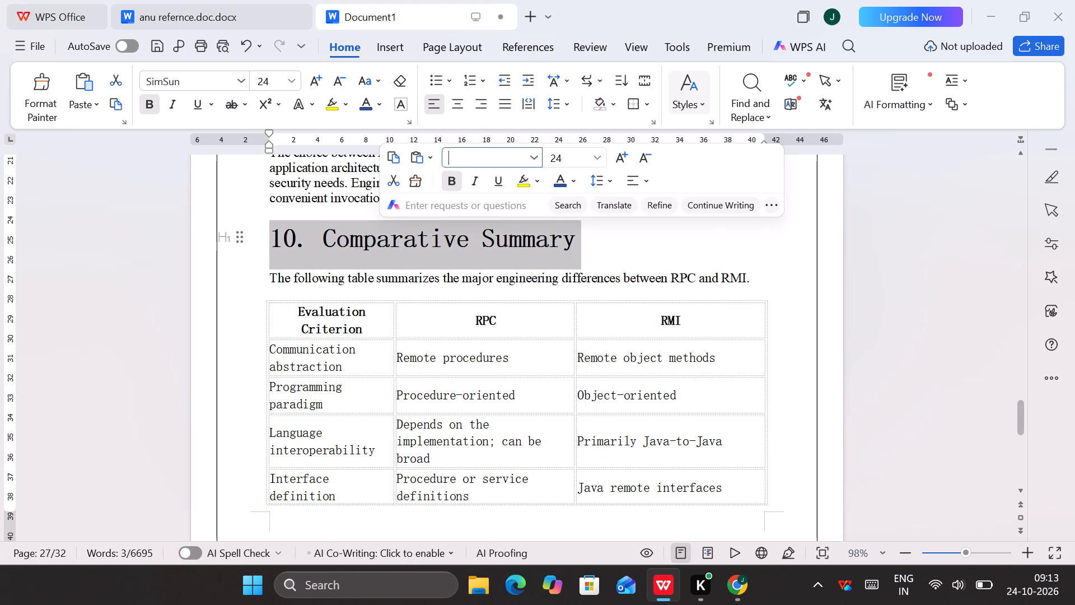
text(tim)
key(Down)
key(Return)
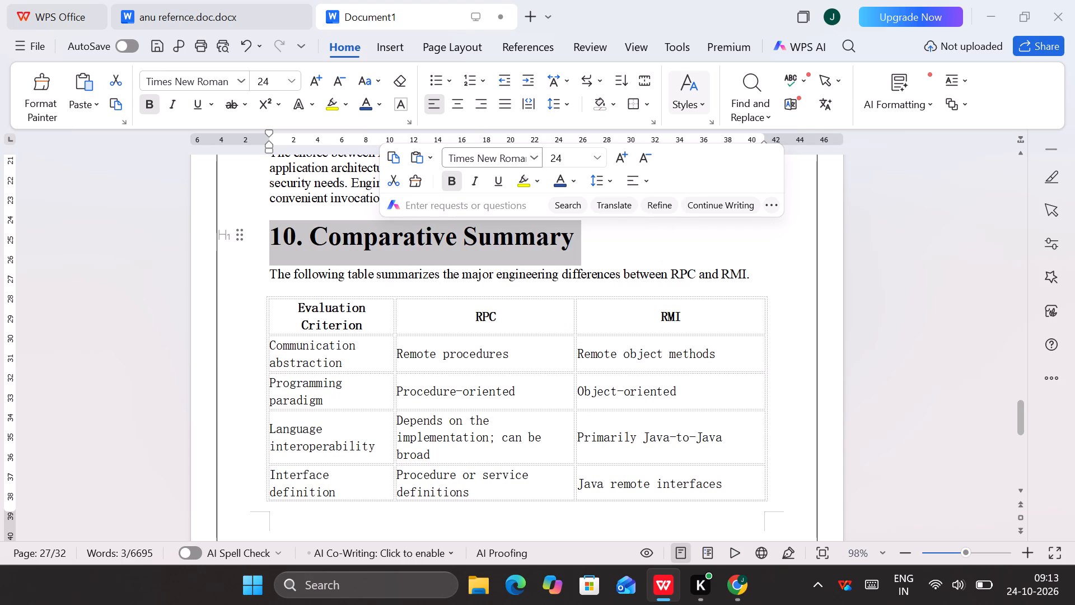
click(569, 159)
key(BackSpace)
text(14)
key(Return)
Set the font size of the heading "10.1 Key Findings" to 12.
scroll(487, 341, down, 1)
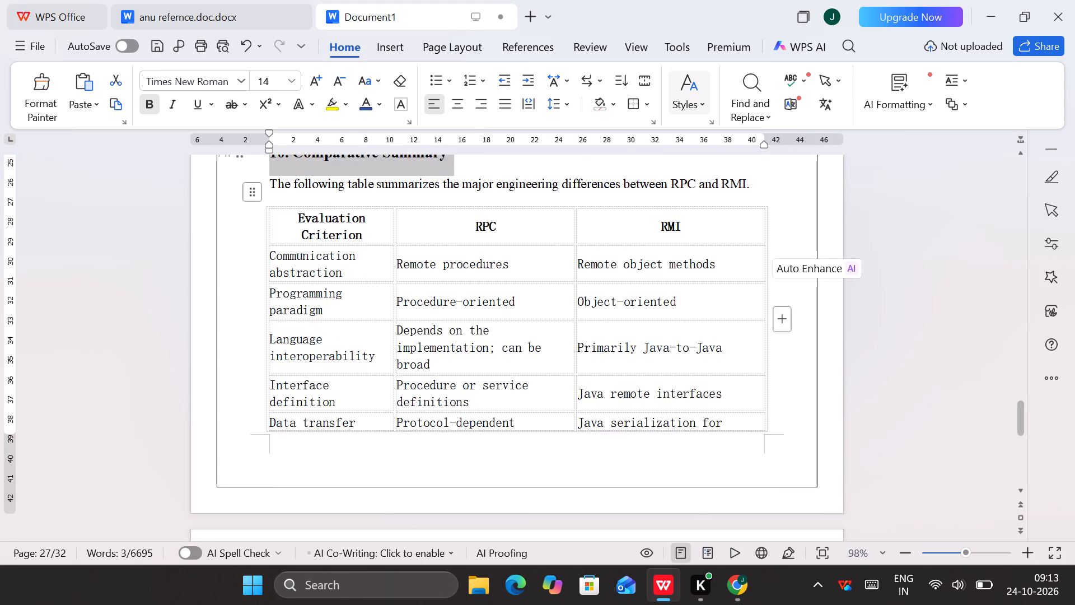
scroll(487, 341, down, 2)
scroll(487, 341, up, 2)
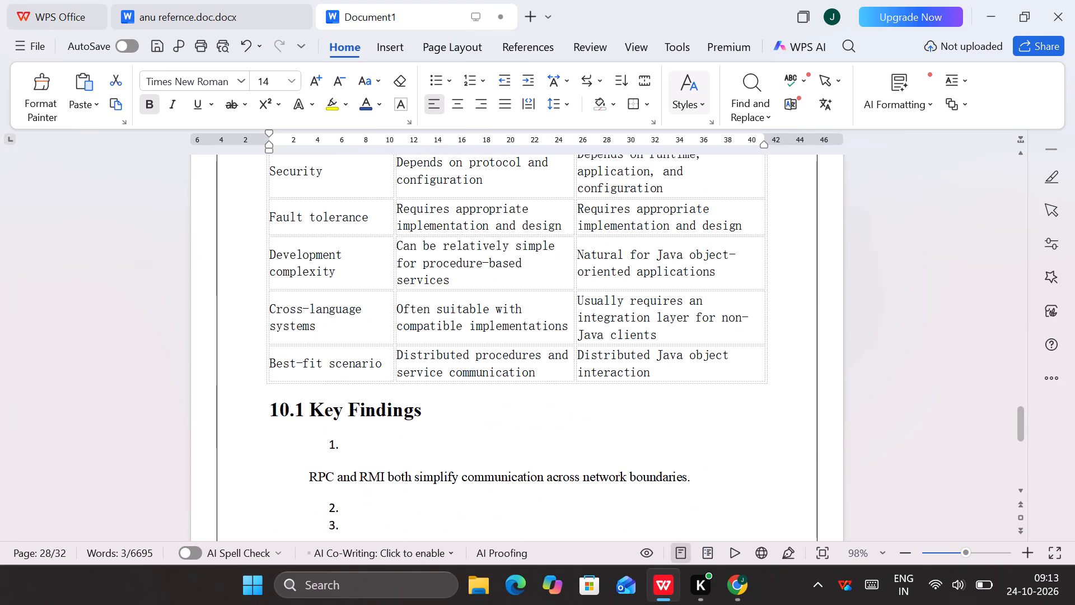
triple_click(341, 413)
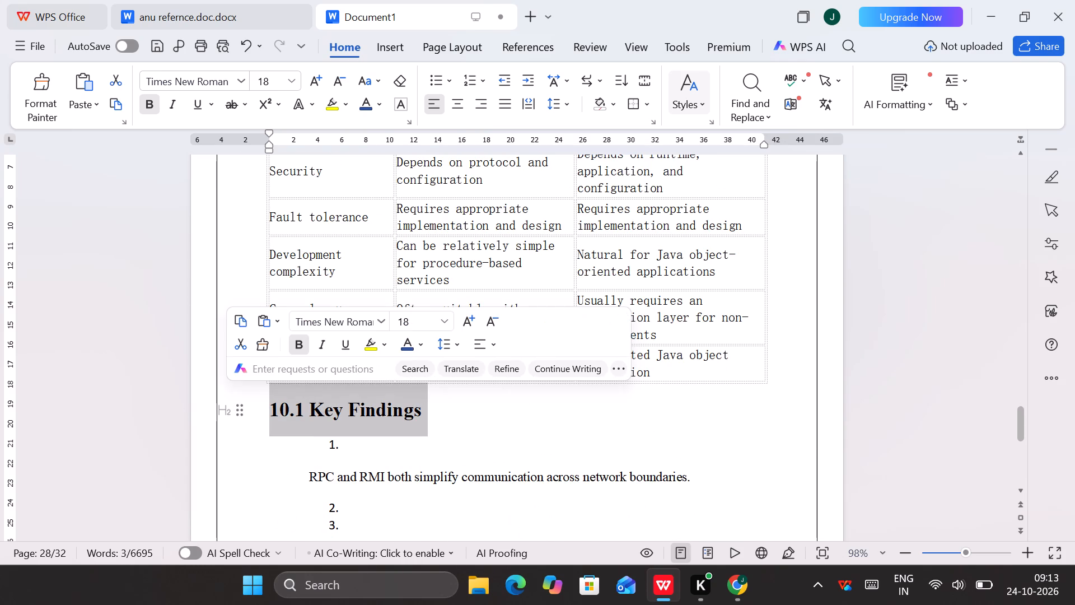
click(423, 322)
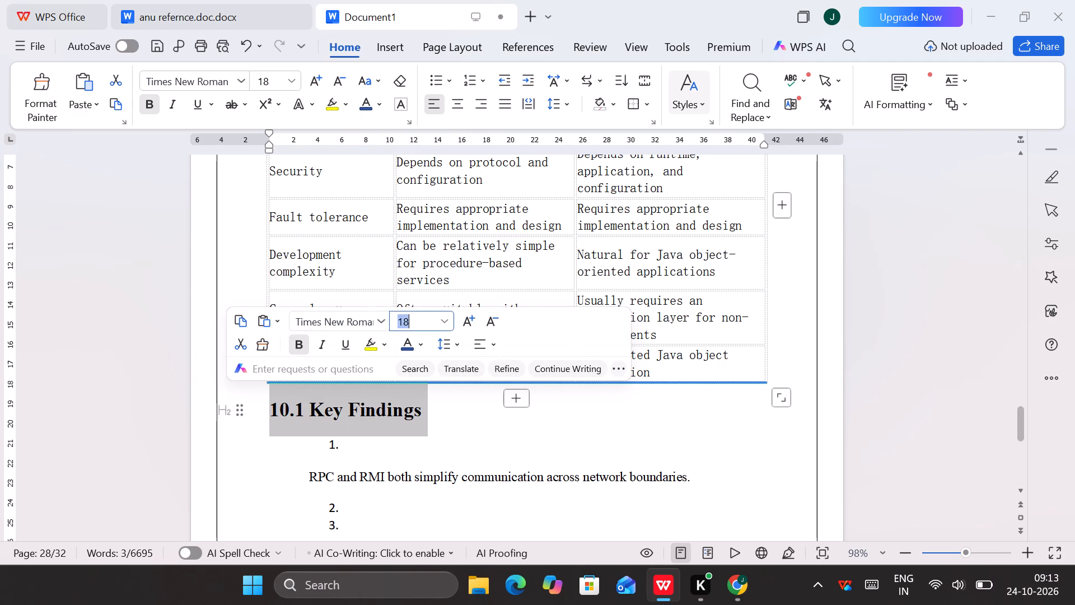
key(BackSpace)
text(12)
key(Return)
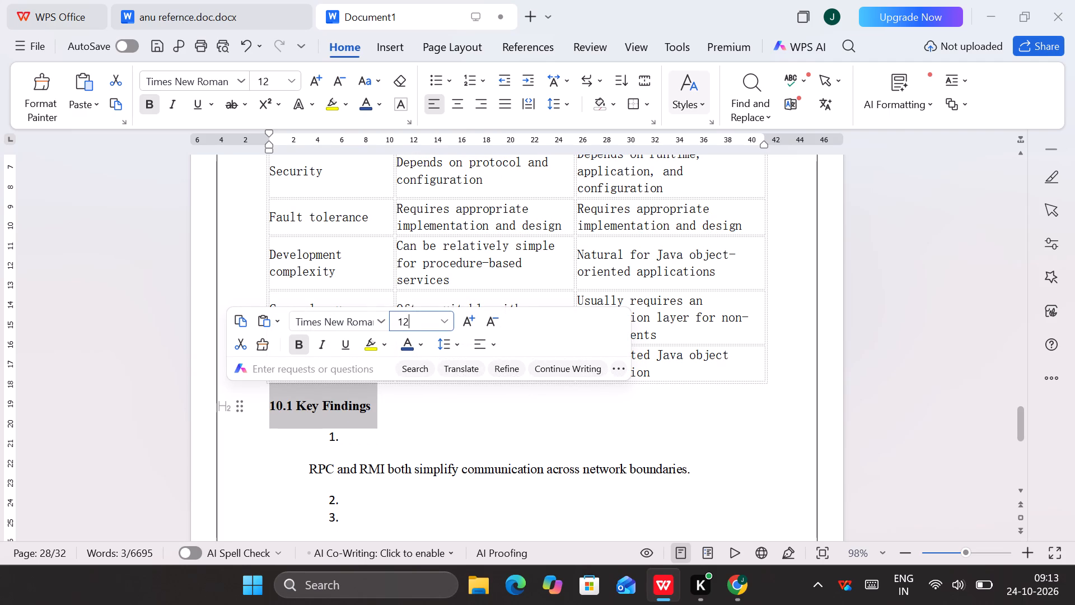
Delete the empty numbered items under "10.1 Key Findings" down to the paragraph "RMI integrates naturally with Java interfaces".
click(378, 429)
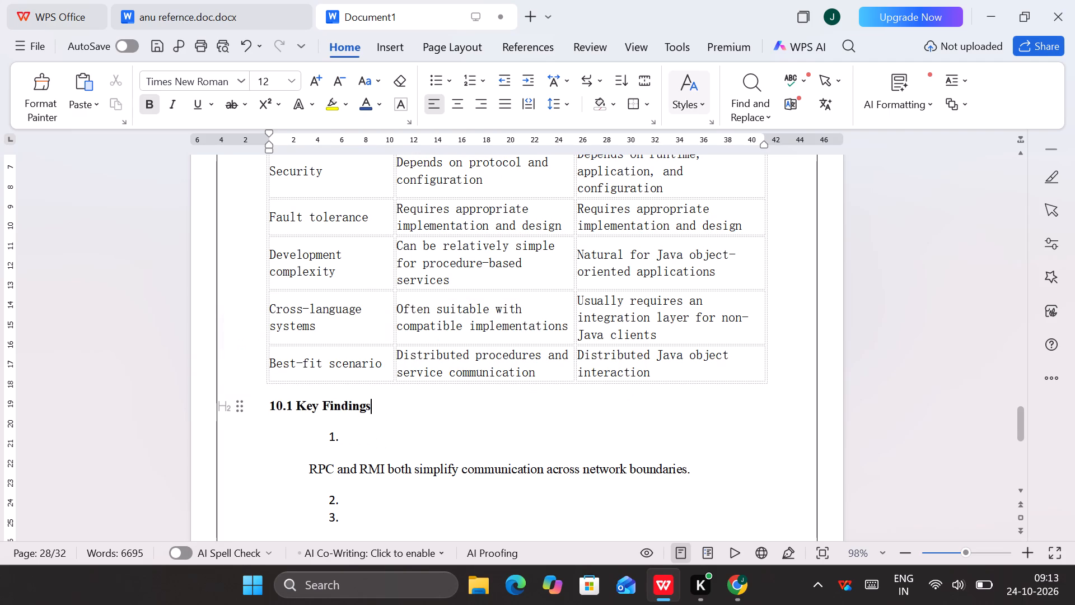
click(348, 448)
key(Delete)
key(Down)
key(Delete)
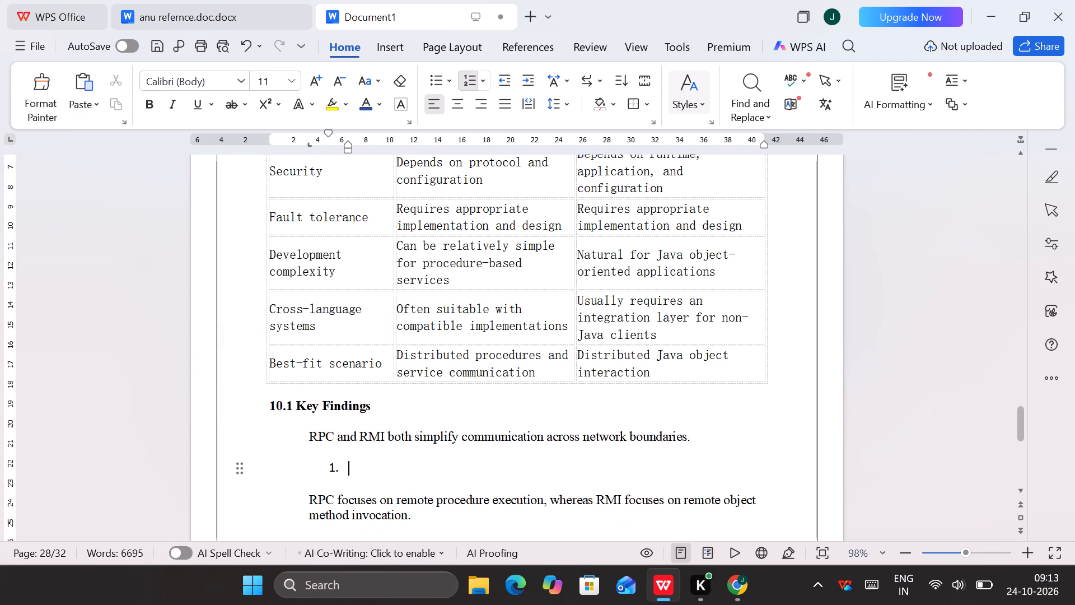
key(Delete)
key(Down)
key(Down)
key(Delete)
key(Delete)
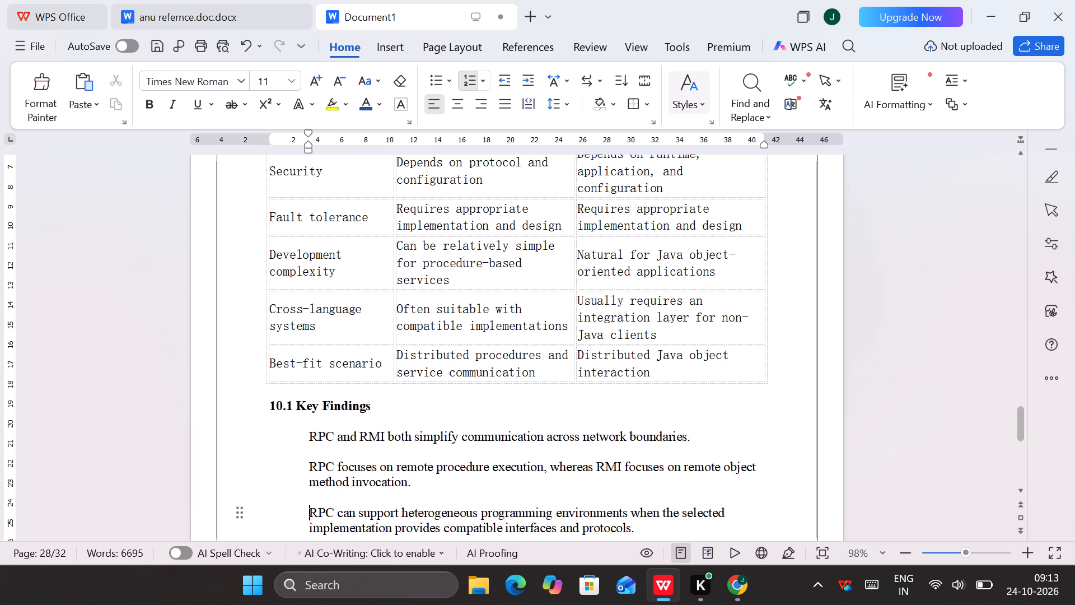
key(Down)
key(Down)
key(Down)
key(Up)
key(Delete)
key(Delete)
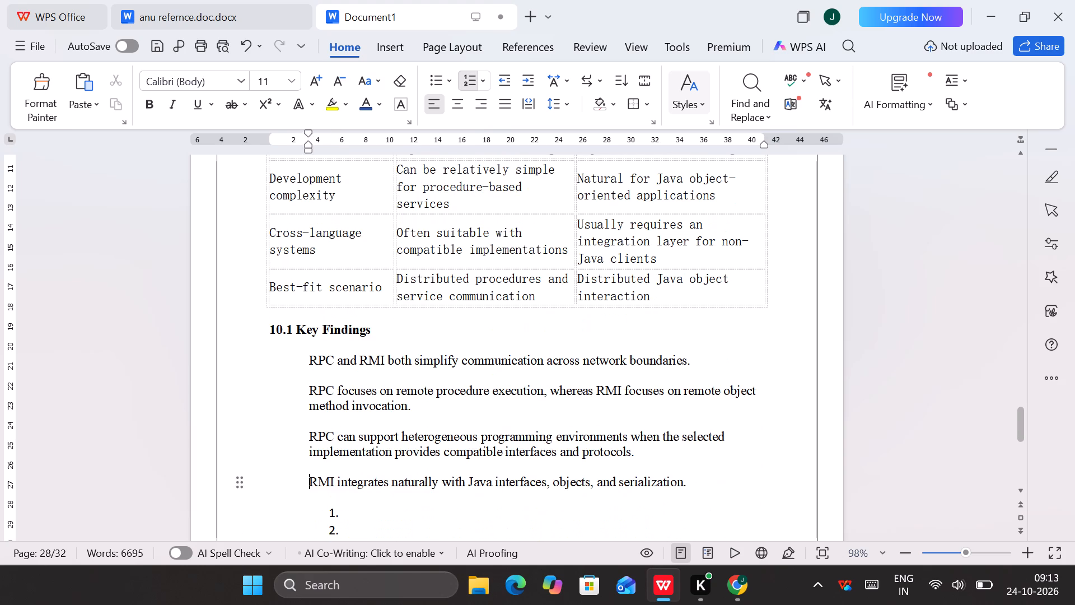
Delete the remaining empty numbered items in Key Findings, from below the "RMI integrates naturally" paragraph to the section's end.
key(Down)
key(Delete)
key(Delete)
key(Down)
key(Delete)
key(Delete)
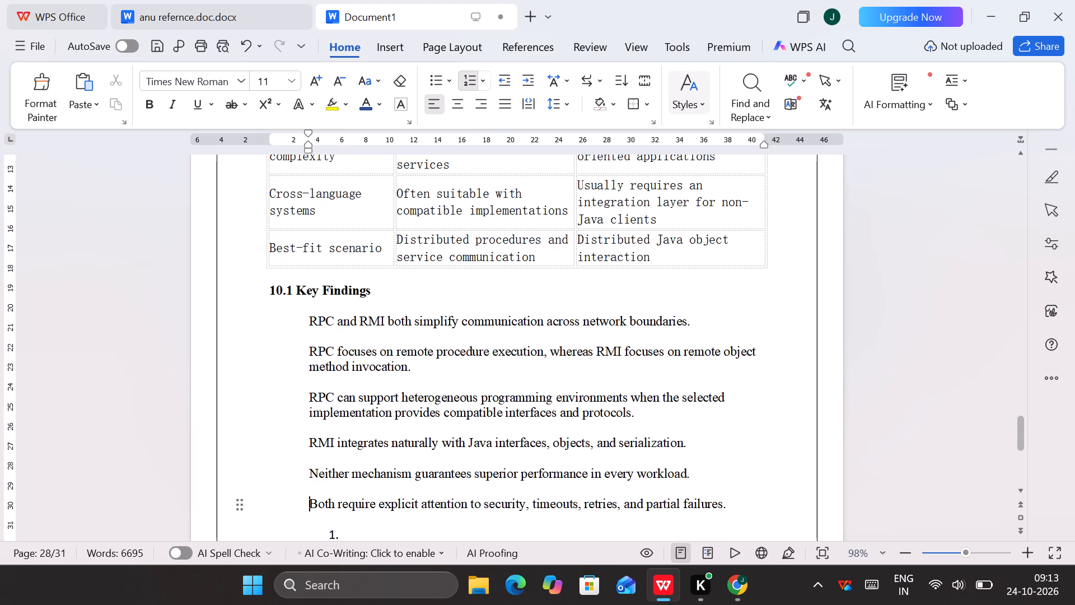
key(Down)
key(Delete)
key(Delete)
key(Down)
key(Down)
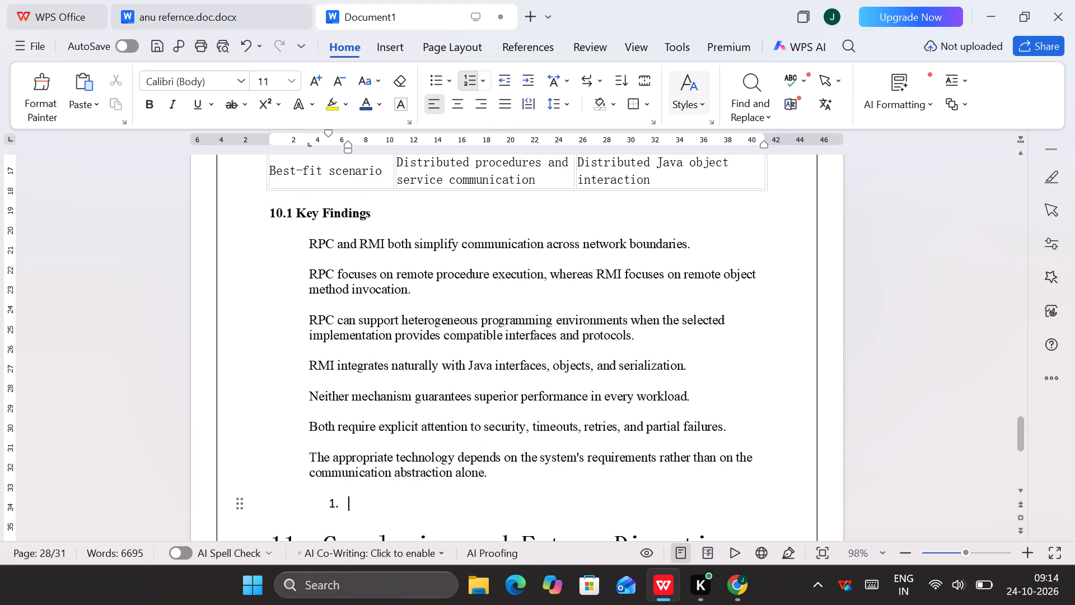
key(Delete)
Set the heading "11. Conclusion and Future Directions" to Times New Roman, size 14.
key(Down)
triple_click(395, 484)
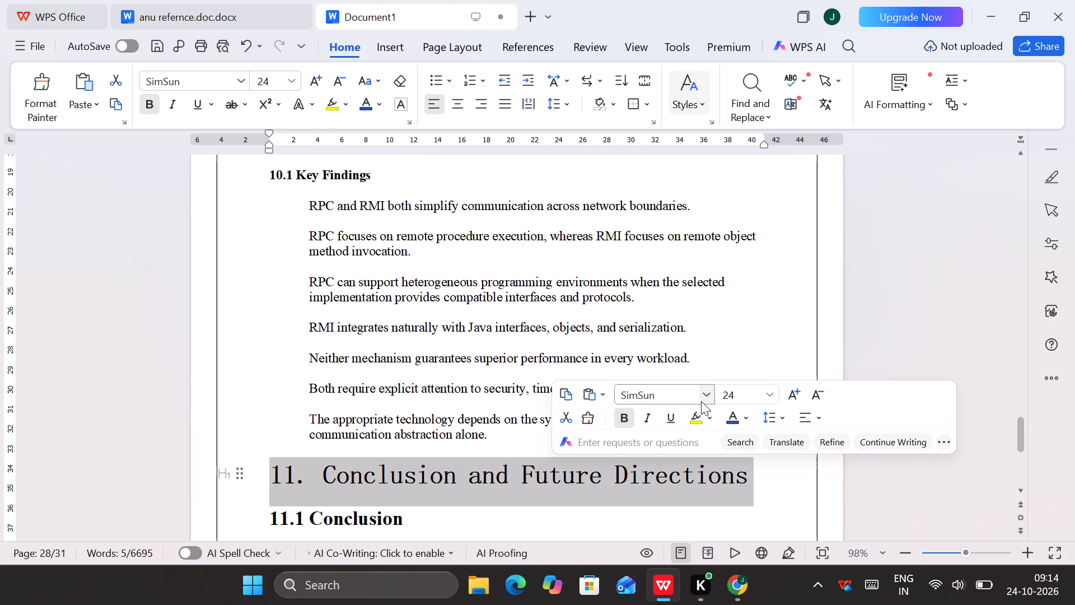
click(658, 391)
key(BackSpace)
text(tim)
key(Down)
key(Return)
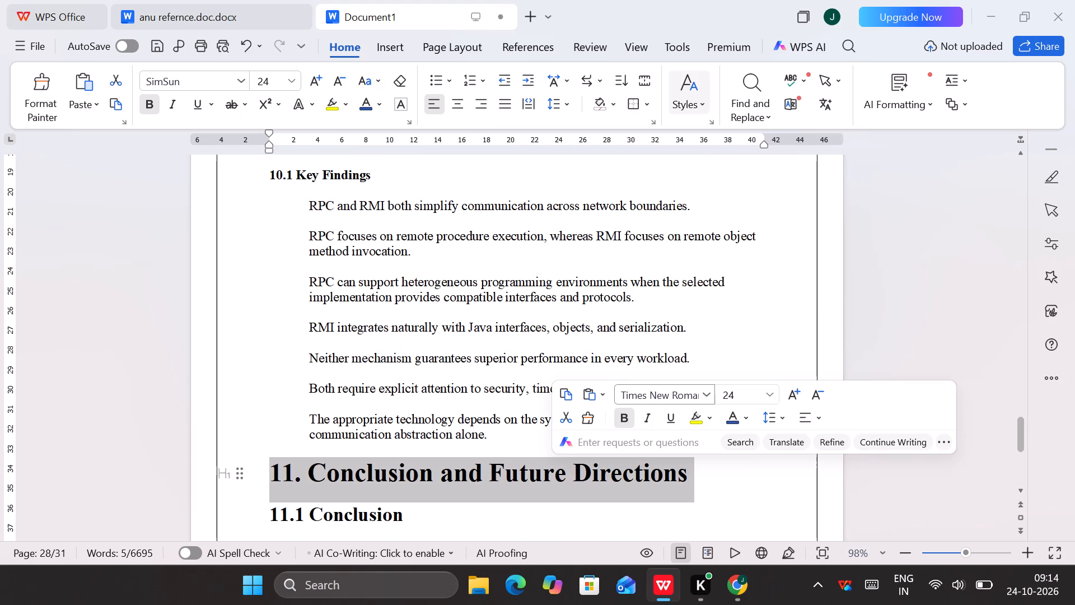
click(737, 401)
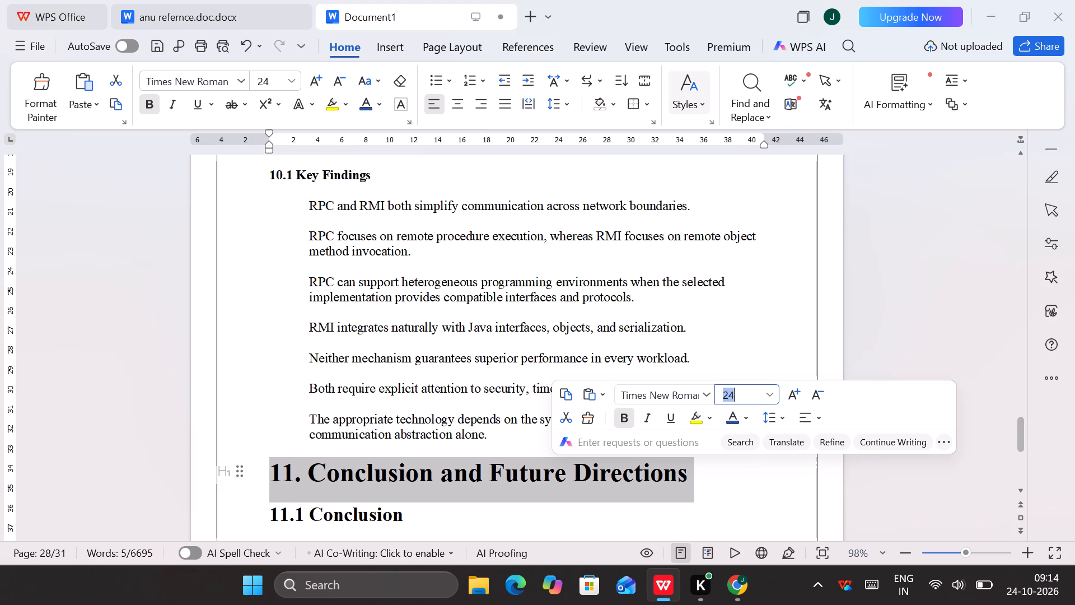
key(BackSpace)
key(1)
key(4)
key(Return)
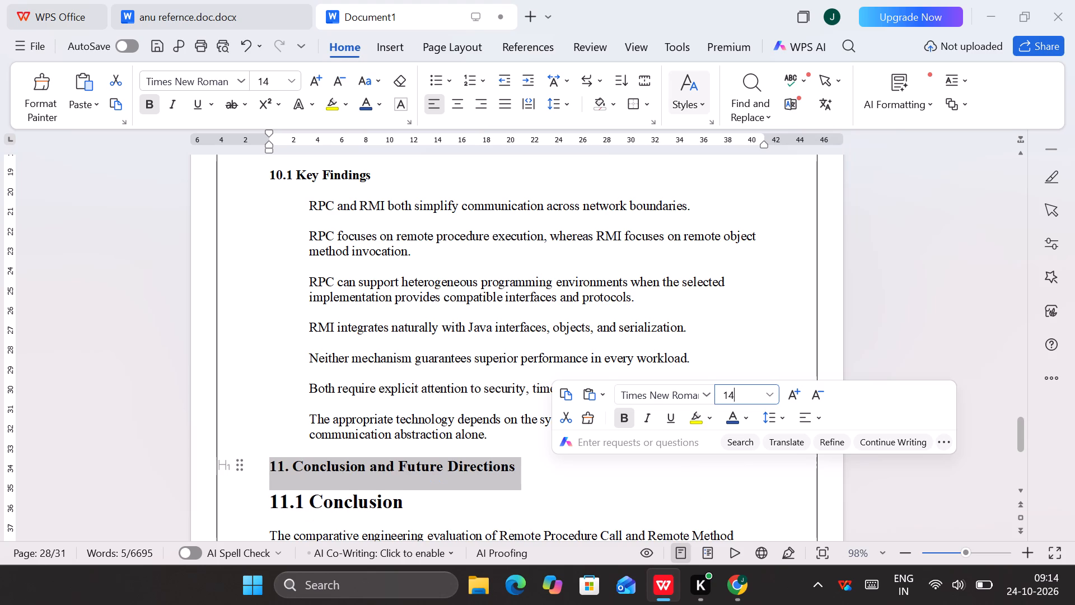
Set the font size of the heading "11.1 Conclusion" to 12.
triple_click(371, 501)
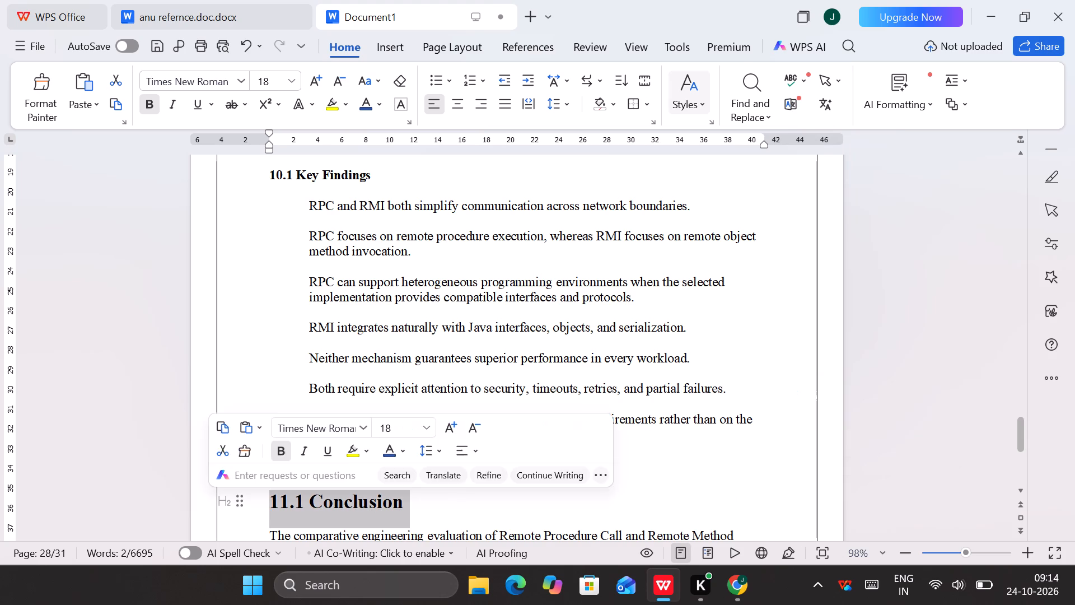
click(403, 434)
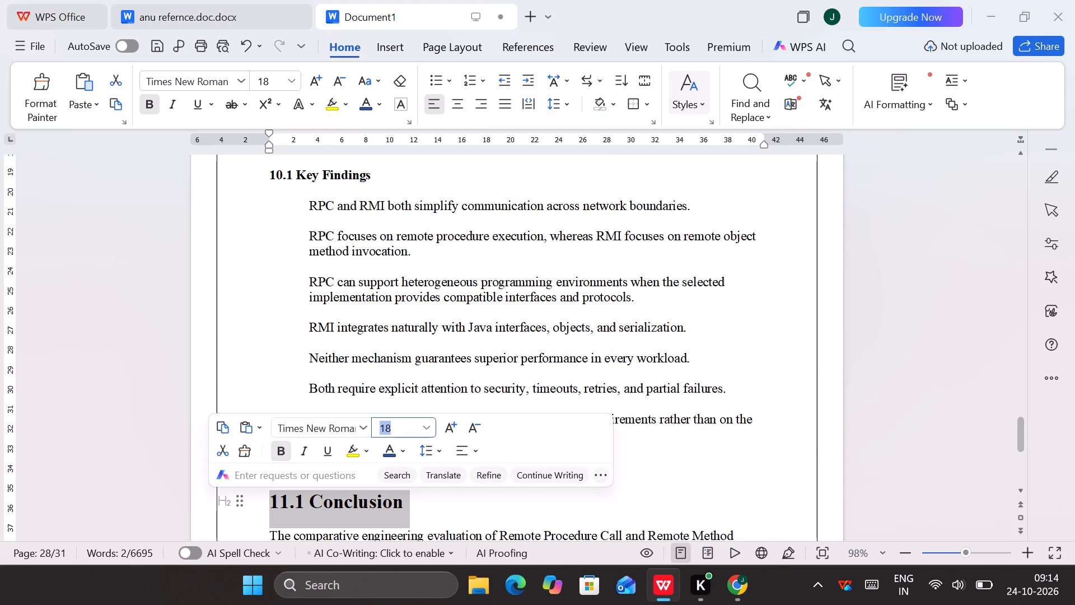
key(BackSpace)
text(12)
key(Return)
Set the font size of the heading "11.2 Future Directions" to 12.
scroll(424, 480, down, 1)
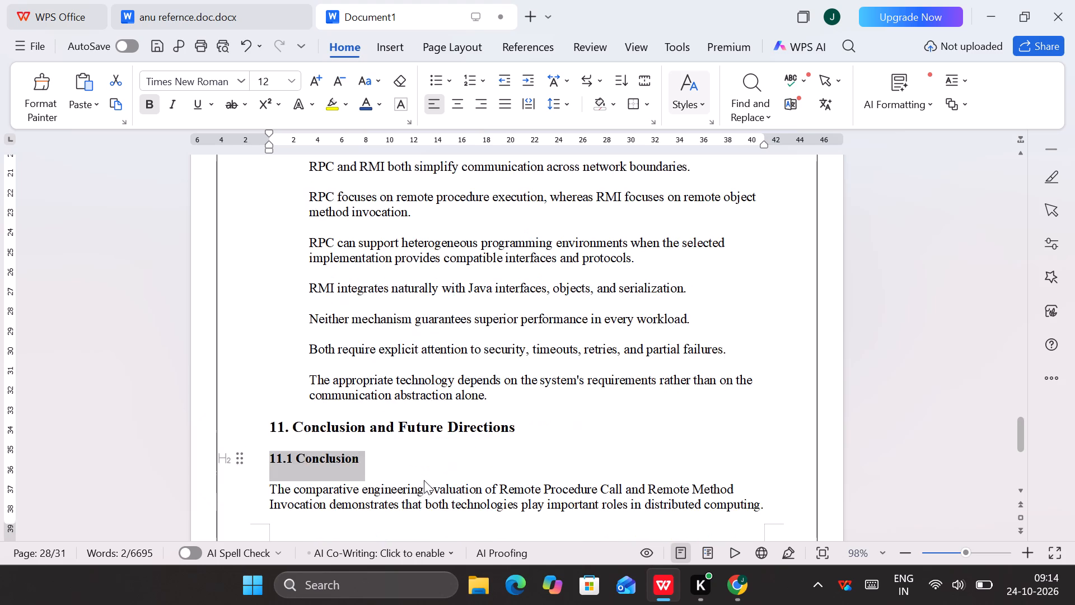
scroll(424, 480, down, 3)
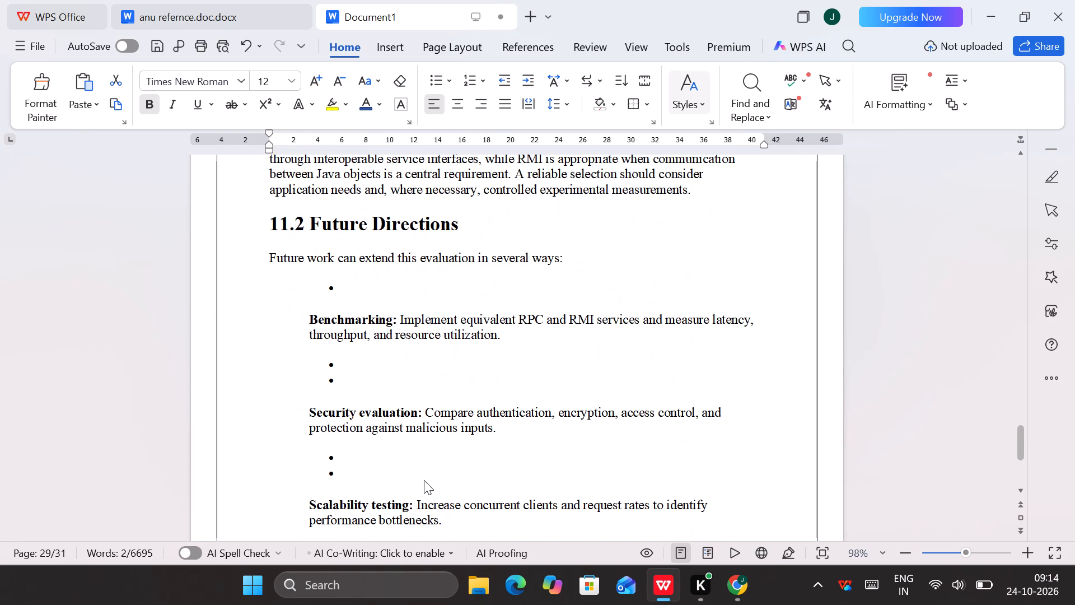
triple_click(325, 225)
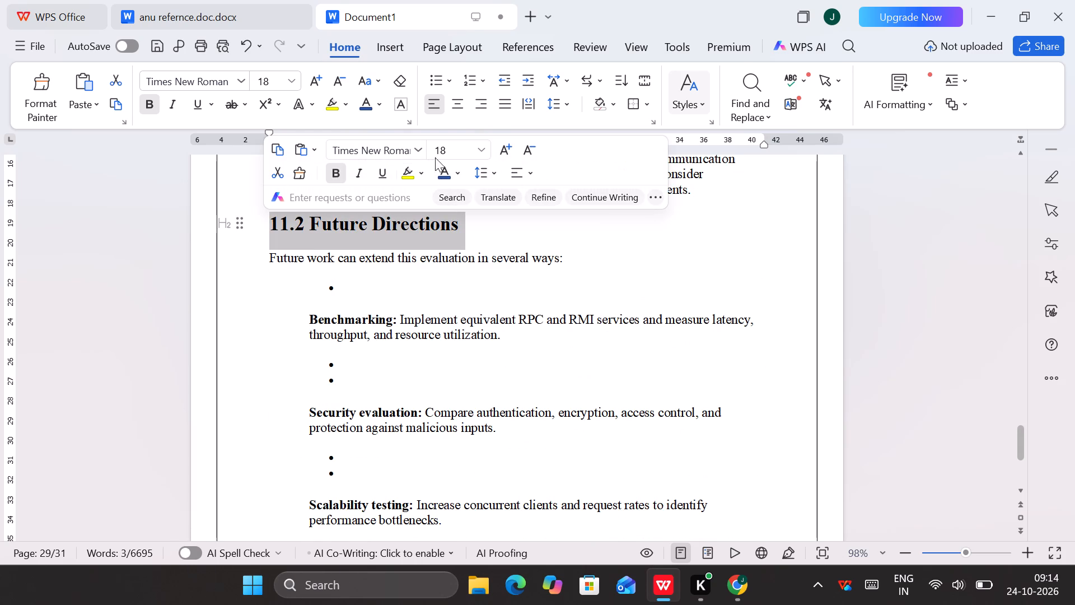
click(447, 156)
key(BackSpace)
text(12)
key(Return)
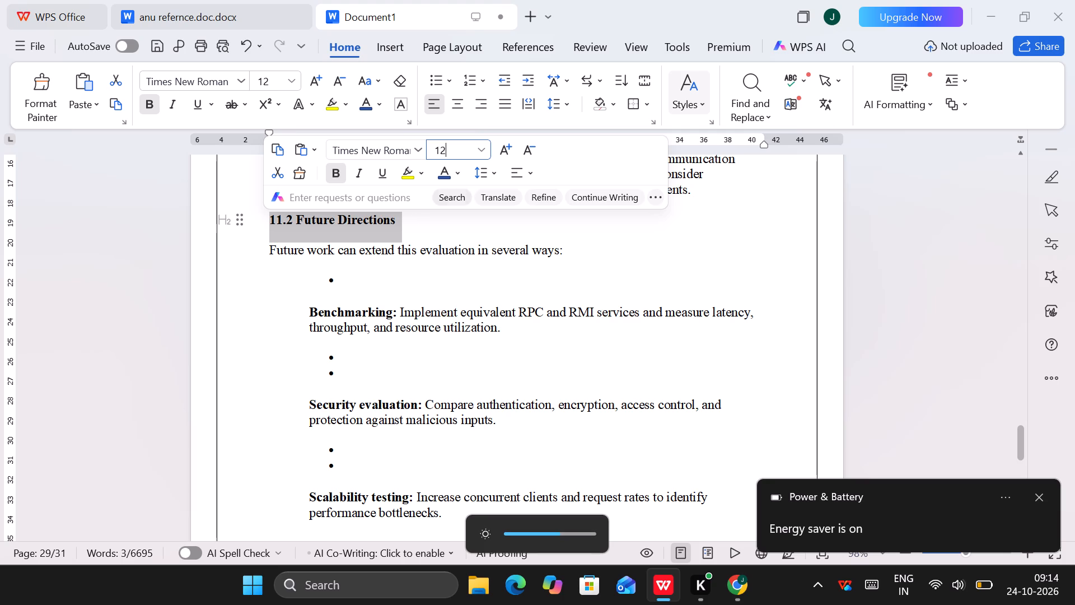
Delete the empty bullets in section 11.2 from above the Benchmarking paragraph down to the Failure testing paragraph.
click(364, 281)
key(Delete)
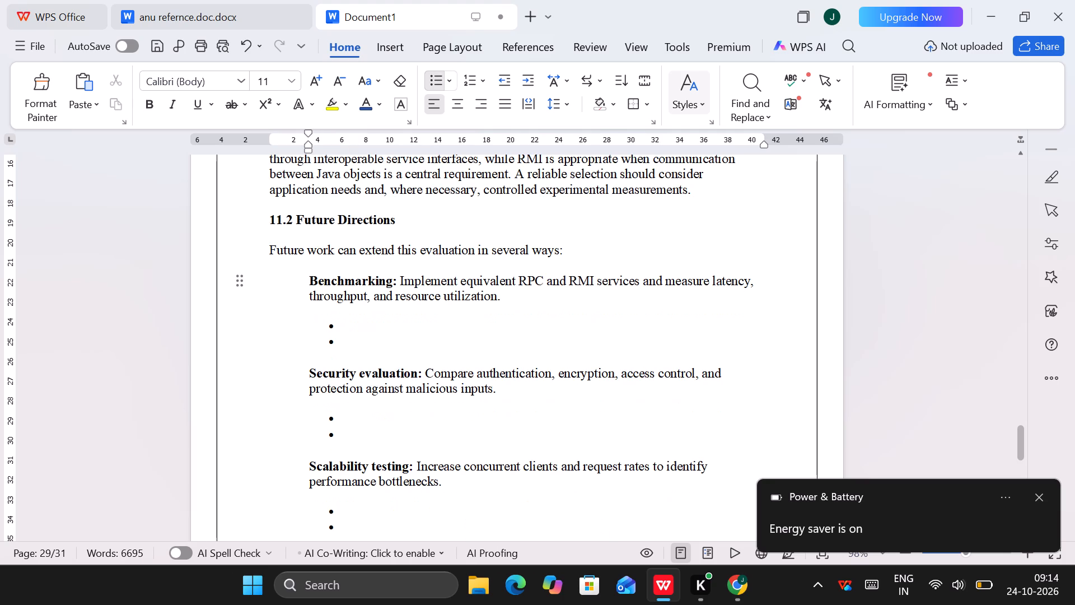
key(Down)
key(Delete)
key(Down)
key(Delete)
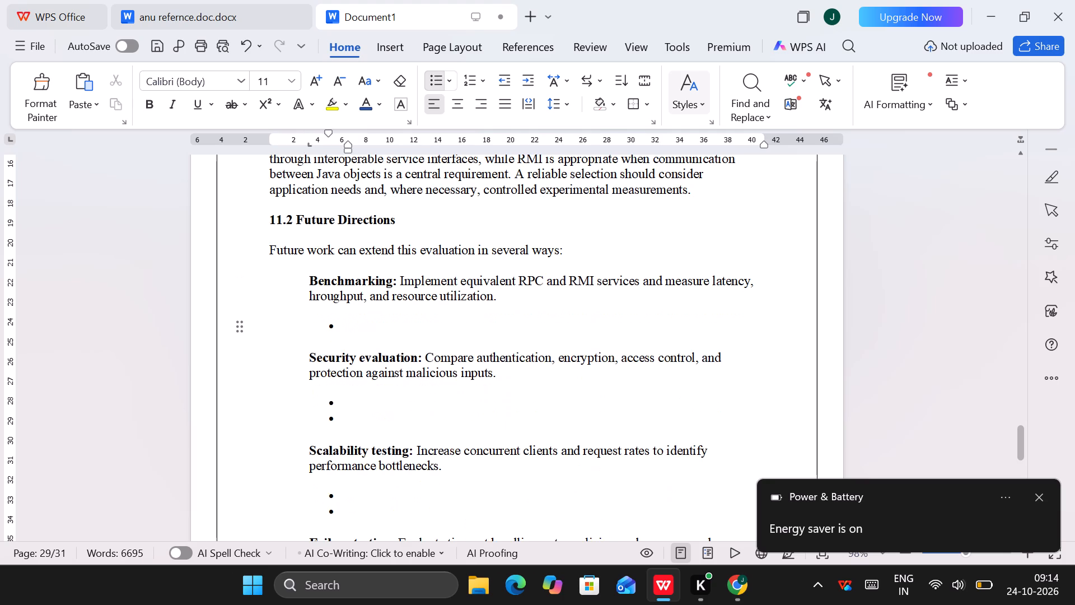
key(Delete)
key(Down)
key(Down)
key(Delete)
key(Delete)
key(Down)
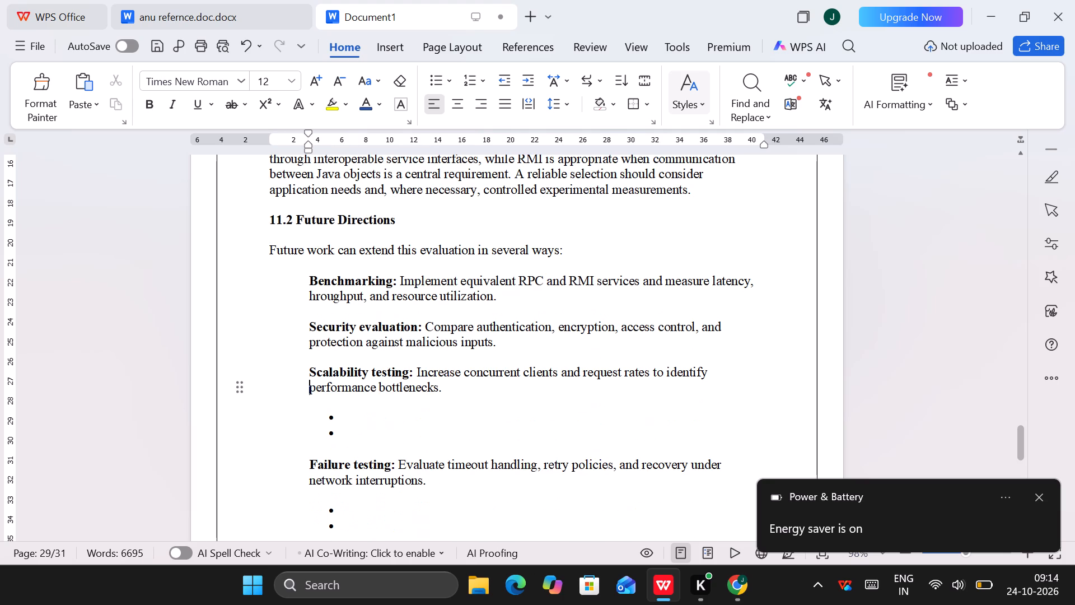
key(Down)
key(Delete)
key(Delete)
Delete the remaining empty bullets in section 11.2, from below Failure testing to after the Maintainability assessment paragraph.
key(Down)
key(Down)
key(Delete)
key(Delete)
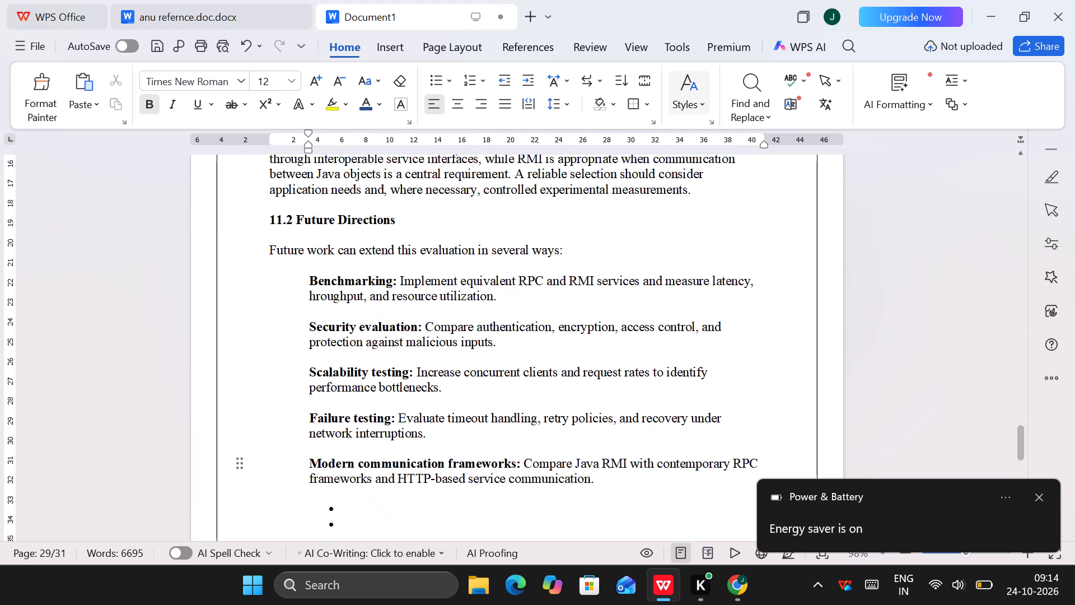
key(Down)
key(Down)
key(Delete)
key(Delete)
key(Down)
key(Down)
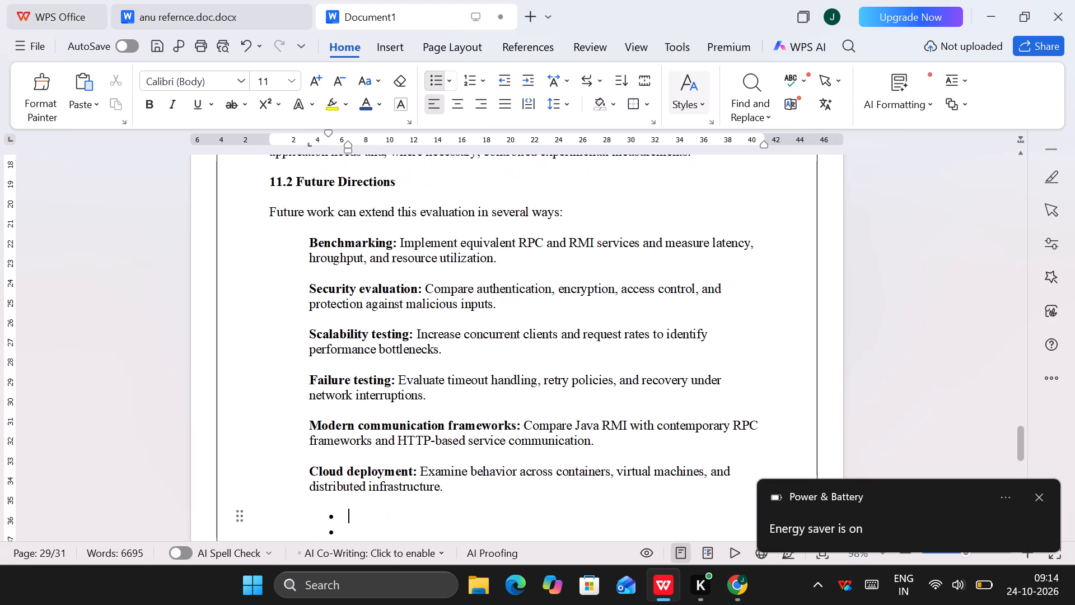
key(Delete)
key(Delete)
key(Down)
key(Down)
key(Down)
key(Up)
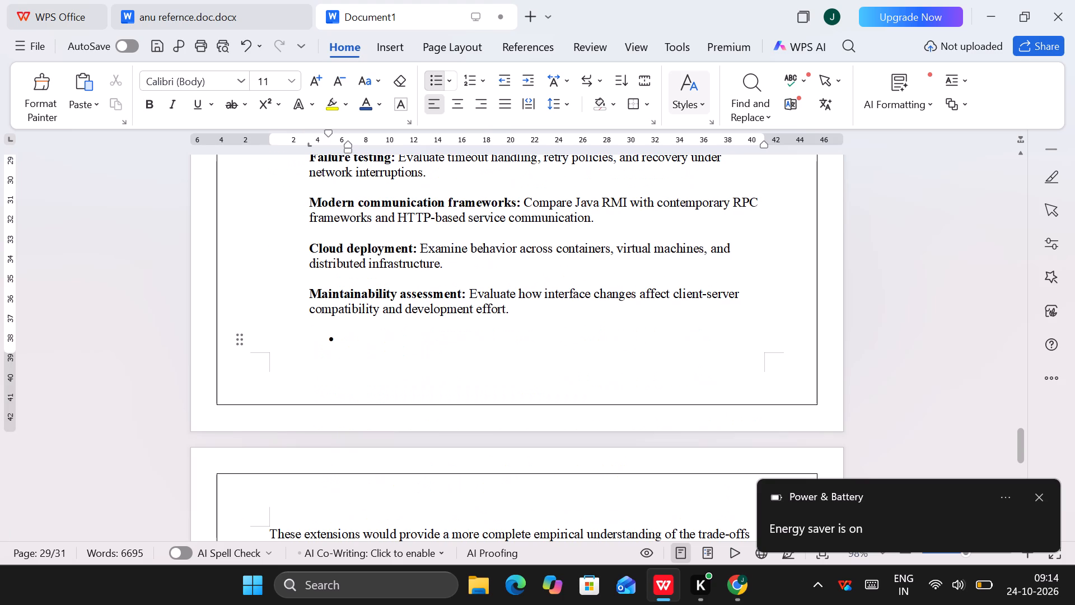
key(Delete)
Set the font size of the heading "11.3 Final Remarks" to 12.
key(Down)
key(Down)
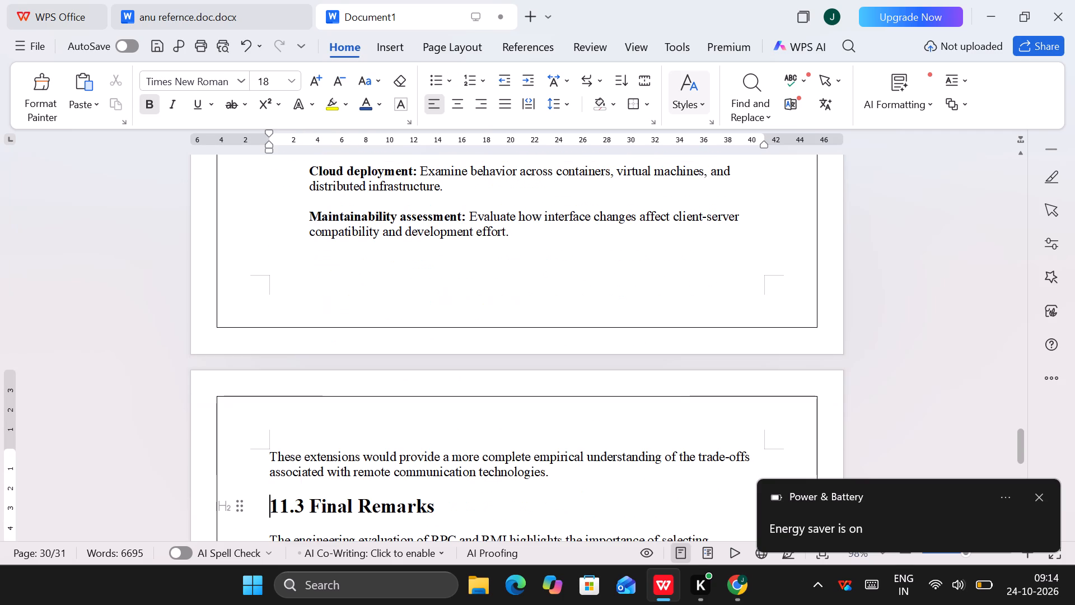
triple_click(322, 506)
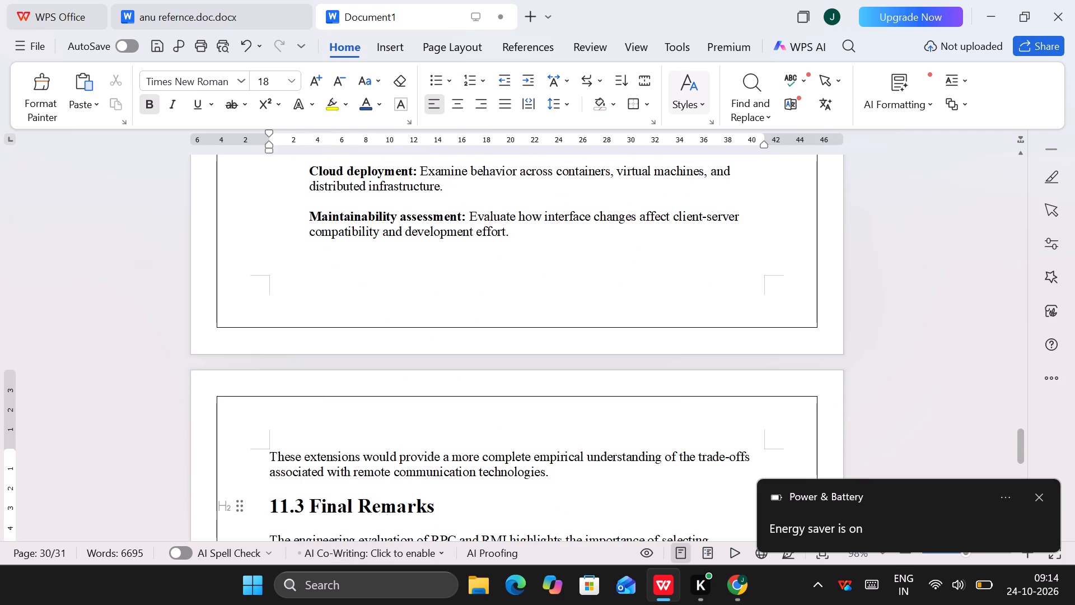
click(419, 434)
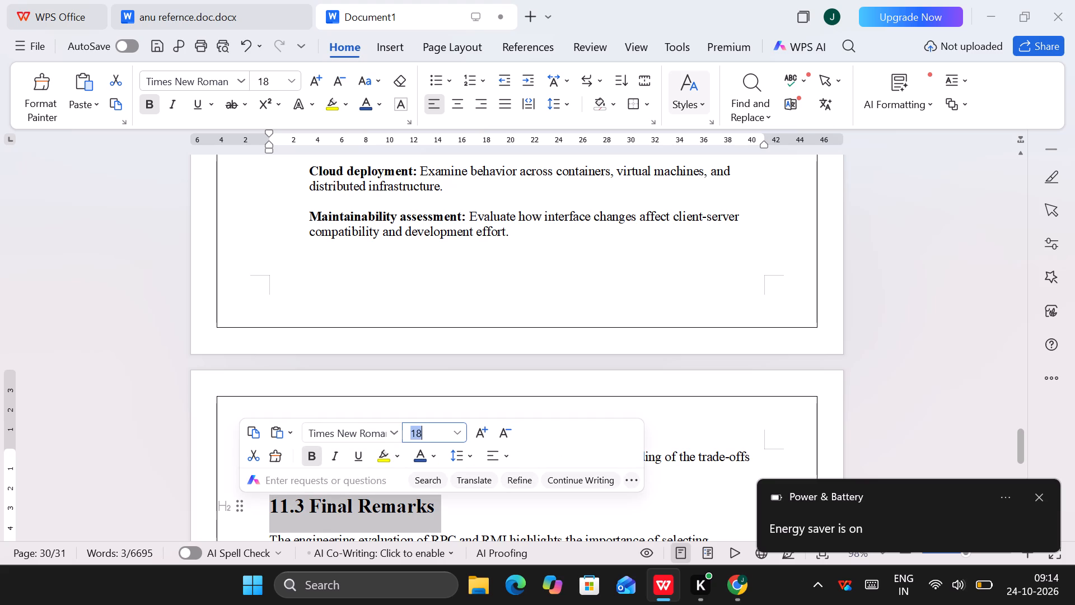
key(BackSpace)
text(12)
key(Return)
Delete the empty numbered items in the References list from the top down to the Oracle Java Remote Method Invocation entry.
scroll(419, 434, down, 1)
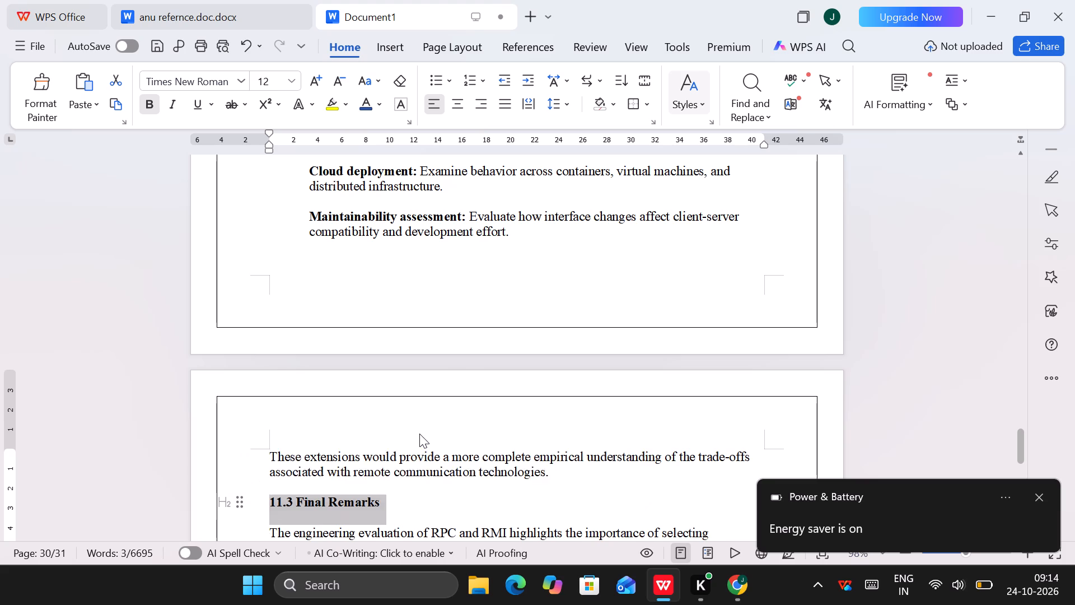
scroll(433, 336, down, 2)
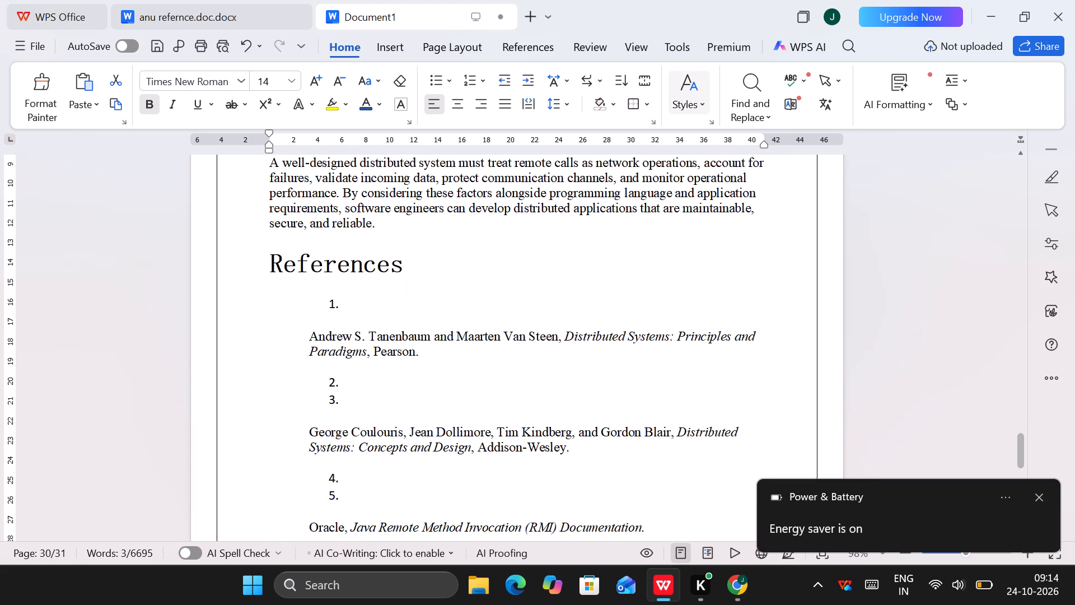
click(364, 312)
key(Delete)
key(Down)
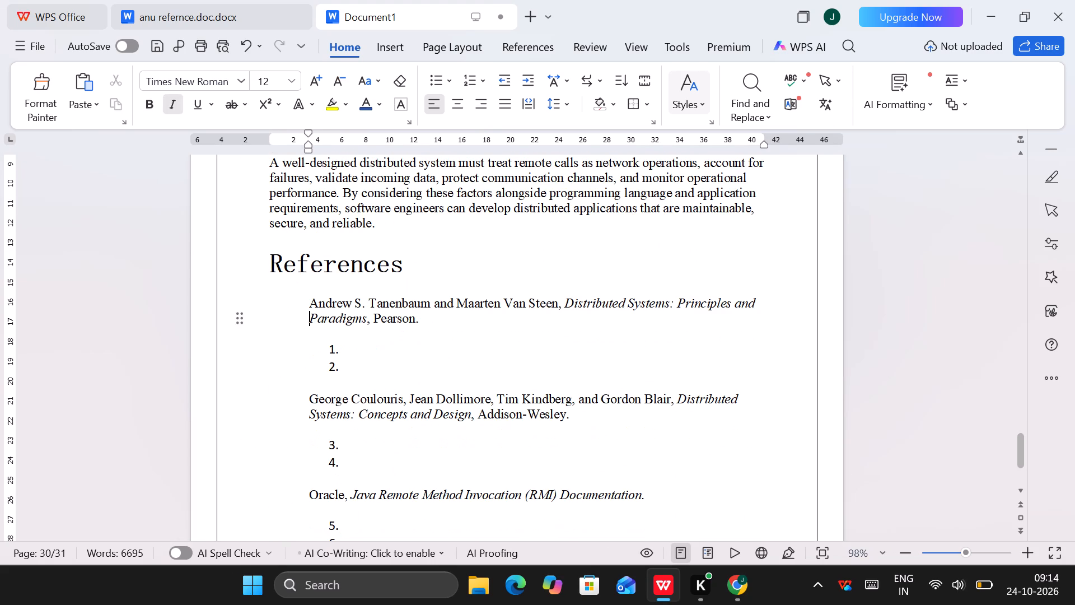
key(Down)
key(Delete)
key(Delete)
key(Down)
key(Down)
key(Delete)
key(Delete)
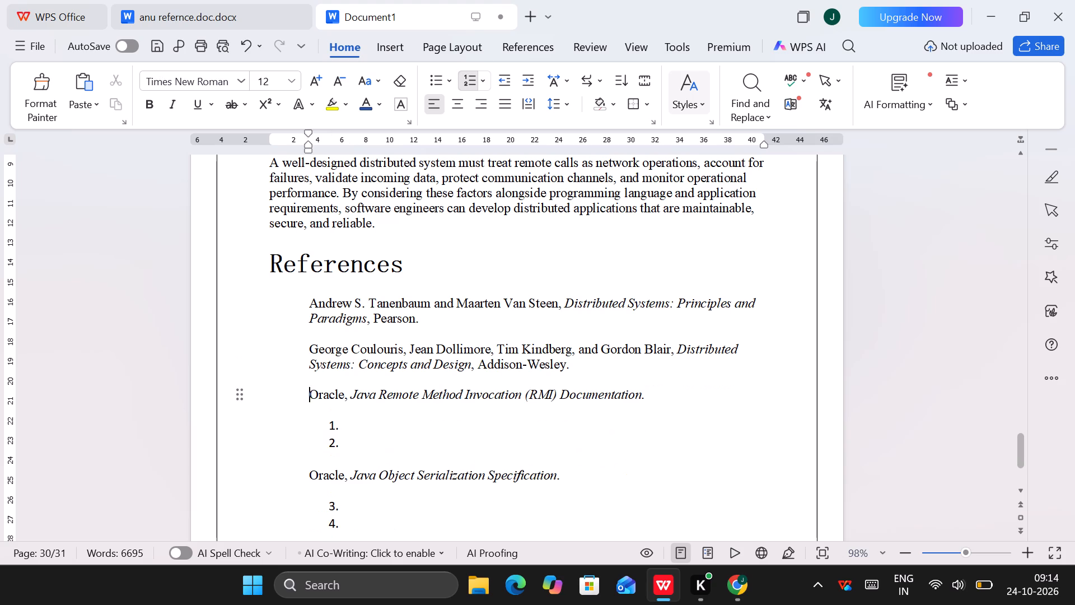
Delete the remaining empty numbered items in the References list, from below the Oracle RMI entry to after the Java Platform Documentation entry.
key(Down)
key(Delete)
key(Delete)
key(Down)
key(Delete)
key(Delete)
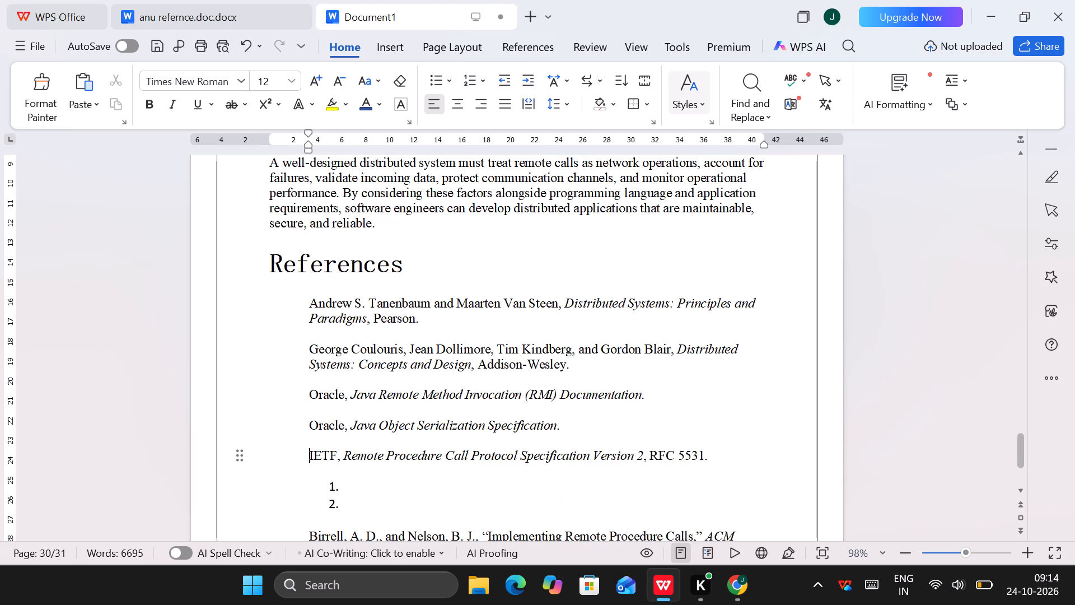
key(Down)
key(Delete)
key(Delete)
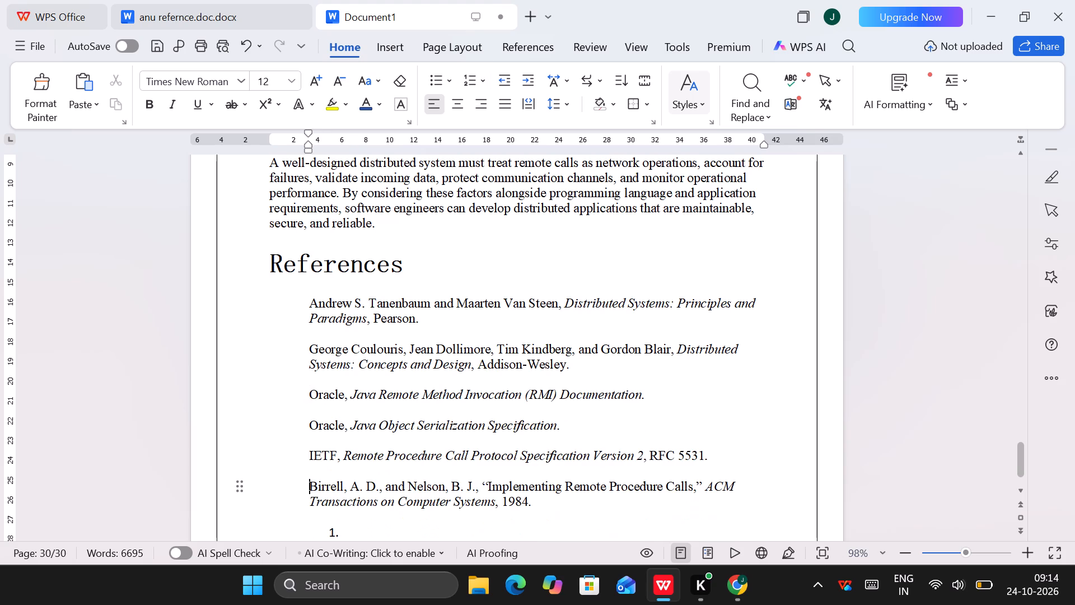
key(Down)
key(Down)
key(Delete)
key(Delete)
key(Down)
key(Delete)
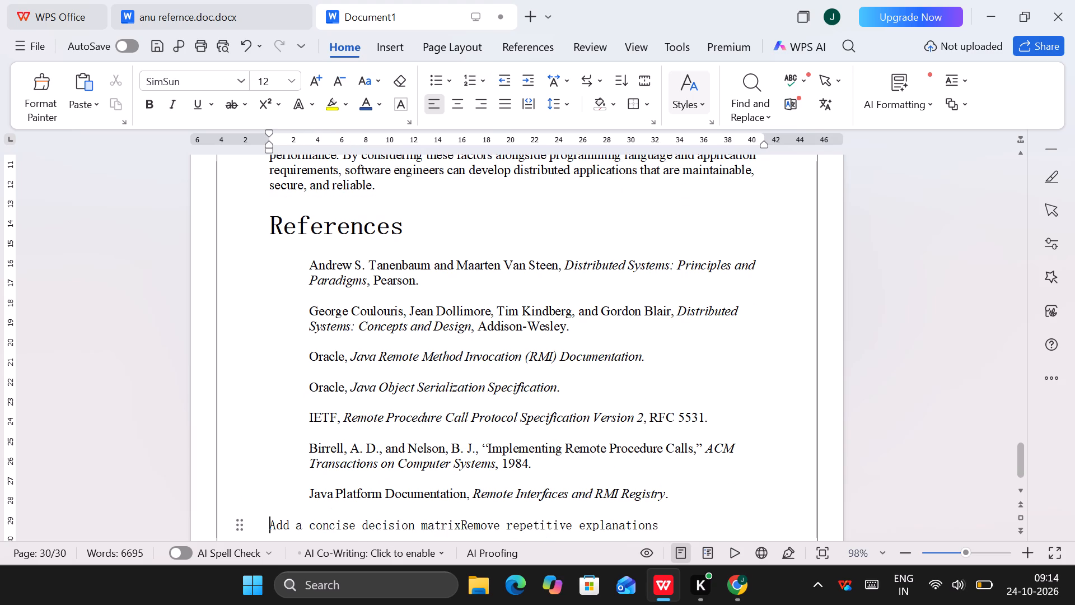
Delete the stray line "Add a concise decision matrixRemove repetitive explanations" below the references.
key(Down)
scroll(364, 312, down, 1)
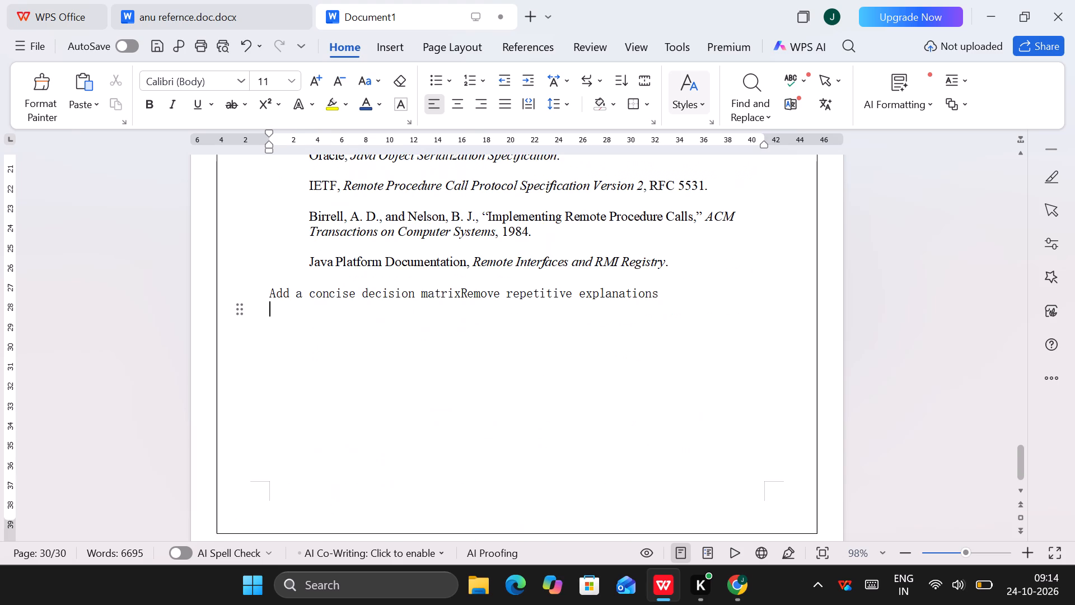
triple_click(298, 295)
key(BackSpace)
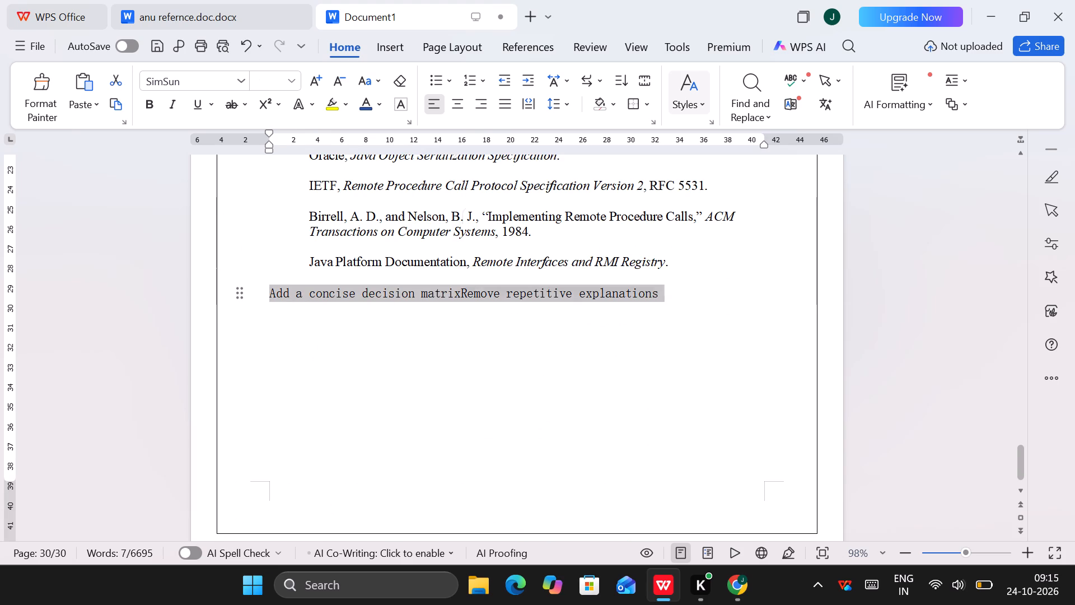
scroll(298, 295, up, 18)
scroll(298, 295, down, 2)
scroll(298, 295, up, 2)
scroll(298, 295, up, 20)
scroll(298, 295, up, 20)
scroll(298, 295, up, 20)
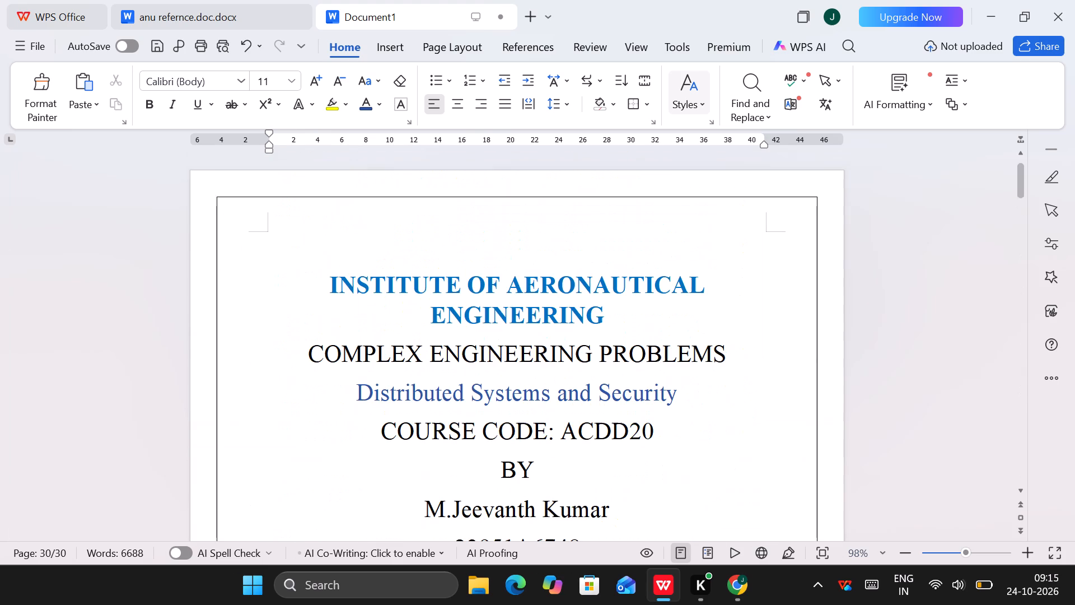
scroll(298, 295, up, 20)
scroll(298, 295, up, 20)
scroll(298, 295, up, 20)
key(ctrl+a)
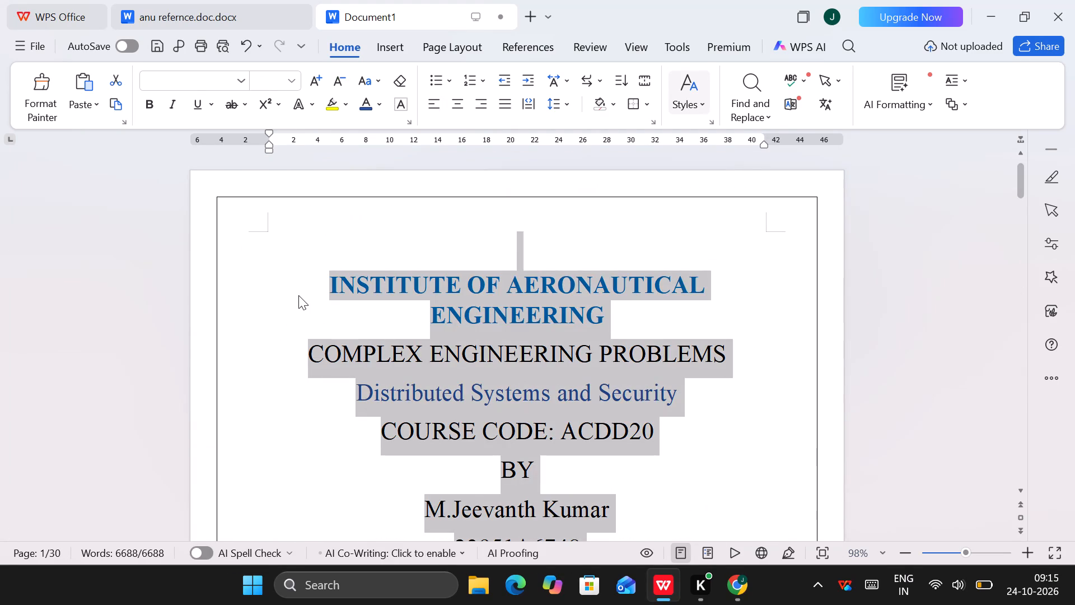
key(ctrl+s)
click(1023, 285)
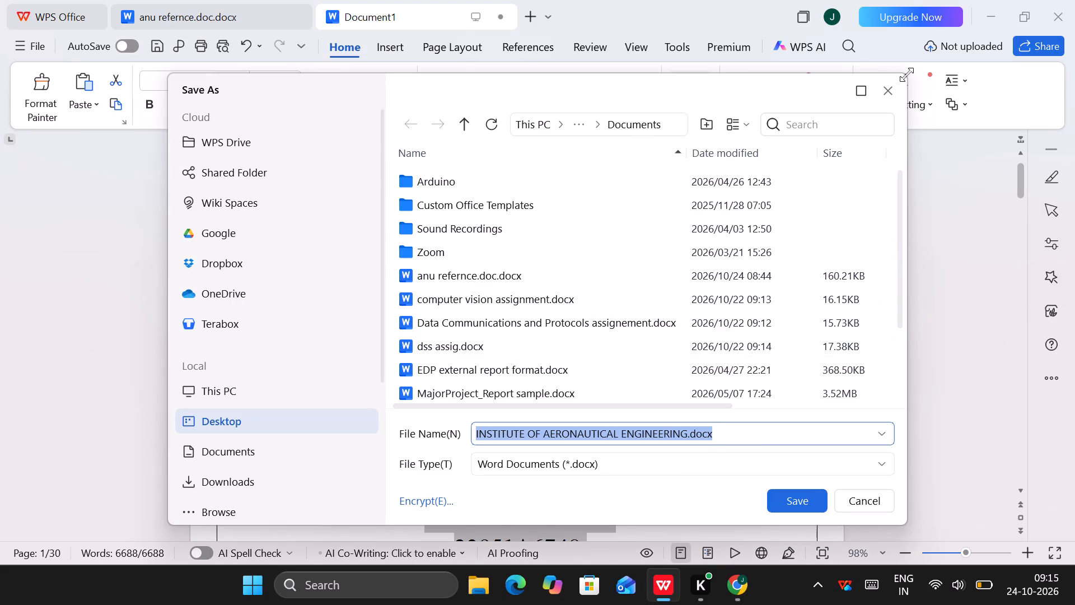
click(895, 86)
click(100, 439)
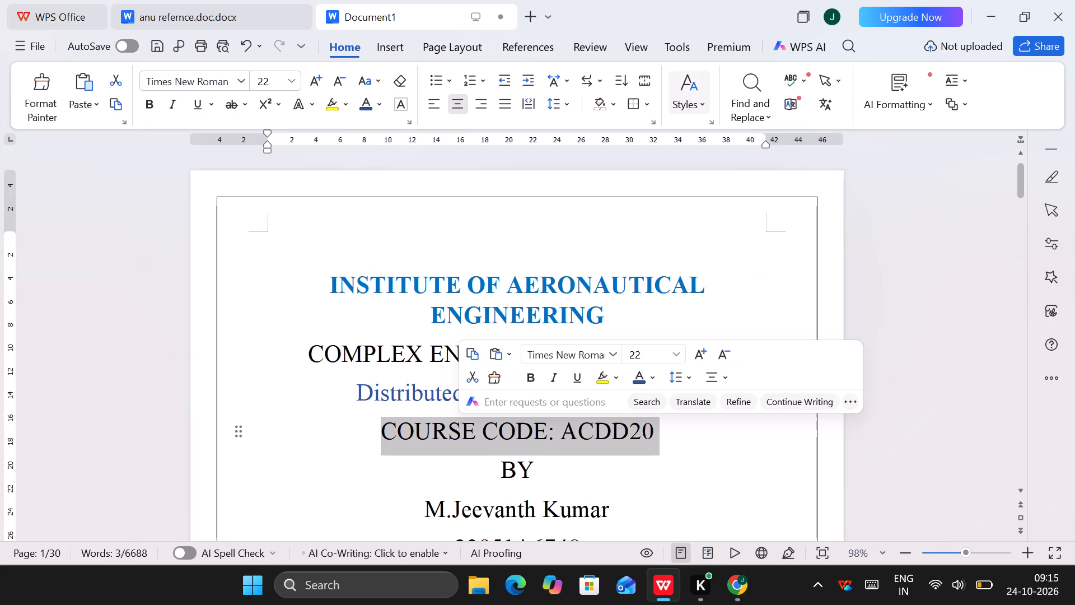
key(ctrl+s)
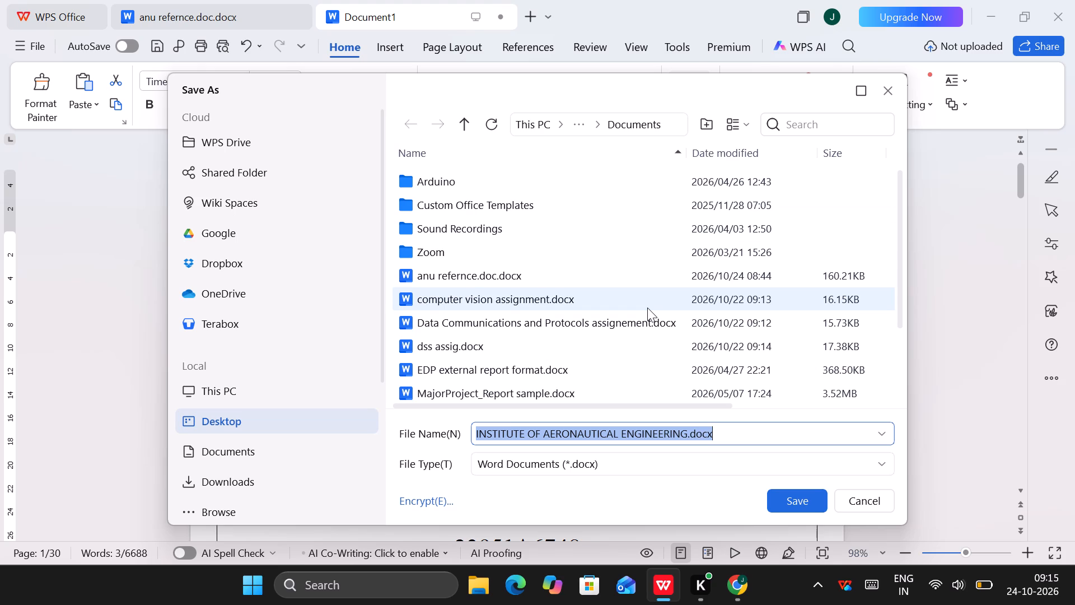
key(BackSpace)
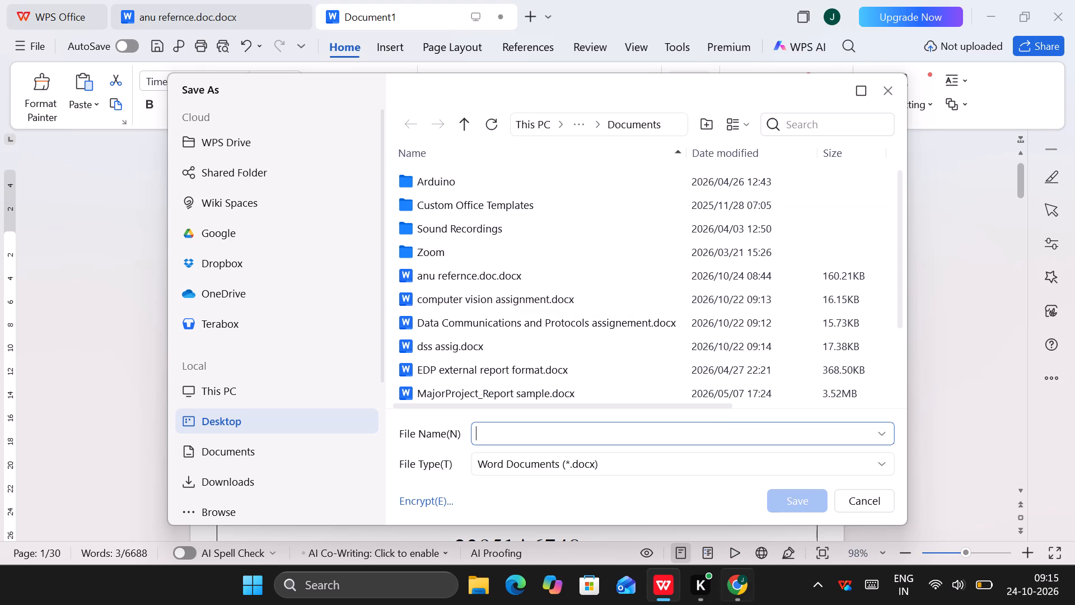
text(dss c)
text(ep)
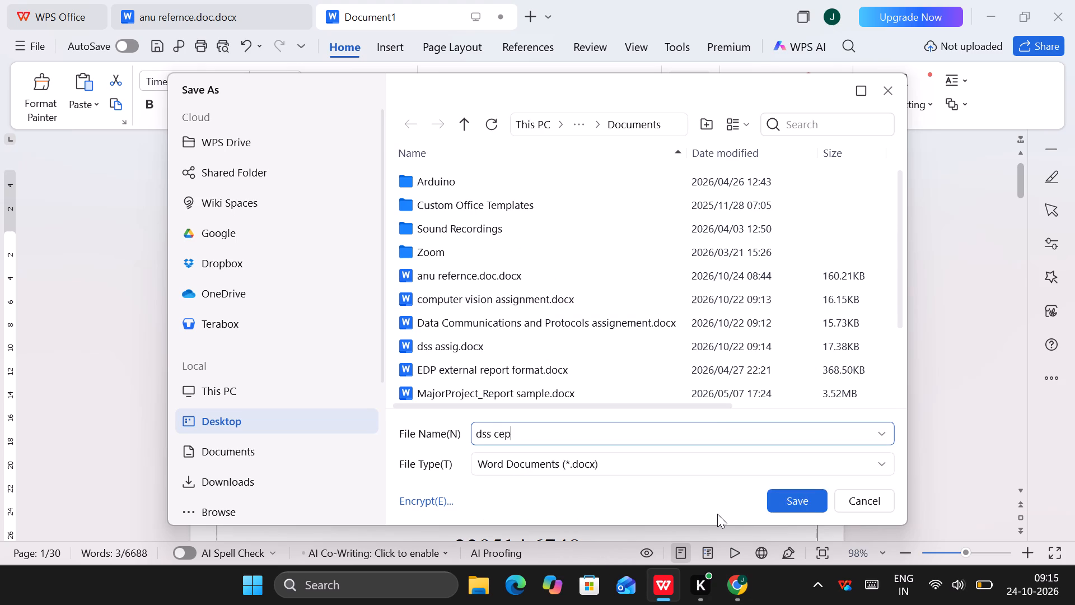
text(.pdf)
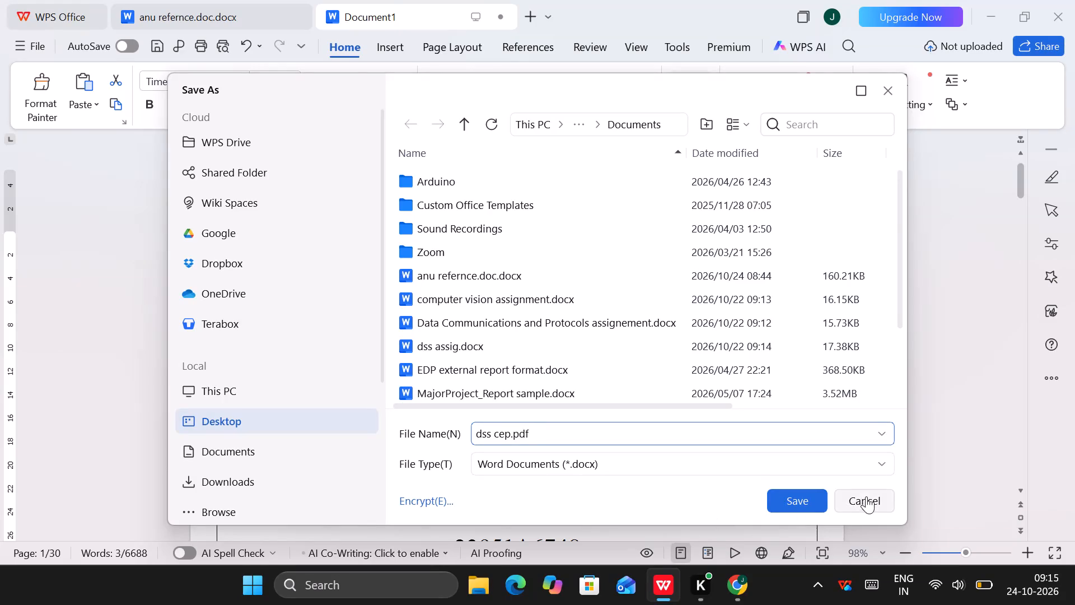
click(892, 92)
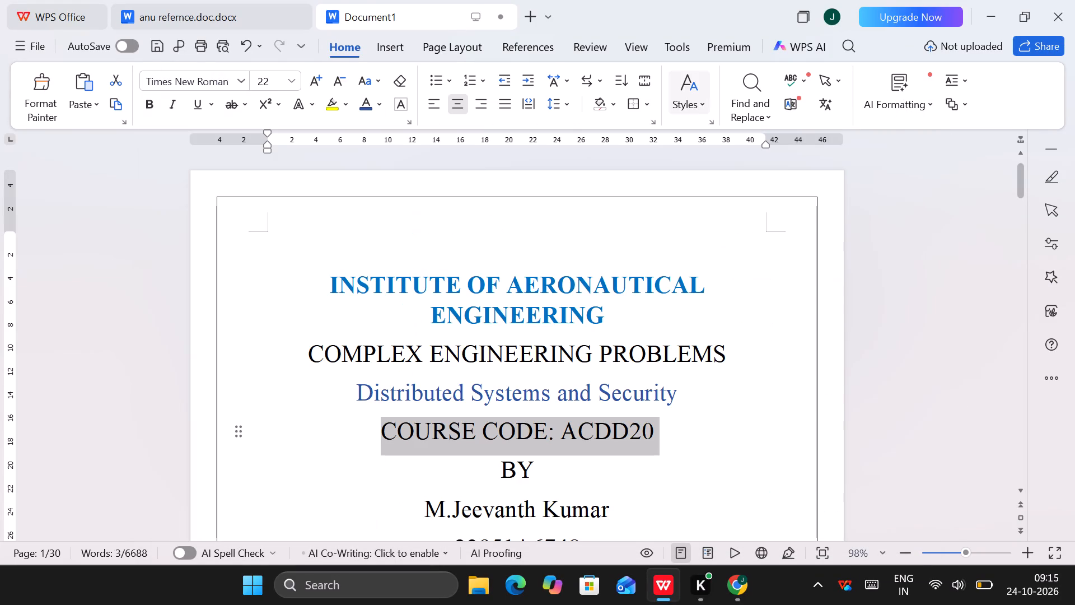
Review the report's cover page, student details and competency tables, and body sections before exporting.
scroll(578, 381, down, 4)
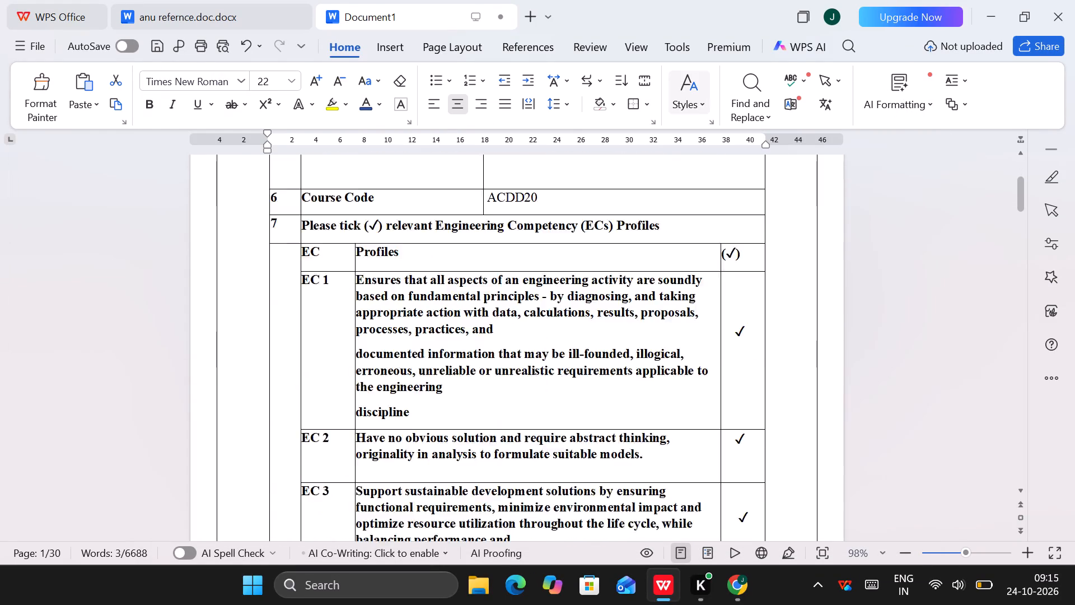
scroll(578, 381, down, 1)
scroll(578, 381, up, 2)
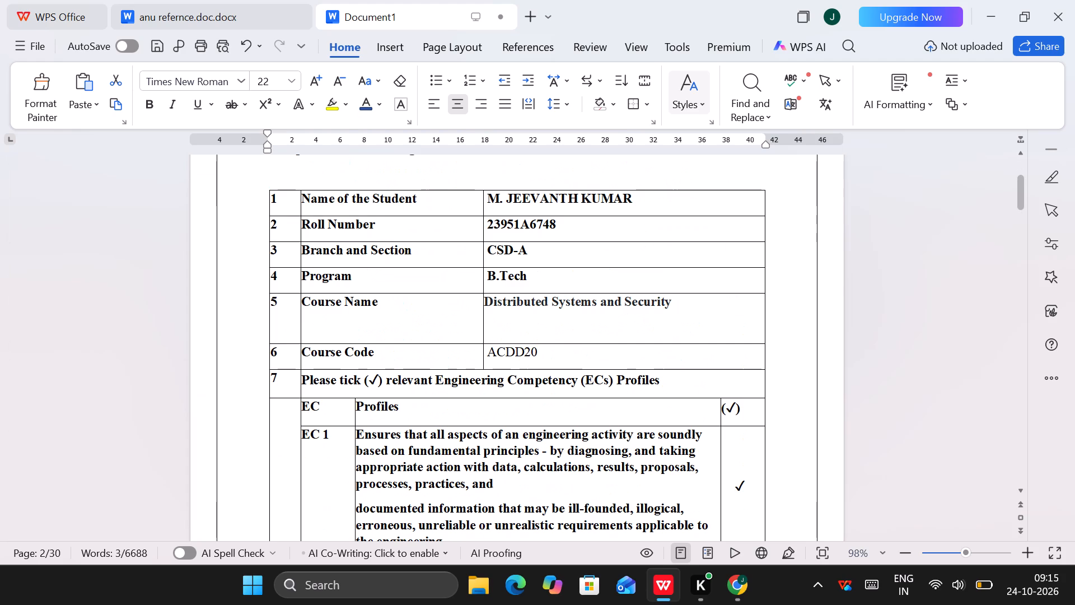
scroll(576, 386, up, 5)
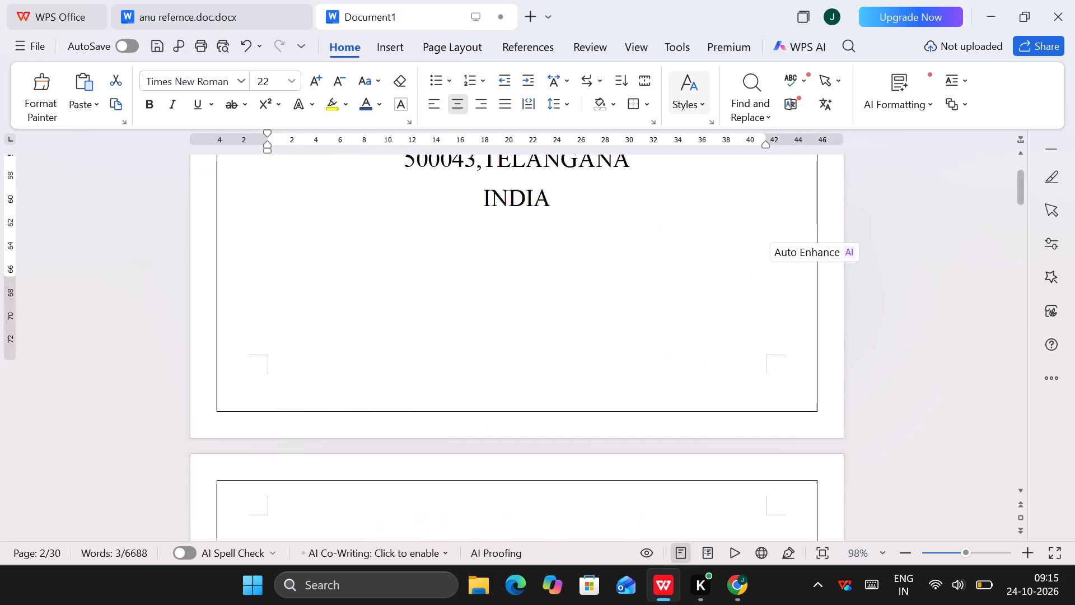
scroll(576, 386, down, 4)
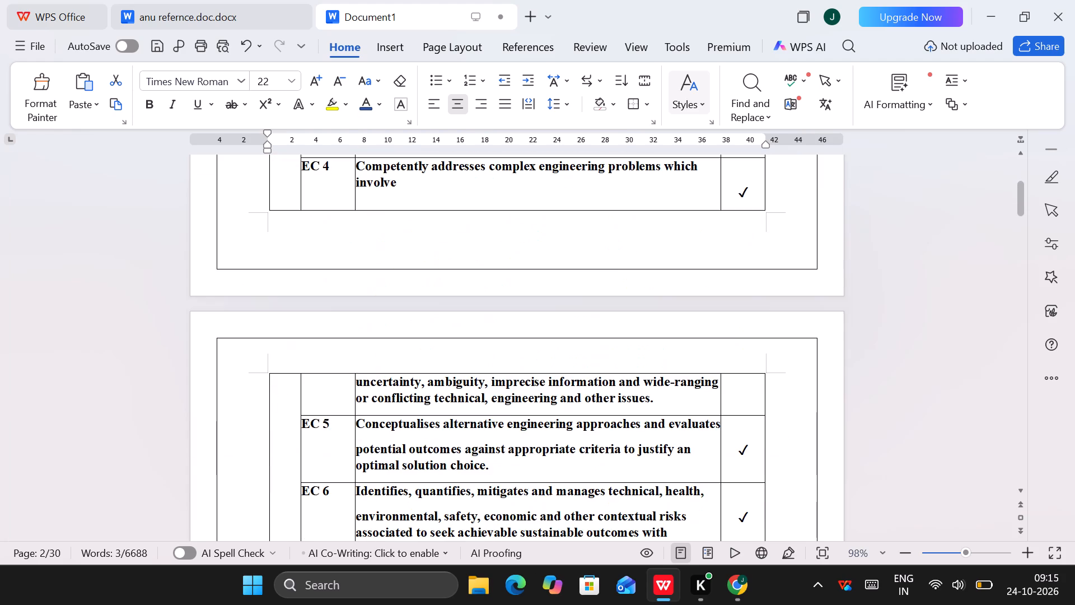
scroll(576, 386, down, 3)
scroll(576, 386, down, 20)
scroll(576, 386, down, 20)
scroll(576, 386, down, 20)
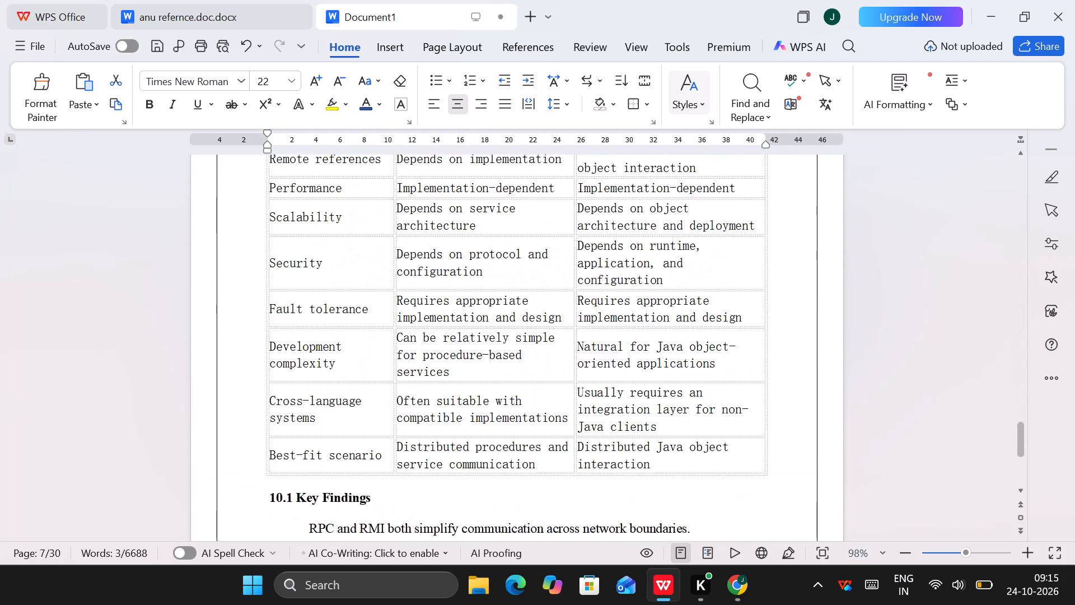
scroll(576, 386, down, 20)
scroll(576, 386, down, 13)
scroll(576, 386, up, 10)
scroll(576, 386, up, 20)
scroll(576, 386, up, 20)
scroll(576, 386, up, 20)
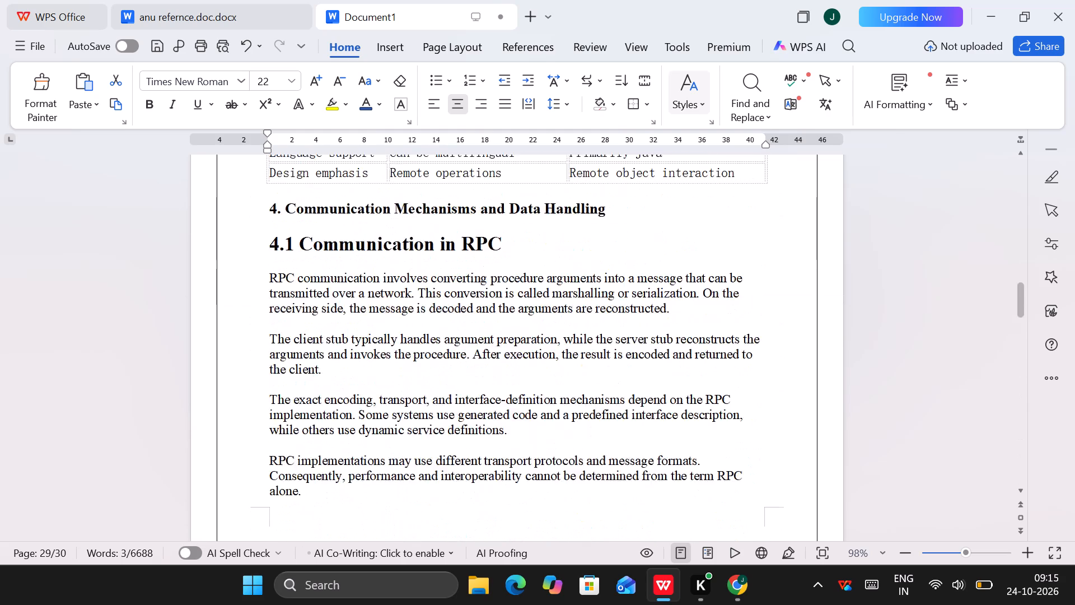
scroll(576, 386, up, 20)
scroll(576, 386, up, 20)
scroll(576, 386, up, 20)
scroll(576, 386, up, 20)
scroll(576, 386, up, 20)
scroll(576, 386, up, 20)
Save the report as a PDF named "dss cep.pdf" in the Documents folder.
key(ctrl+s)
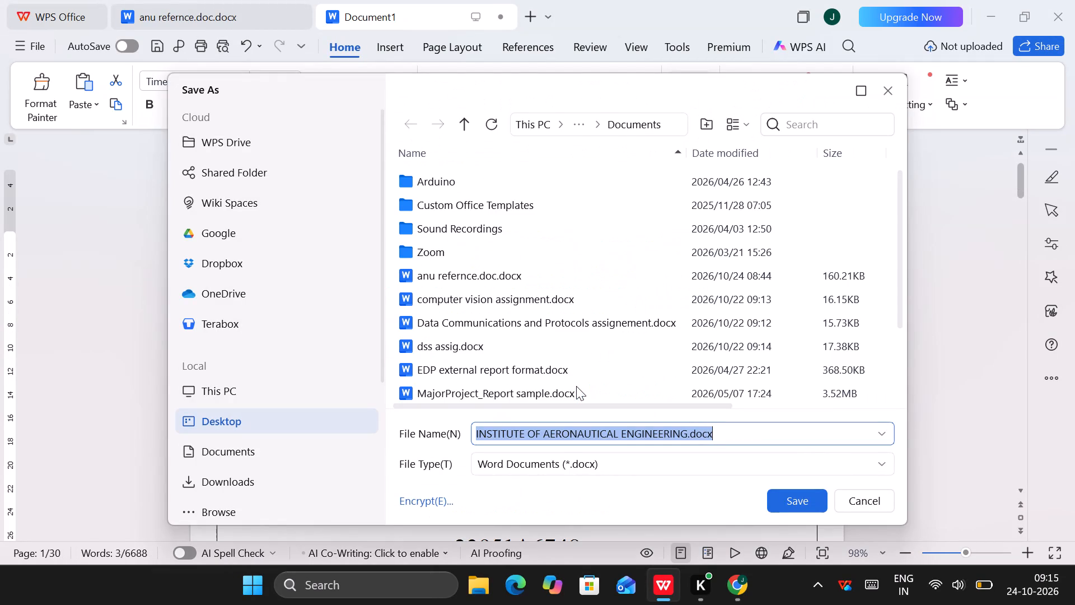
key(BackSpace)
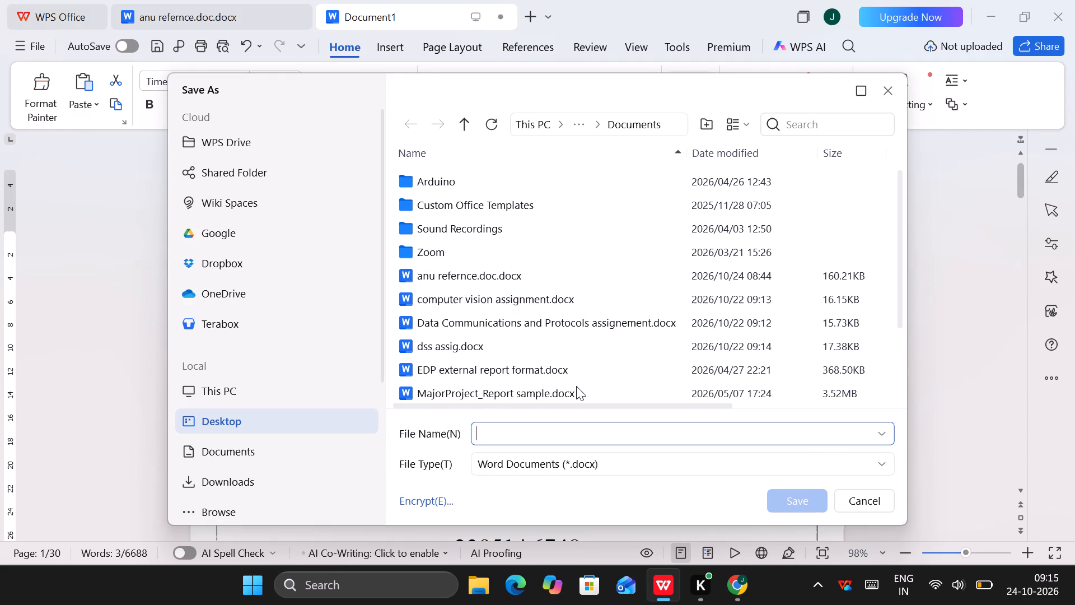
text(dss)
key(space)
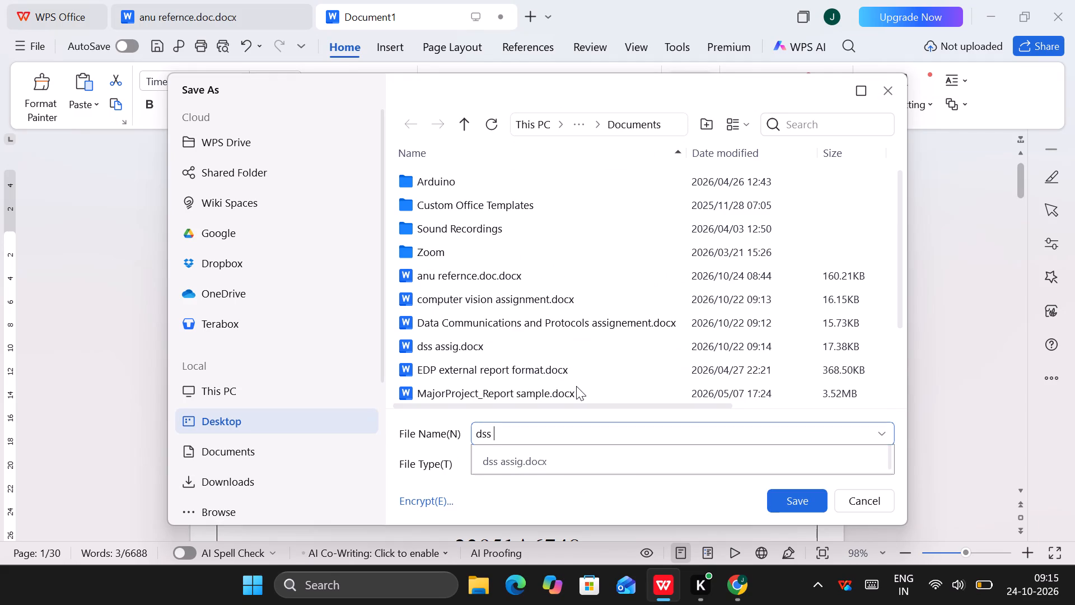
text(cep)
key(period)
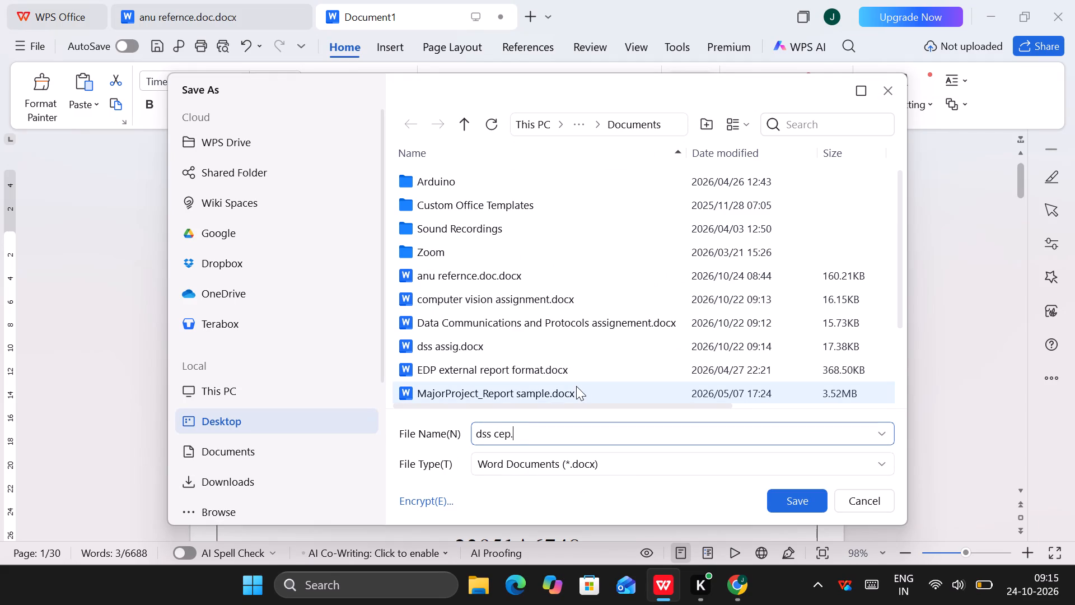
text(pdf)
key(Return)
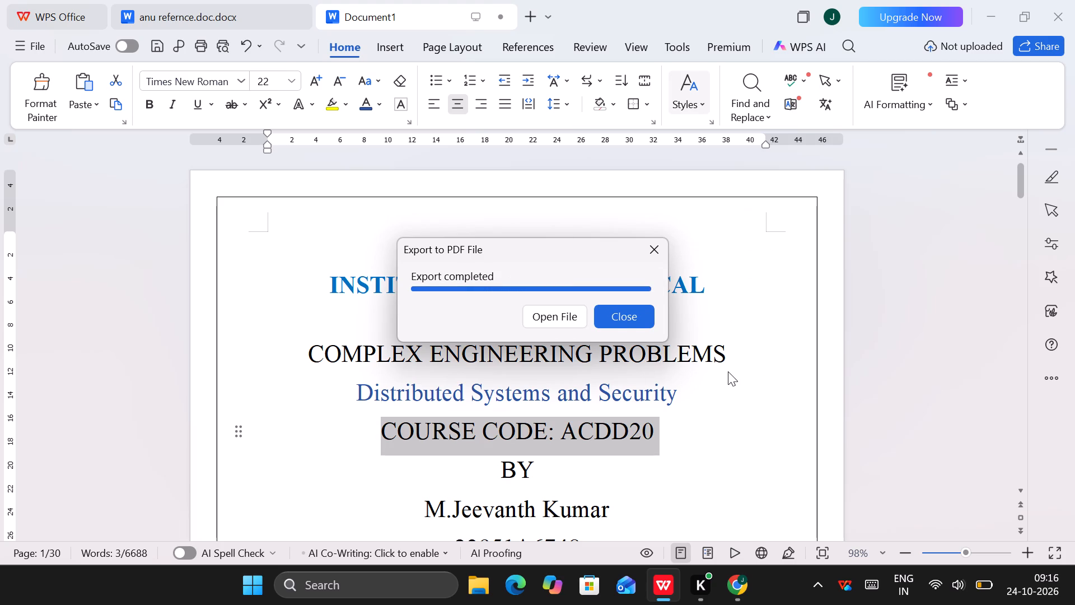
Open the exported PDF and dismiss the new document notification.
click(567, 308)
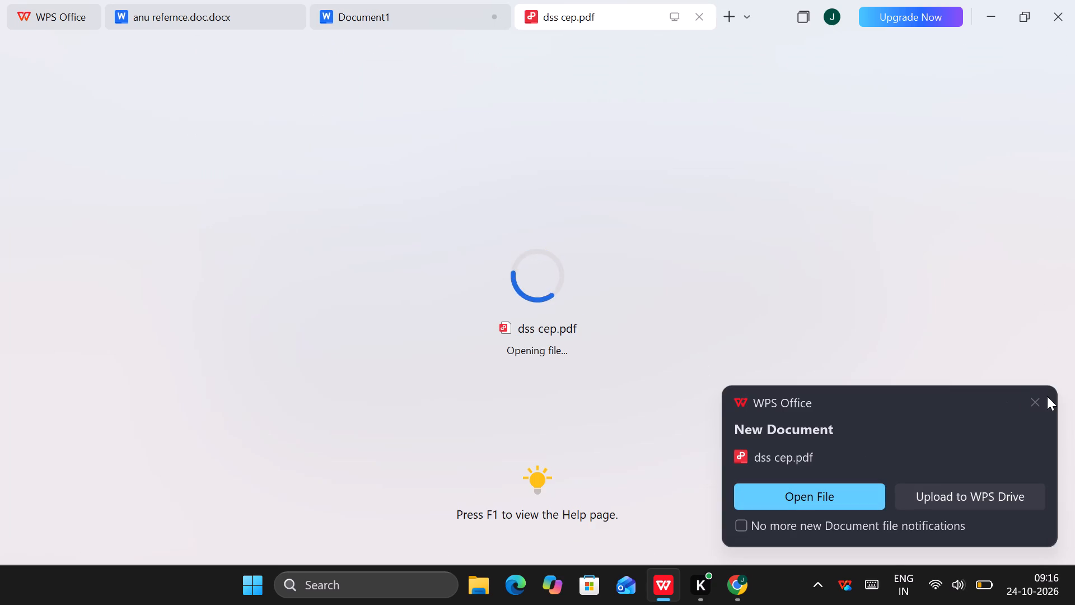
click(1038, 396)
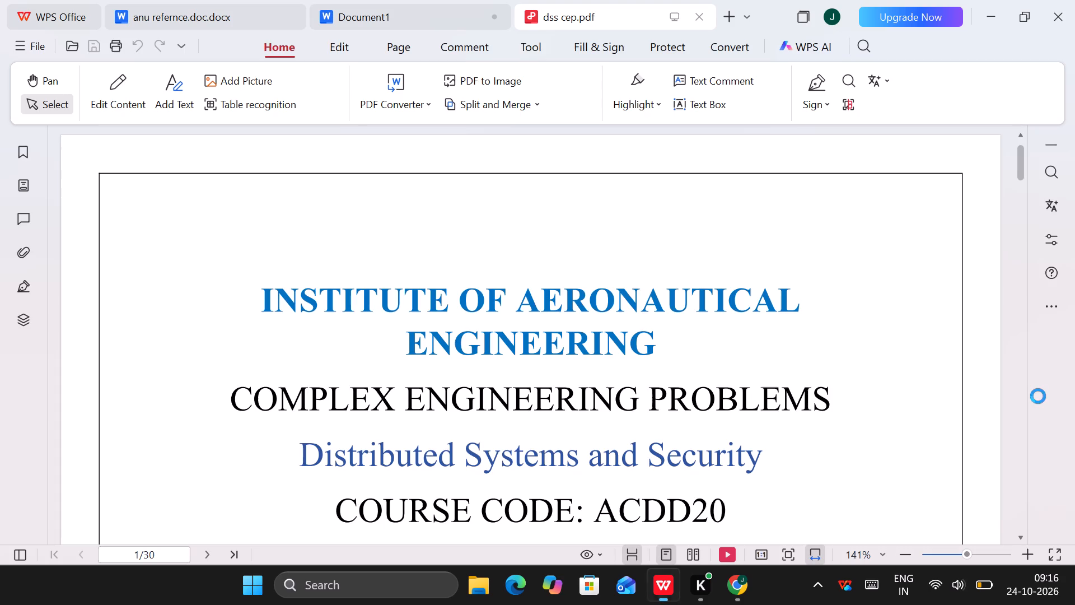
Examine the exported PDF from the cover page through the student details, outcome tables and body sections to the references.
scroll(1038, 396, down, 2)
scroll(1038, 396, left, 1)
scroll(1038, 396, down, 1)
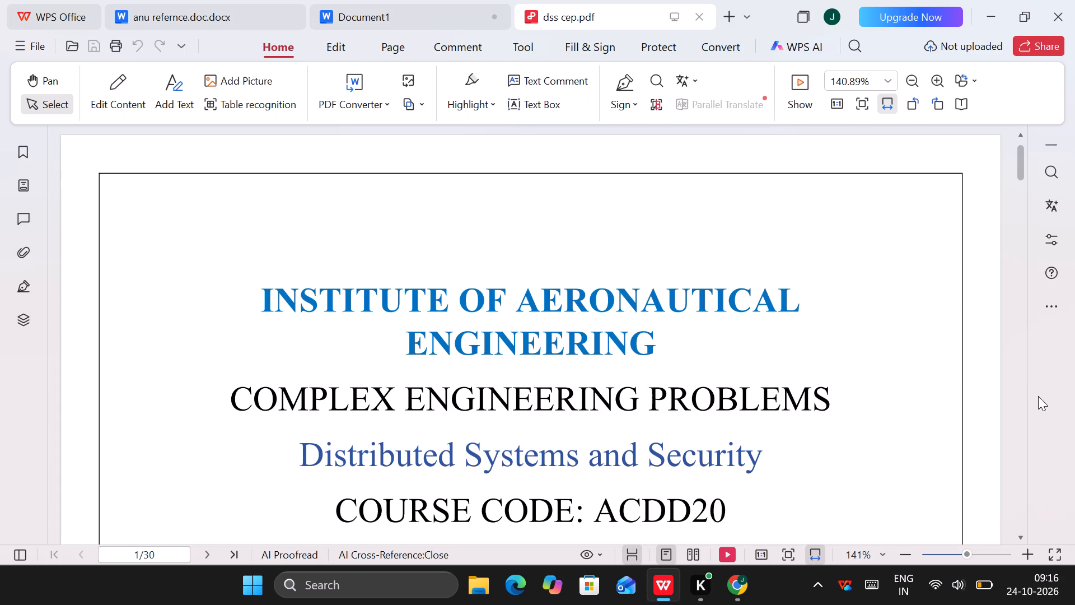
scroll(1038, 396, down, 2)
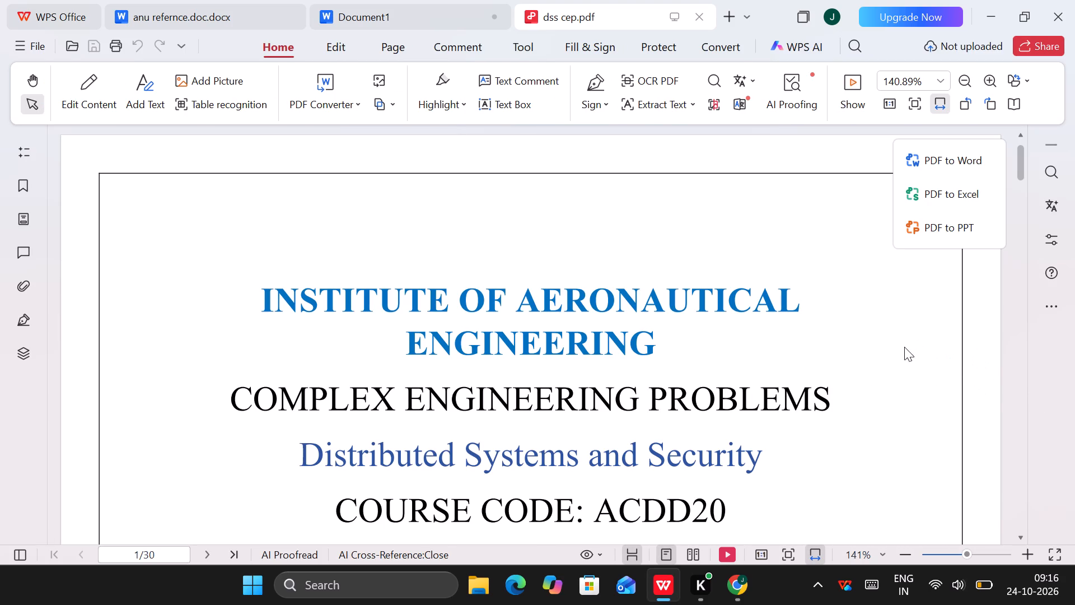
scroll(904, 340, down, 4)
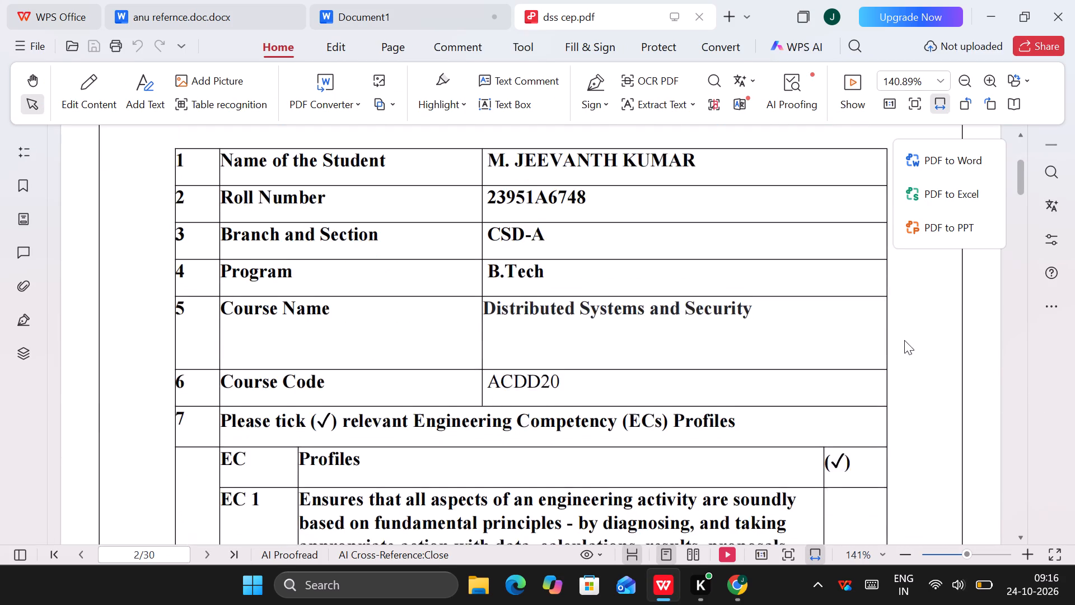
scroll(904, 340, down, 6)
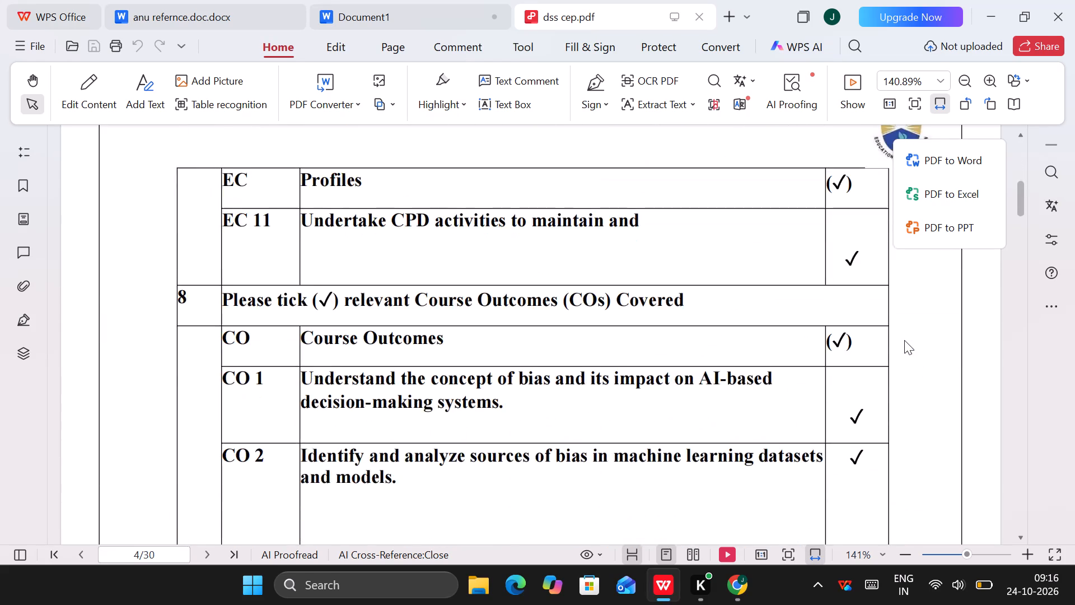
scroll(904, 340, down, 2)
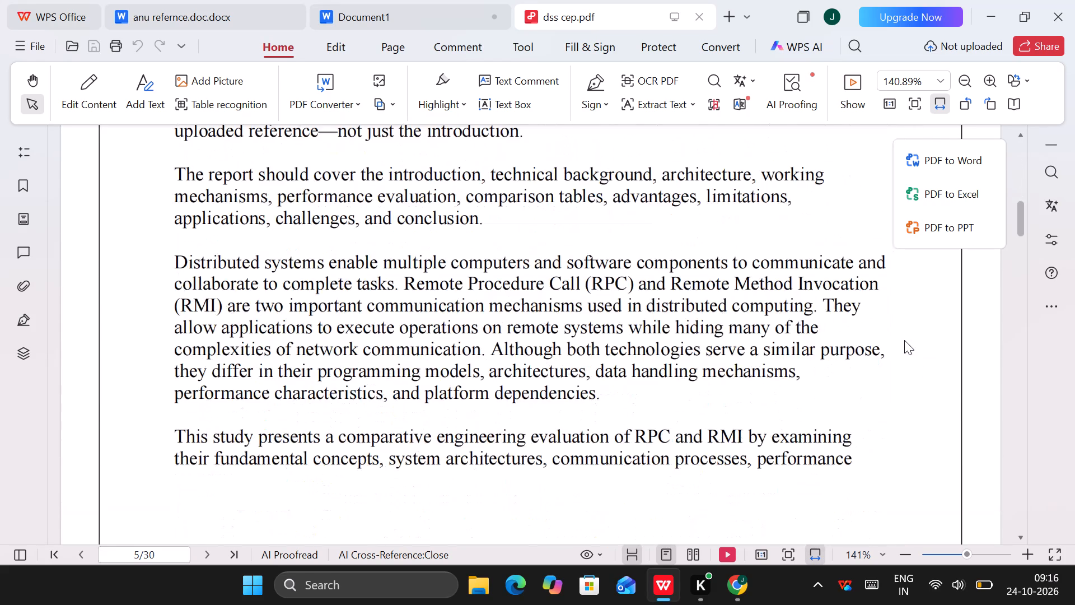
scroll(904, 340, down, 2)
scroll(904, 340, up, 4)
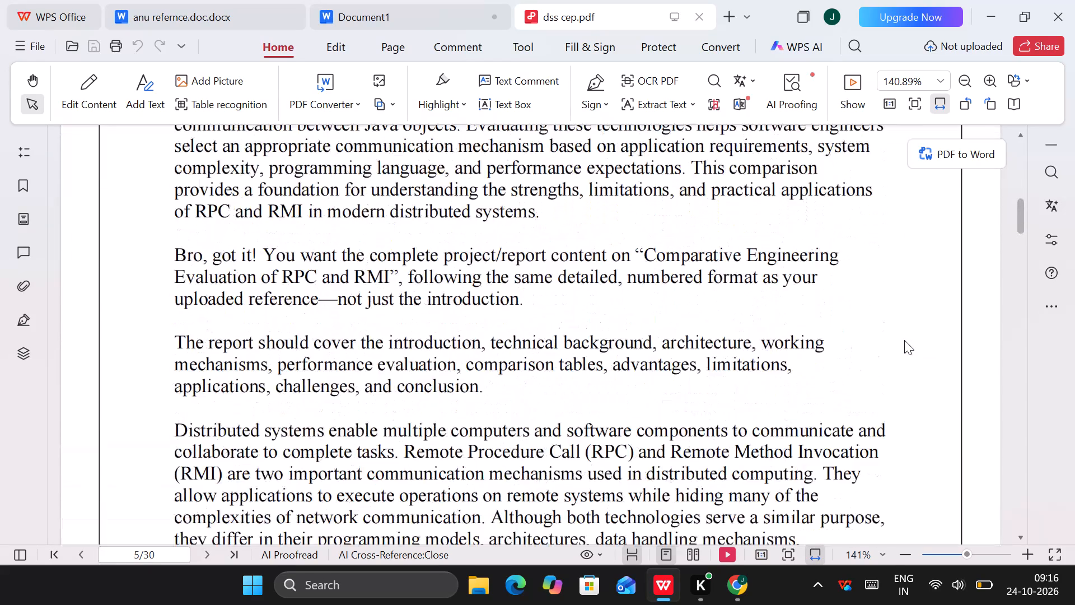
scroll(904, 340, up, 1)
scroll(904, 340, down, 4)
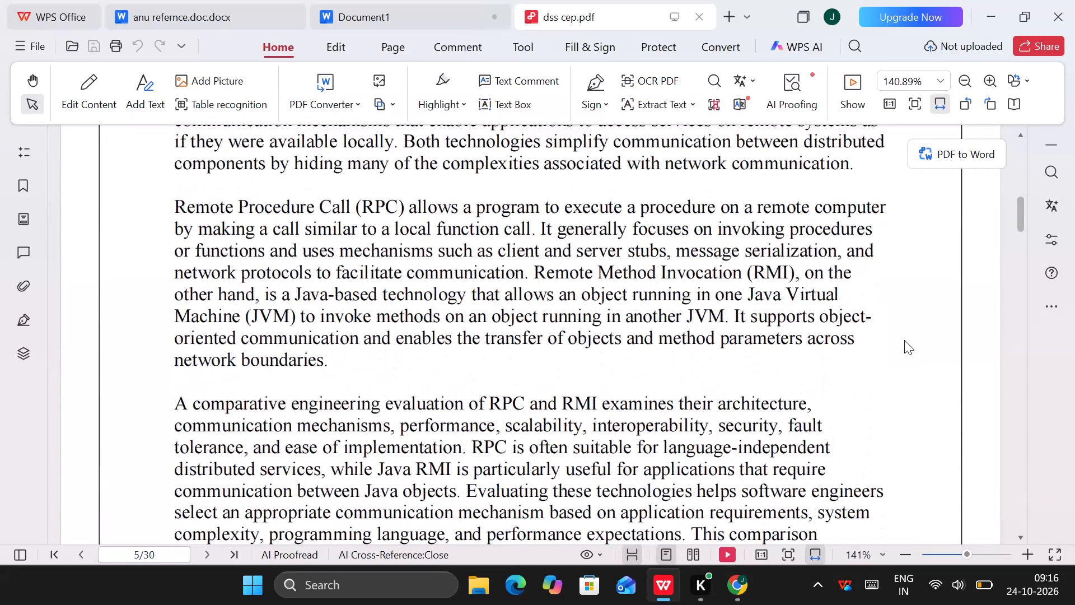
scroll(904, 340, down, 14)
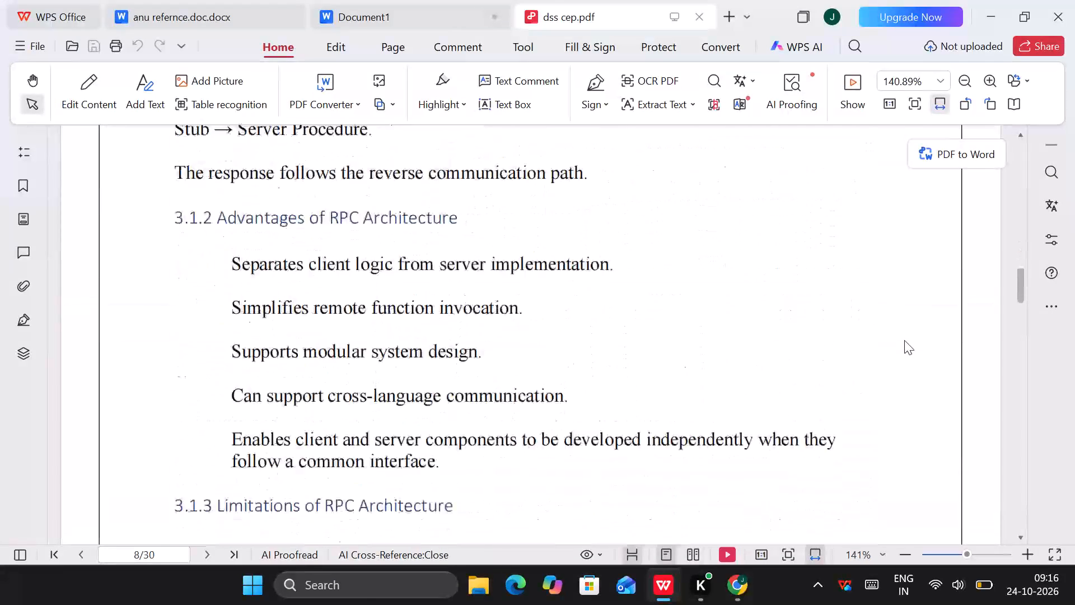
scroll(904, 340, down, 16)
scroll(904, 340, down, 19)
scroll(904, 340, up, 2)
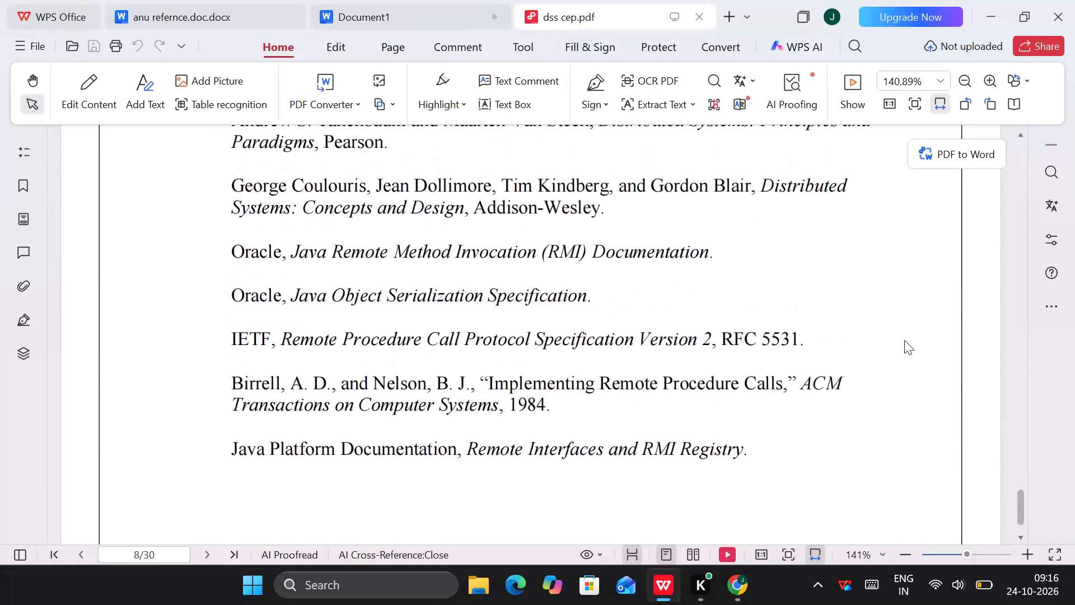
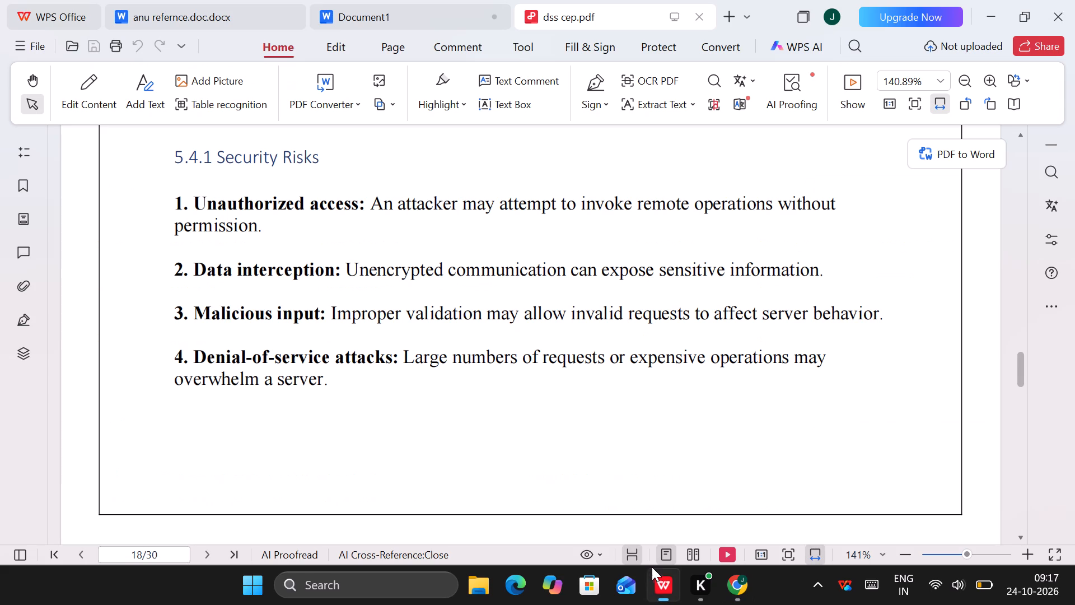
In Document1, replace the cover page's course title with the copied "Big Data Management" on its own line.
click(412, 2)
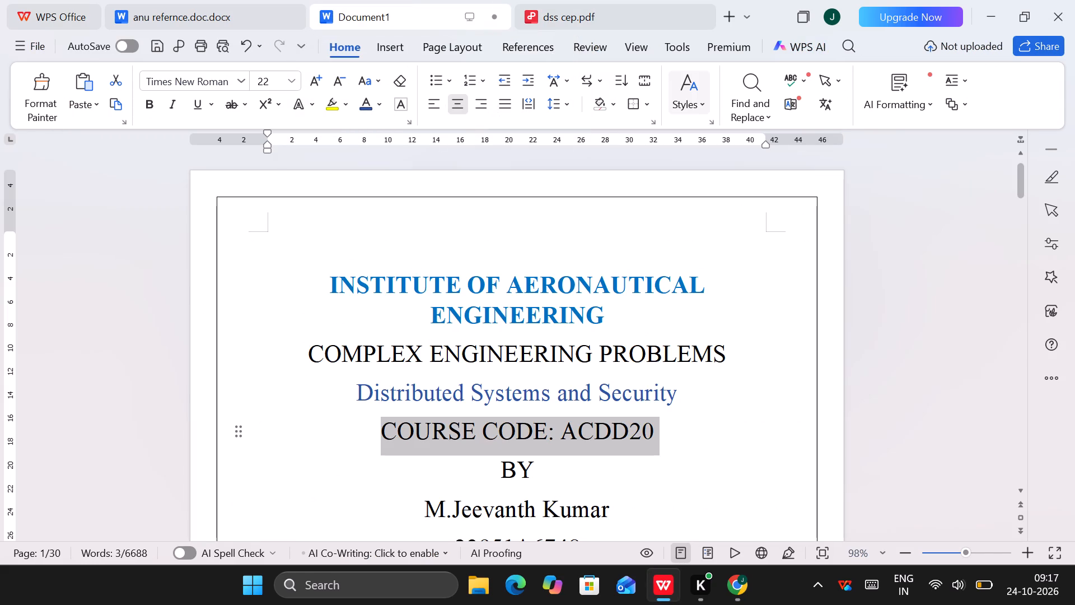
triple_click(546, 380)
key(BackSpace)
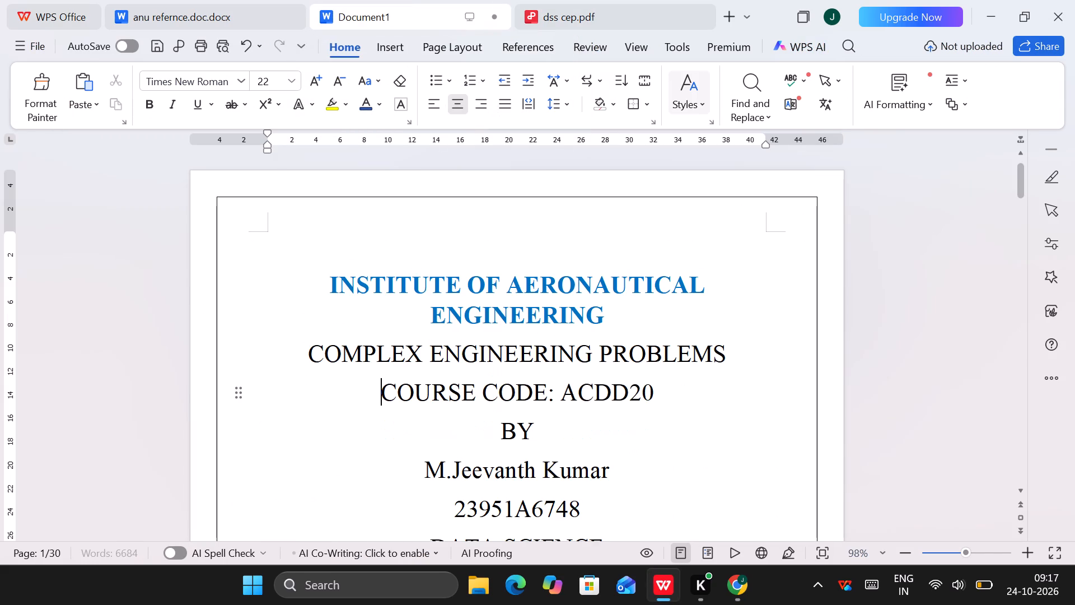
key(ctrl+v)
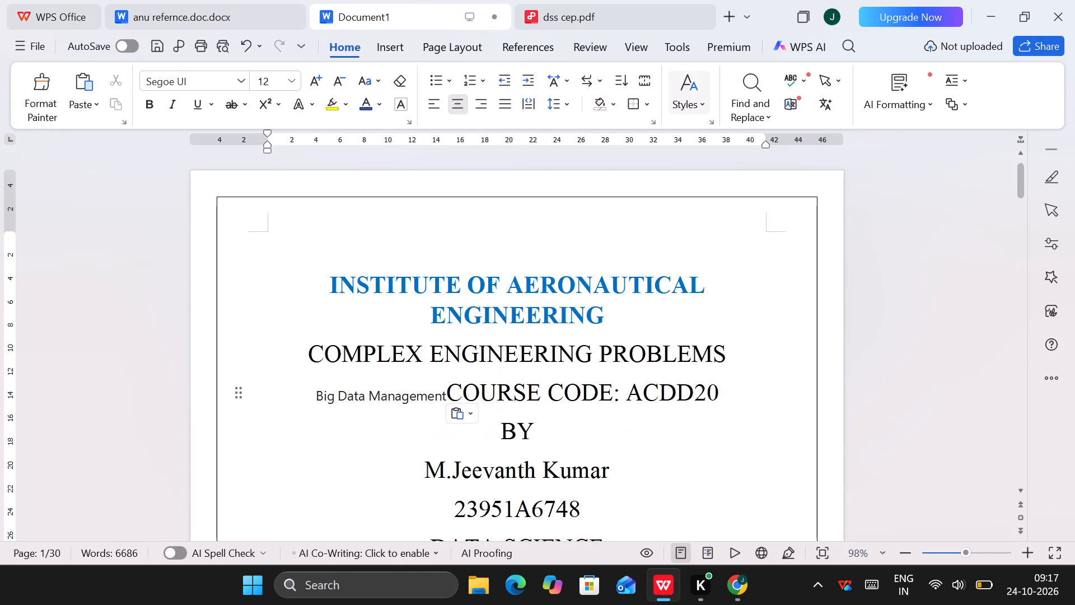
key(Return)
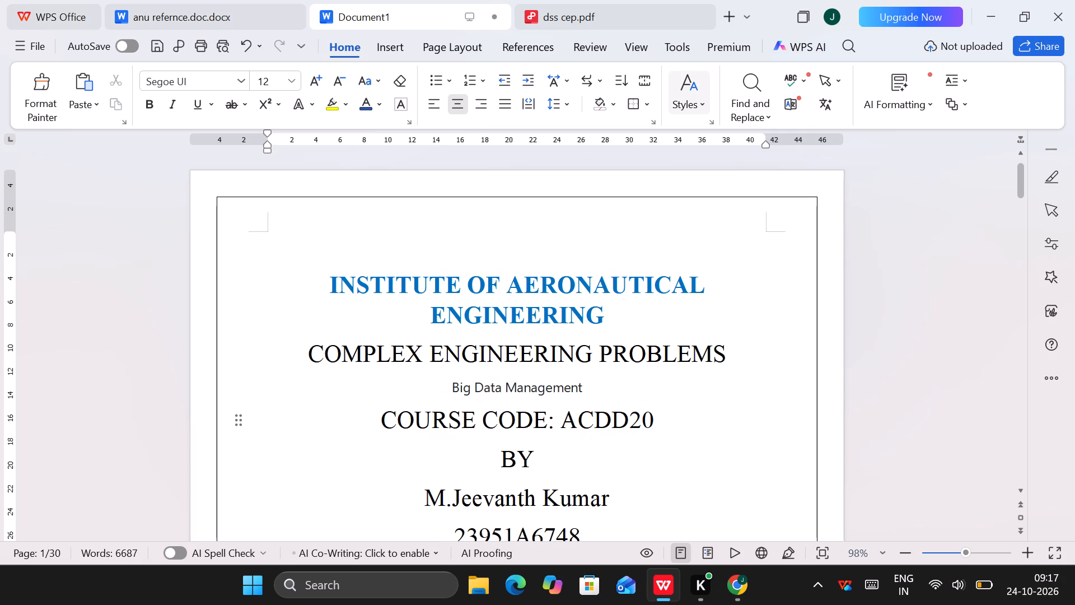
Format the cover's "Big Data Management" line in blue Times New Roman, size 22, checking the reference document's cover.
triple_click(546, 380)
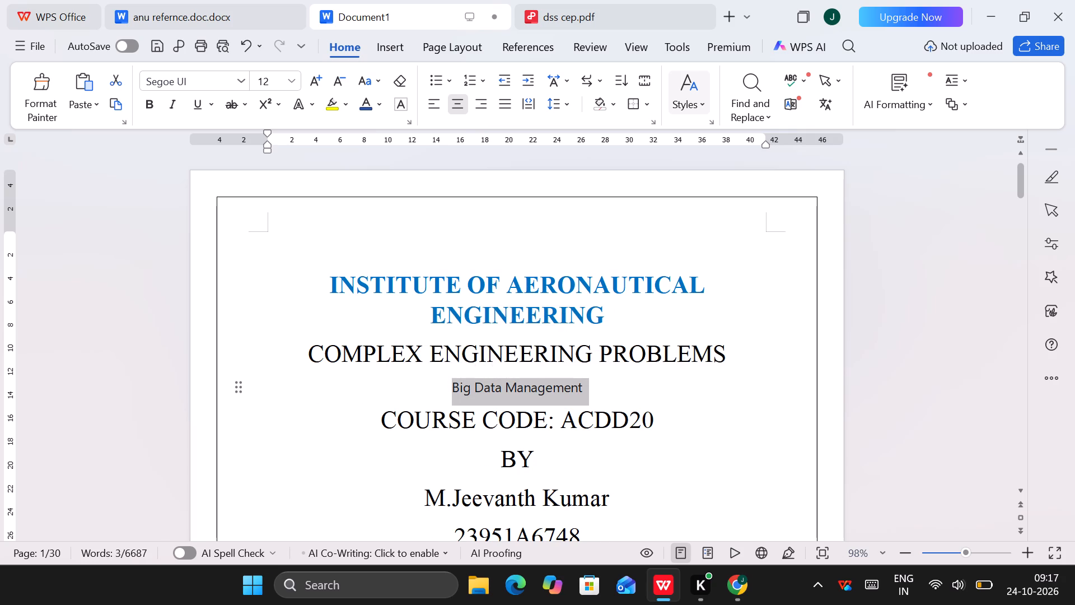
click(195, 0)
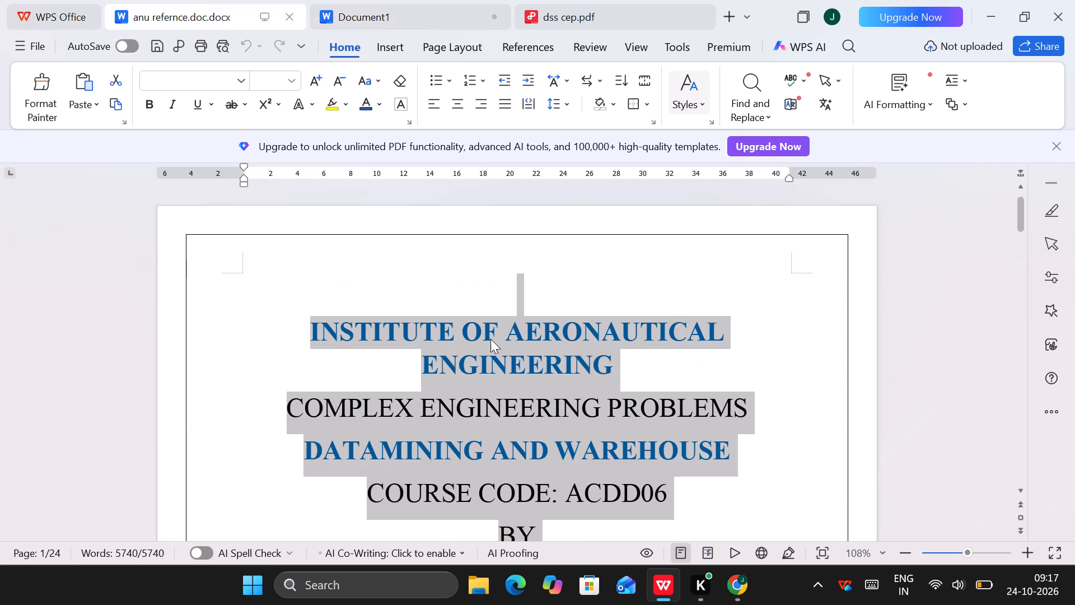
double_click(459, 417)
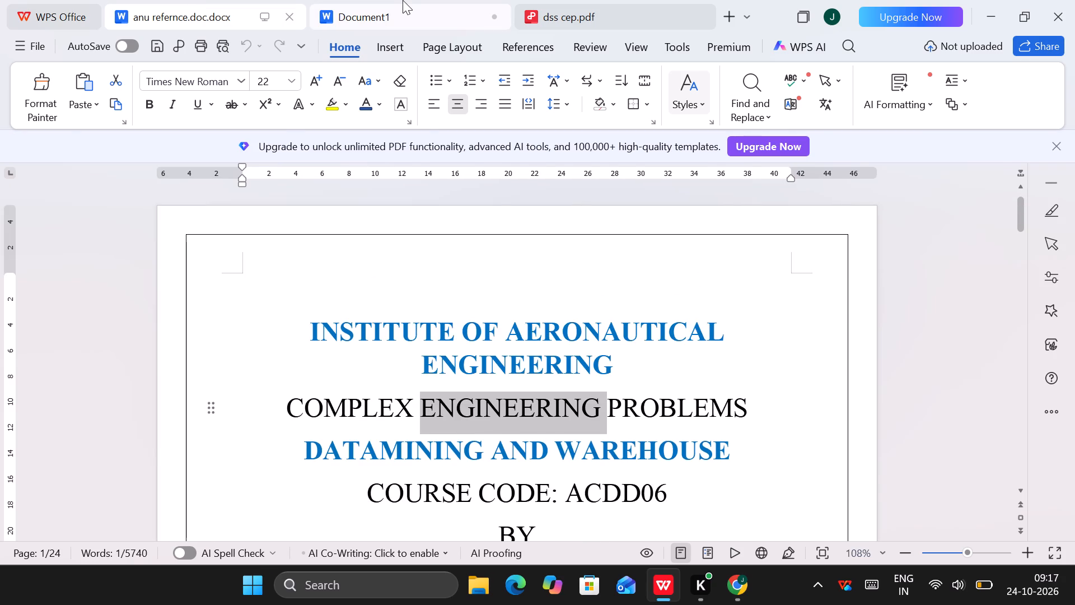
click(403, 0)
click(250, 0)
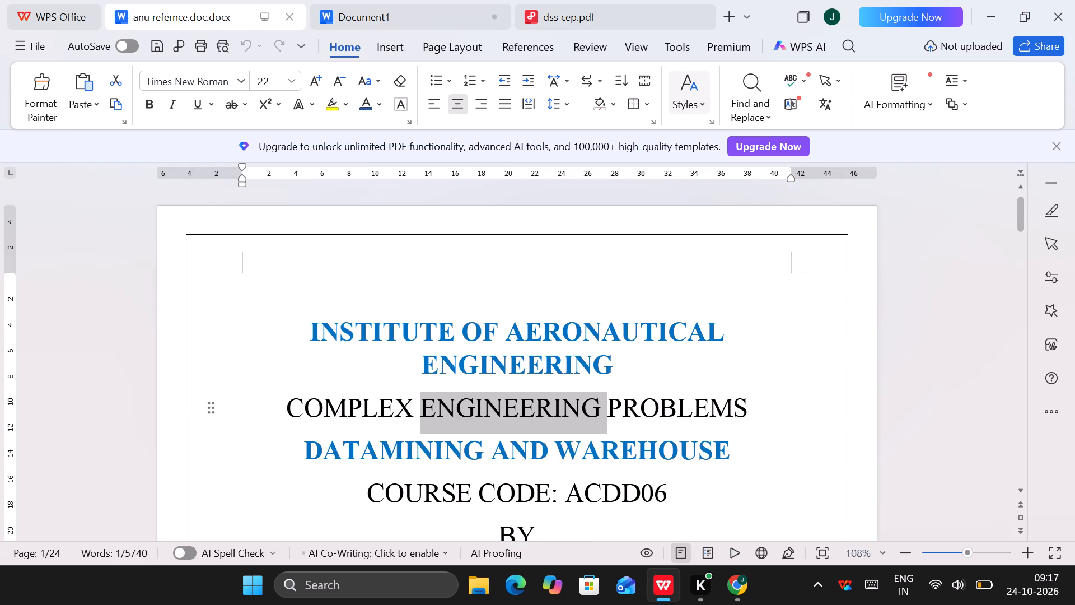
double_click(446, 451)
click(437, 0)
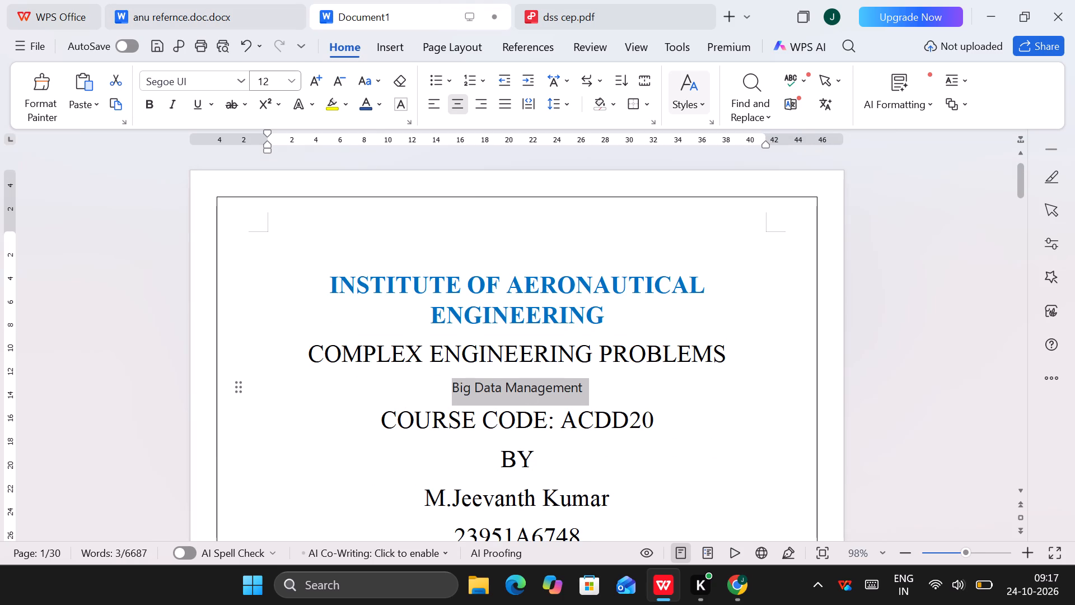
click(236, 85)
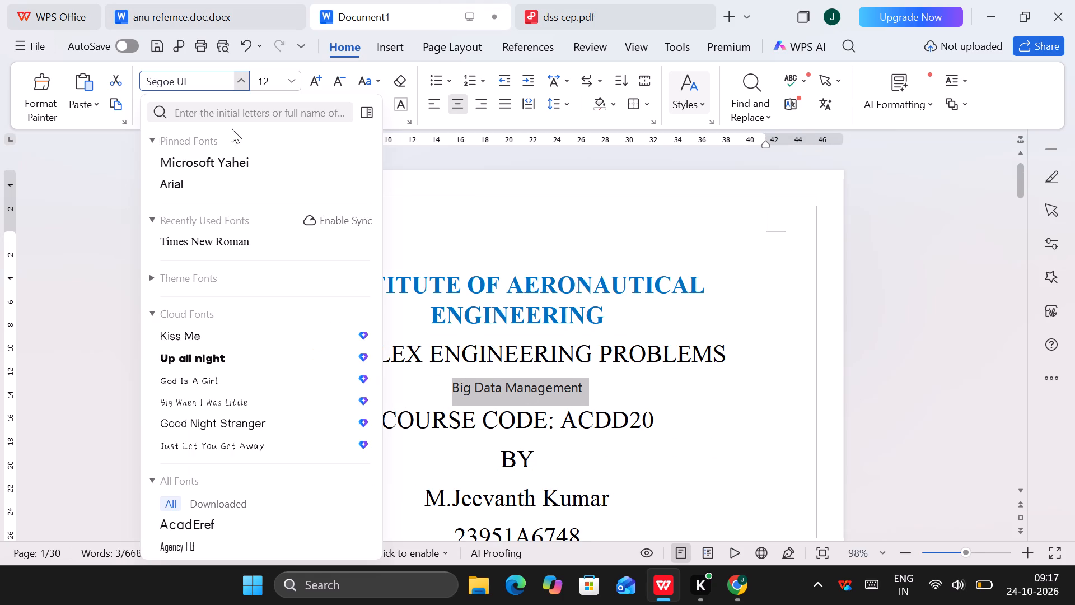
click(202, 240)
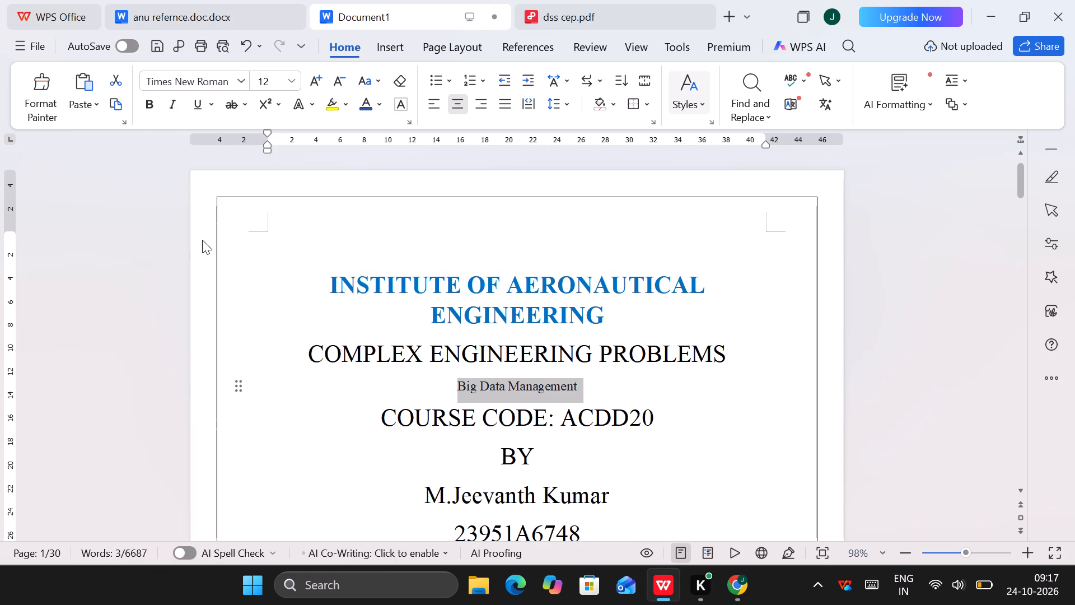
click(268, 84)
key(BackSpace)
text(22)
key(Return)
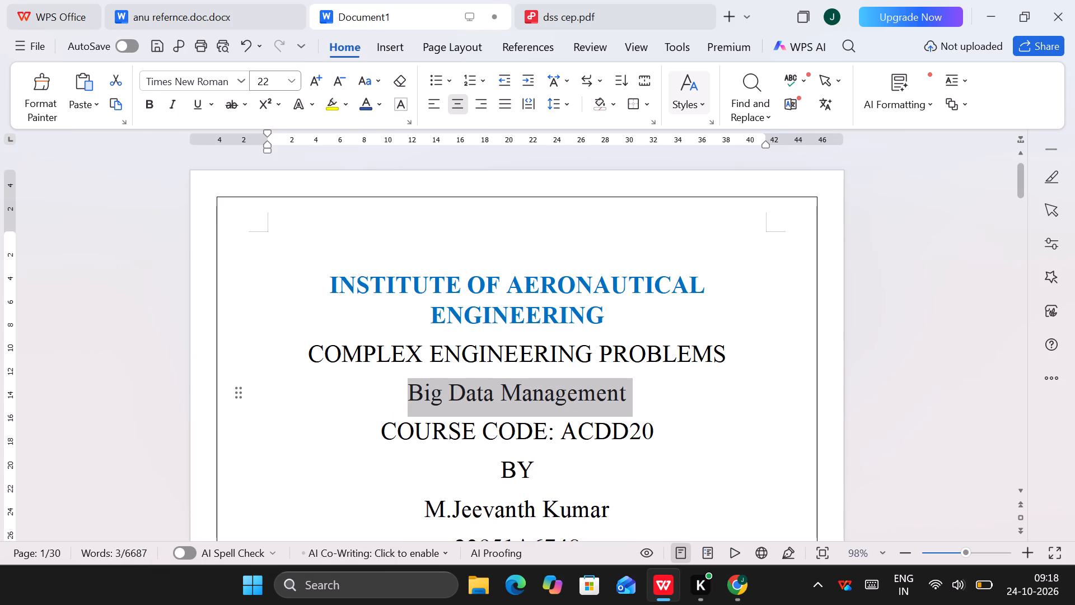
click(364, 108)
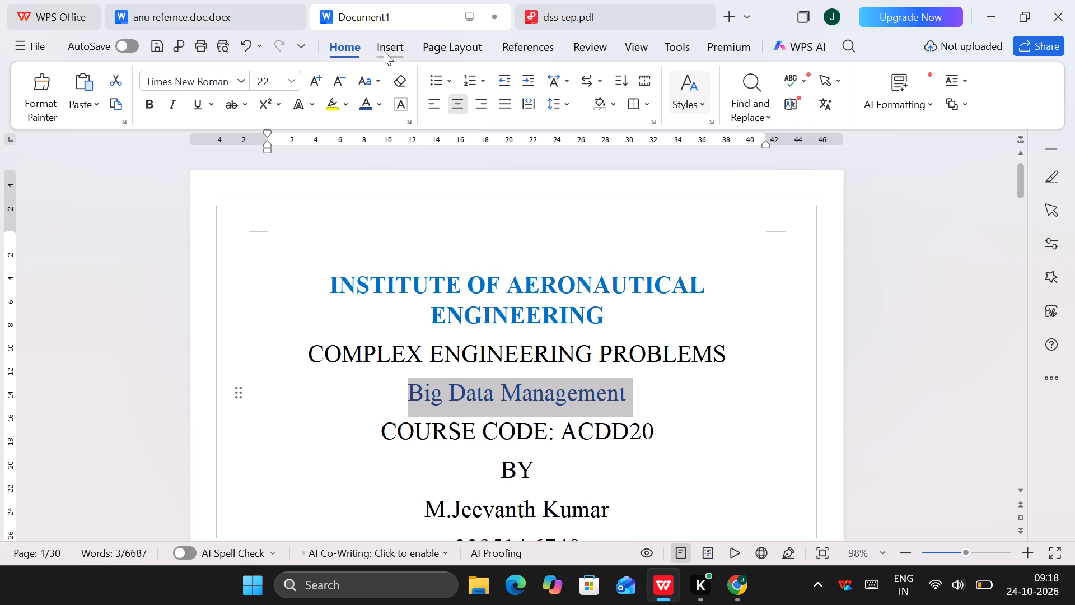
Check the Big Data Management course code on the college portal and change the cover page's course code to ACDD21.
key(alt+Tab)
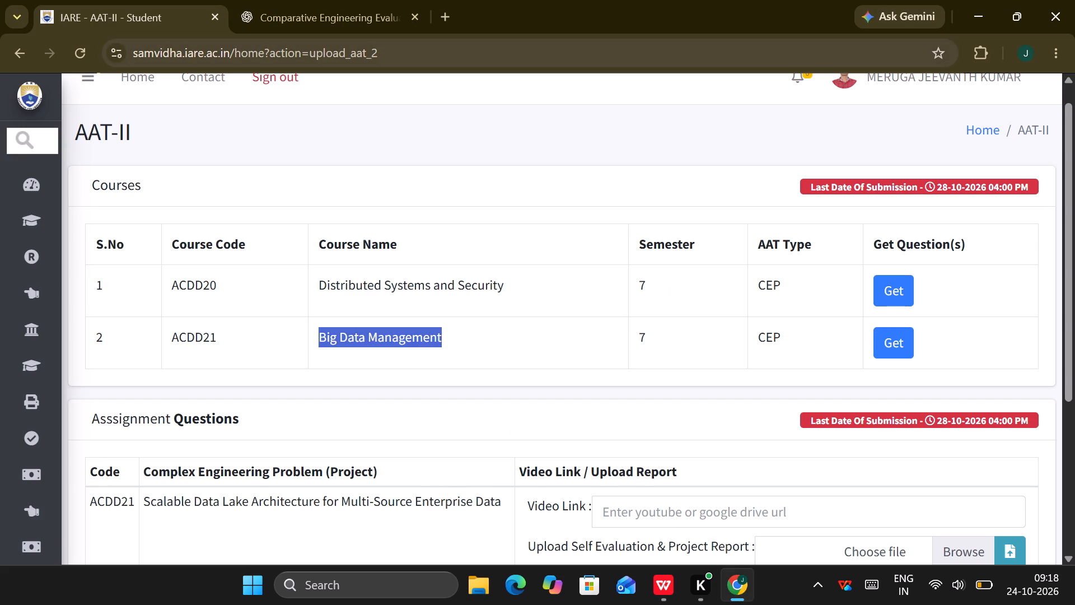
key(alt+Tab)
click(646, 434)
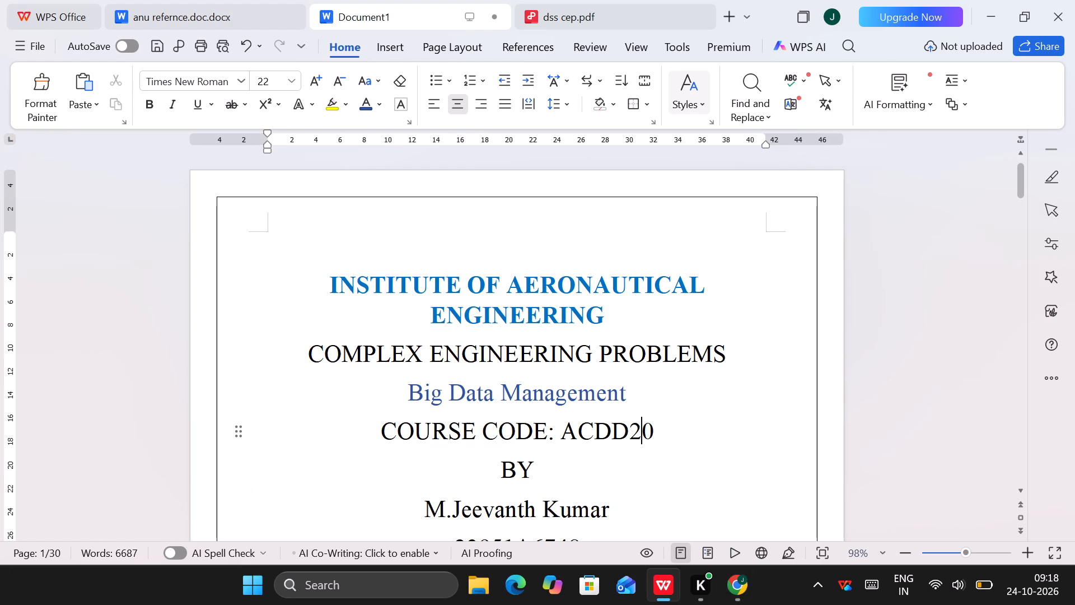
key(1)
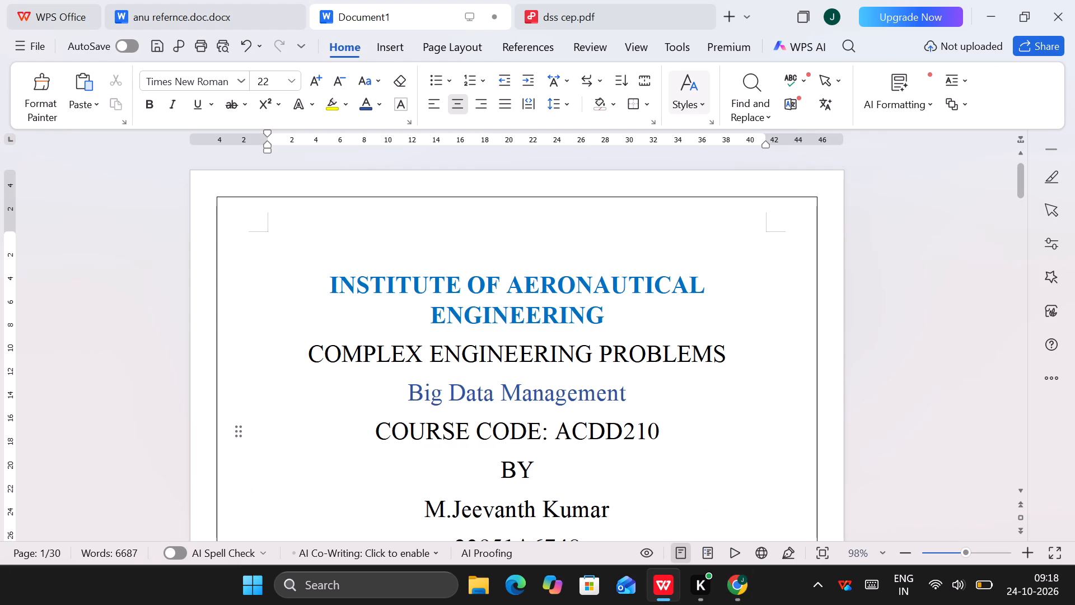
key(Delete)
key(Insert)
Replace the Course Name entry in the self-assessment form with the copied "Big Data Management".
scroll(646, 434, down, 2)
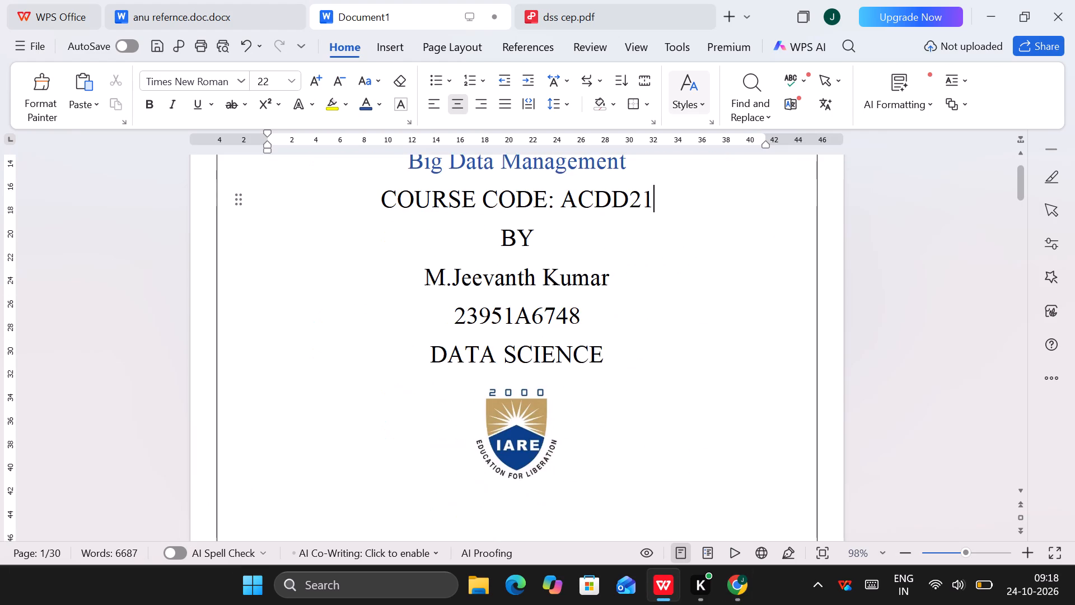
scroll(646, 434, down, 9)
scroll(646, 434, up, 2)
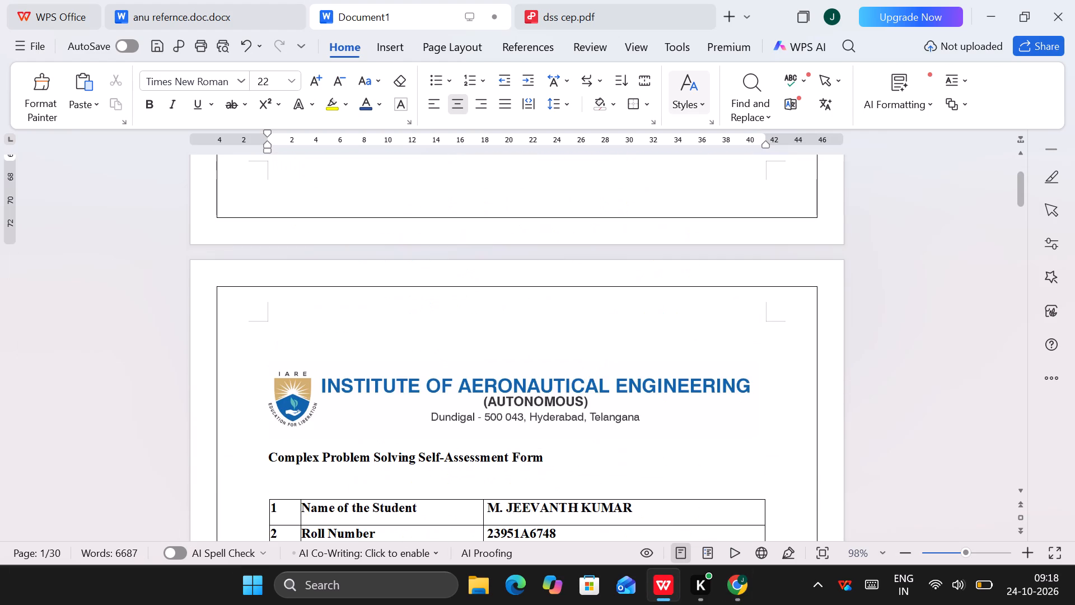
scroll(631, 421, down, 2)
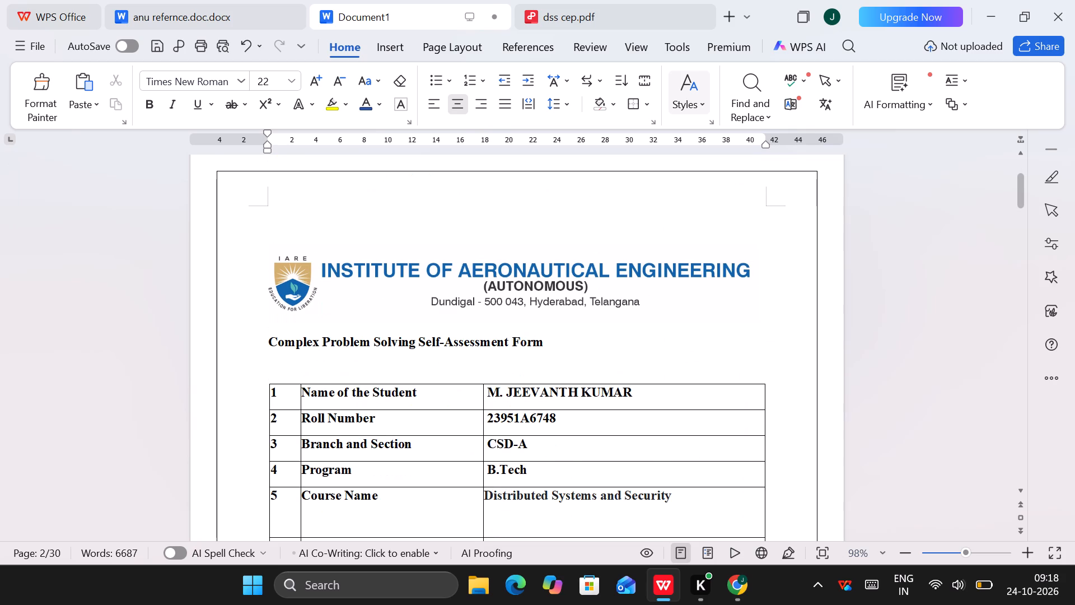
click(678, 495)
key(BackSpace)
key(BackSpace)
key(BackSpace)
key(BackSpace)
key(BackSpace)
key(BackSpace)
key(BackSpace)
key(BackSpace)
key(BackSpace)
key(BackSpace)
key(BackSpace)
key(BackSpace)
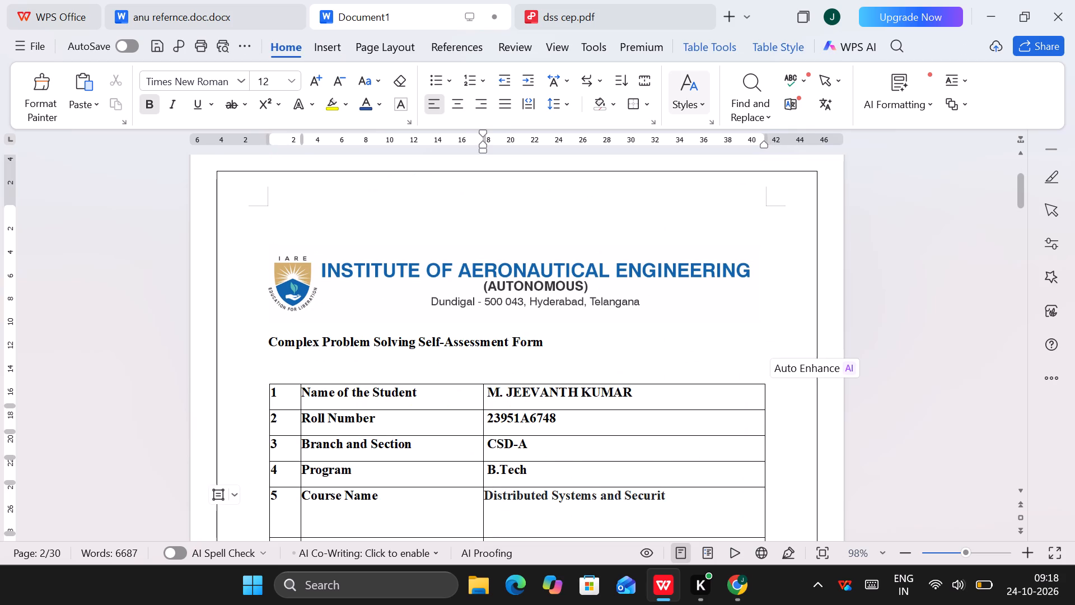
key(BackSpace)
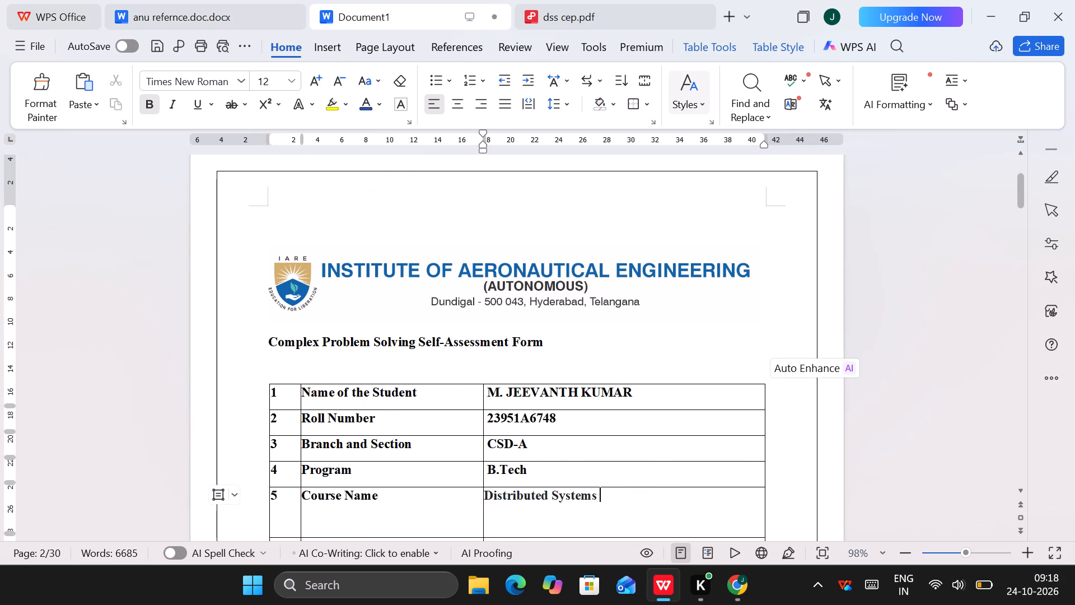
key(BackSpace)
key(BackSpace)
key(BackSpace)
key(BackSpace)
key(BackSpace)
key(BackSpace)
key(BackSpace)
key(BackSpace)
key(BackSpace)
key(BackSpace)
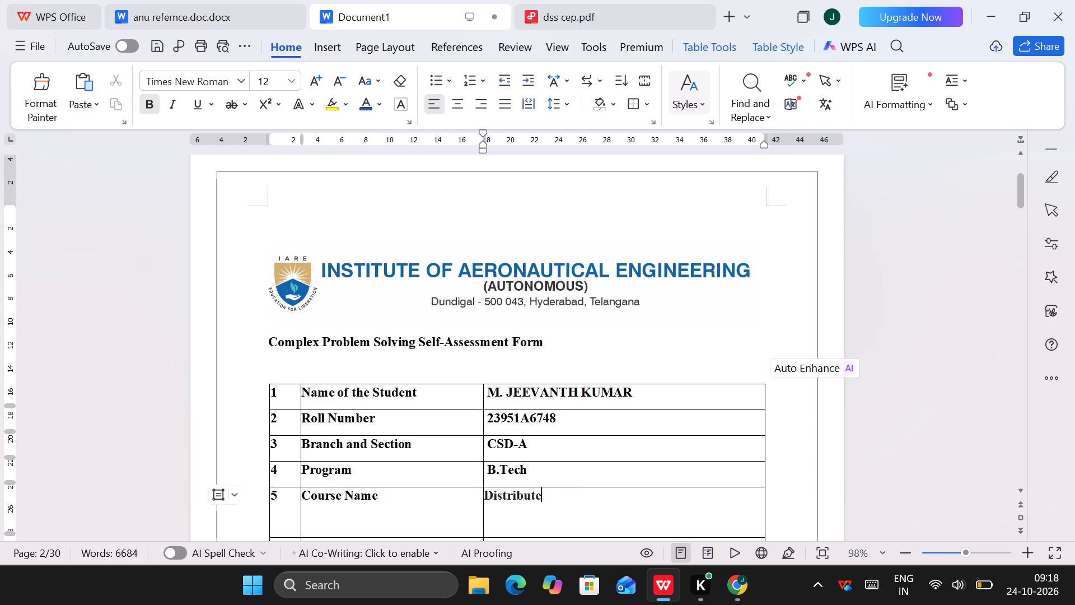
key(BackSpace)
key(BackSpace)
key(BackSpace)
key(BackSpace)
key(BackSpace)
key(BackSpace)
key(BackSpace)
key(BackSpace)
key(BackSpace)
key(BackSpace)
key(ctrl+v)
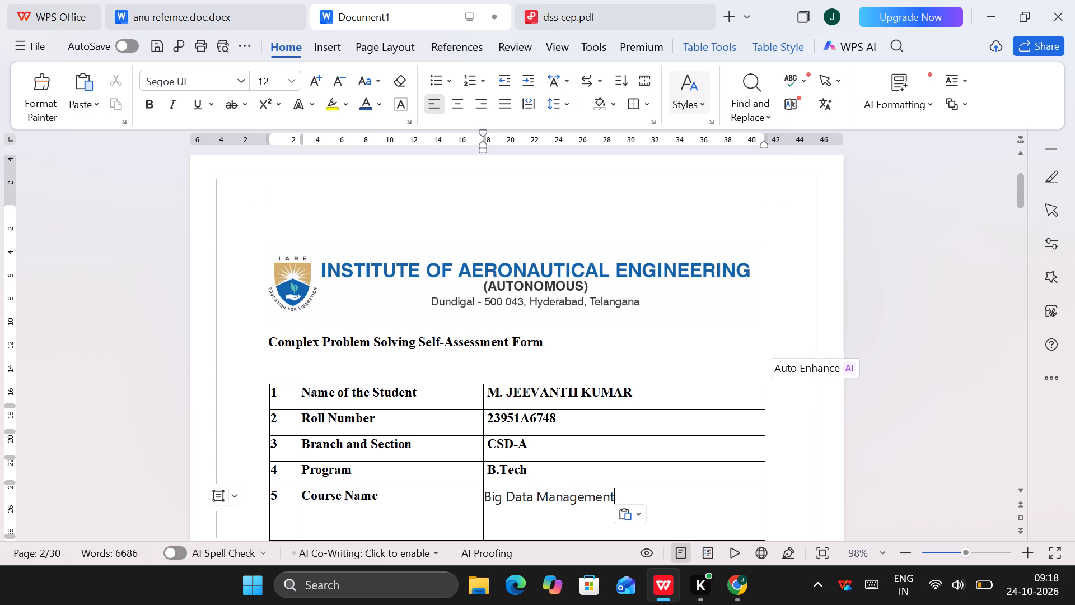
Format the form's Course Name entry in bold Times New Roman.
triple_click(582, 496)
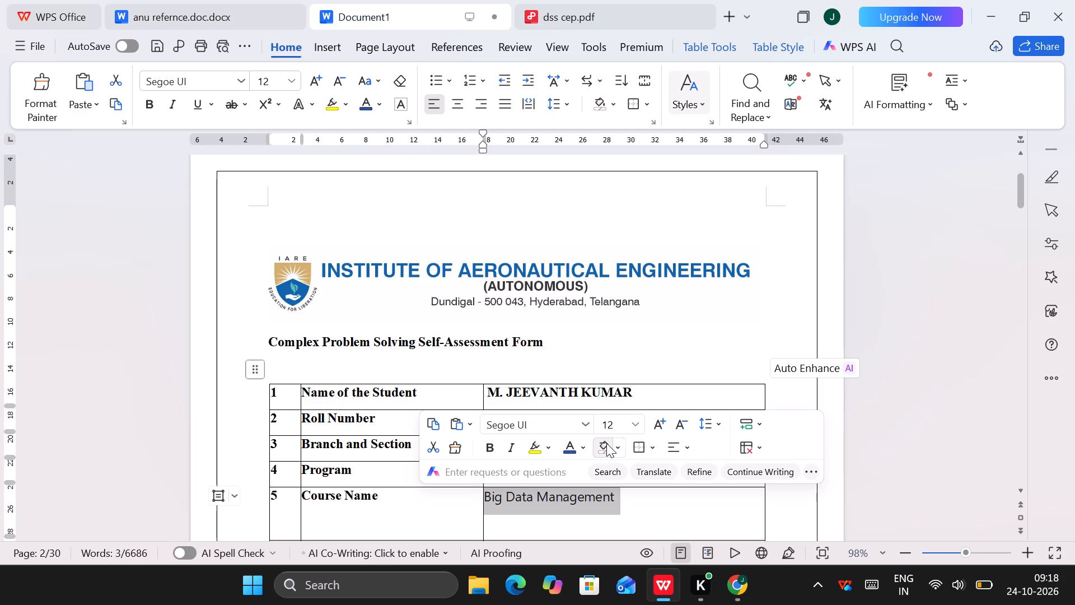
click(586, 424)
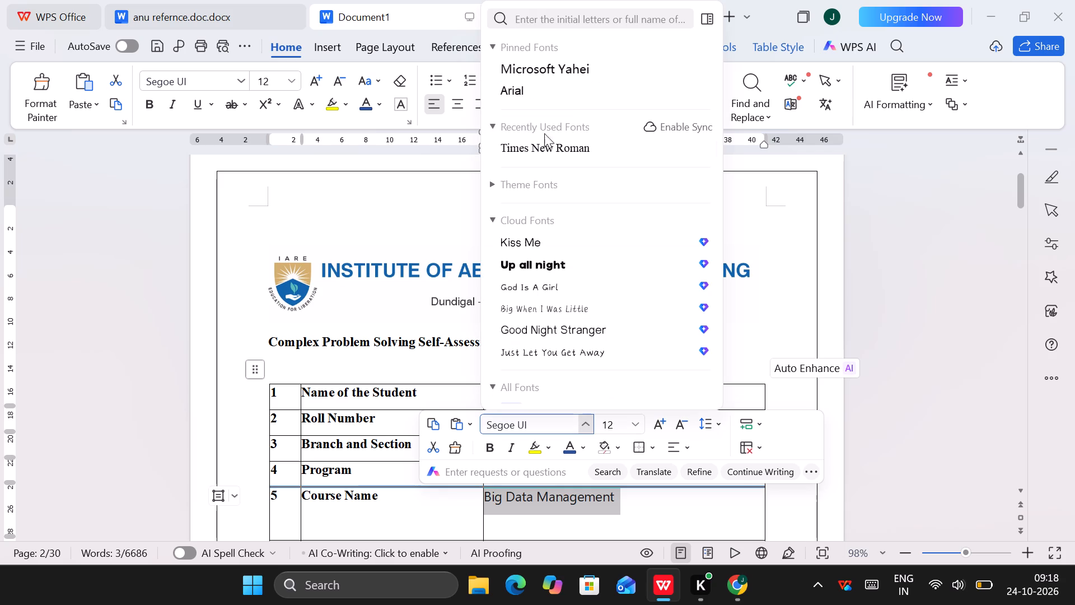
click(539, 148)
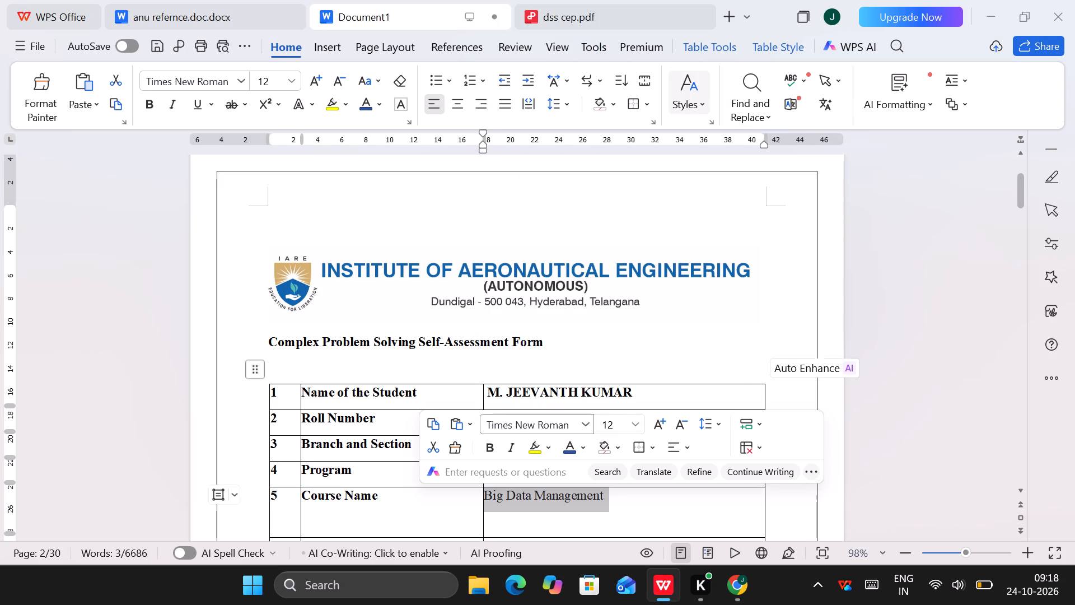
click(492, 449)
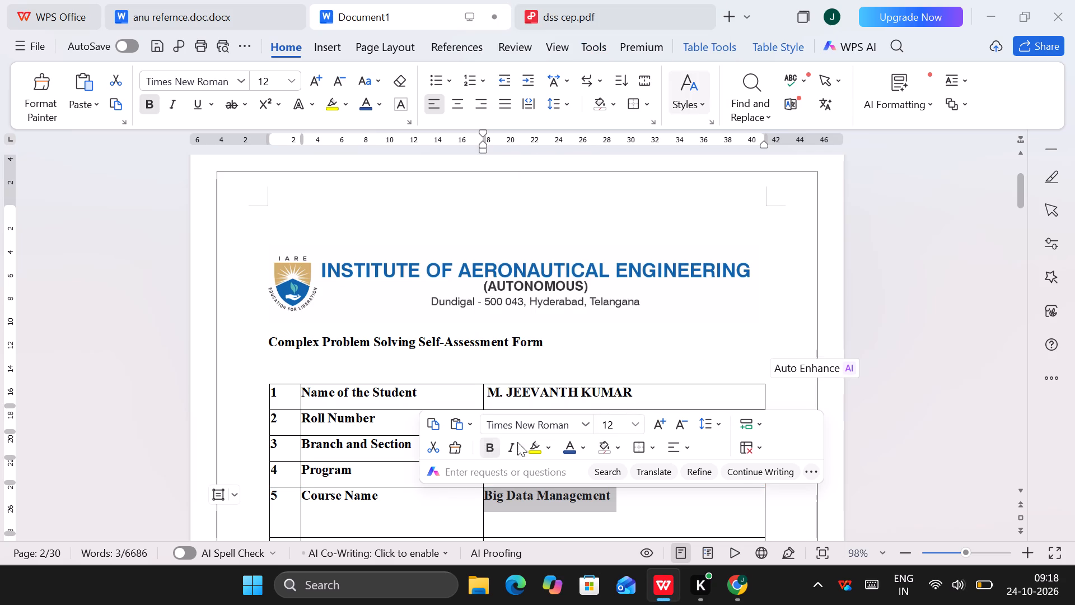
double_click(553, 397)
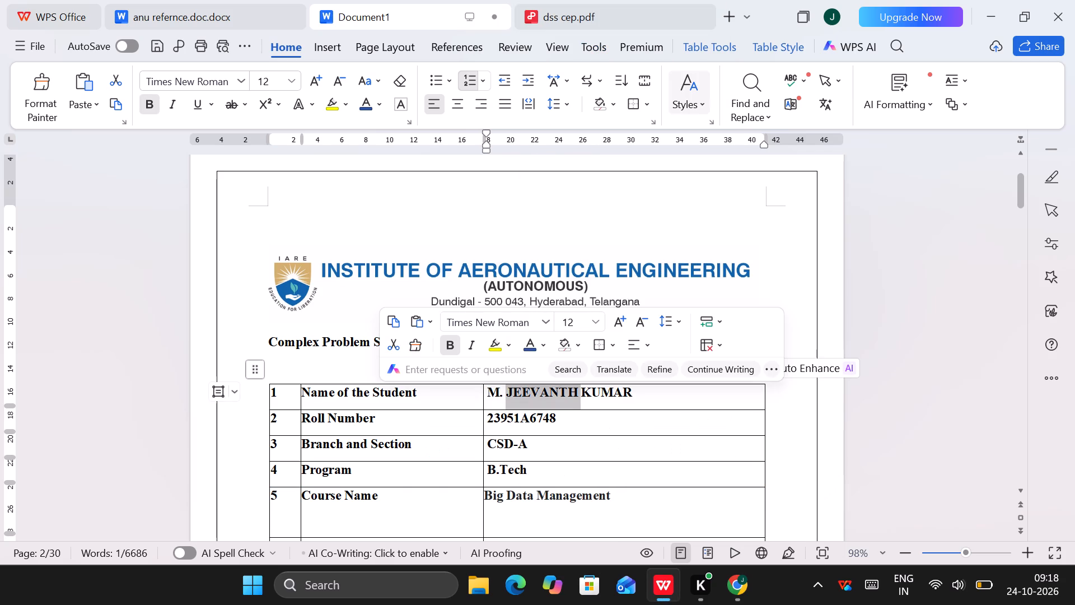
Change the Course Code entry in the self-assessment form to ACDD21.
scroll(549, 495, down, 1)
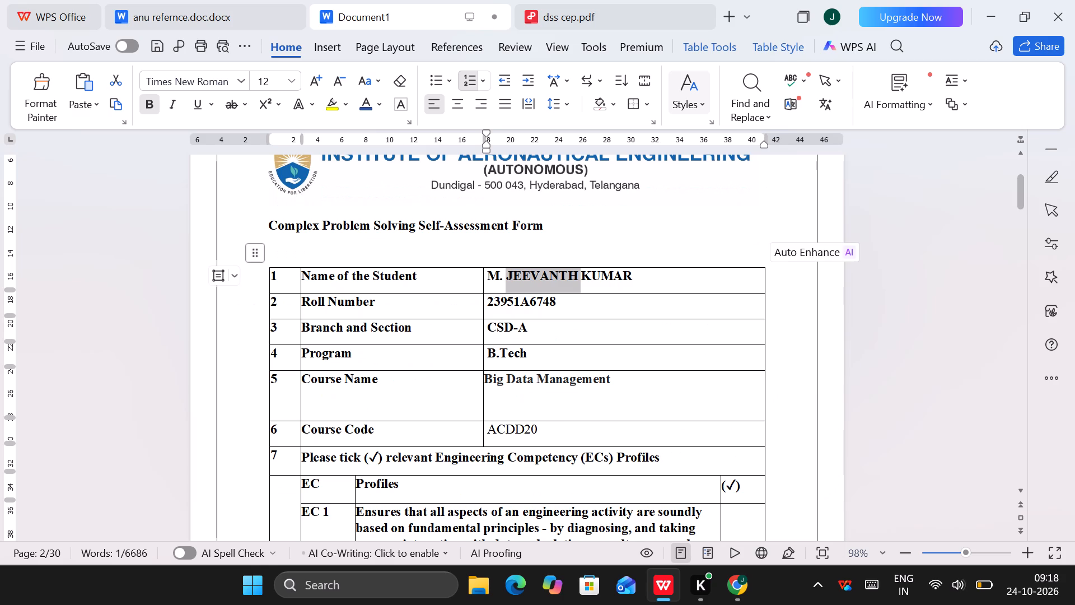
click(543, 434)
key(BackSpace)
key(1)
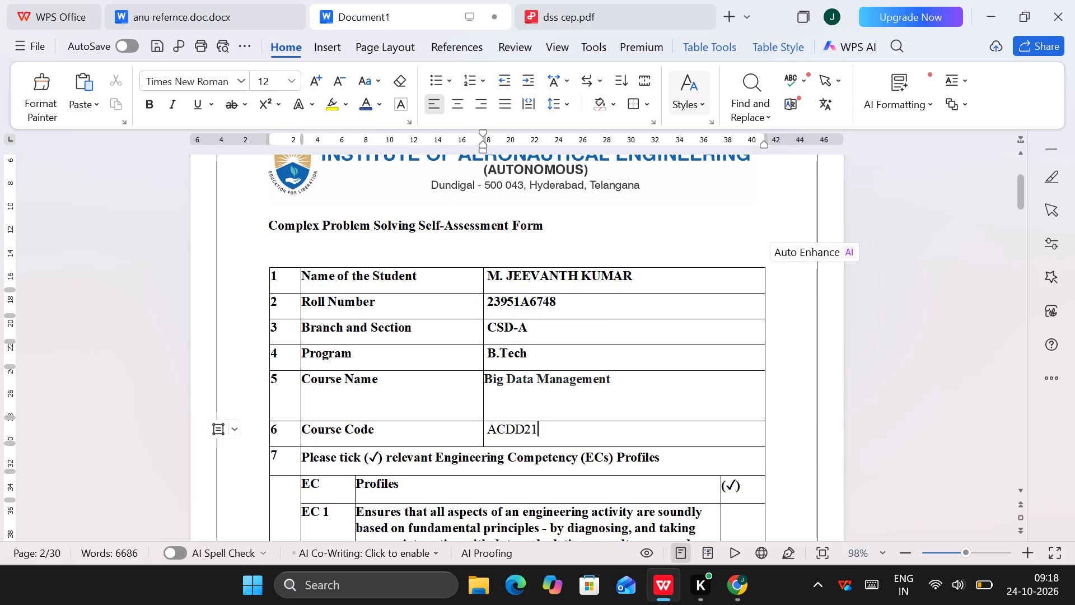
Look through the rest of the self-assessment form and the opening of the RPC and RMI report body.
scroll(543, 434, down, 4)
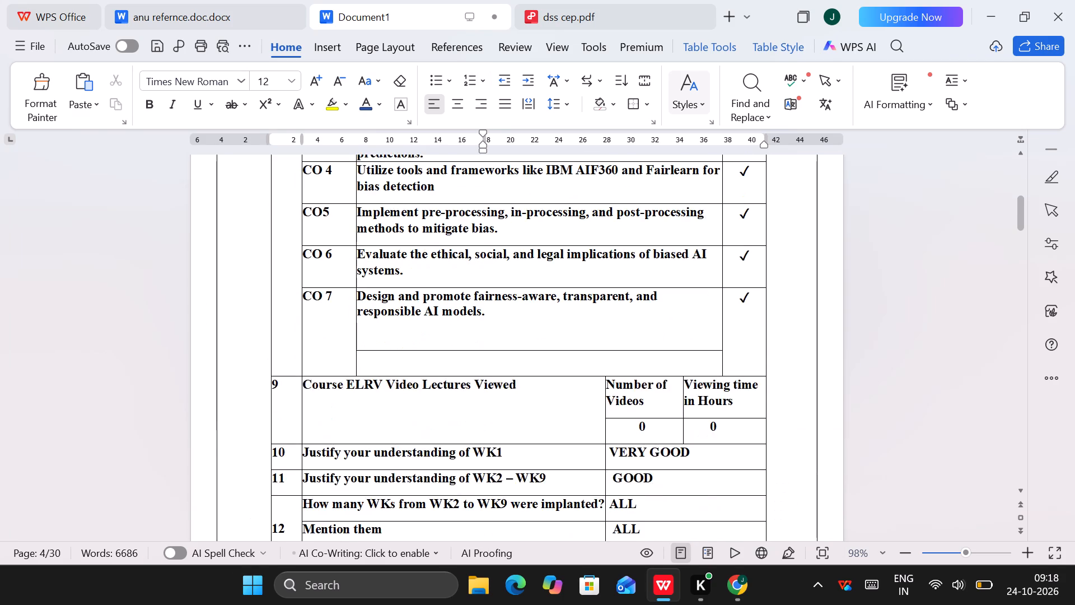
scroll(543, 434, up, 4)
scroll(543, 434, down, 4)
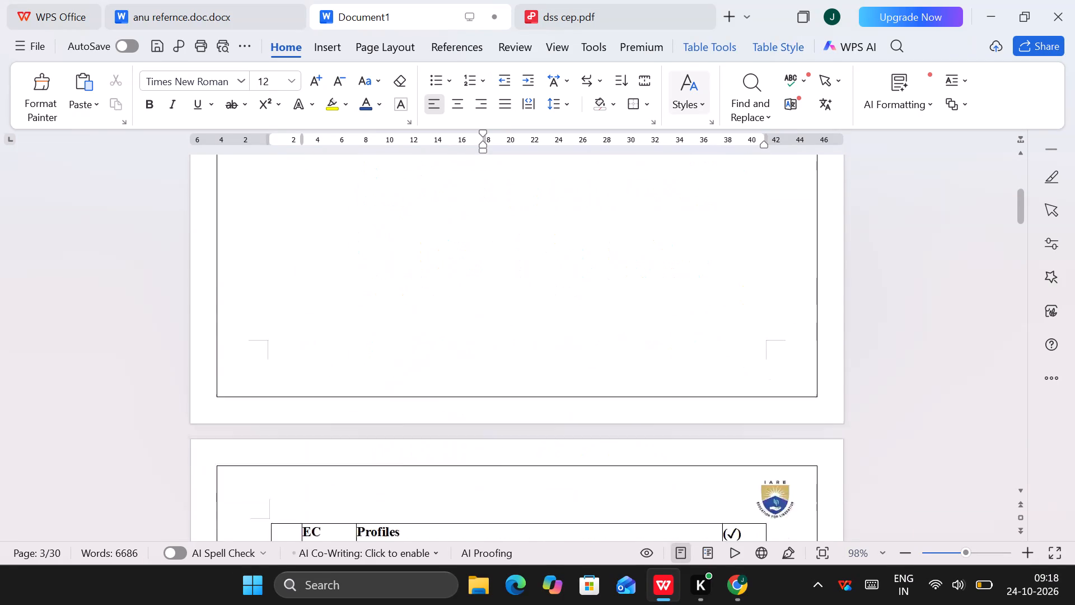
scroll(543, 434, down, 2)
scroll(543, 434, up, 4)
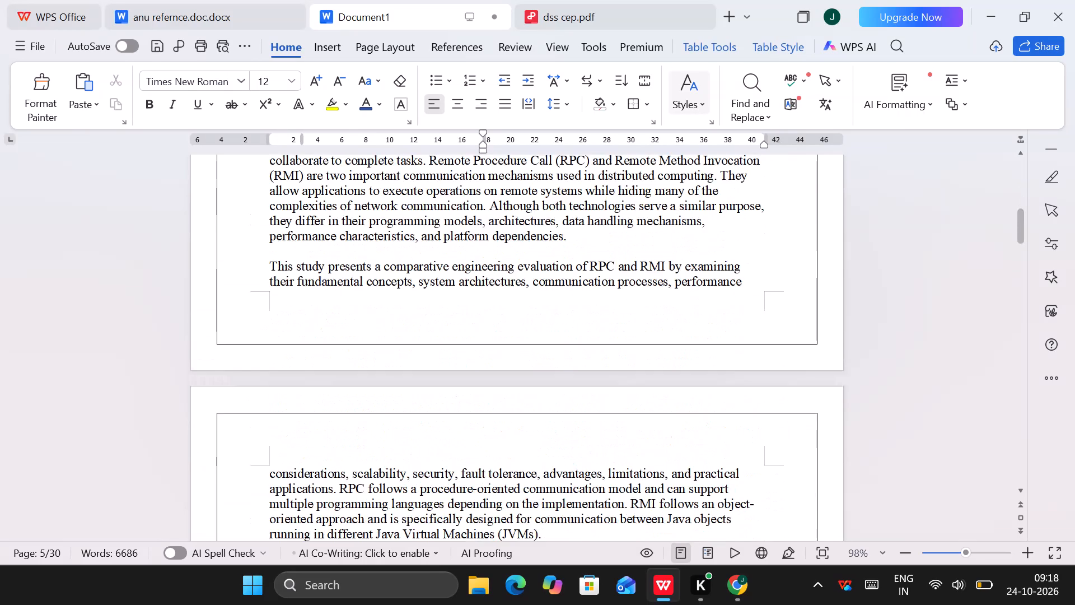
scroll(543, 434, up, 6)
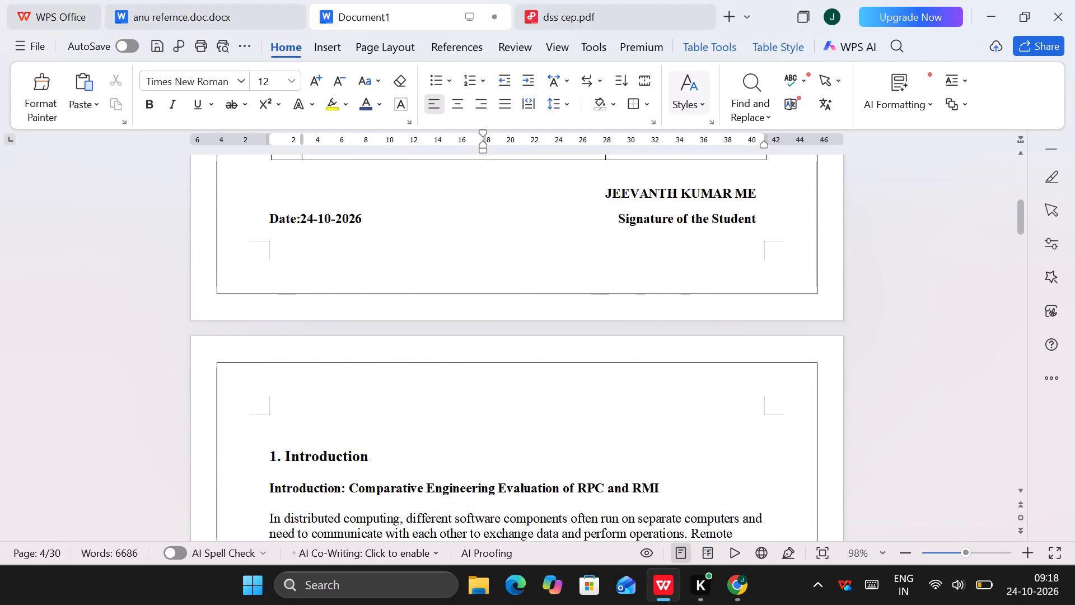
click(740, 587)
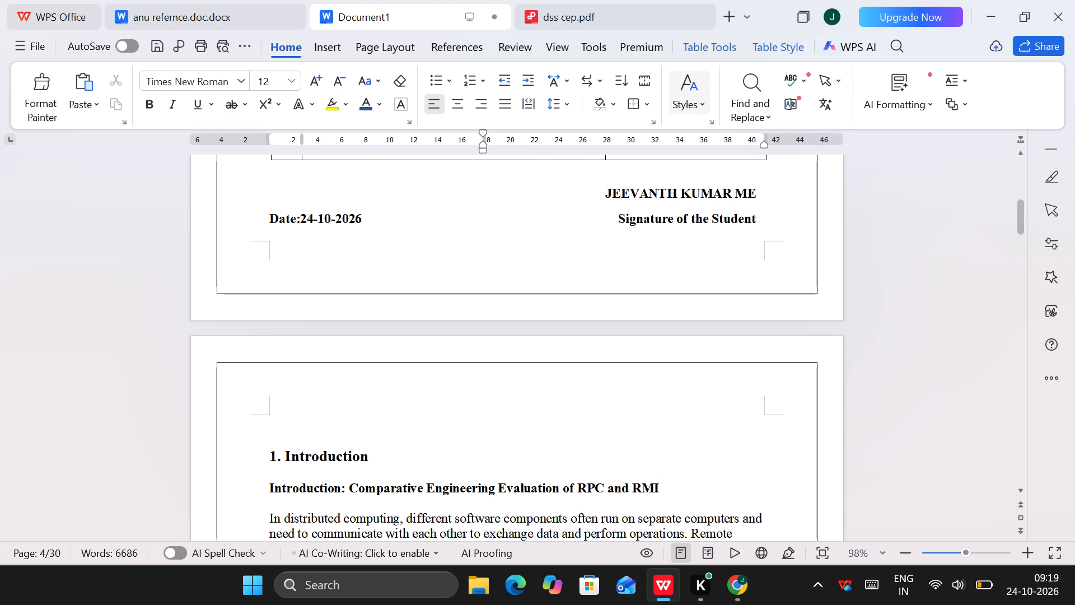
drag(268, 454, 300, 603)
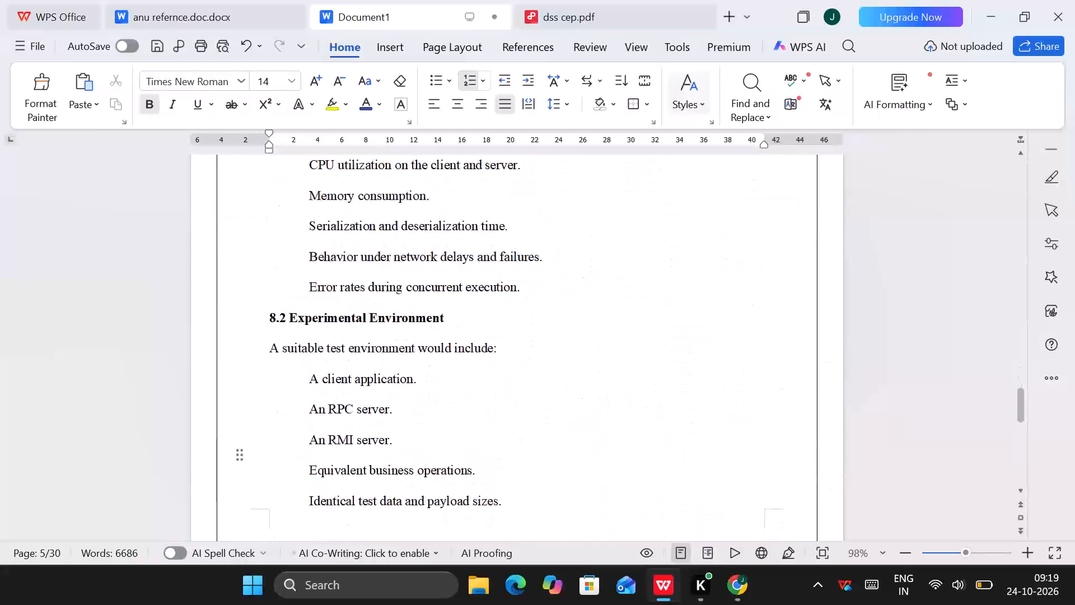
drag(300, 603, 402, 495)
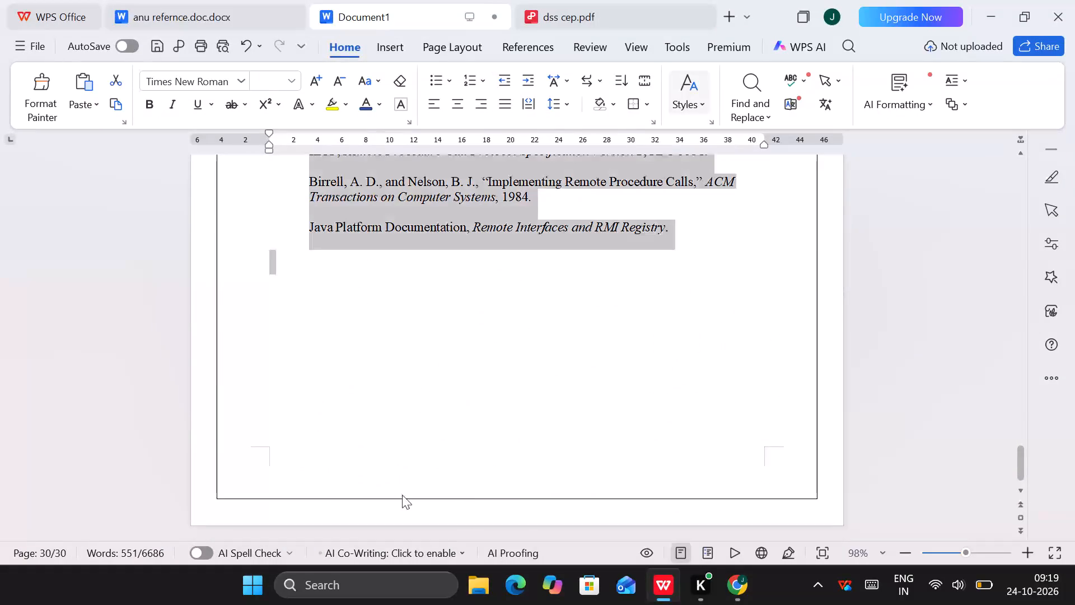
drag(402, 495, 571, 408)
key(BackSpace)
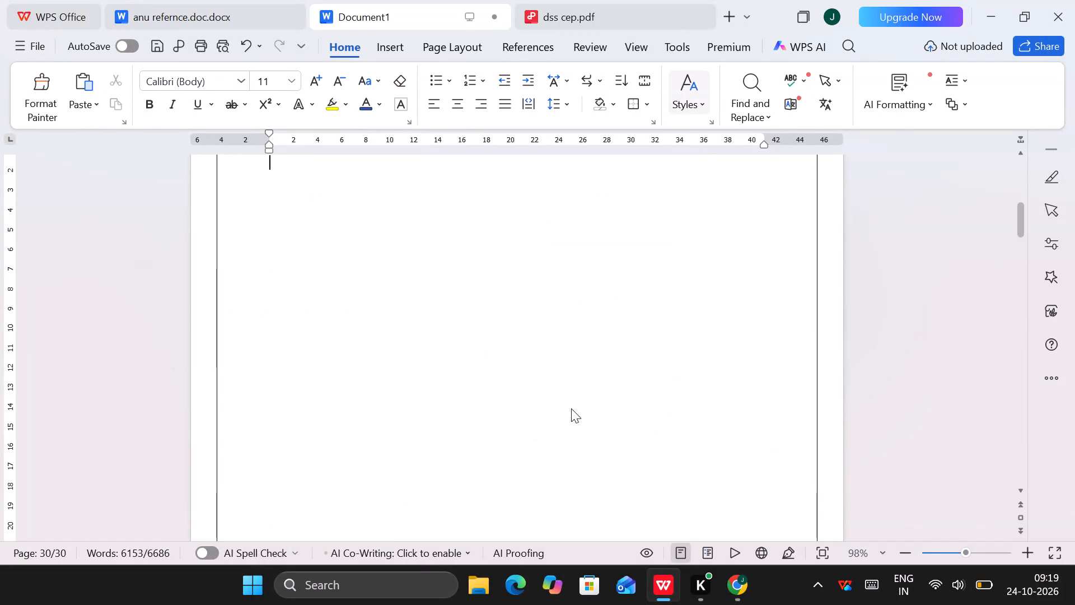
scroll(571, 408, up, 3)
Copy ChatGPT's complete data lake report and paste it into Document1 after the self-assessment form.
click(732, 582)
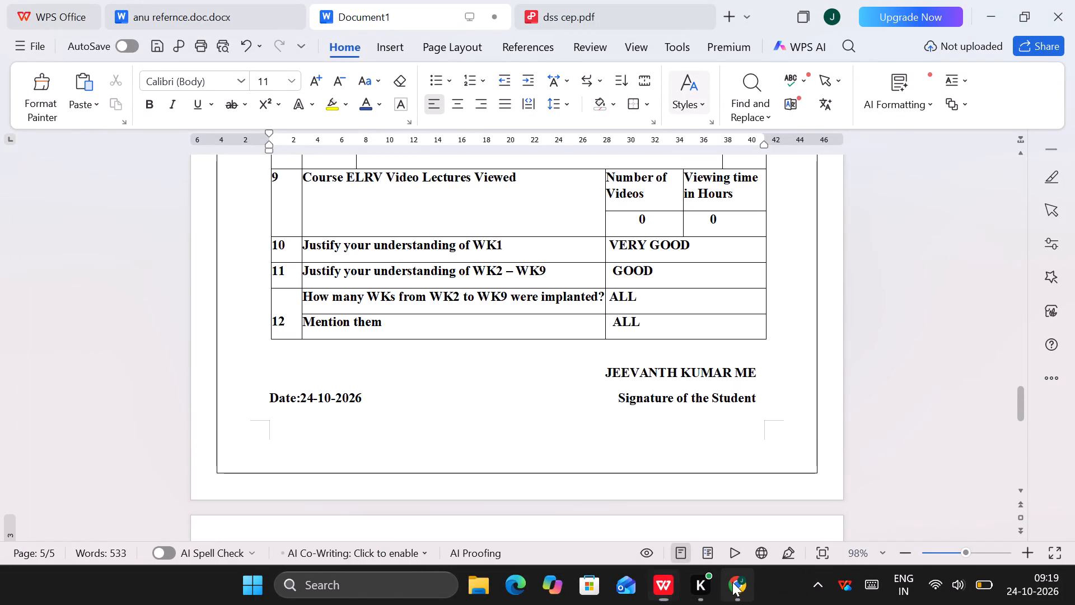
scroll(573, 350, down, 2)
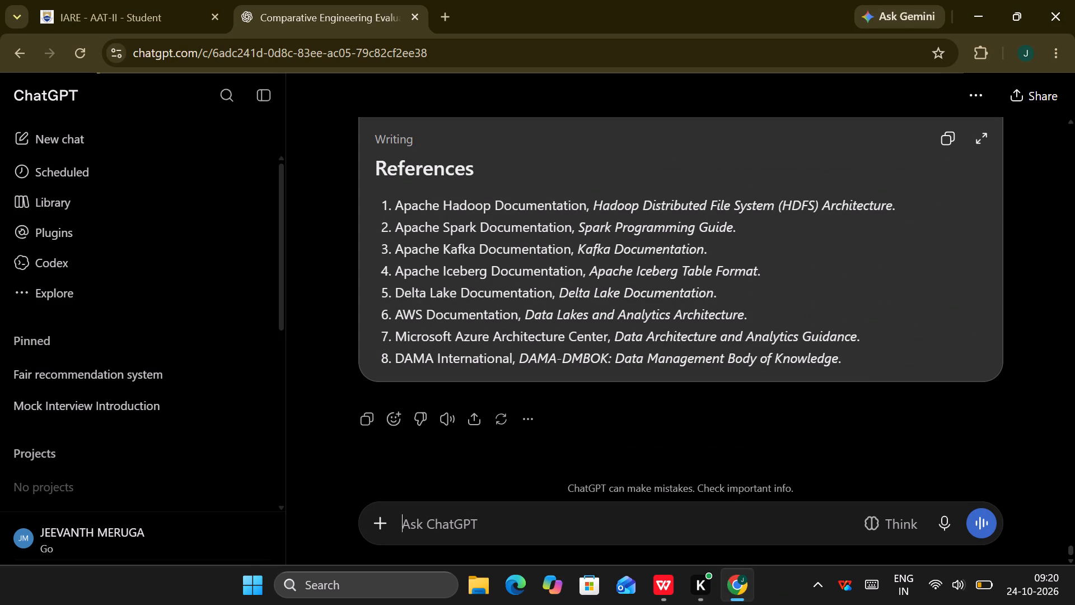
click(939, 136)
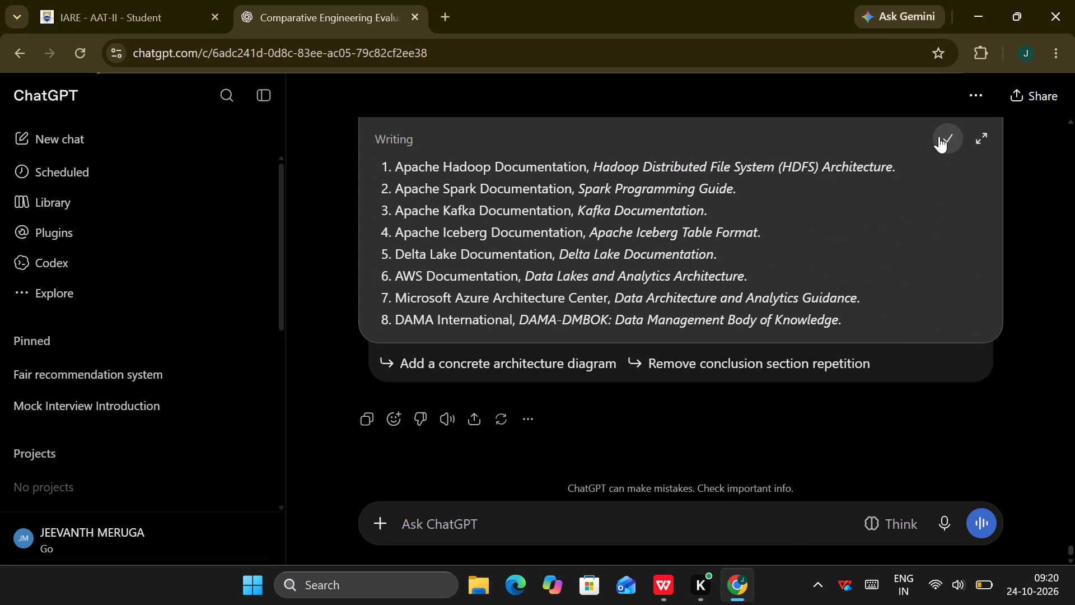
click(678, 585)
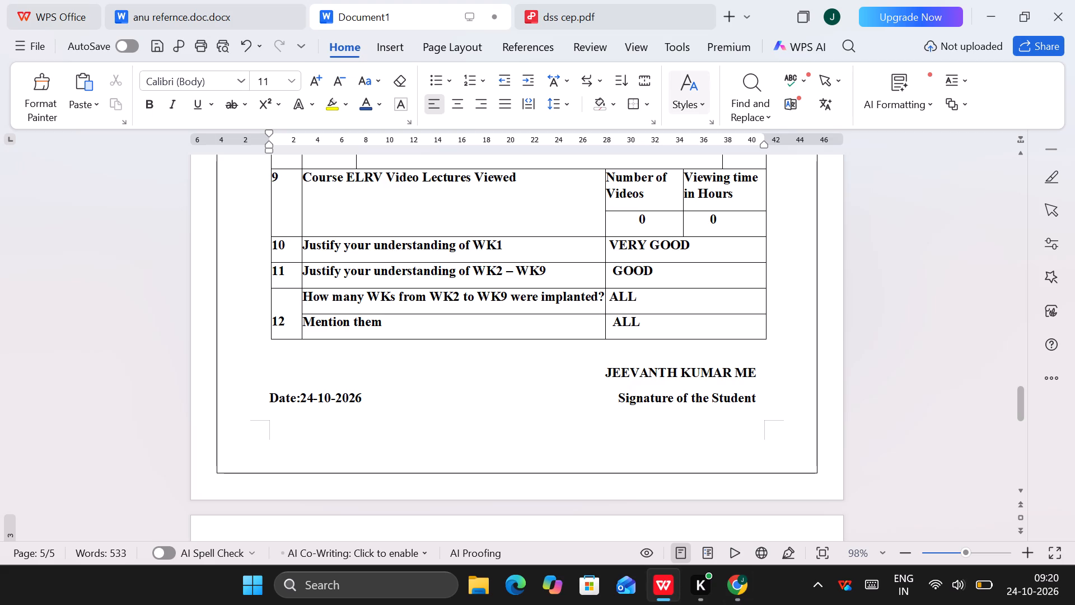
scroll(512, 460, down, 1)
key(ctrl+v)
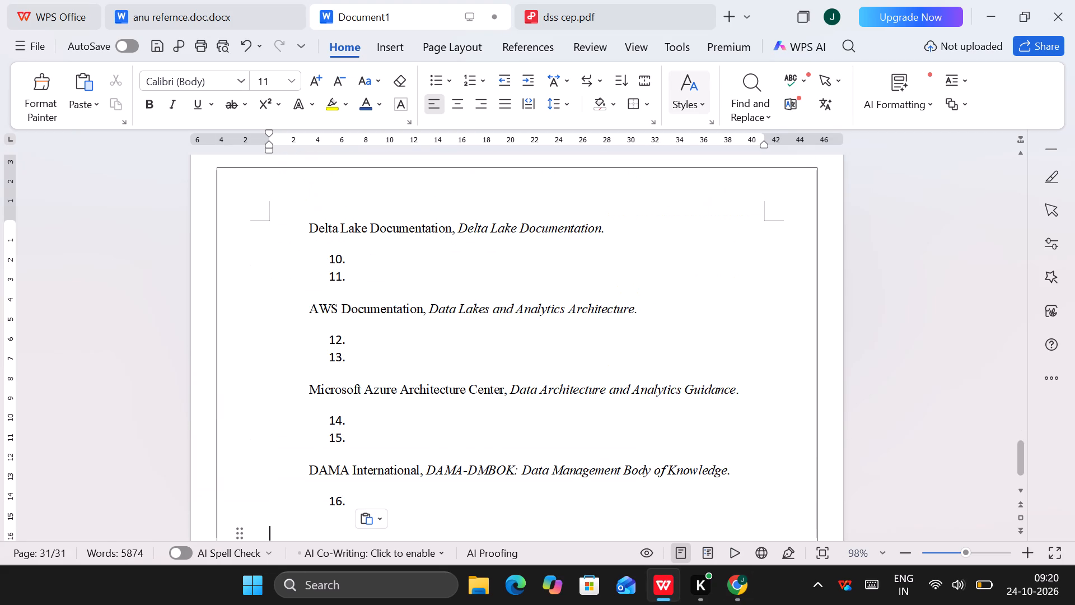
Set the font of the whole pasted report, from the "Scalable Data Lake Architecture" title to the last reference, to Times New Roman.
scroll(378, 476, up, 7)
scroll(378, 476, up, 20)
scroll(378, 476, up, 20)
scroll(378, 476, up, 20)
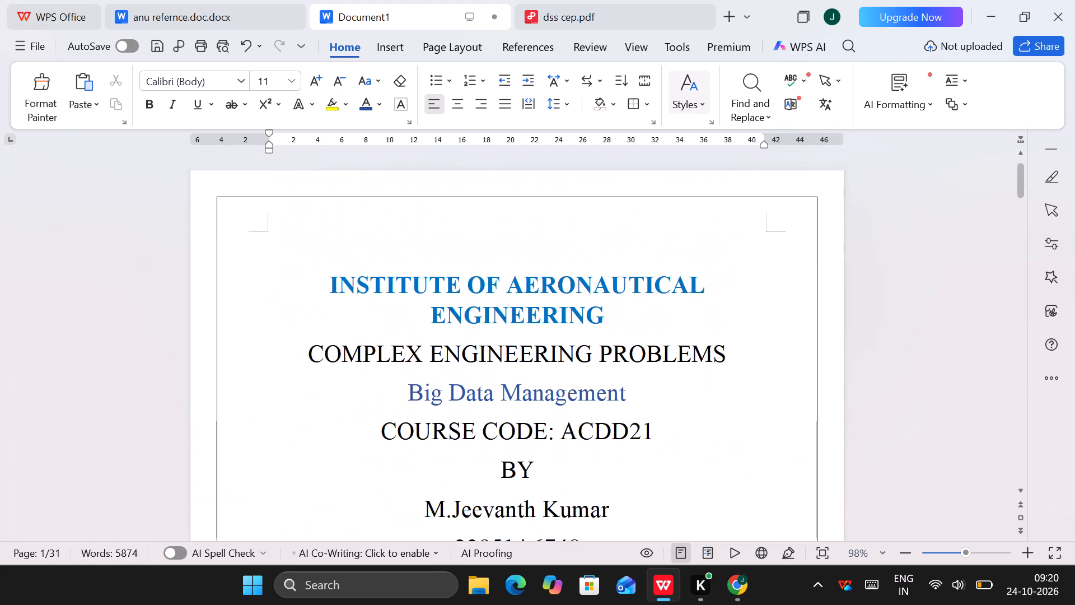
scroll(378, 476, down, 6)
scroll(378, 476, up, 1)
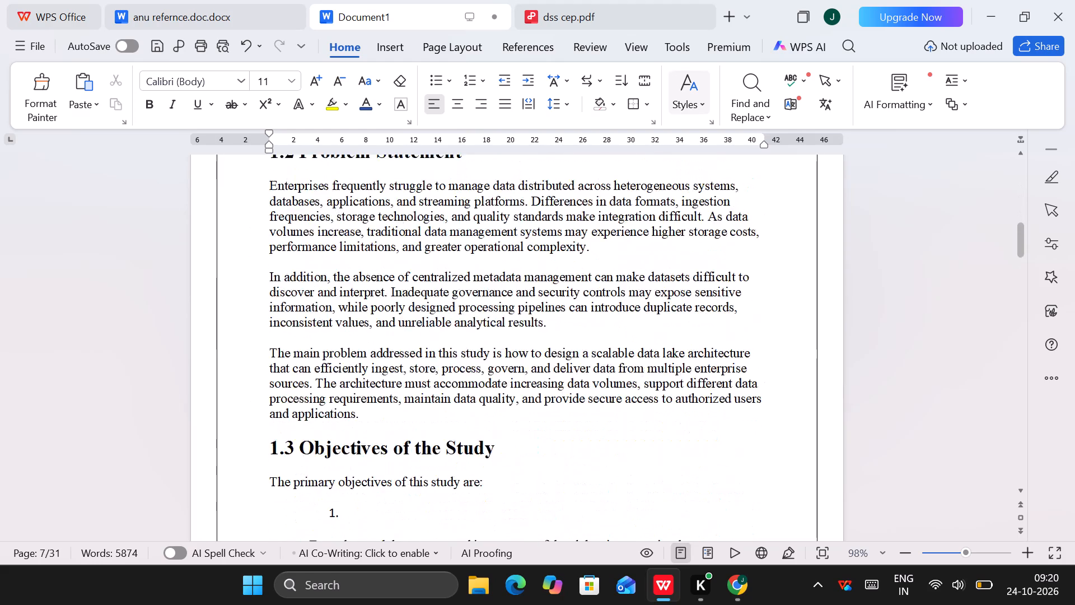
scroll(378, 476, up, 5)
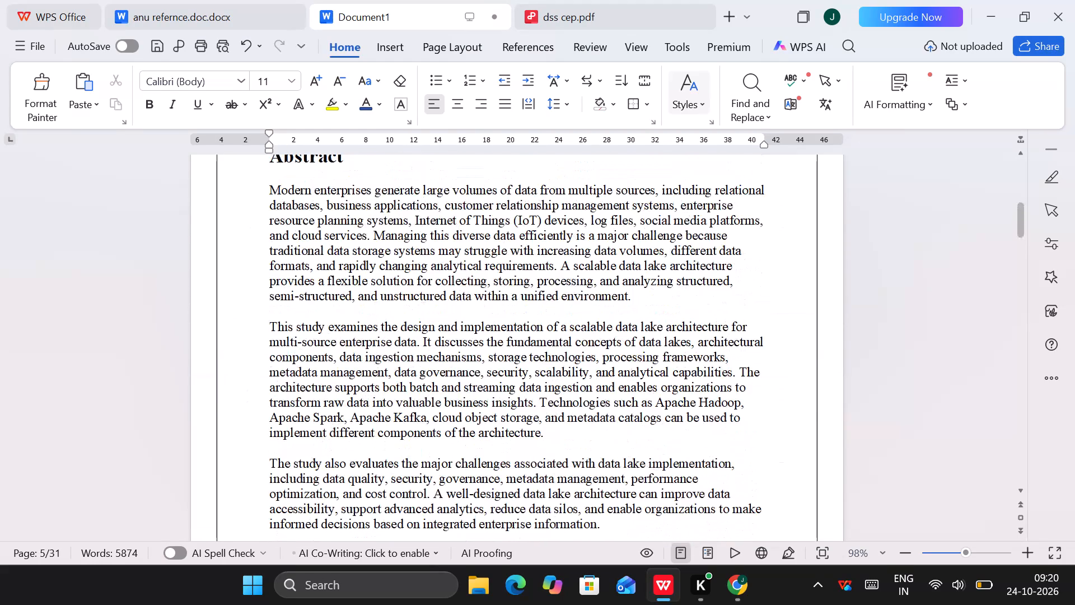
scroll(378, 476, up, 1)
scroll(335, 264, up, 1)
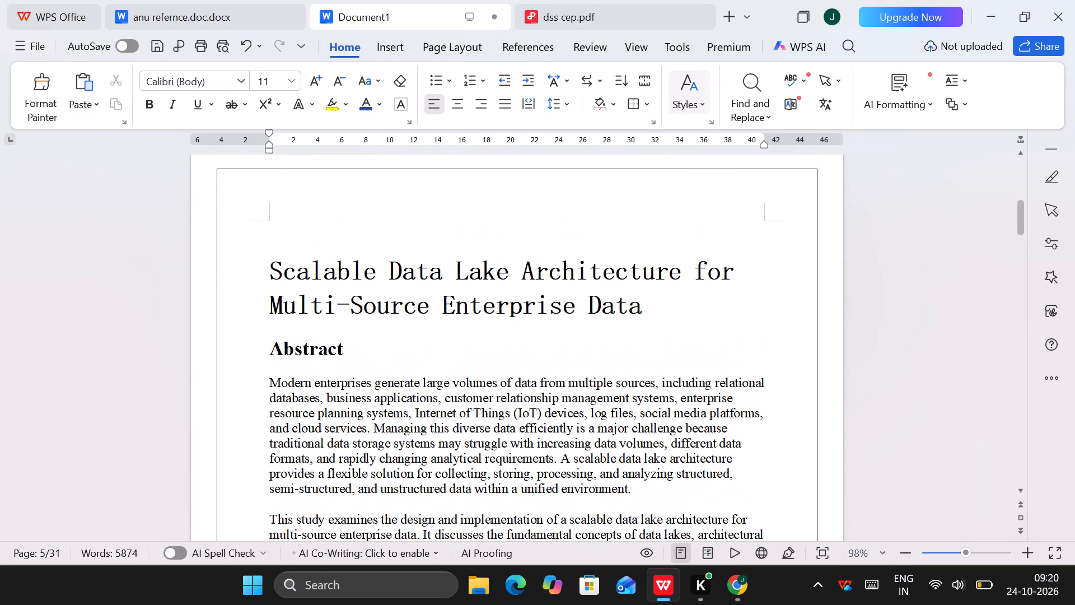
drag(272, 279, 464, 318)
click(269, 277)
drag(269, 277, 418, 604)
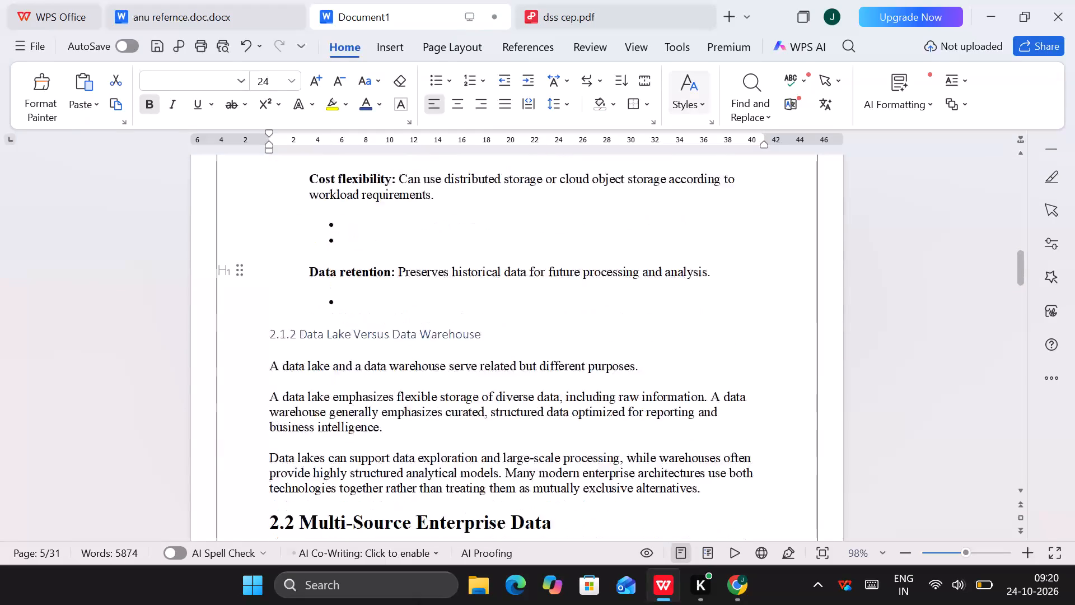
drag(418, 604, 405, 604)
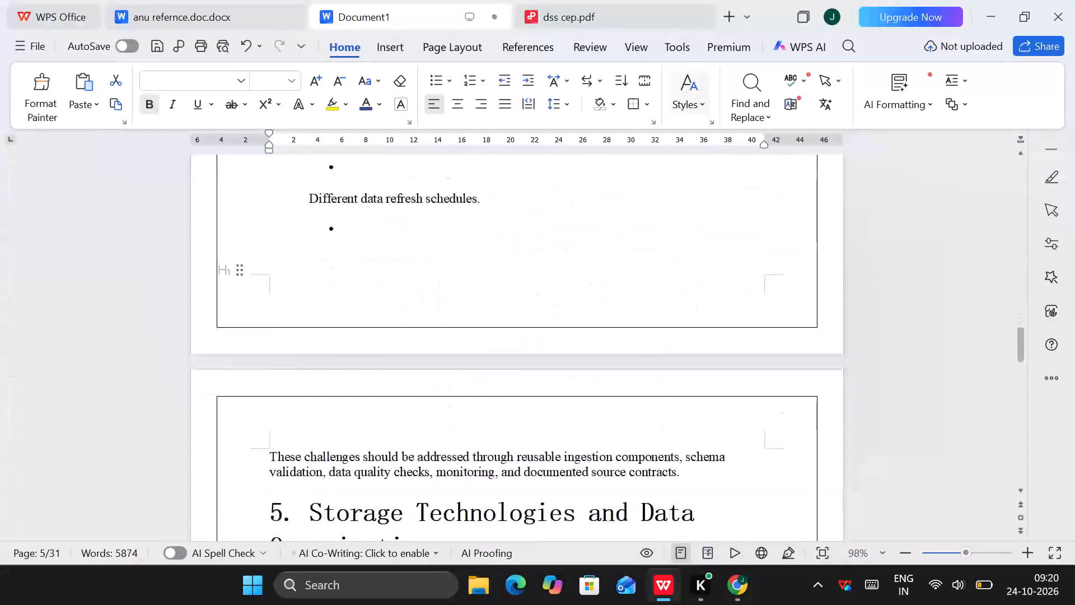
drag(405, 604, 426, 604)
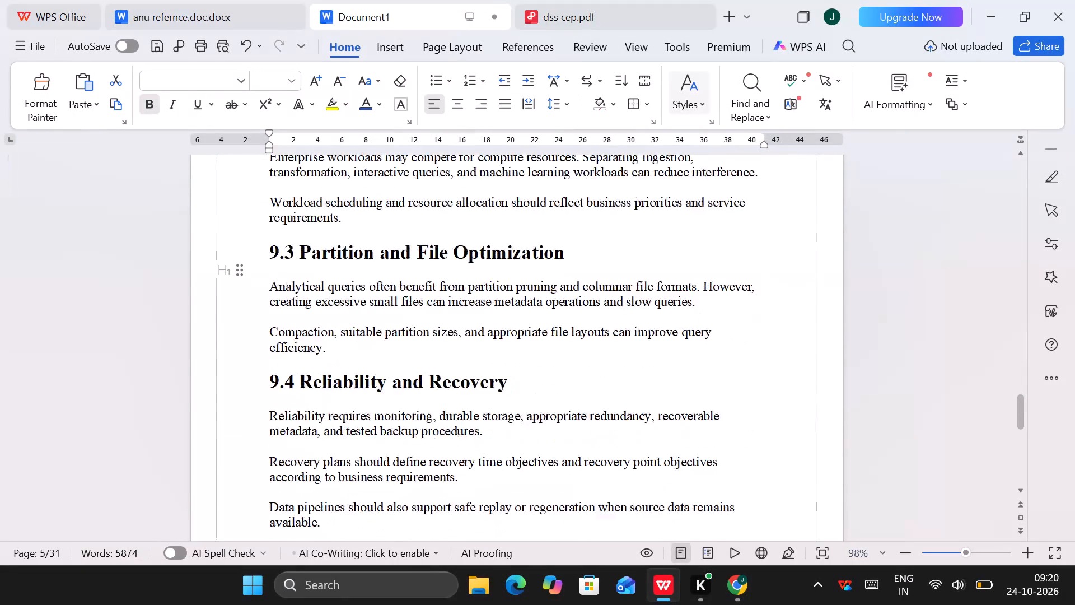
drag(426, 604, 390, 371)
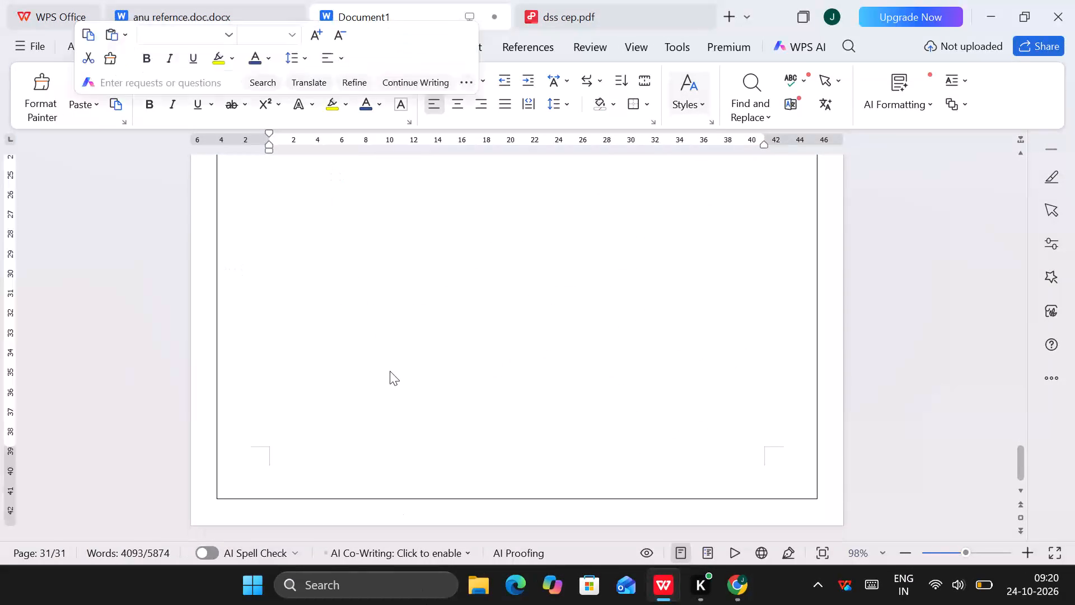
click(173, 44)
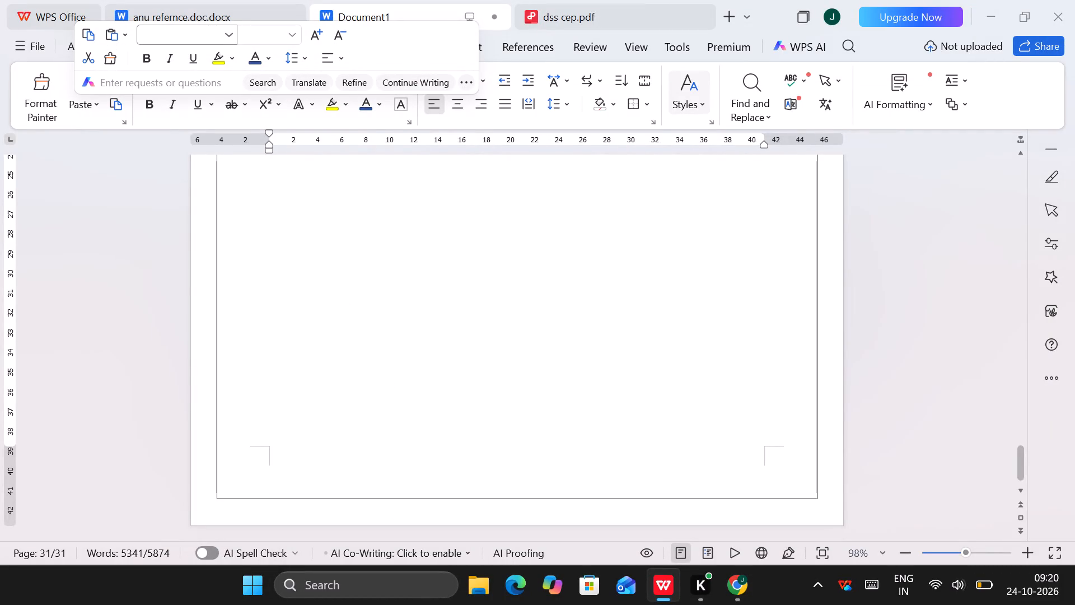
key(t)
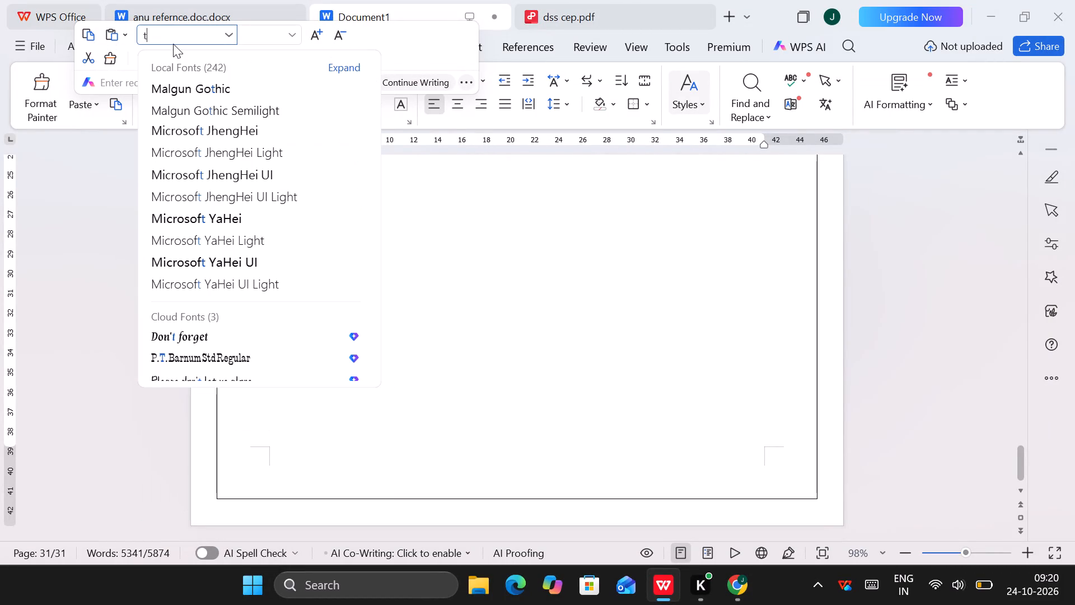
text(im)
key(Down)
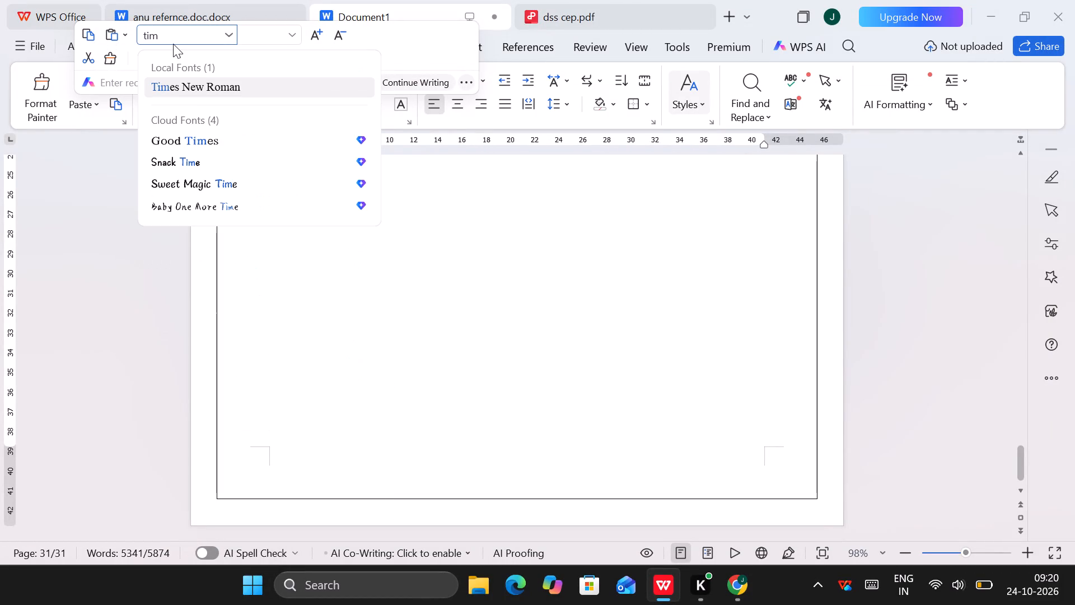
key(Return)
Set the "Abstract" heading below the report title to font size 14.
scroll(111, 248, up, 5)
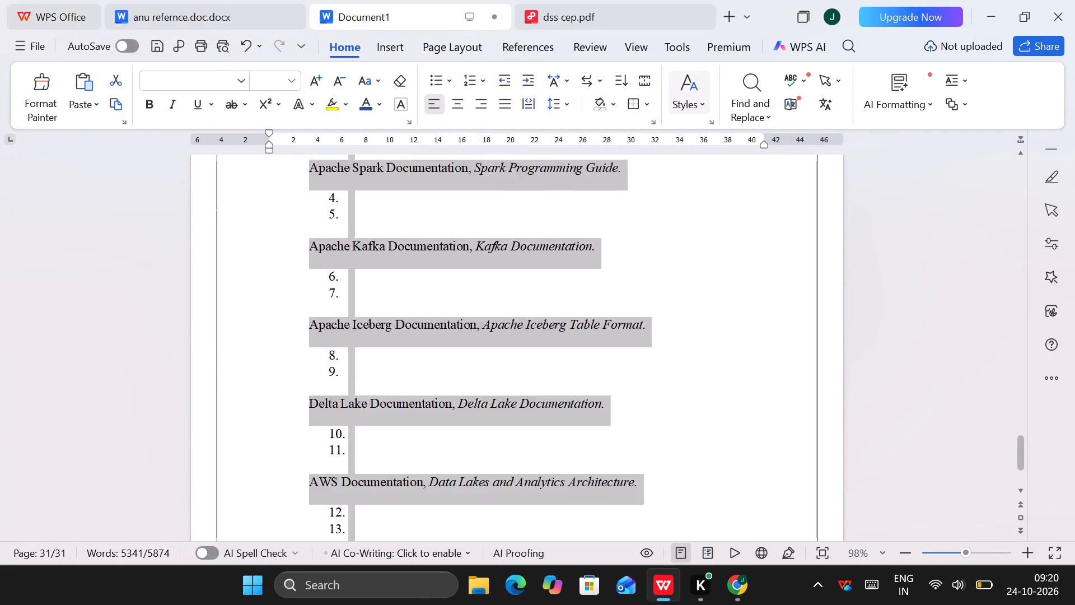
scroll(111, 248, up, 9)
scroll(111, 248, up, 20)
scroll(111, 248, up, 20)
scroll(111, 248, up, 20)
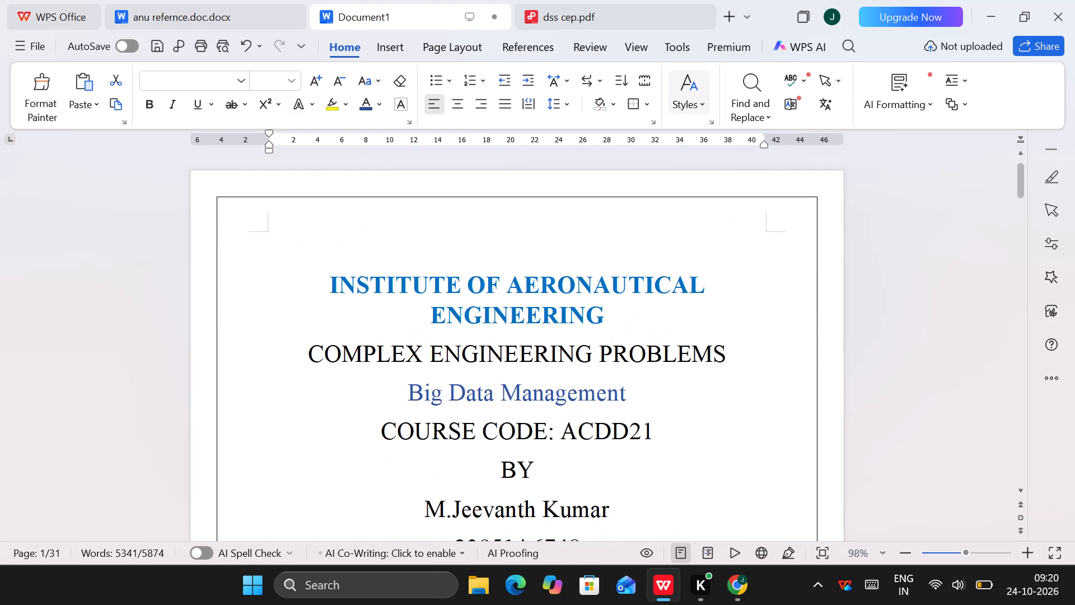
click(121, 395)
scroll(121, 395, down, 6)
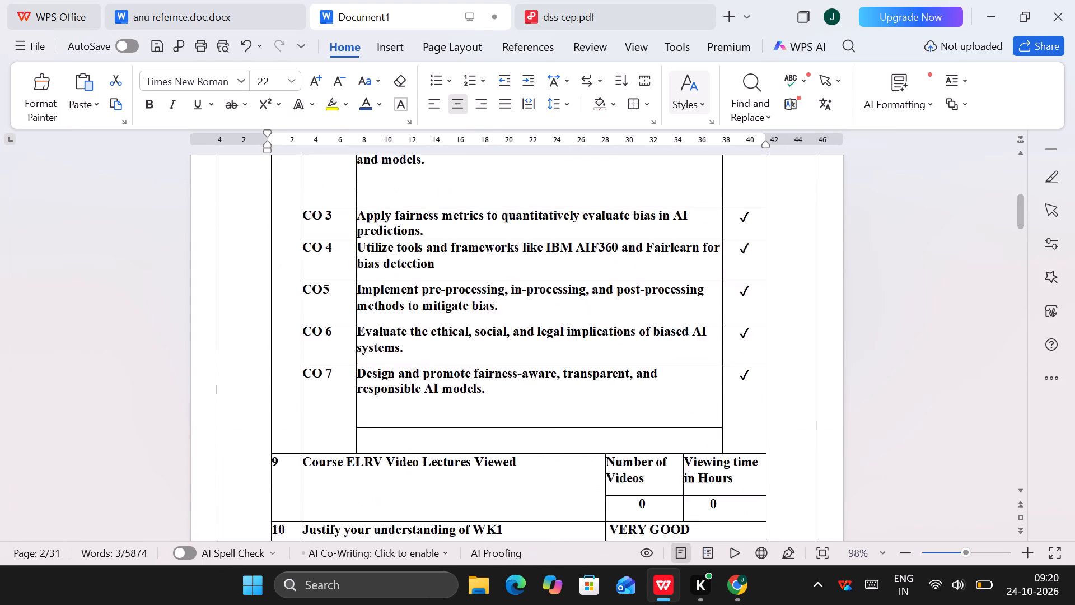
scroll(121, 395, down, 1)
scroll(121, 395, up, 1)
scroll(121, 395, down, 2)
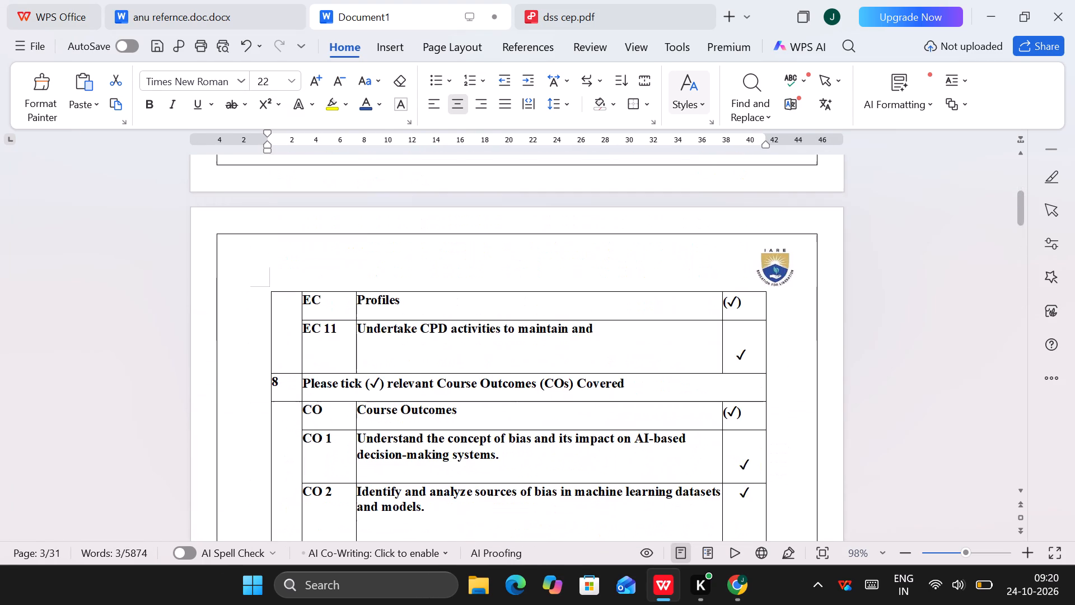
scroll(121, 395, down, 2)
scroll(121, 395, up, 2)
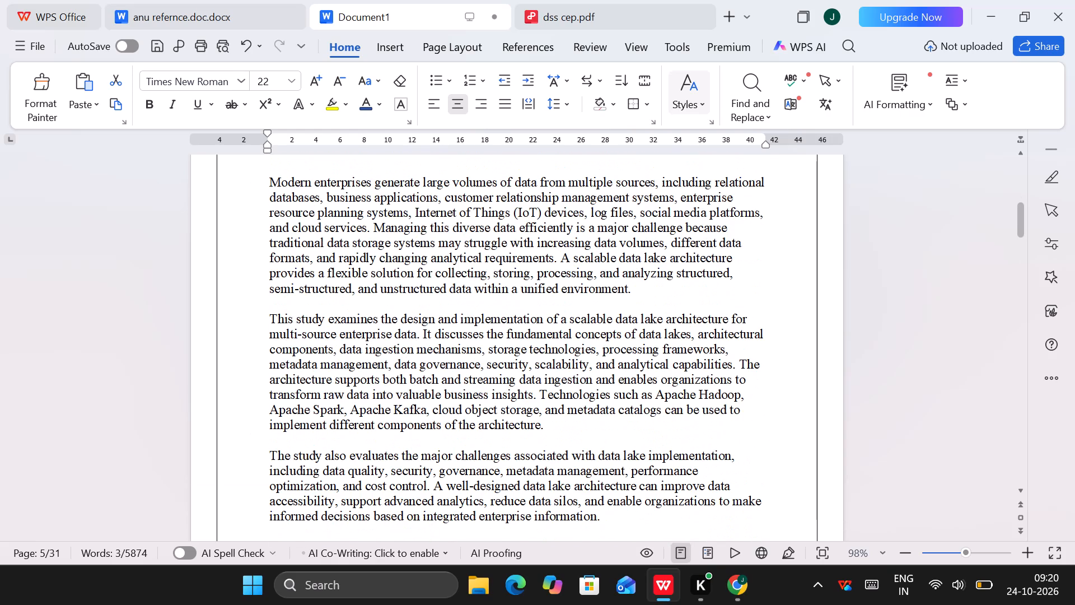
scroll(121, 395, up, 1)
double_click(306, 342)
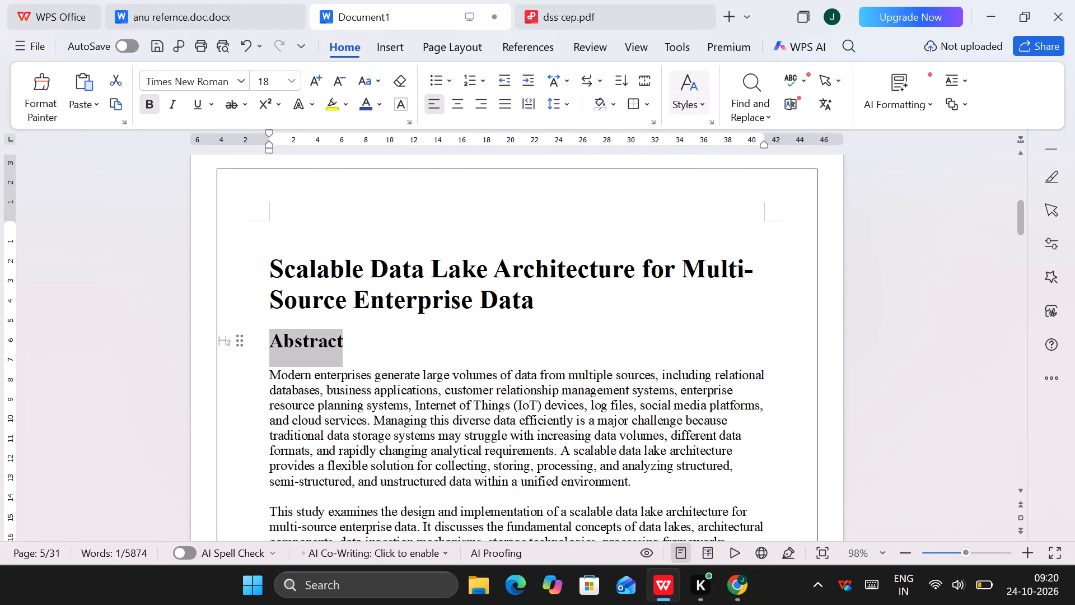
click(332, 271)
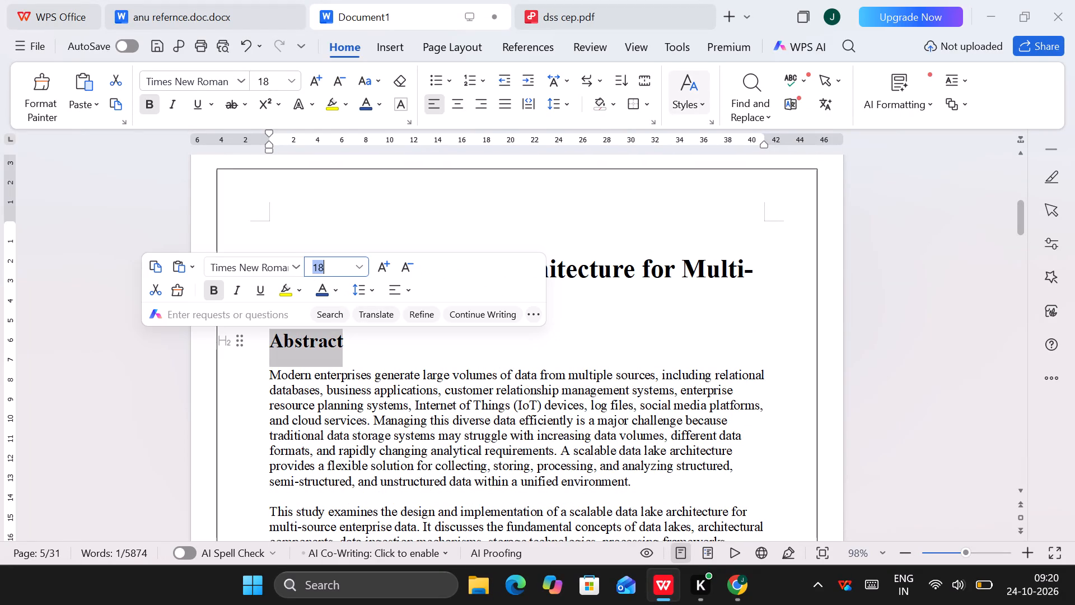
key(BackSpace)
text(14)
key(Return)
Set the "1. Introduction" heading to font size 14.
scroll(371, 472, down, 1)
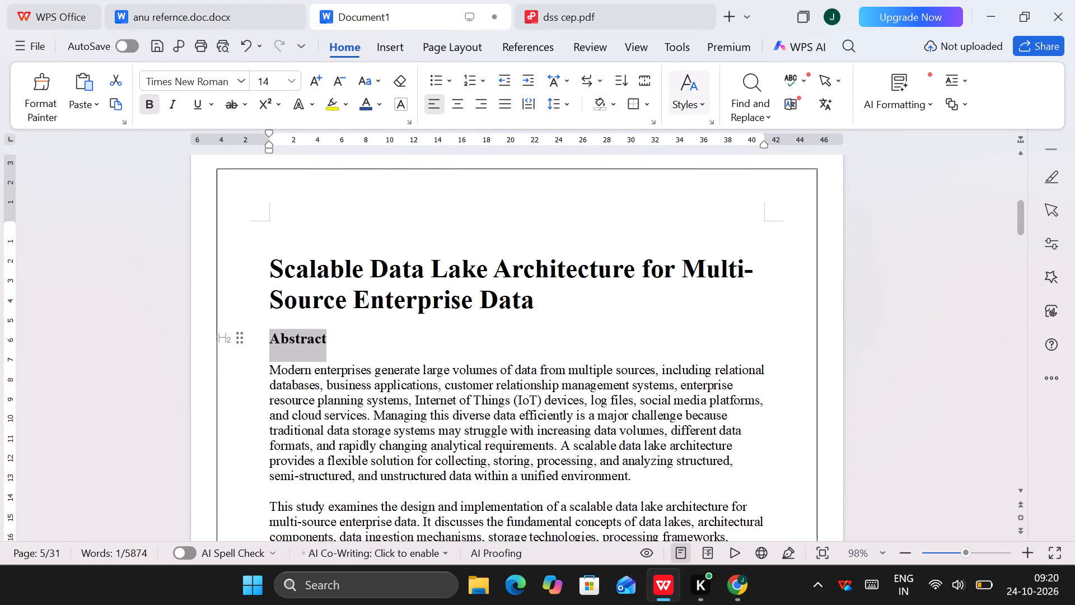
scroll(371, 472, down, 3)
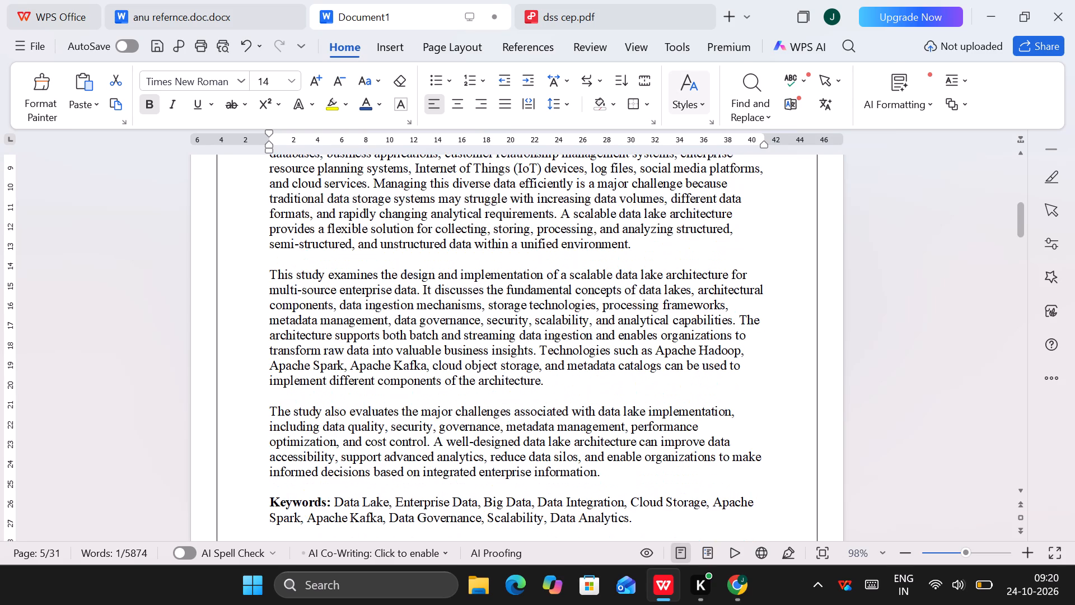
scroll(329, 452, down, 1)
triple_click(324, 435)
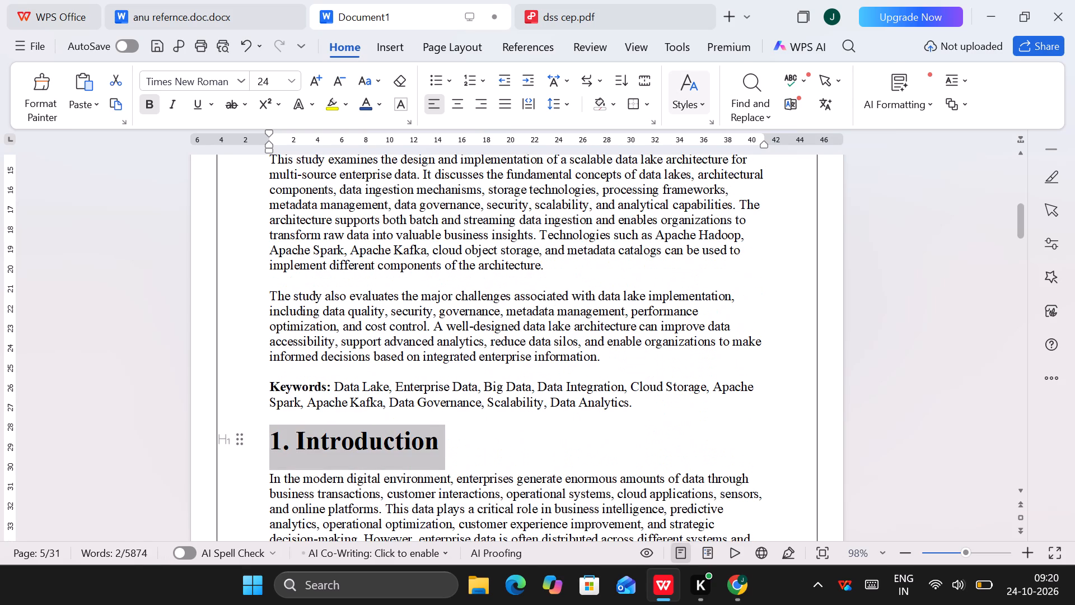
click(436, 364)
key(BackSpace)
text(14)
key(Return)
Set the "1.2 Problem Statement" heading to font size 12.
scroll(413, 486, down, 1)
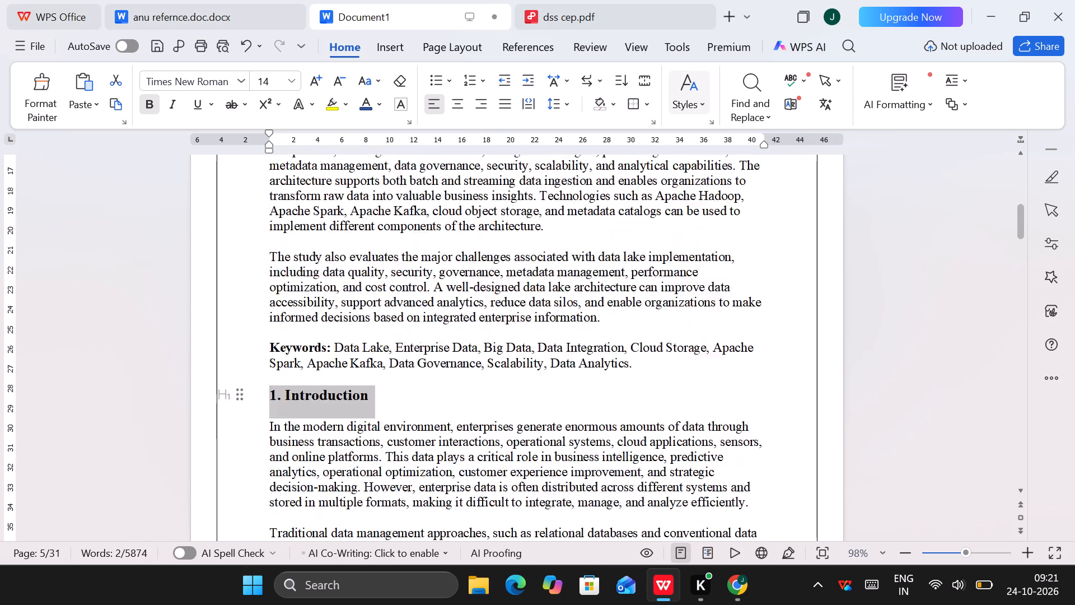
scroll(413, 486, down, 4)
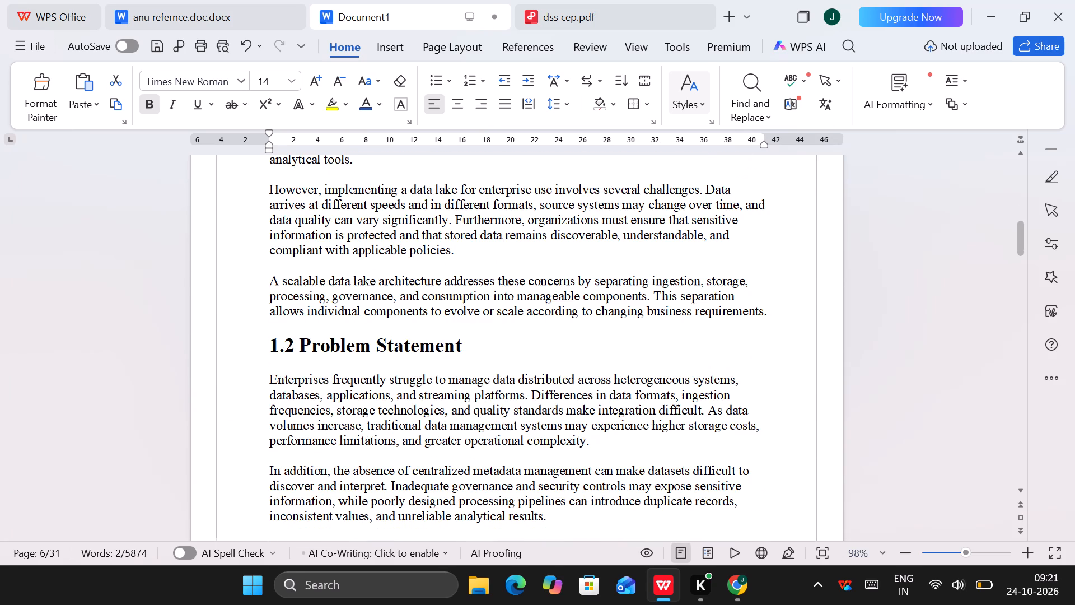
double_click(359, 339)
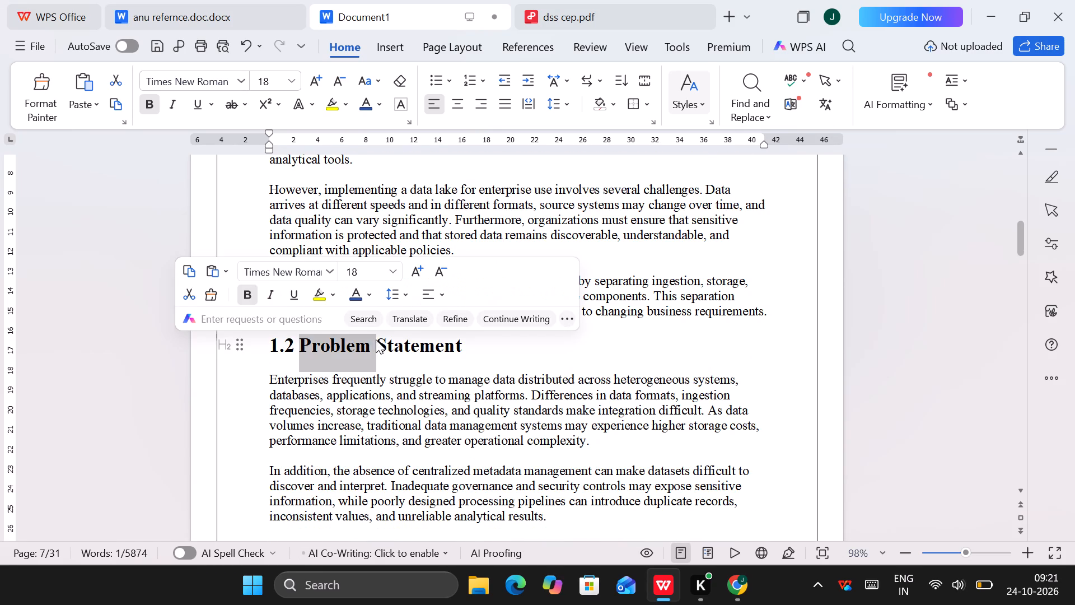
triple_click(384, 342)
click(459, 274)
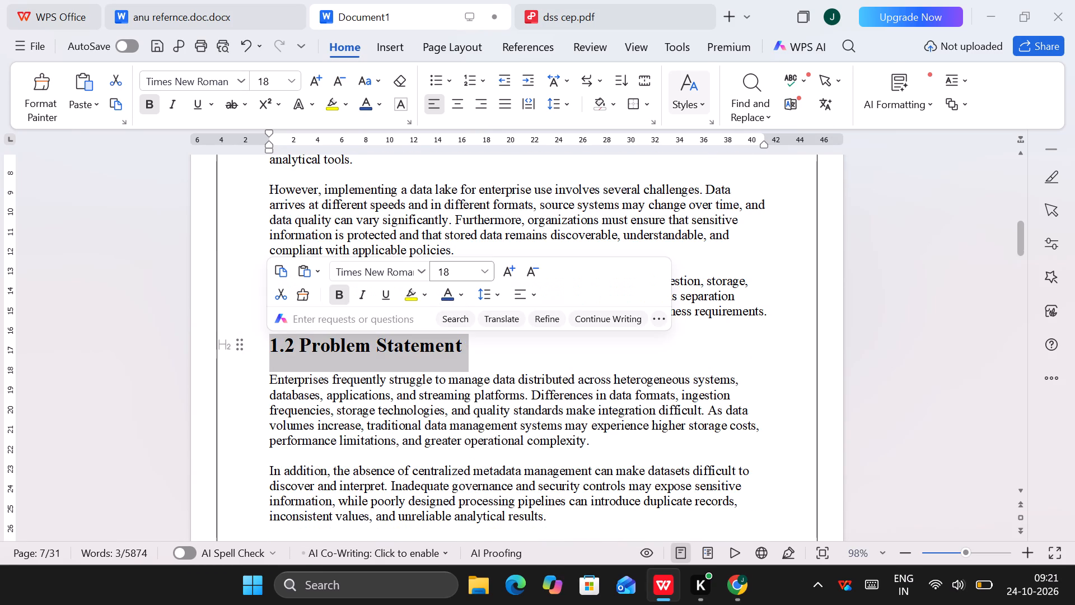
key(BackSpace)
text(12)
key(Return)
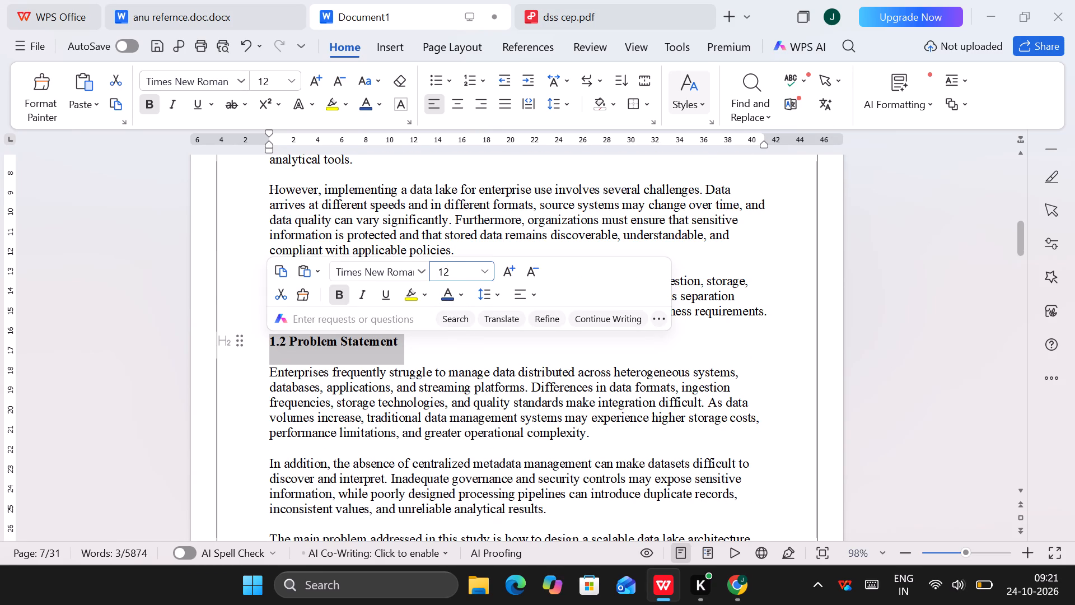
Set the "1.3 Objectives of the Study" heading to font size 12.
scroll(466, 396, down, 2)
triple_click(386, 291)
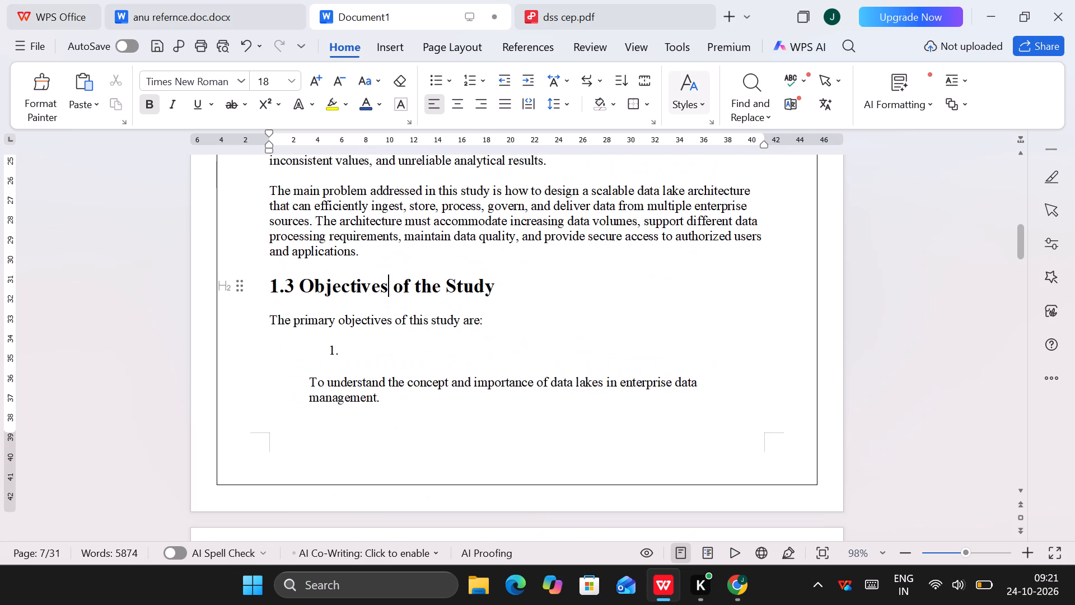
click(493, 216)
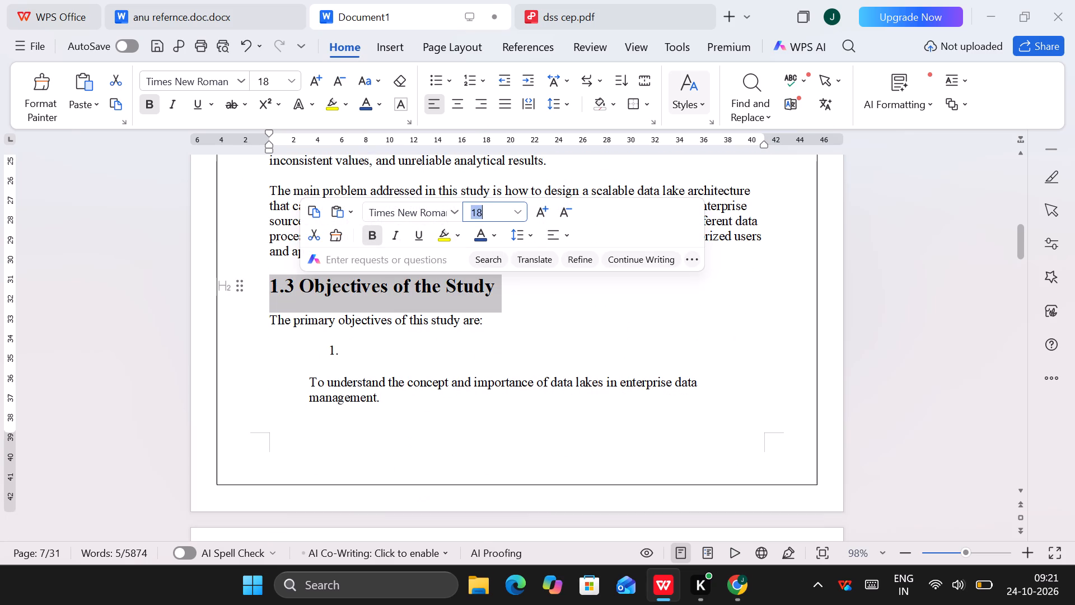
key(BackSpace)
text(12)
key(Return)
key(Down)
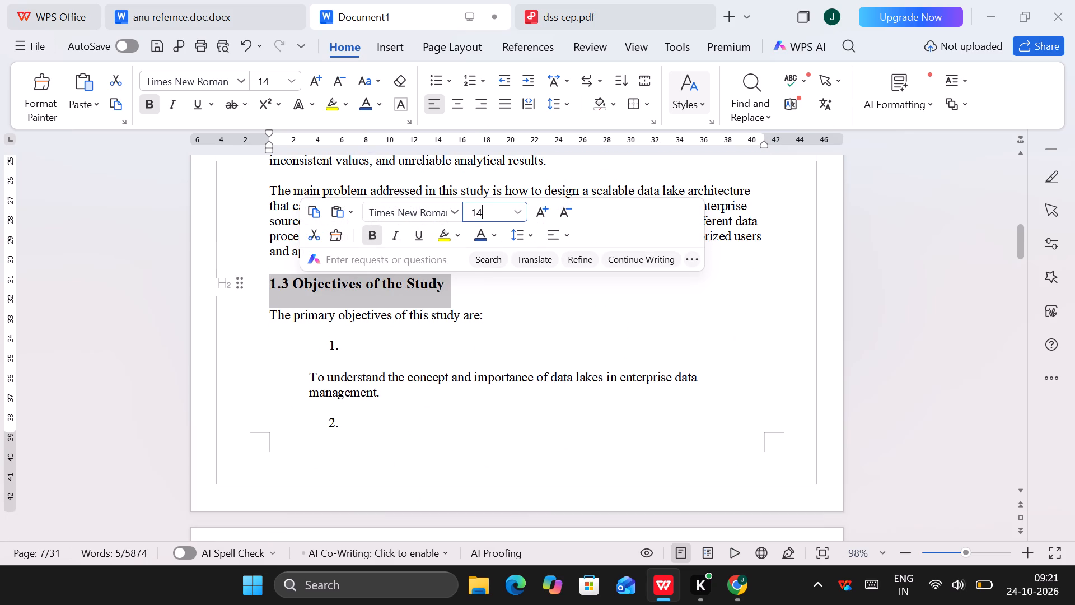
key(Down)
key(Up)
key(Up)
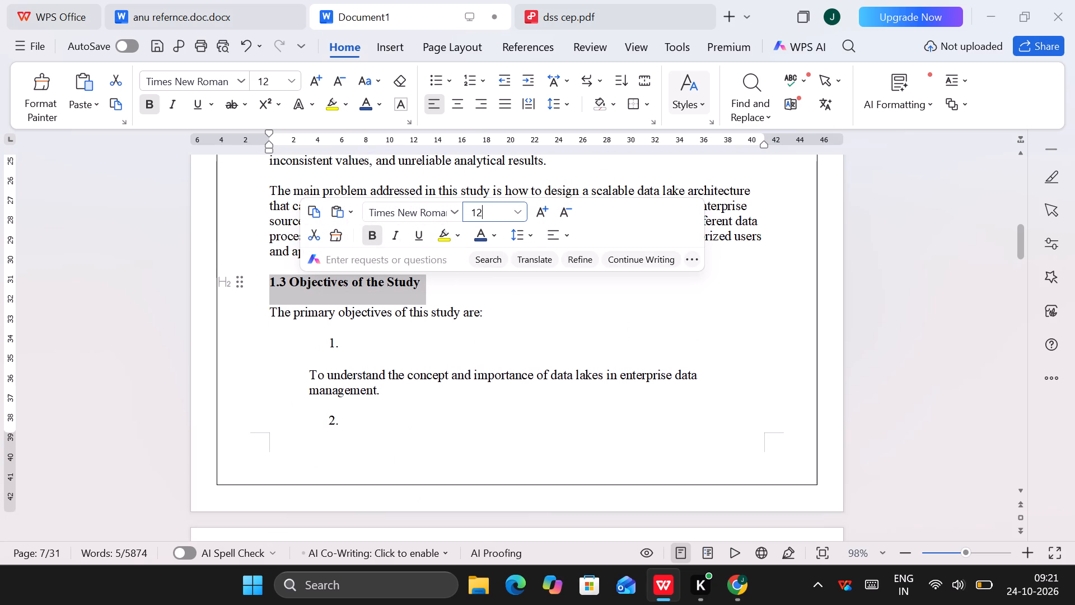
Remove the empty numbered lines before the first three objectives in section 1.3, up to "To design a scalable architecture".
click(367, 347)
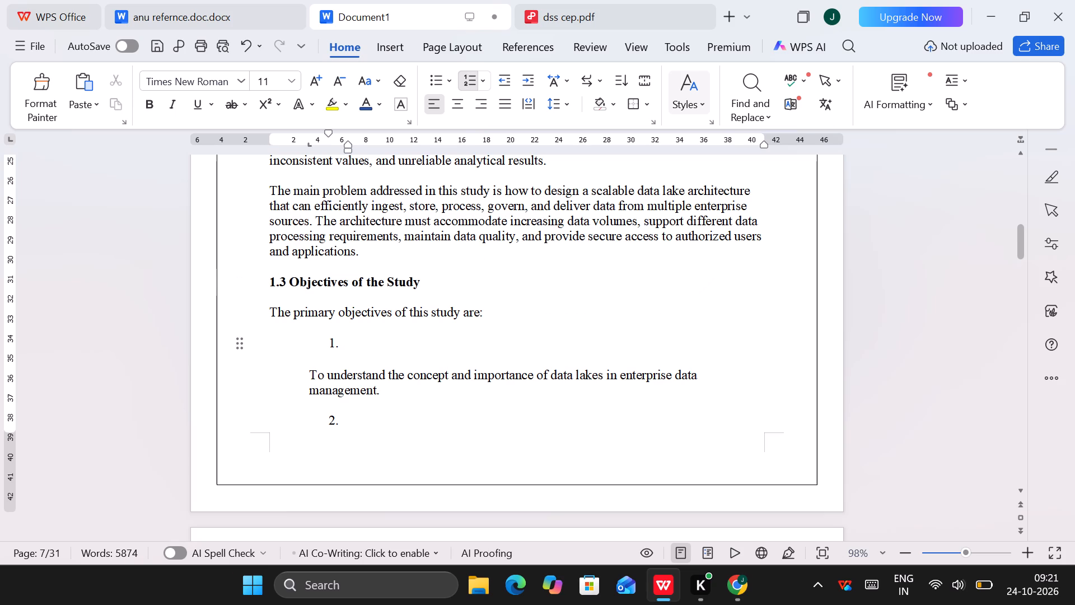
key(Delete)
key(Down)
key(Down)
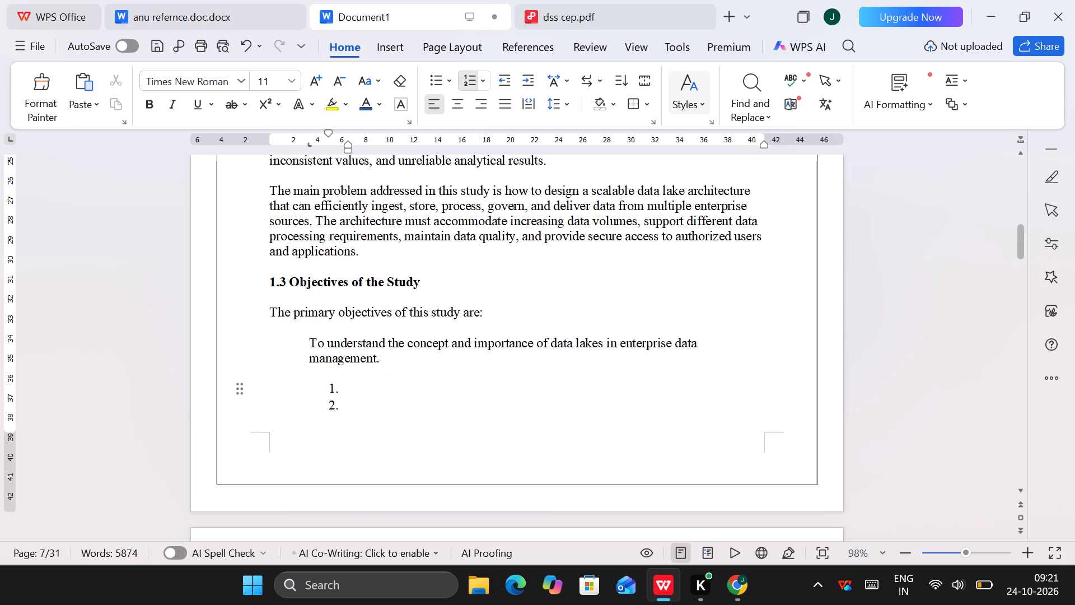
key(Delete)
key(Delete)
key(Down)
key(Down)
key(Down)
key(Up)
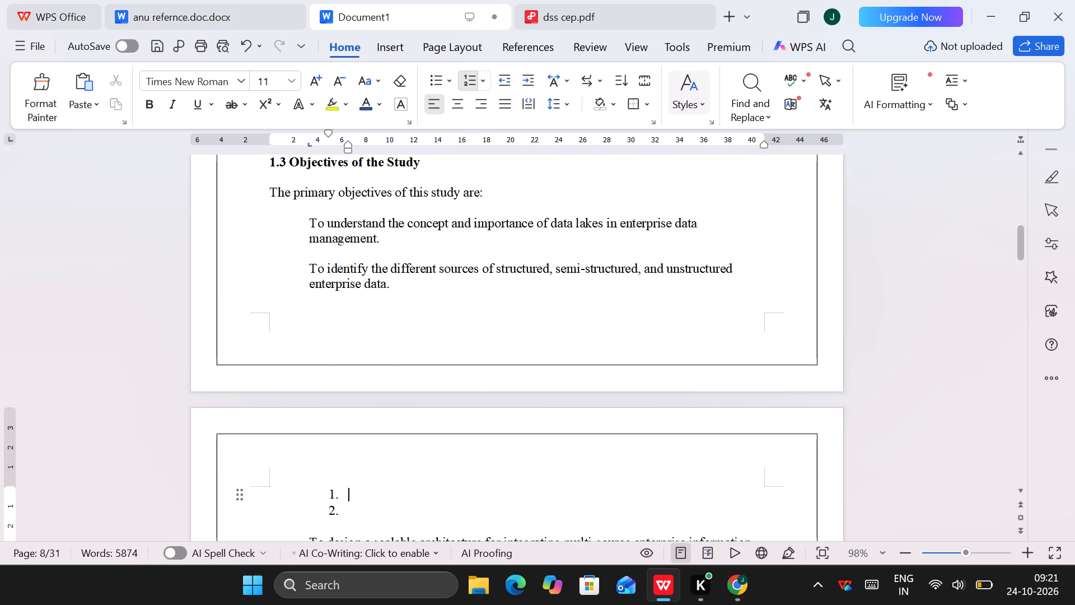
key(Delete)
key(Delete)
Remove the empty numbered lines between the section 1.3 objectives from "To examine batch" through "To investigate security".
key(Down)
key(Delete)
key(Delete)
key(Down)
key(Delete)
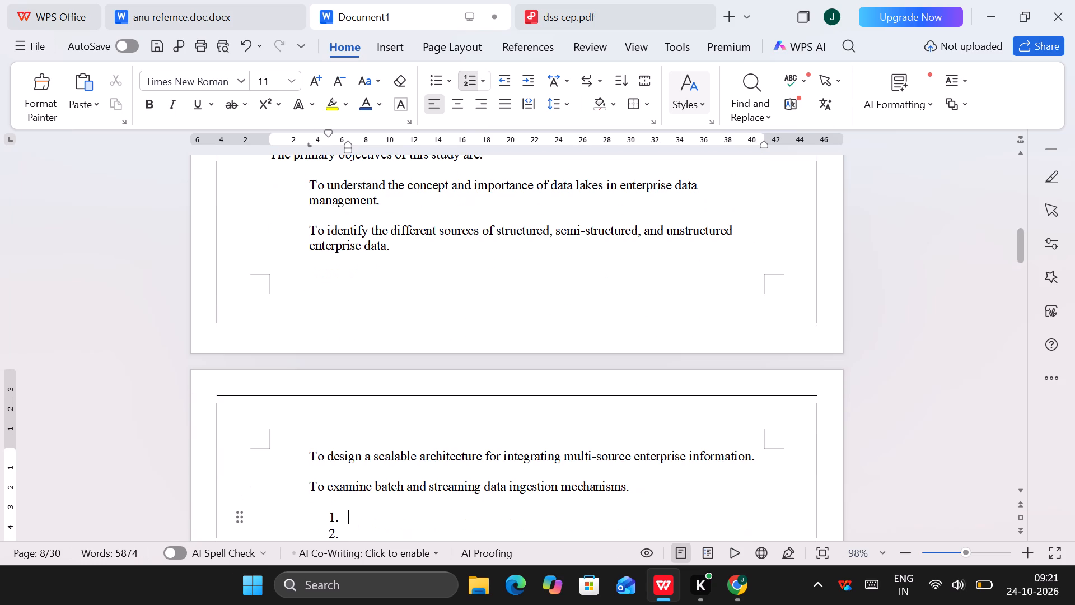
key(Delete)
key(Down)
key(Delete)
key(Delete)
key(Down)
key(Delete)
key(Delete)
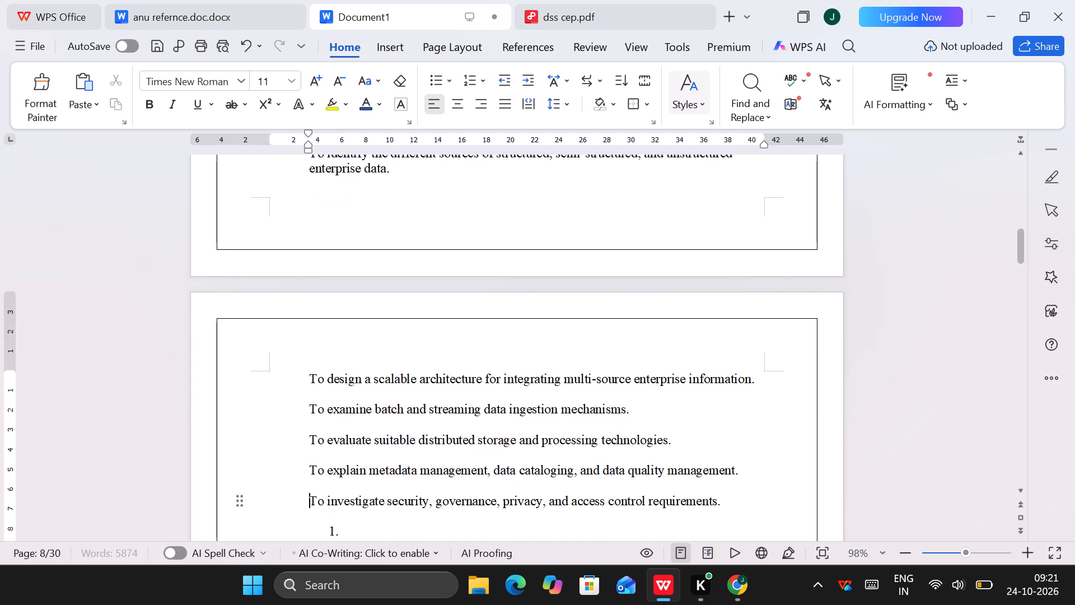
Remove the remaining empty numbered lines around the objectives from "To analyze scalability" down to the "1.4 Scope of the Study" heading.
key(Down)
key(Delete)
key(Down)
key(Up)
key(Delete)
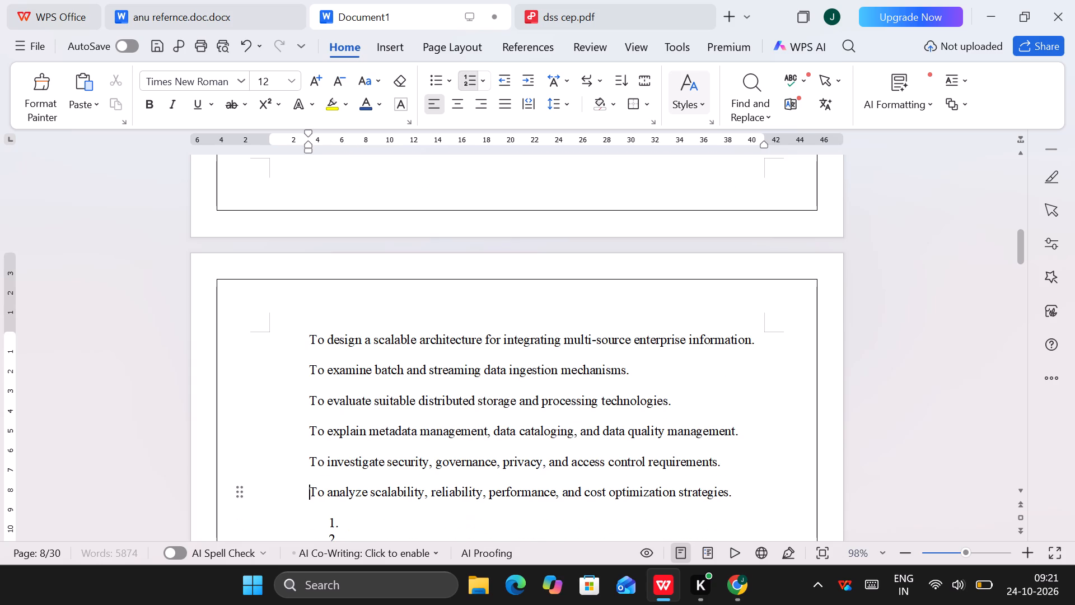
key(Down)
key(Delete)
key(Delete)
key(Down)
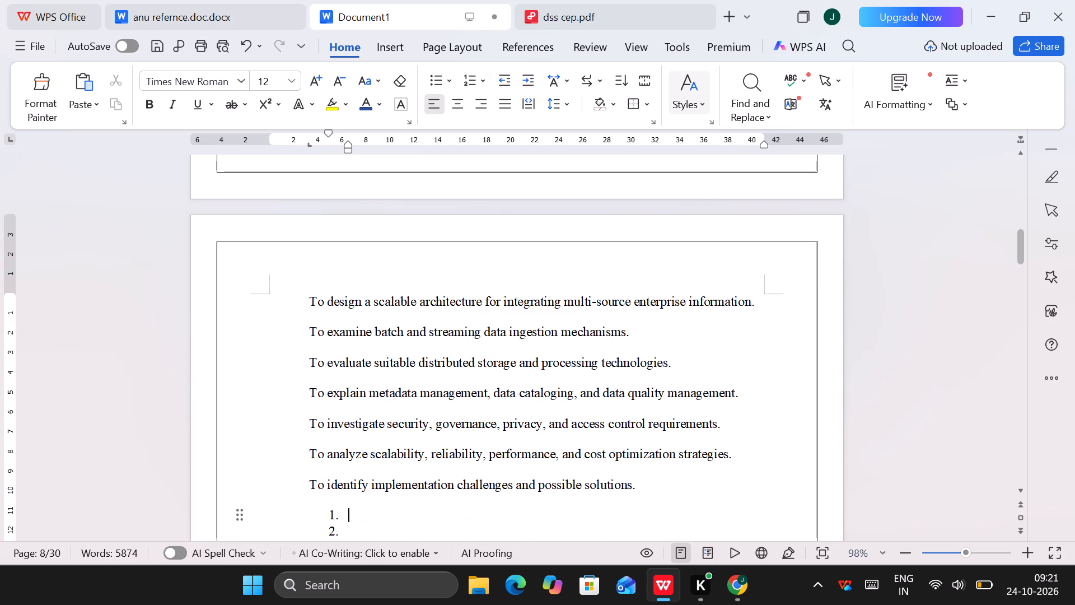
key(Delete)
key(Delete)
key(Down)
key(Down)
key(Delete)
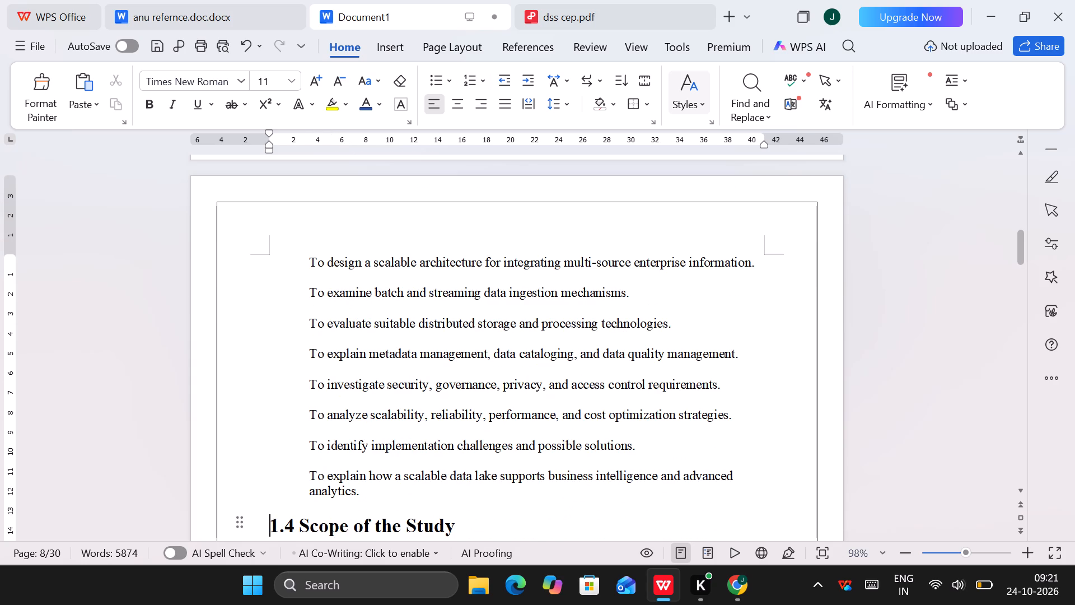
key(Delete)
key(ctrl+z)
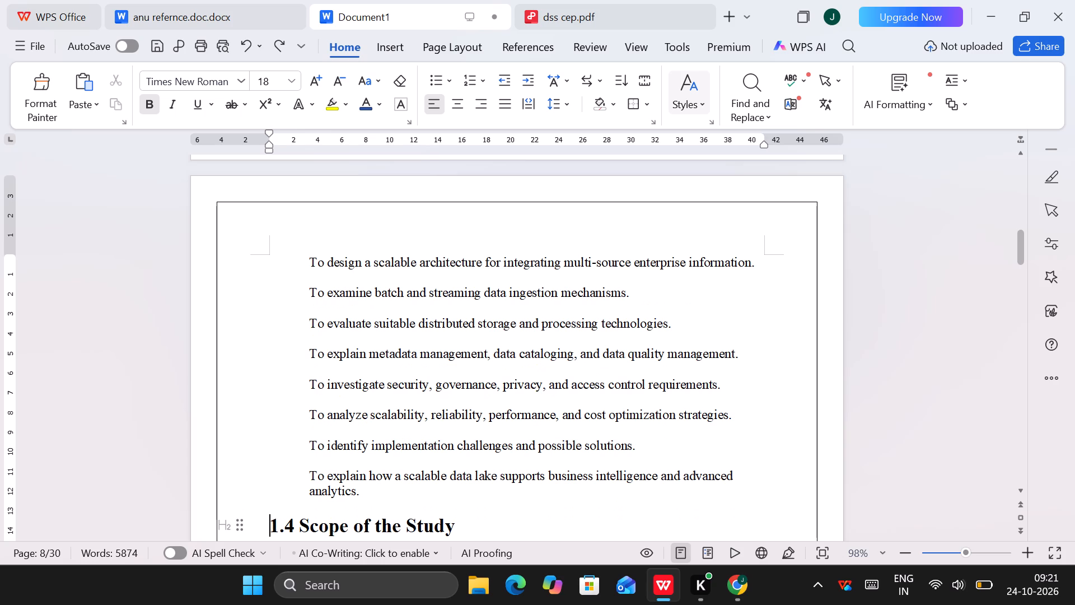
Set the "1.4 Scope of the Study" heading to font size 12.
scroll(367, 347, down, 1)
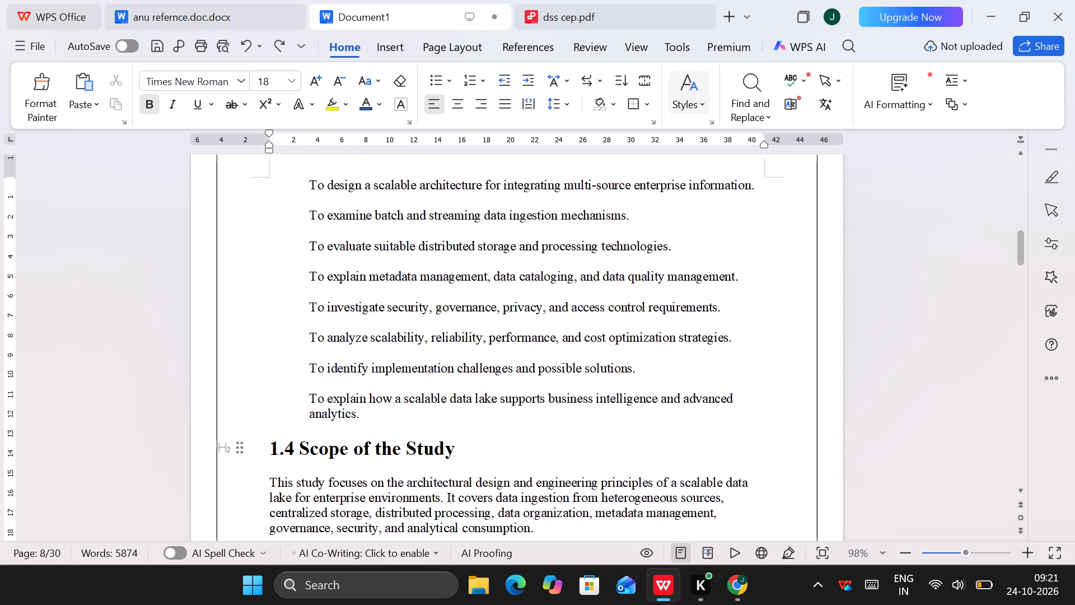
triple_click(319, 449)
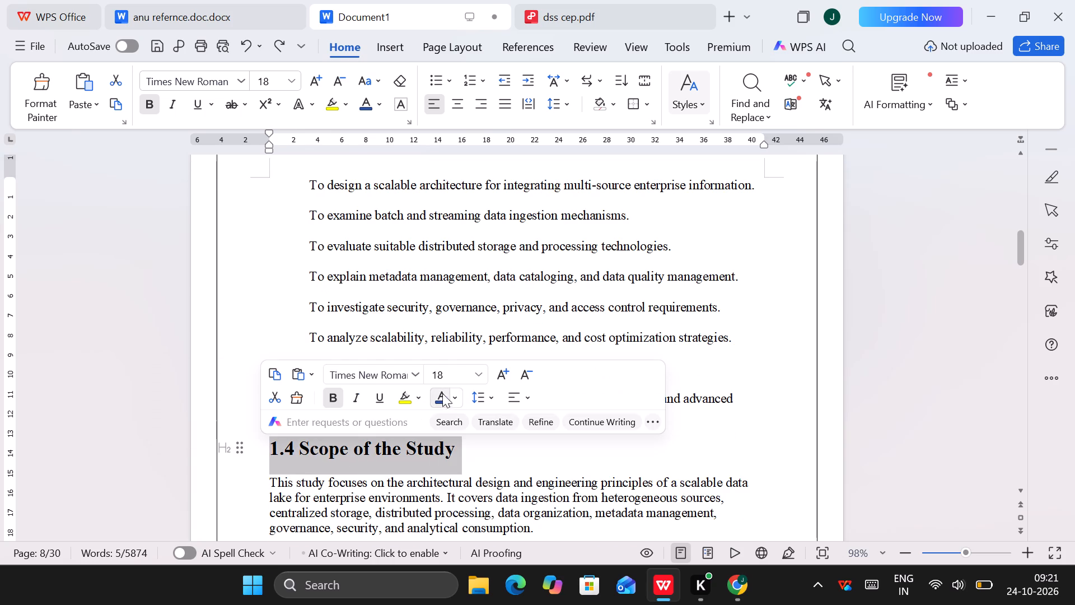
click(446, 378)
key(BackSpace)
text(12)
key(Return)
Set the "2. Fundamentals of Data Lake Architecture" heading to font size 14.
scroll(404, 274, up, 3)
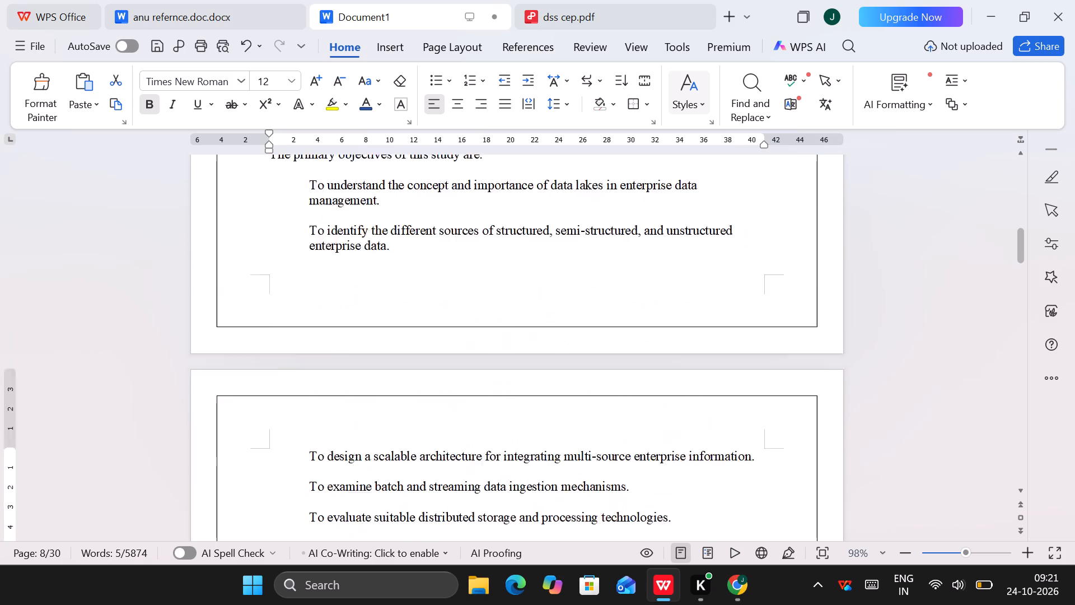
scroll(404, 274, up, 1)
scroll(404, 274, down, 3)
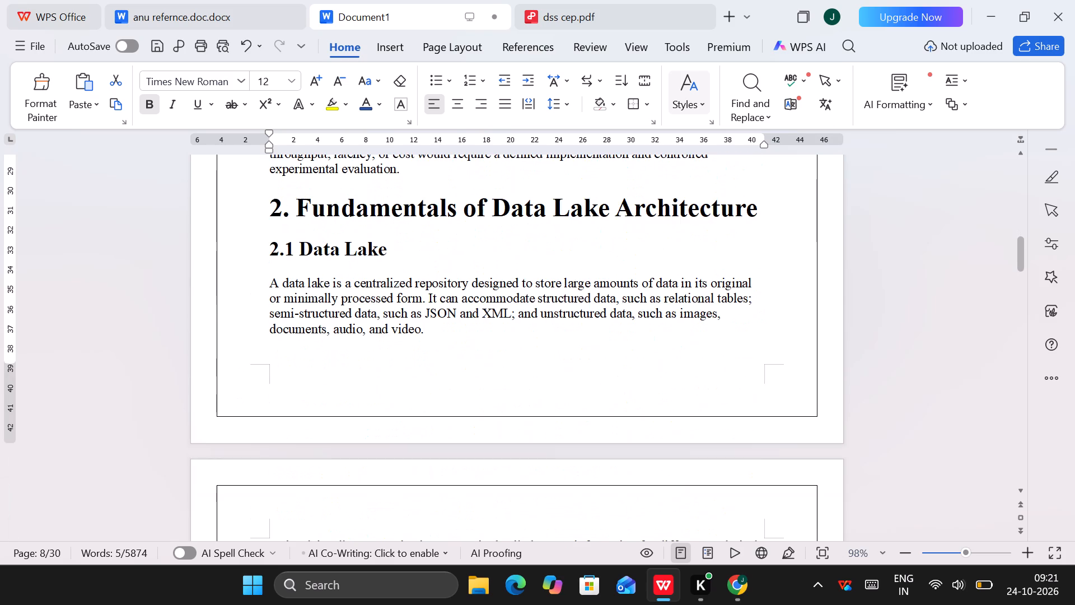
triple_click(377, 216)
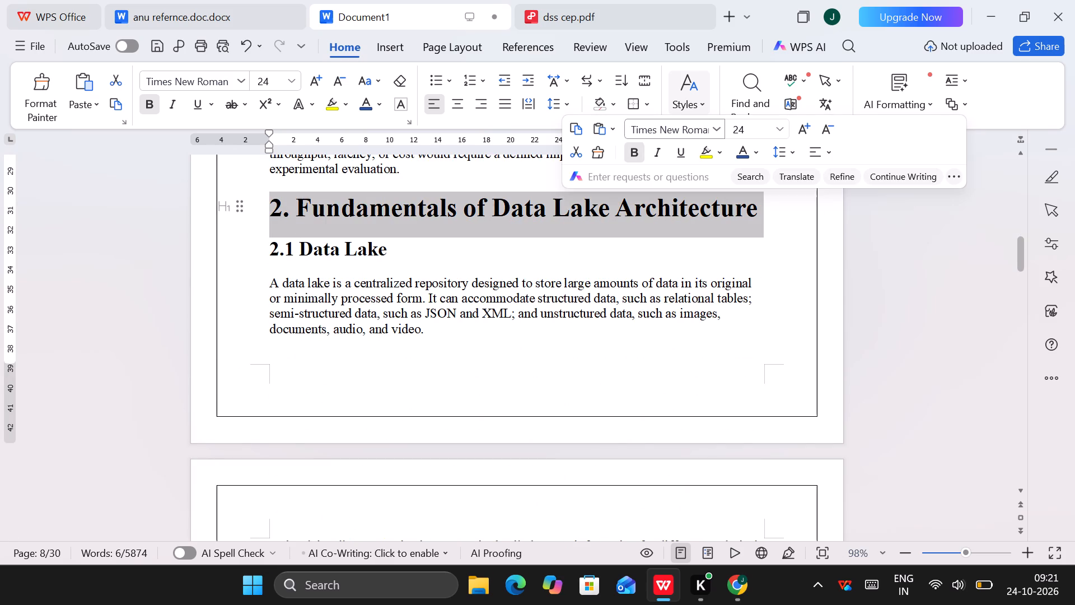
click(754, 131)
key(BackSpace)
text(14)
key(Return)
Set the "2.1 Data Lake" heading to font size 12.
triple_click(345, 236)
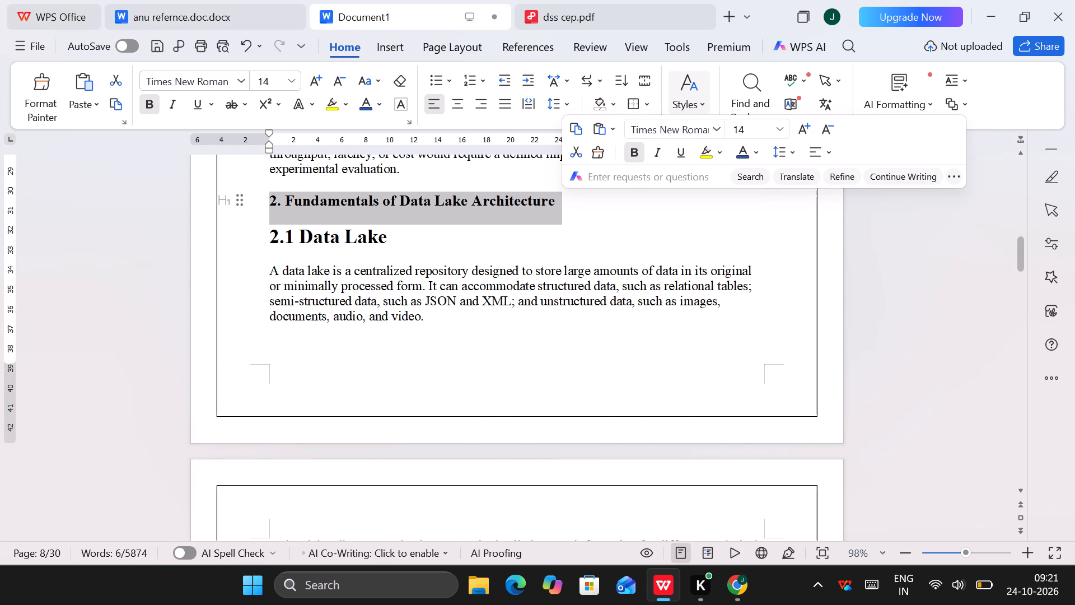
click(390, 160)
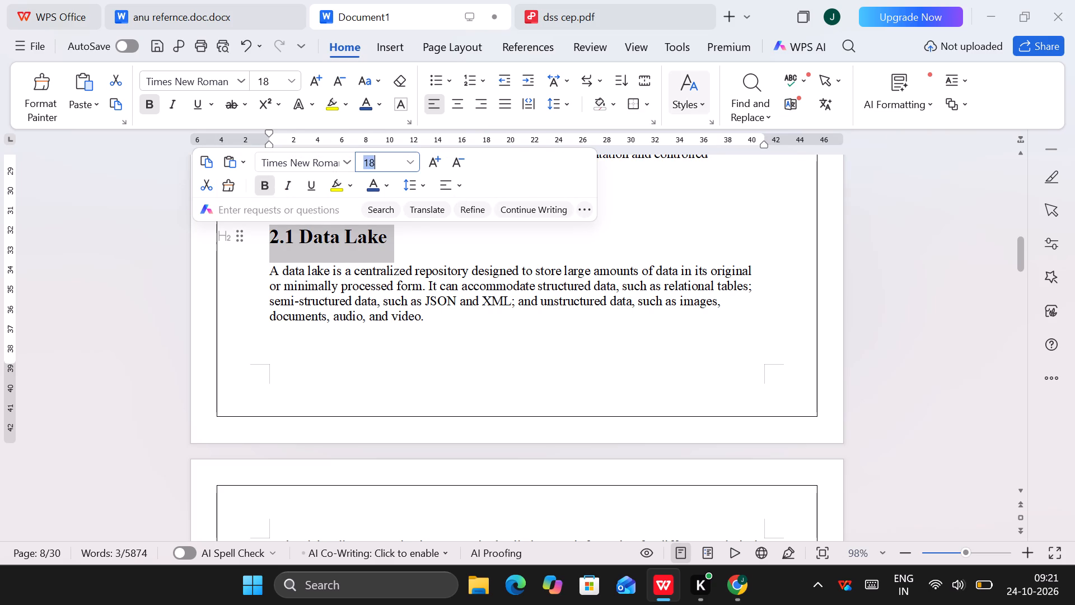
key(BackSpace)
text(12)
key(Return)
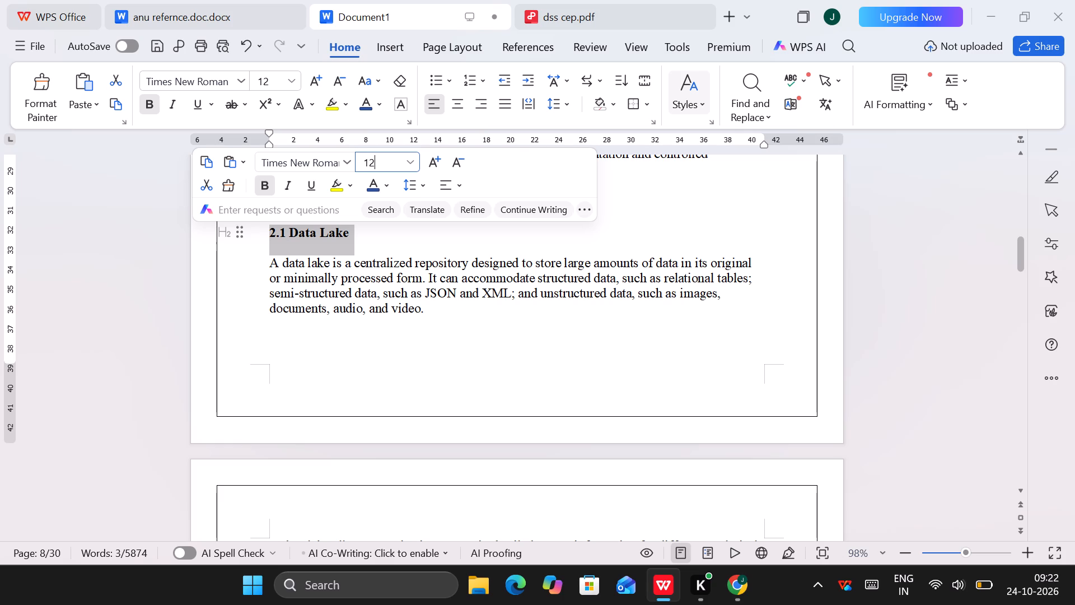
Remove the empty bullets before the first four characteristics in section 2.1.1, from "Flexible data storage" to "Multiple workloads".
scroll(390, 160, down, 1)
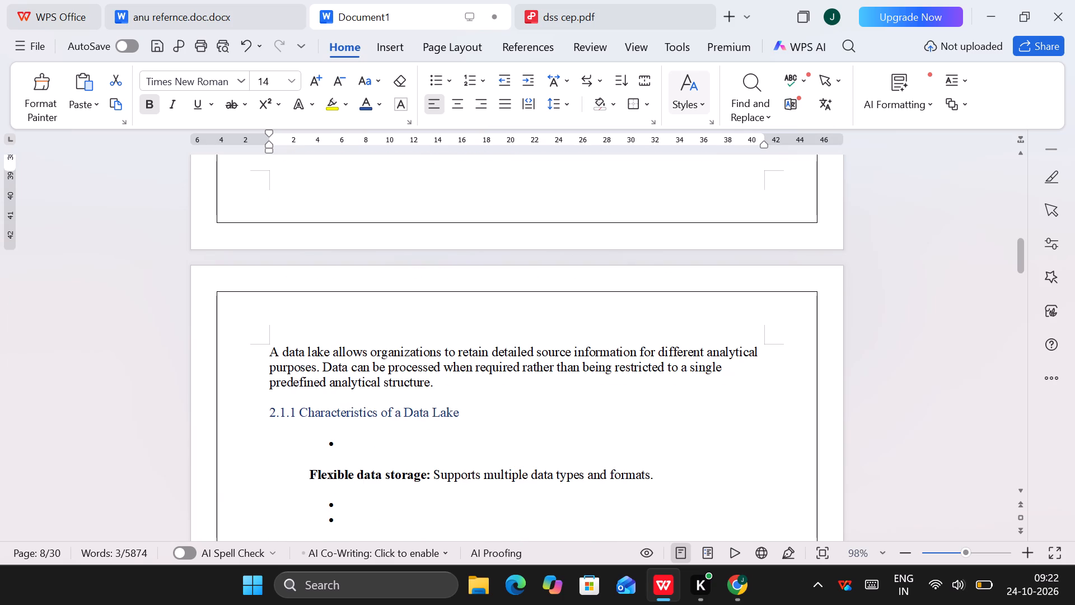
click(337, 437)
key(Delete)
key(Down)
key(Delete)
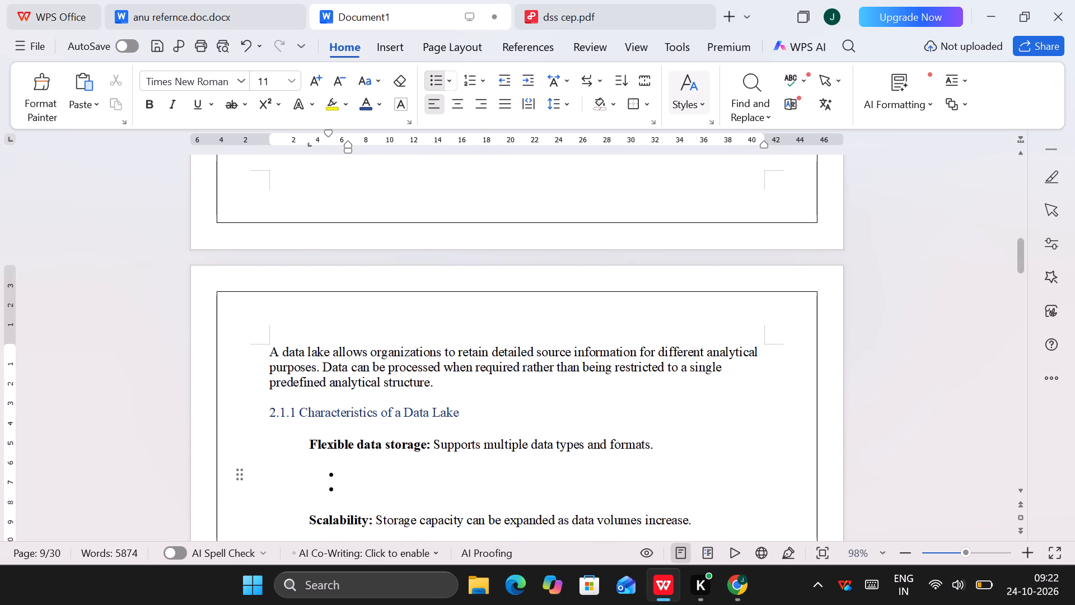
key(Delete)
key(Down)
key(Delete)
key(Delete)
key(Down)
key(Delete)
key(Delete)
key(Down)
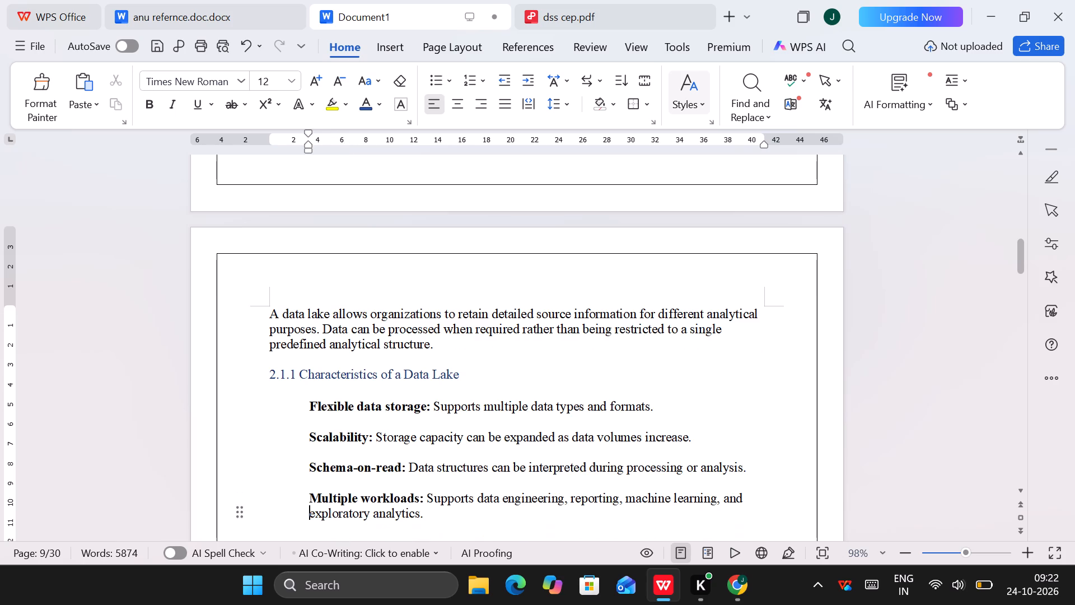
key(Delete)
key(ctrl+z)
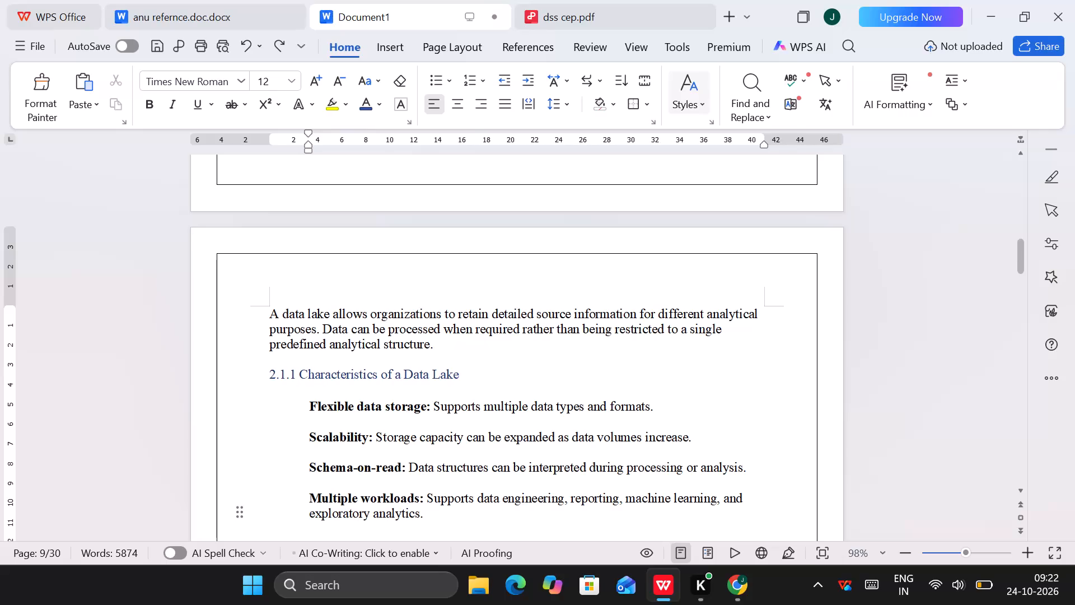
Remove the empty bullets around "Centralized access", "Cost flexibility" and "Data retention", down to the 2.1.2 heading.
key(Down)
key(Delete)
key(Delete)
key(Down)
key(Down)
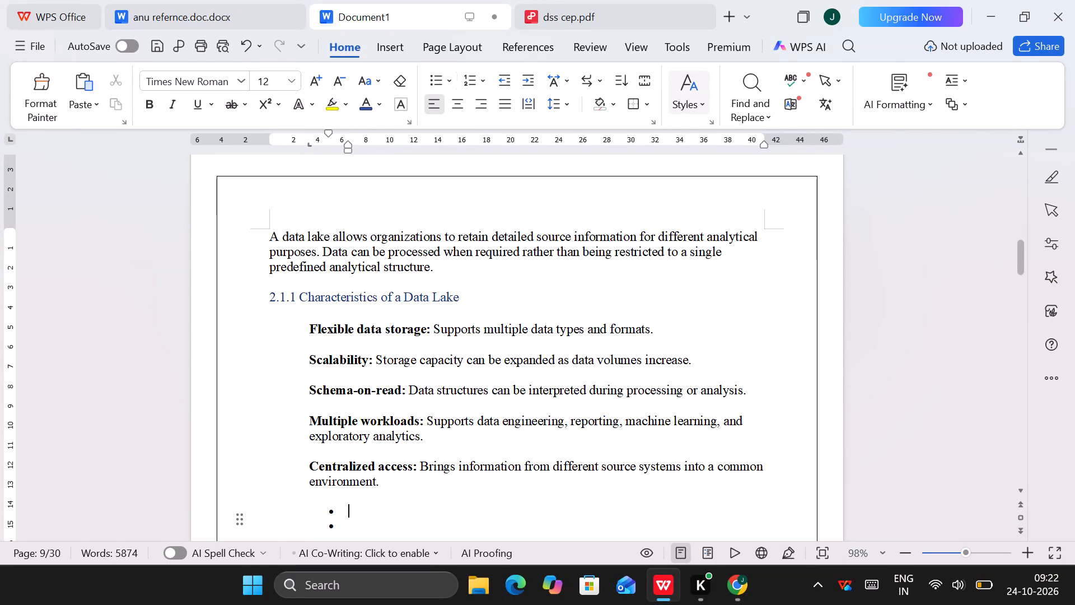
key(Delete)
key(Delete)
key(Down)
key(Down)
key(Delete)
key(Delete)
key(Down)
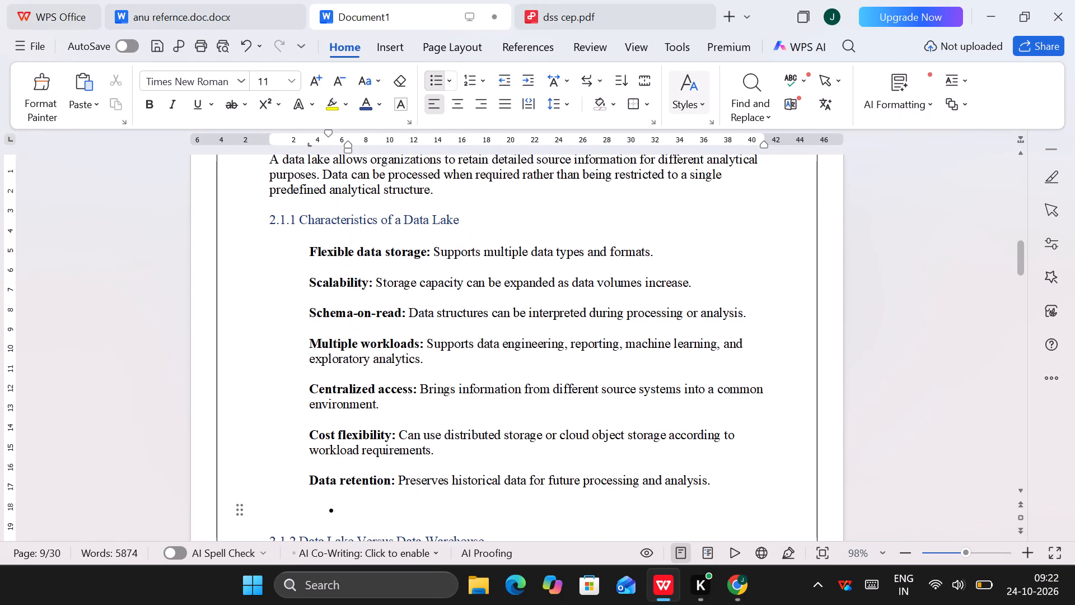
key(Delete)
Set the "2.2 Multi-Source Enterprise Data" heading to font size 12.
key(Down)
key(Down)
key(Down)
key(Down)
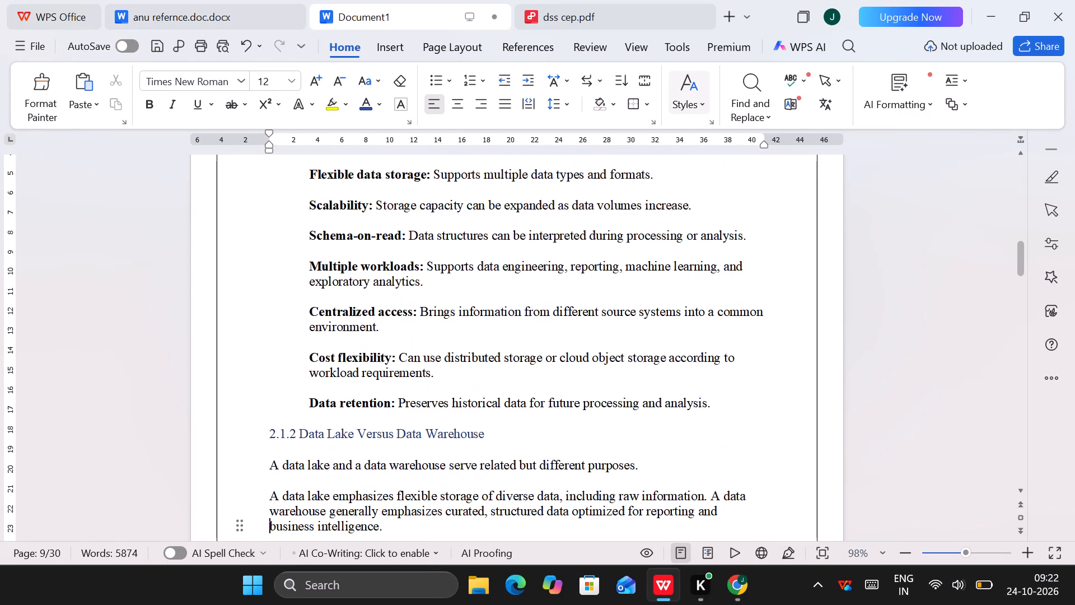
key(Down)
key(Down)
key(Down)
key(Down)
key(Down)
key(Up)
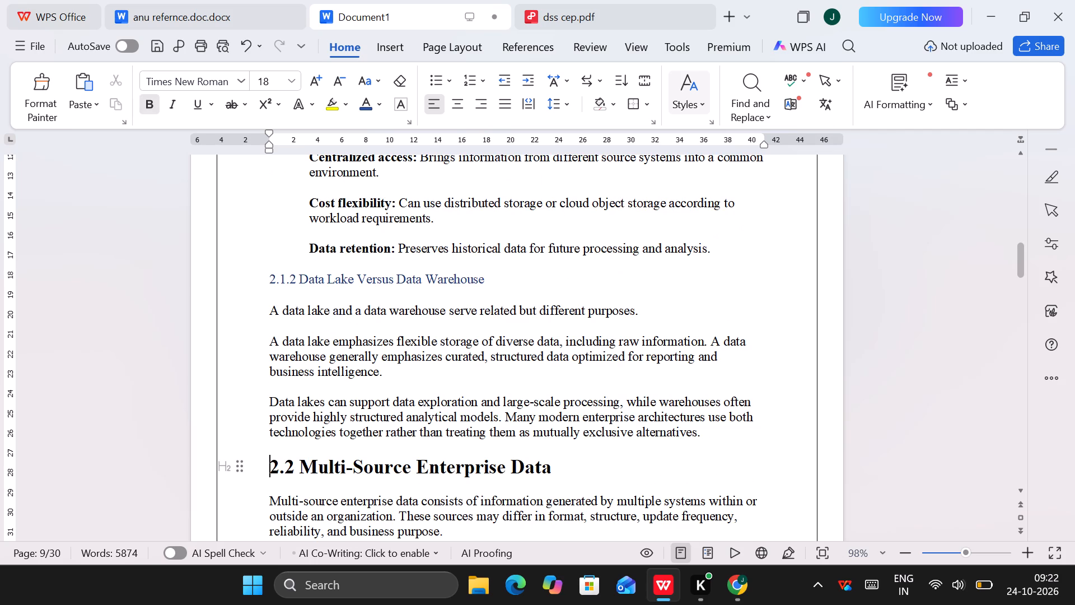
triple_click(325, 465)
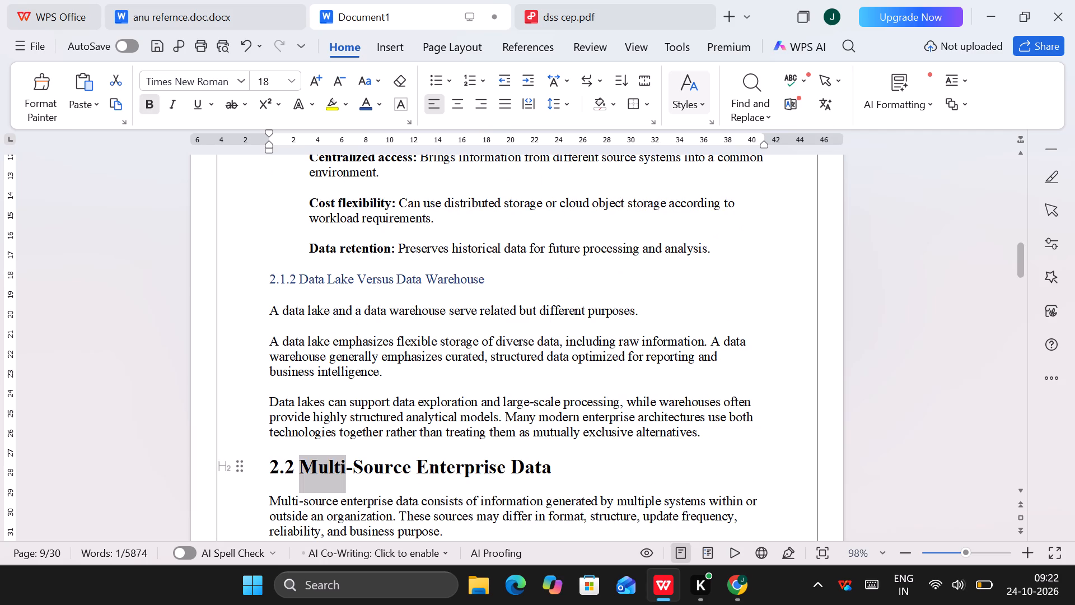
click(550, 394)
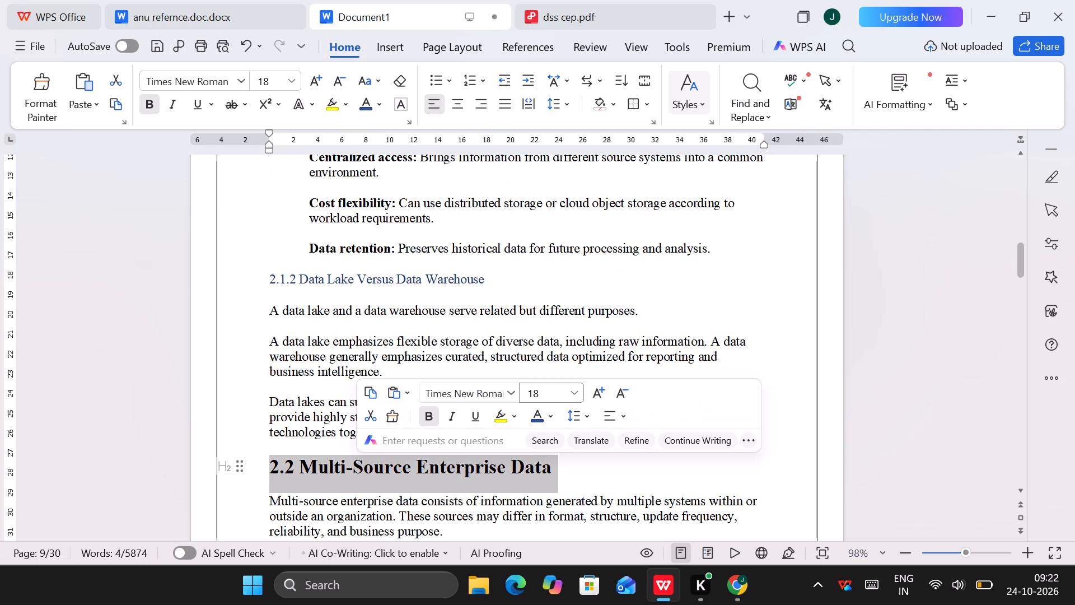
key(BackSpace)
key(1)
key(2)
key(Return)
Set the "2.3 Types of Data in a Data Lake" heading to font size 12.
scroll(523, 473, down, 2)
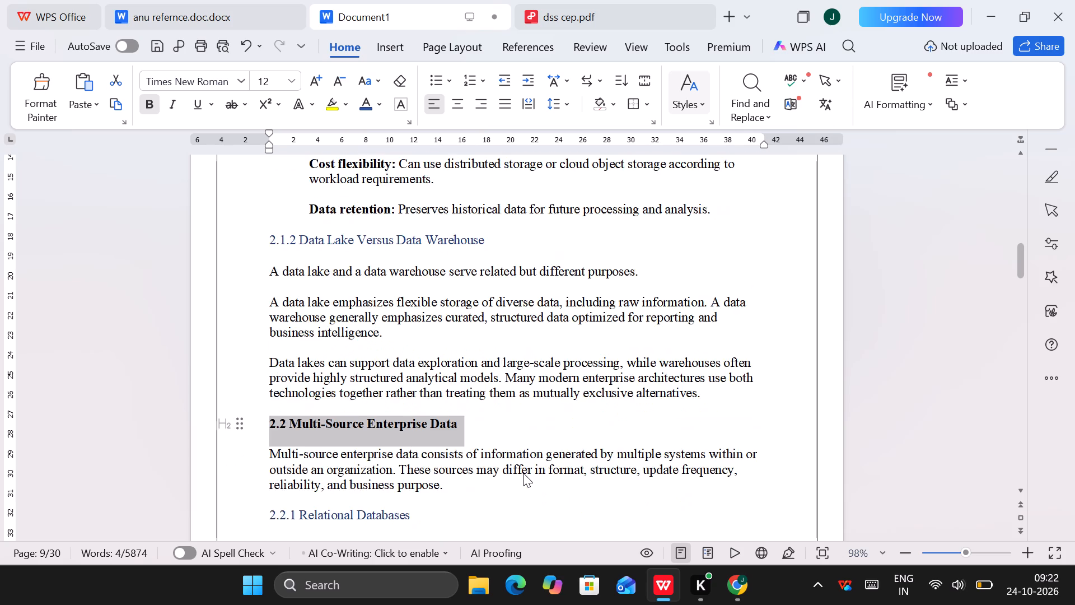
scroll(523, 473, down, 1)
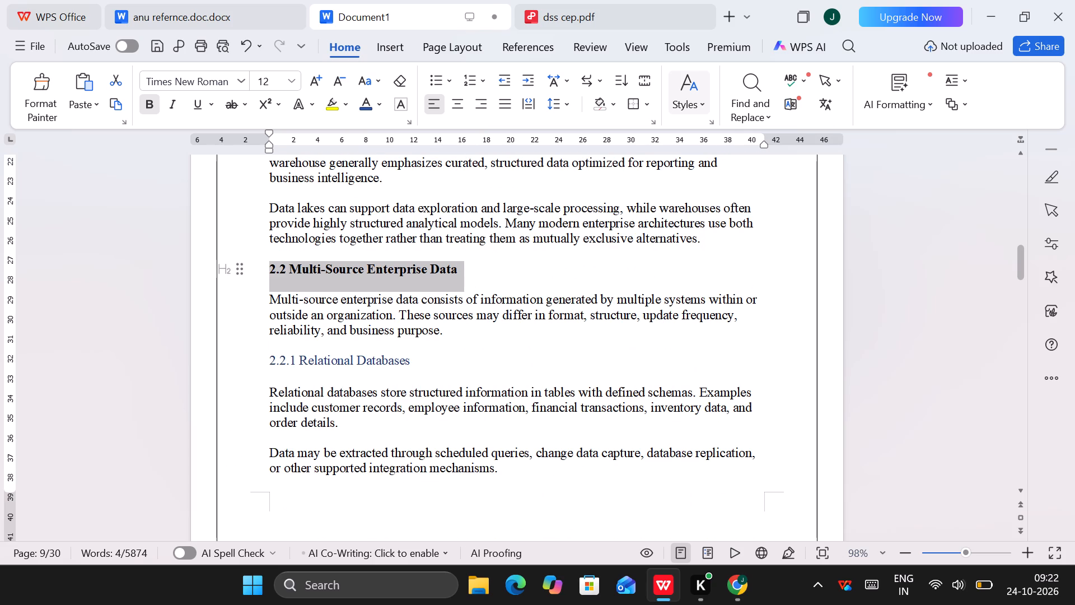
scroll(485, 407, down, 3)
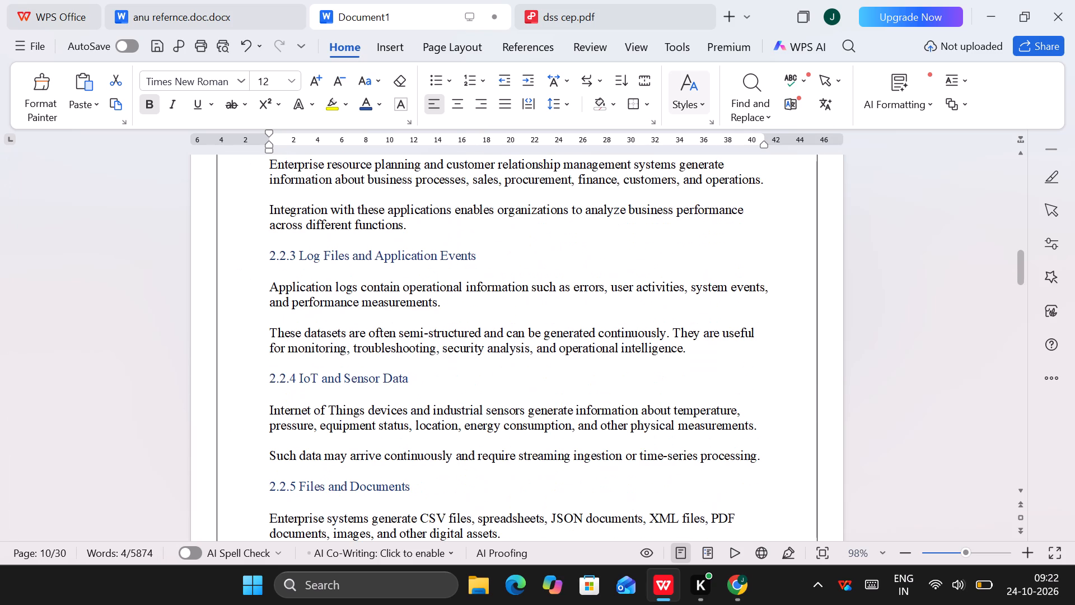
scroll(485, 407, down, 2)
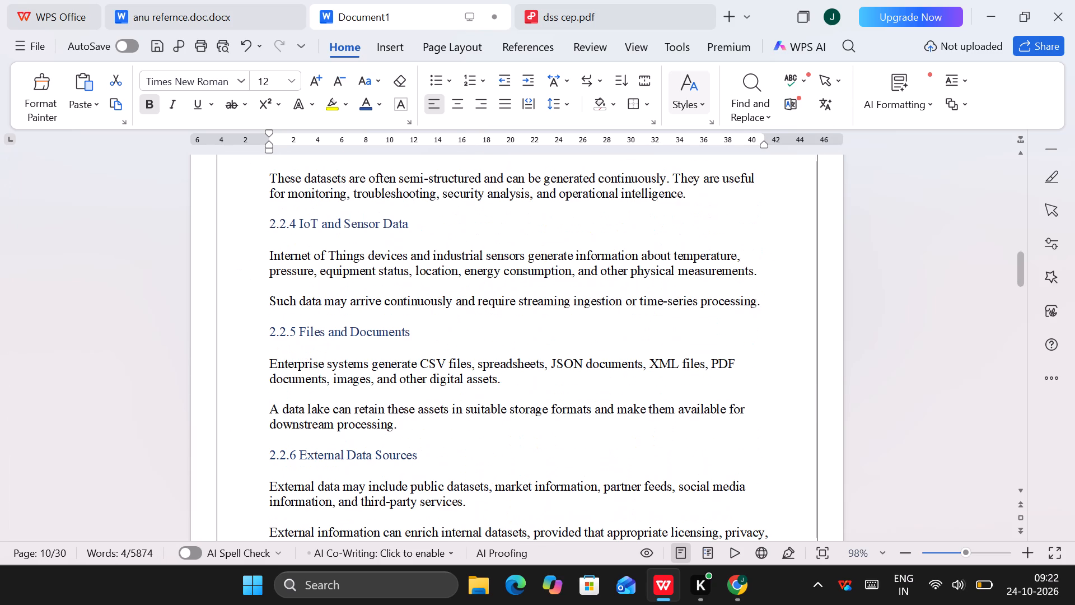
scroll(485, 407, down, 1)
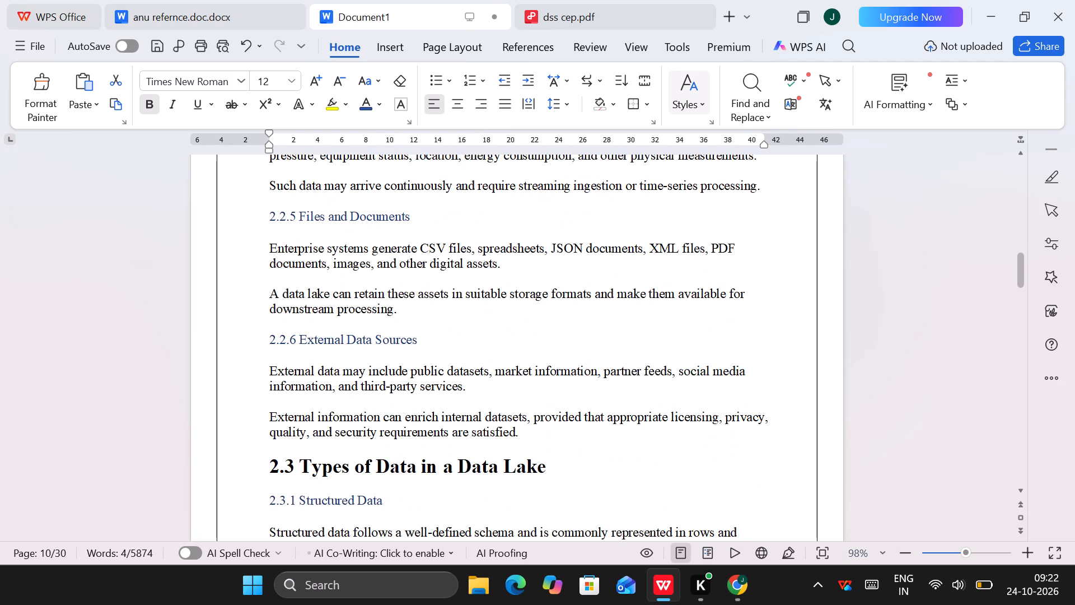
triple_click(384, 469)
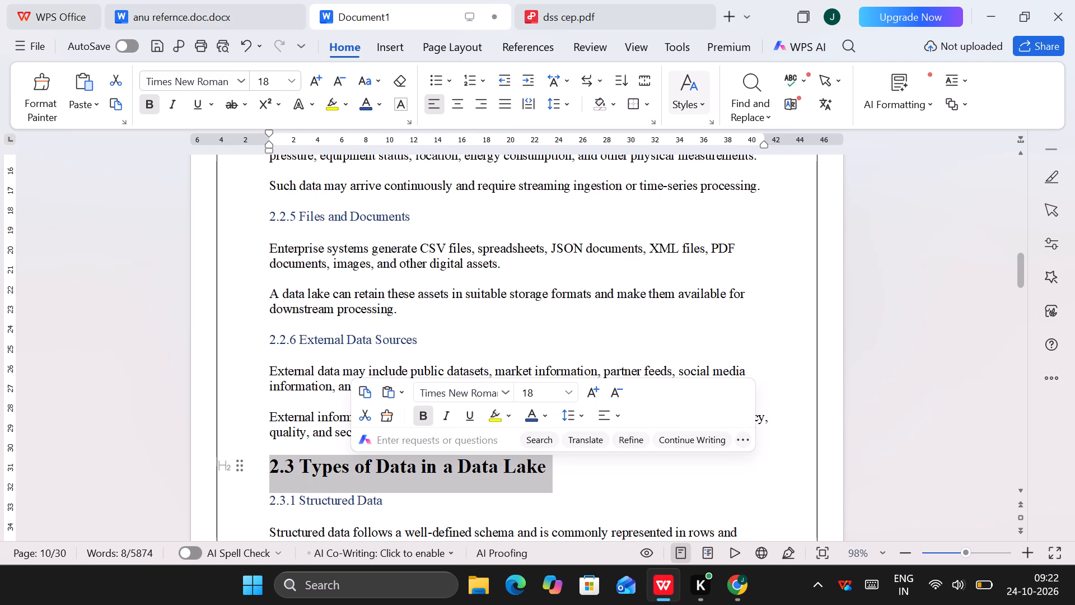
click(550, 396)
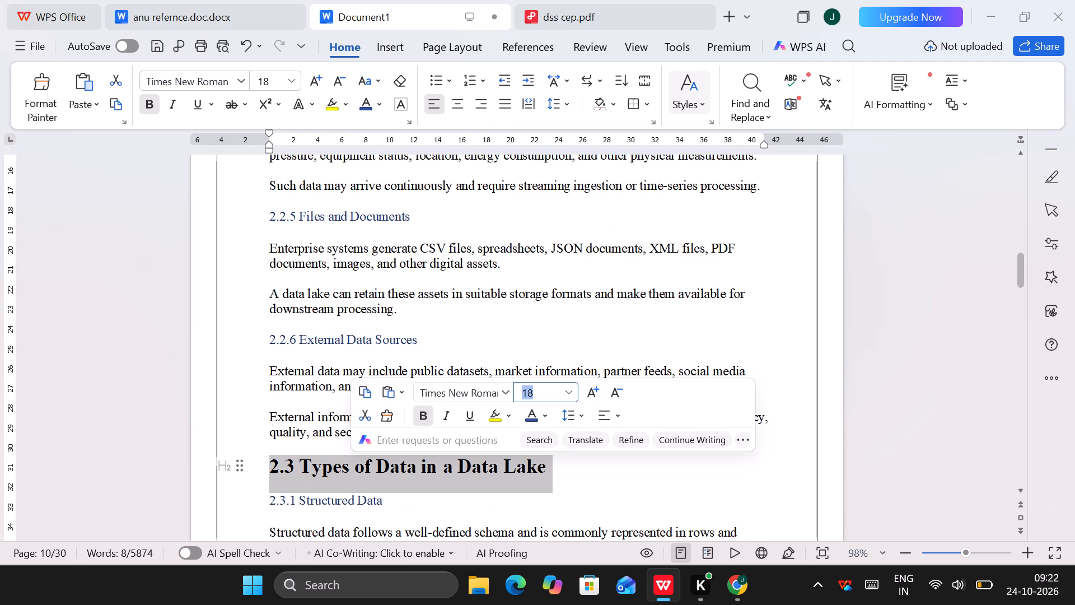
key(BackSpace)
text(12)
key(Return)
Set the "2.4 Data Lake Architecture Principles" heading to font size 12.
scroll(532, 482, down, 2)
scroll(456, 245, up, 1)
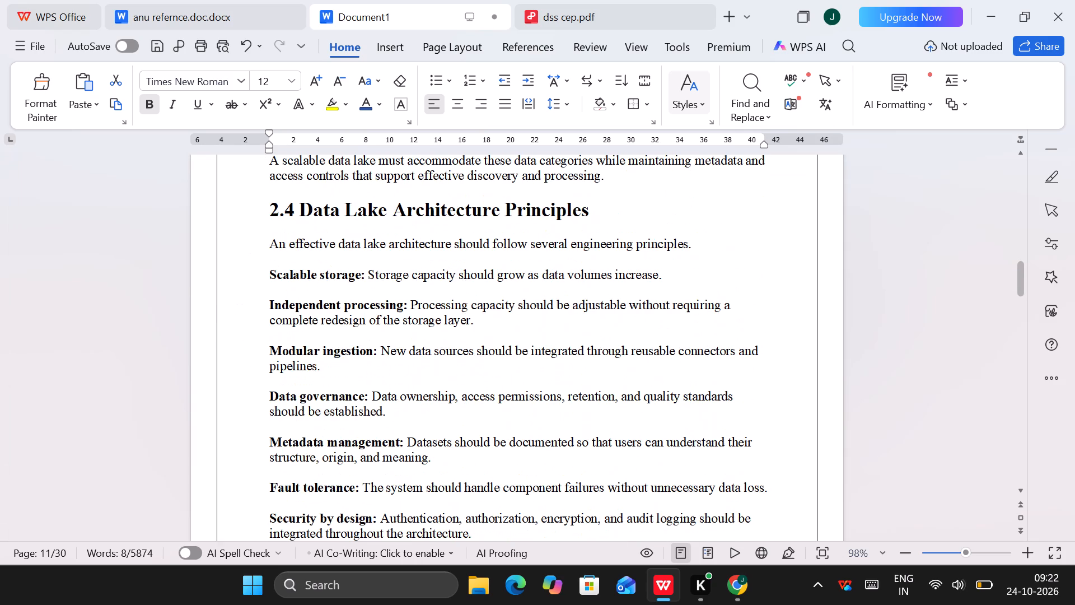
triple_click(390, 216)
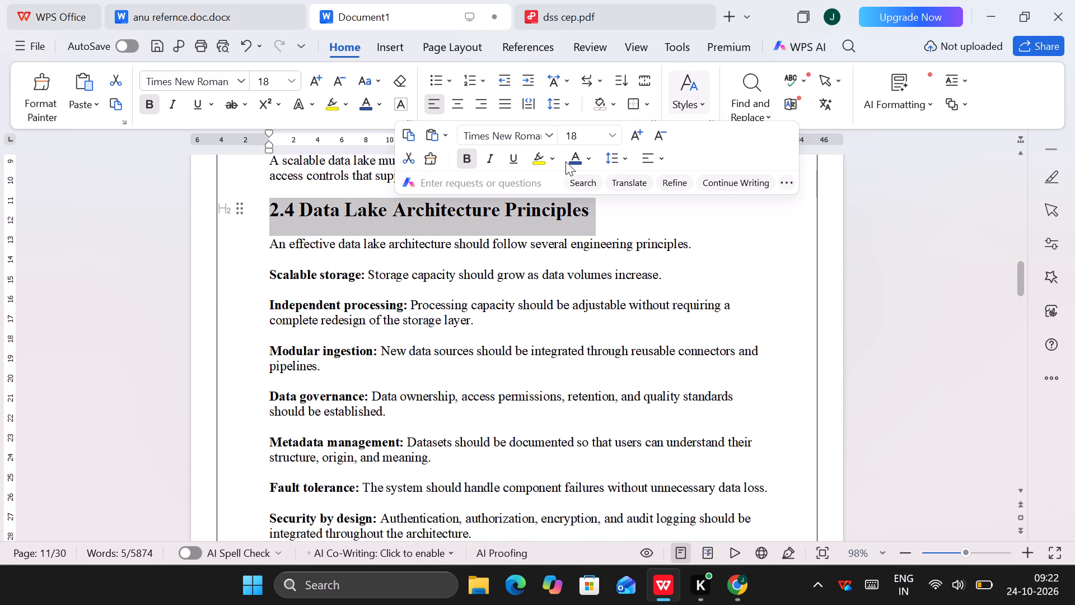
click(587, 143)
key(BackSpace)
text(12)
key(Return)
Set the "3. Proposed Scalable Data Lake Architecture" chapter heading to font size 14.
scroll(622, 383, down, 1)
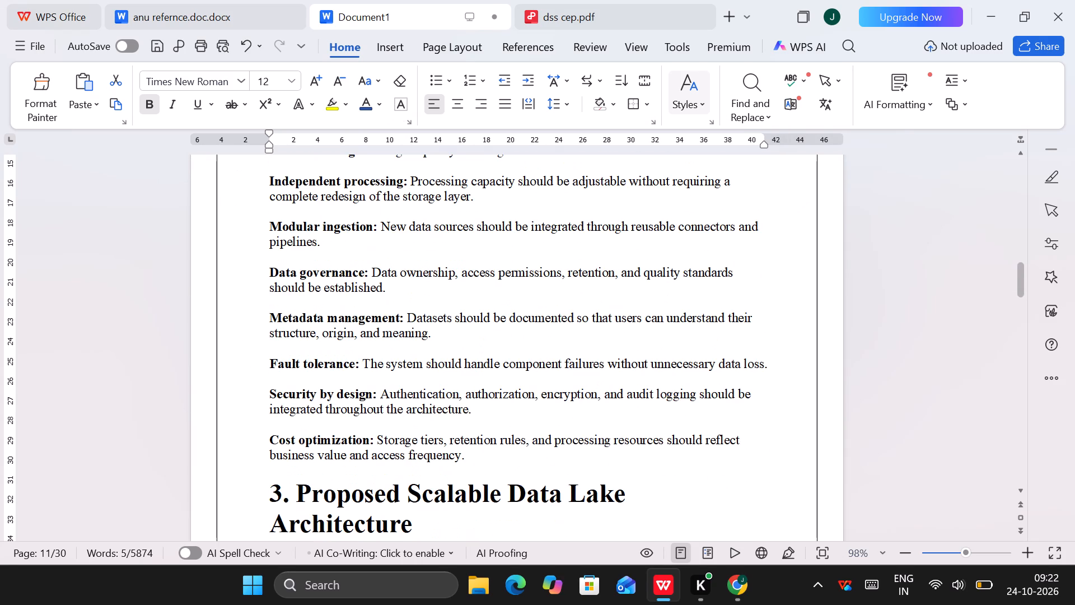
triple_click(383, 514)
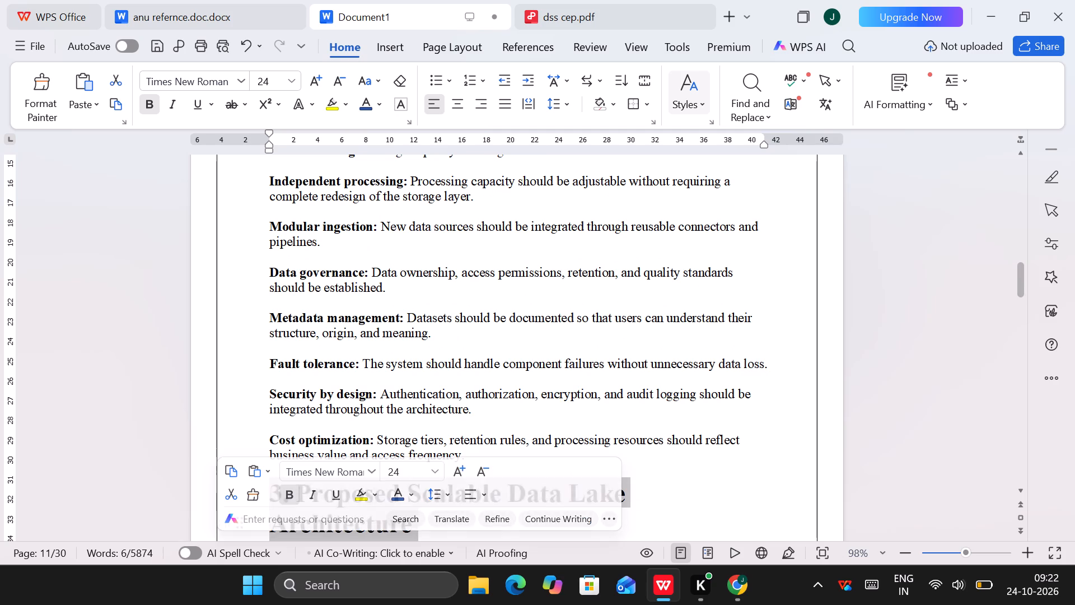
click(414, 464)
key(BackSpace)
text(14)
key(Return)
click(648, 457)
Set the "3.1 Architectural Overview" heading to font size 12.
scroll(648, 457, down, 1)
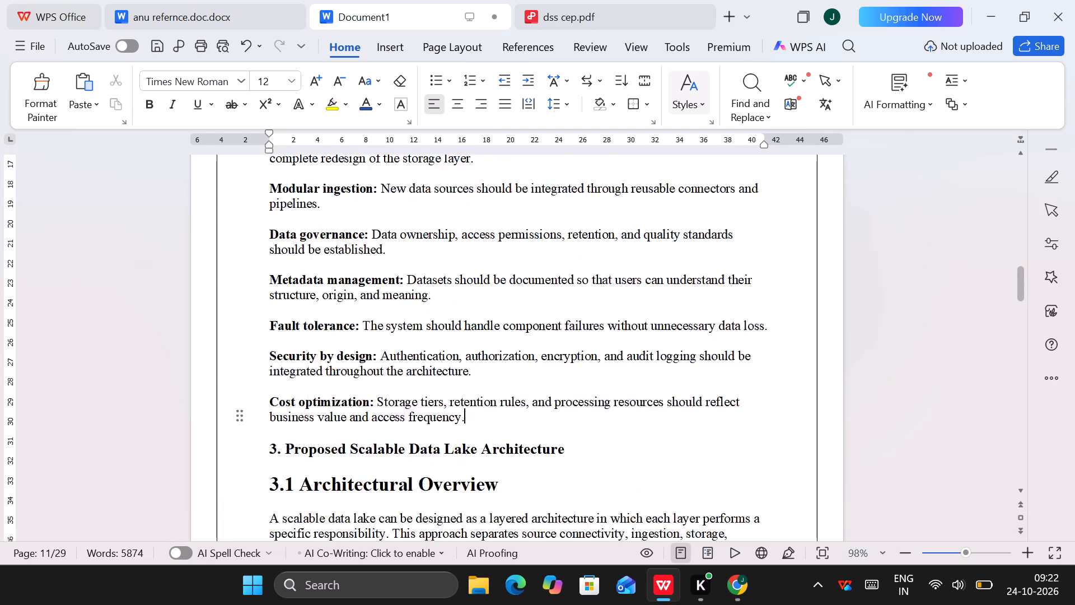
scroll(648, 457, down, 1)
triple_click(407, 364)
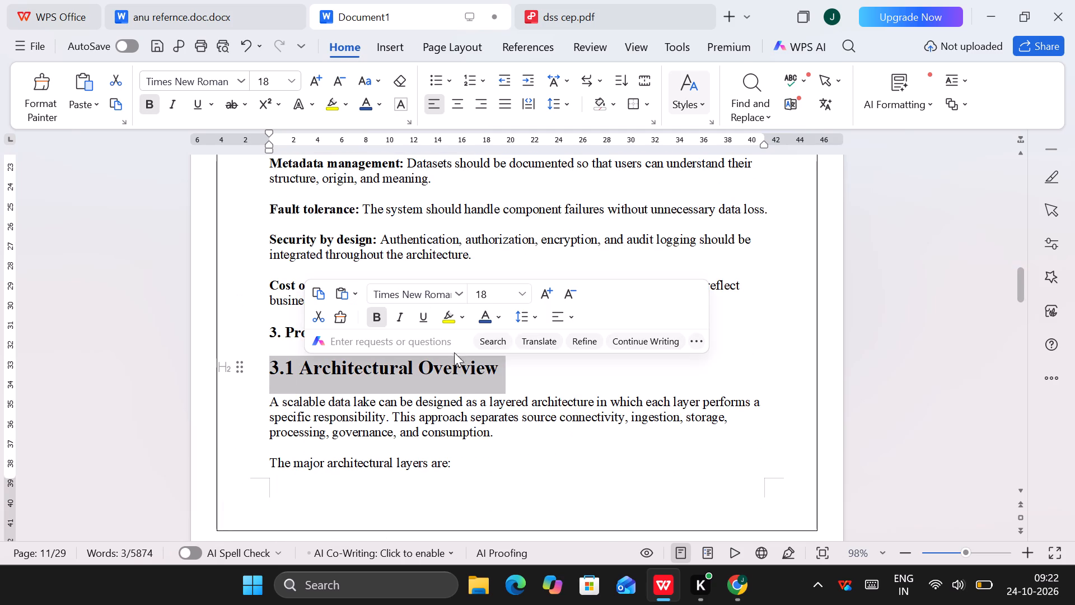
click(500, 296)
key(BackSpace)
text(12)
key(Return)
Remove the empty numbered items before the first four architectural layers in section 3.1, from "Data source layer" to "Processing and transformation layer".
scroll(472, 408, down, 1)
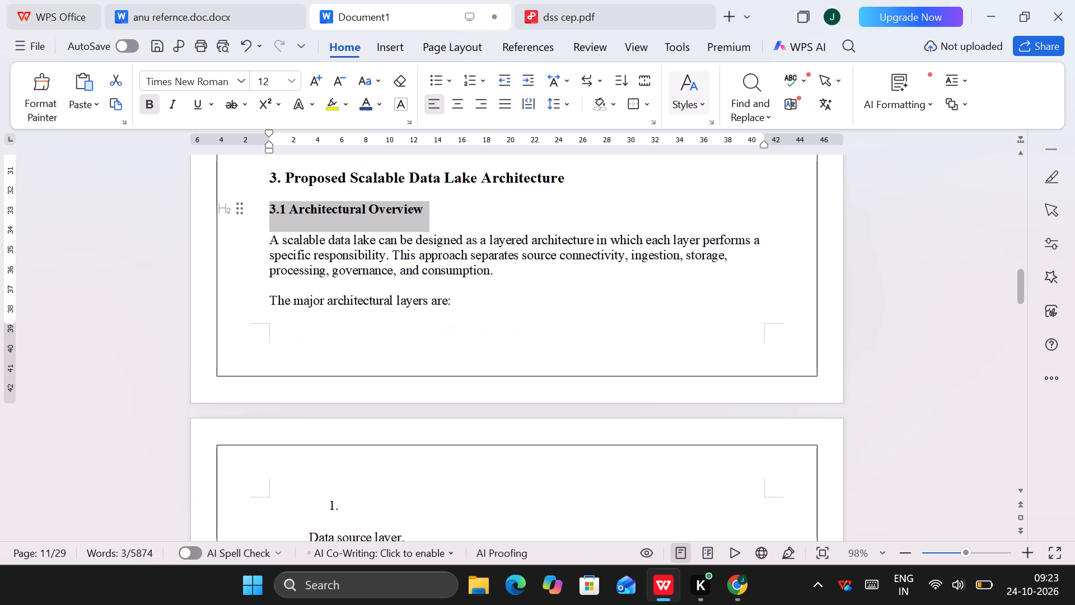
click(366, 498)
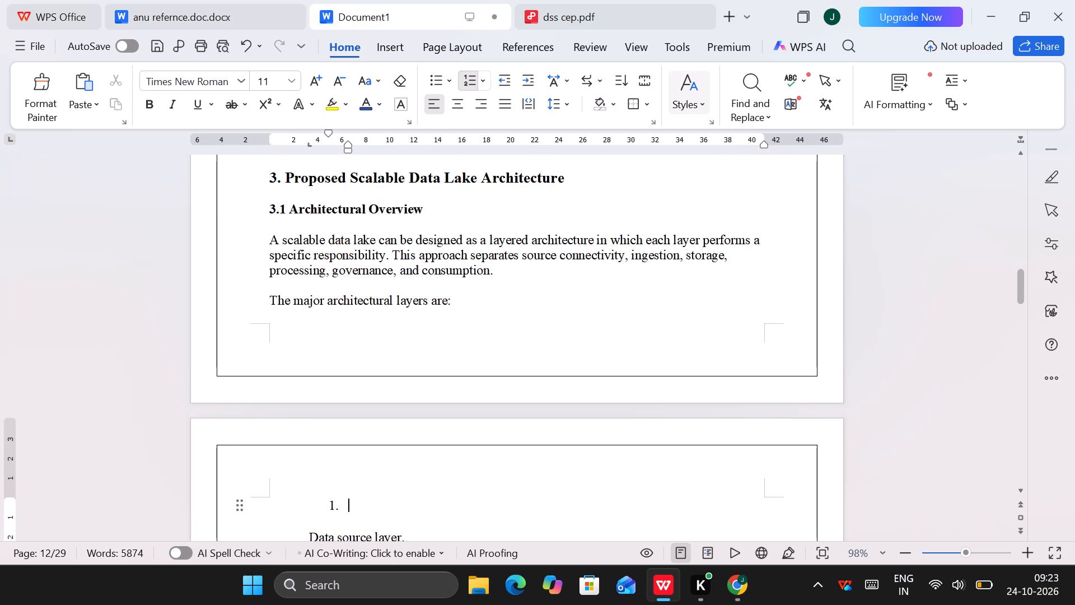
key(Delete)
key(Down)
key(Delete)
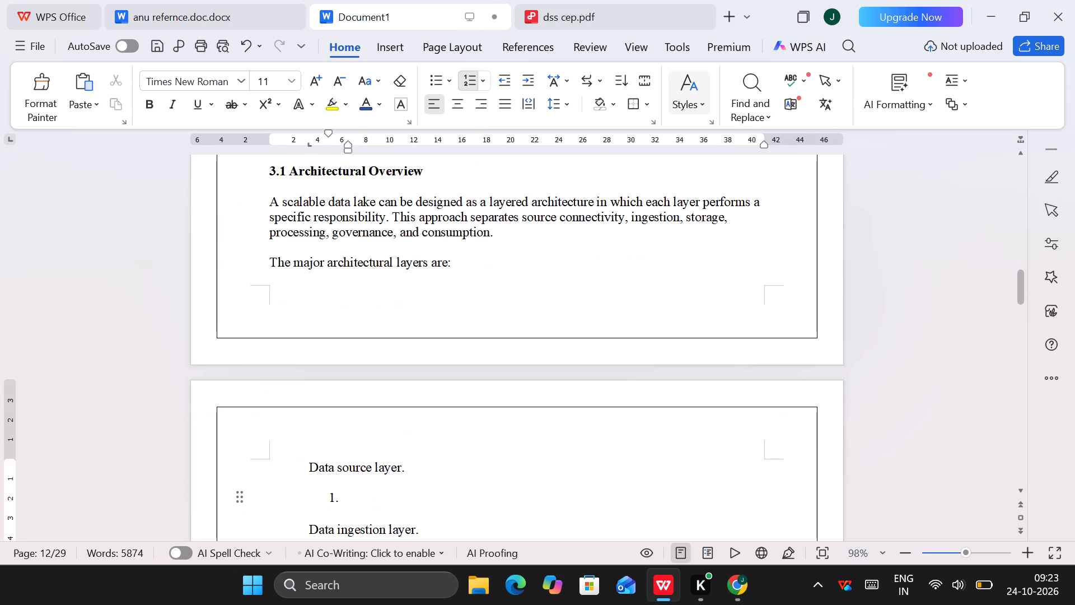
key(Down)
key(Up)
key(Delete)
key(Down)
key(Delete)
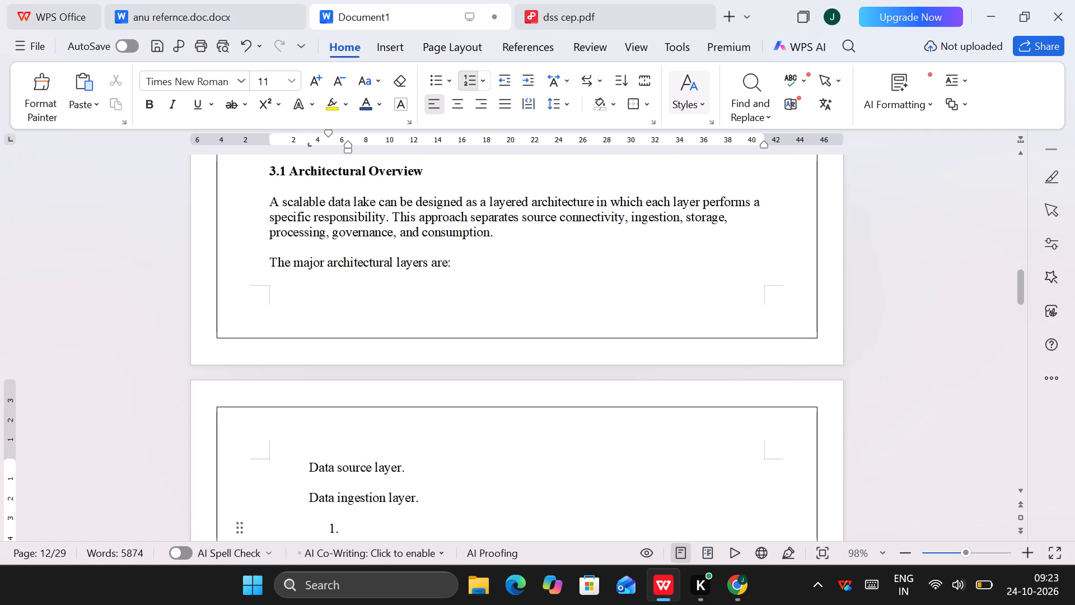
key(Delete)
key(Down)
key(Delete)
key(Delete)
Remove the empty numbered items between "Processing and transformation layer" and the 3.1.1 heading, keeping the heading's full number.
key(Down)
key(Delete)
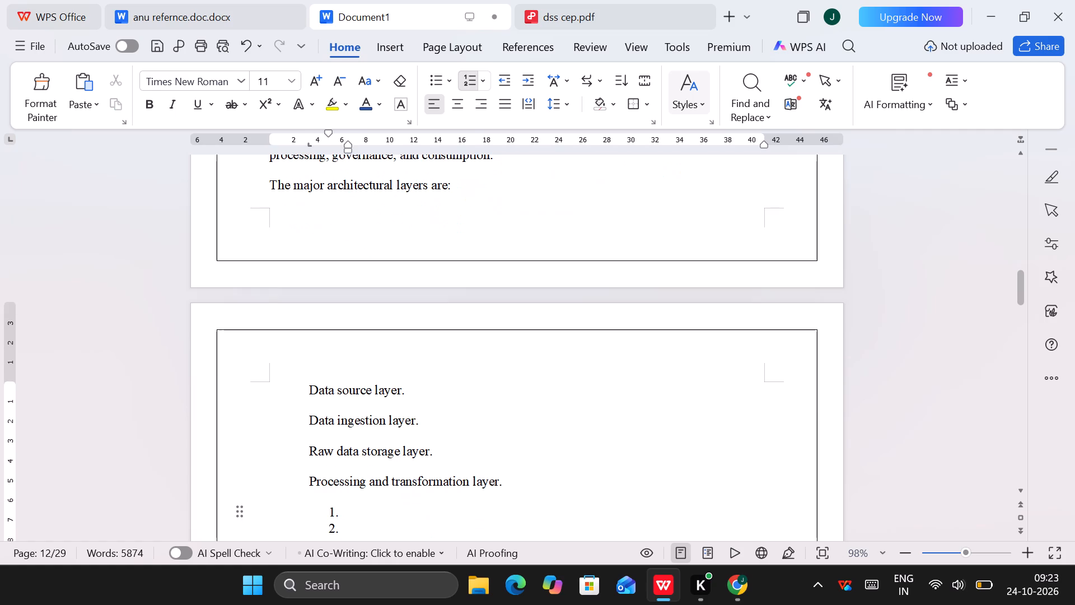
key(Delete)
key(Down)
key(Delete)
key(Delete)
key(Down)
key(Delete)
key(Delete)
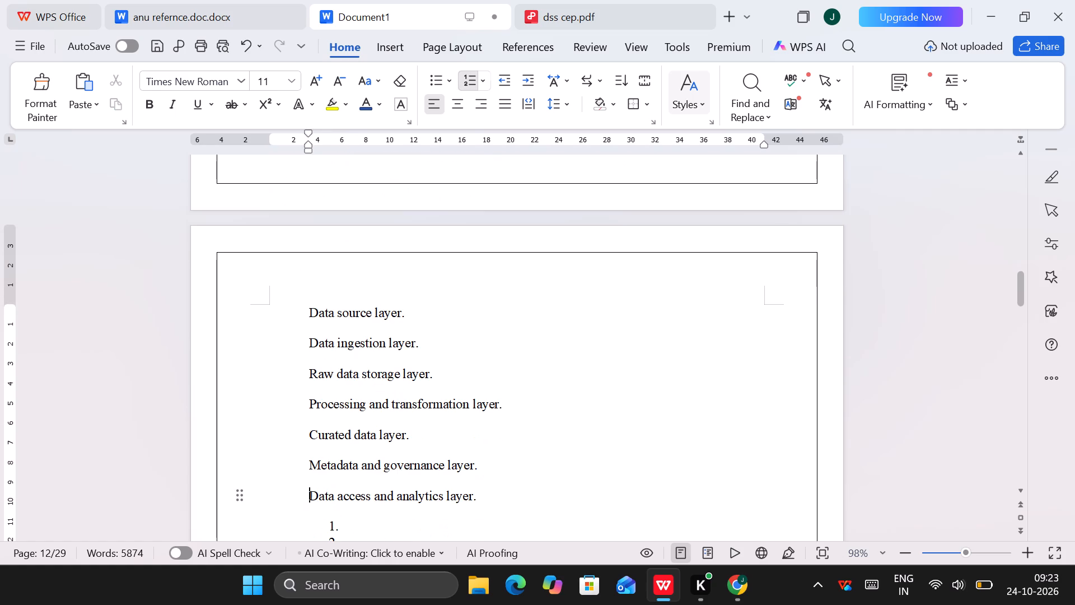
key(Down)
key(Delete)
key(Delete)
key(Down)
key(Delete)
key(Delete)
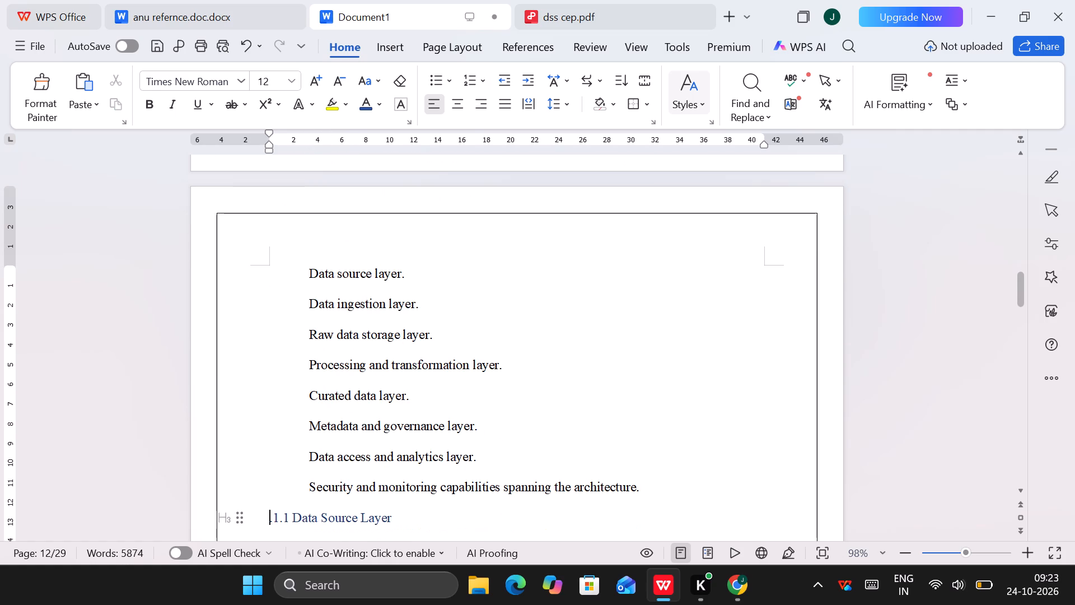
key(ctrl+z)
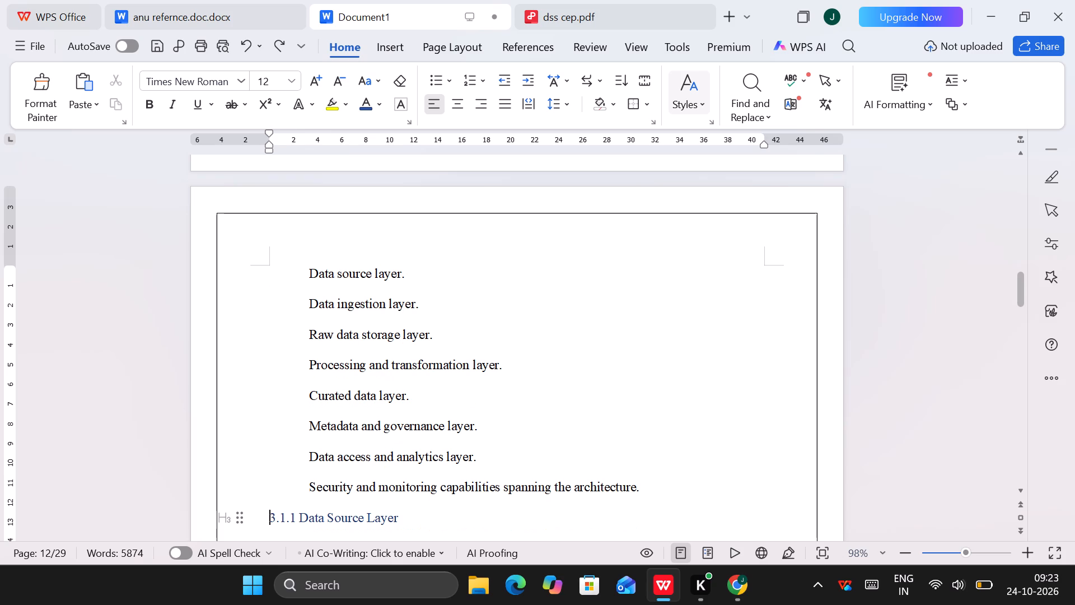
Set the "3.2 Architecture Workflow" heading to font size 12.
scroll(366, 498, down, 3)
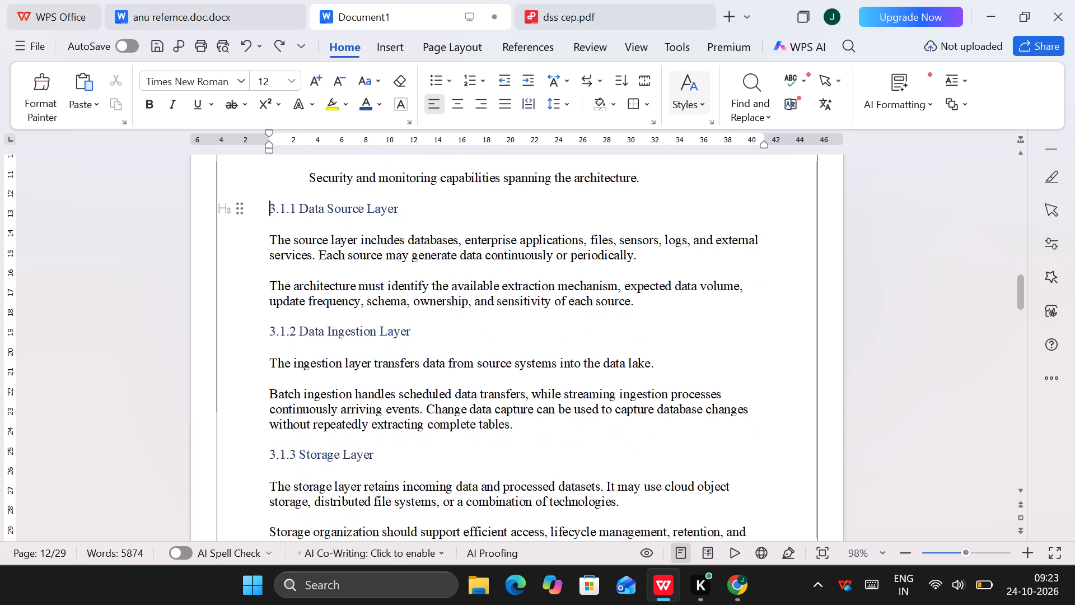
scroll(366, 498, down, 2)
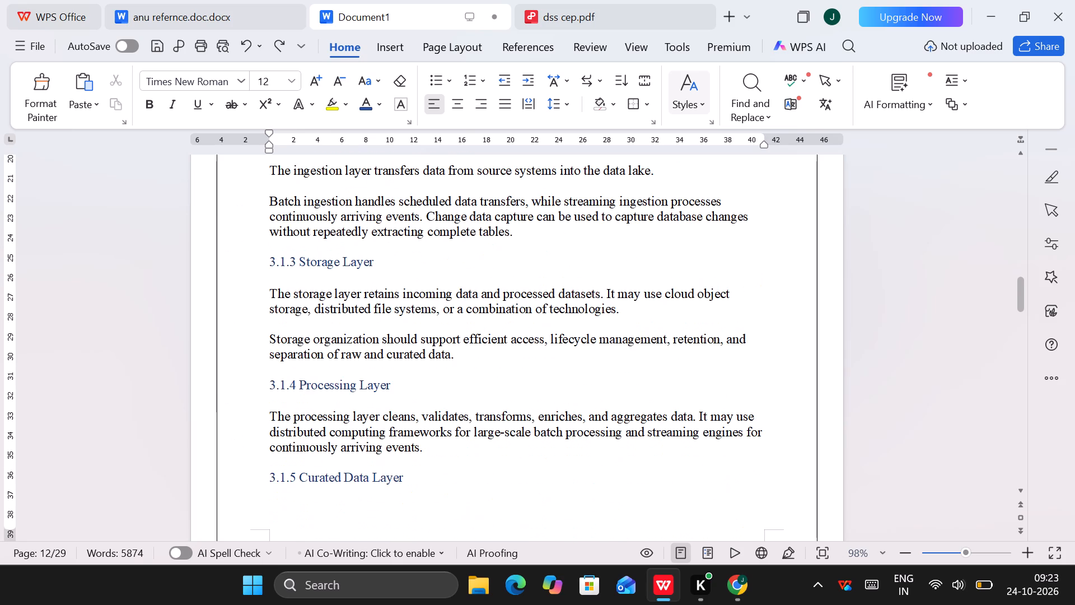
scroll(366, 498, down, 2)
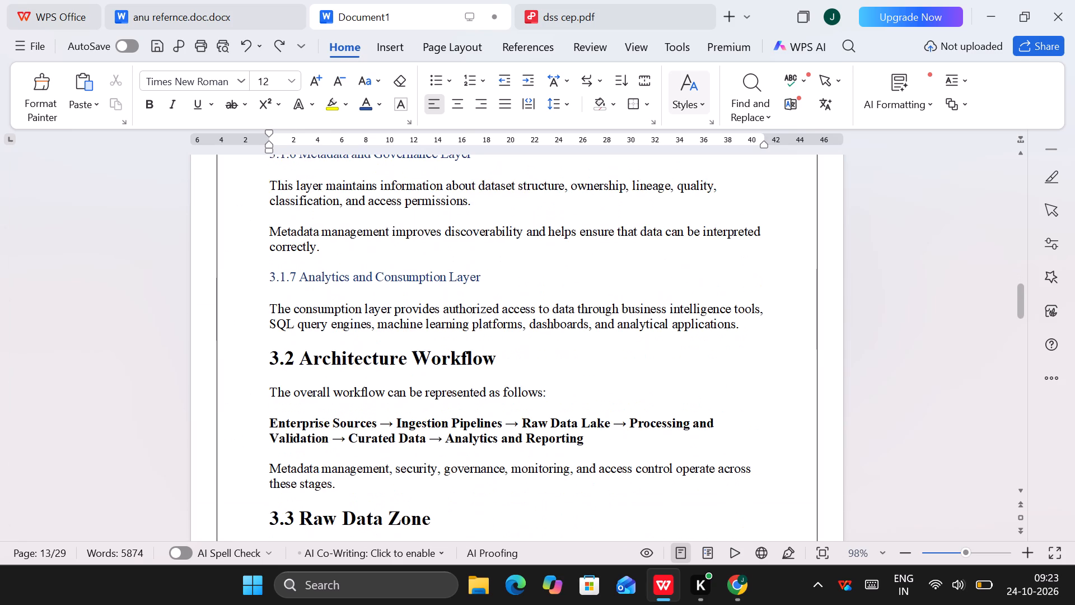
scroll(366, 498, up, 1)
scroll(366, 498, down, 1)
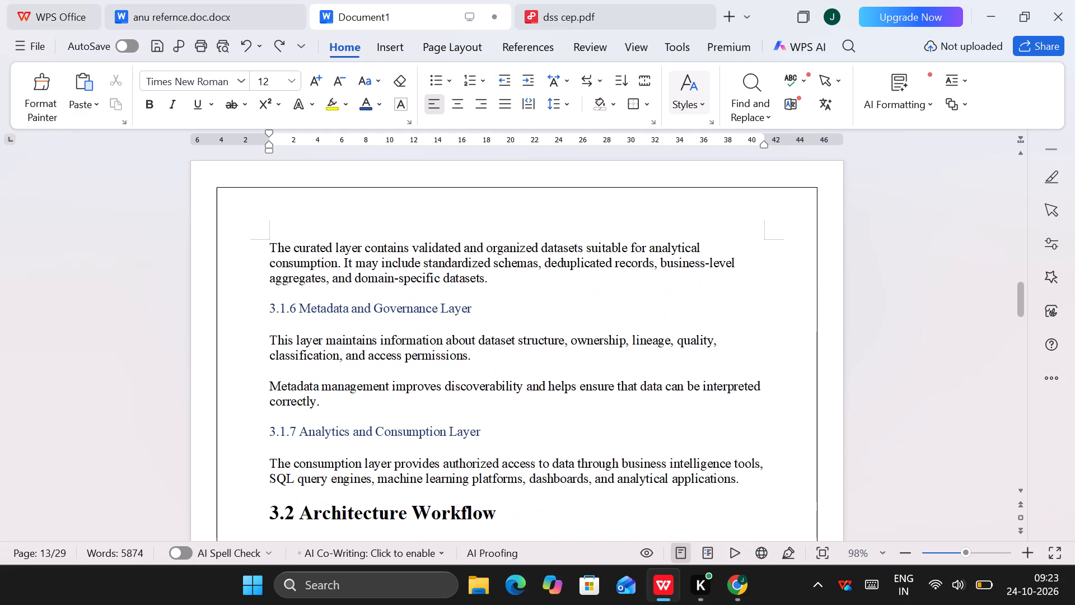
triple_click(359, 509)
click(487, 441)
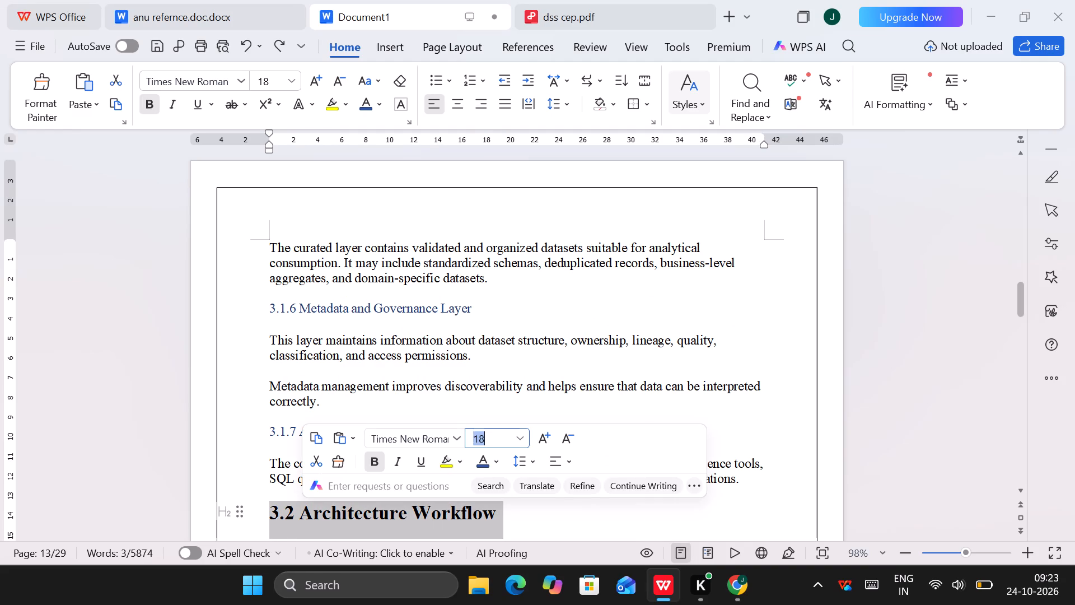
key(BackSpace)
text(12)
key(Return)
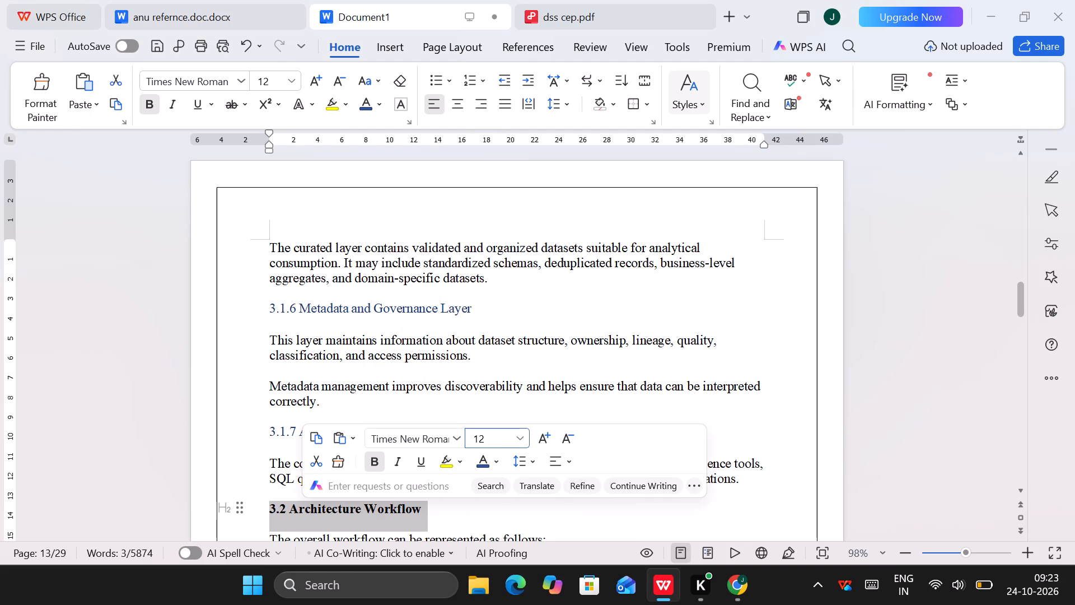
Set the "3.3 Raw Data Zone" heading to font size 12.
scroll(506, 337, down, 2)
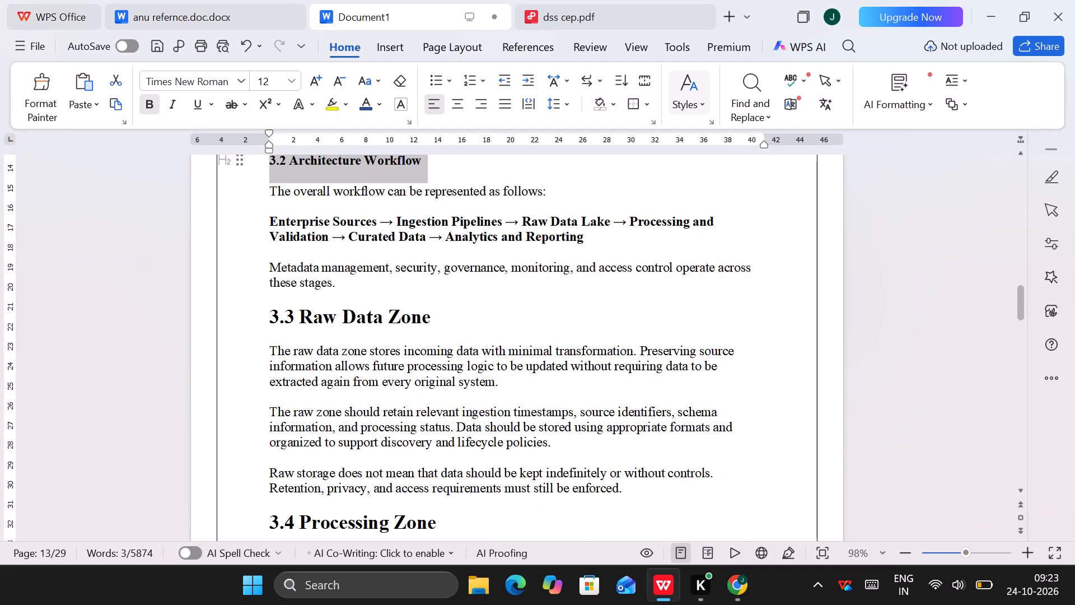
triple_click(324, 313)
click(434, 245)
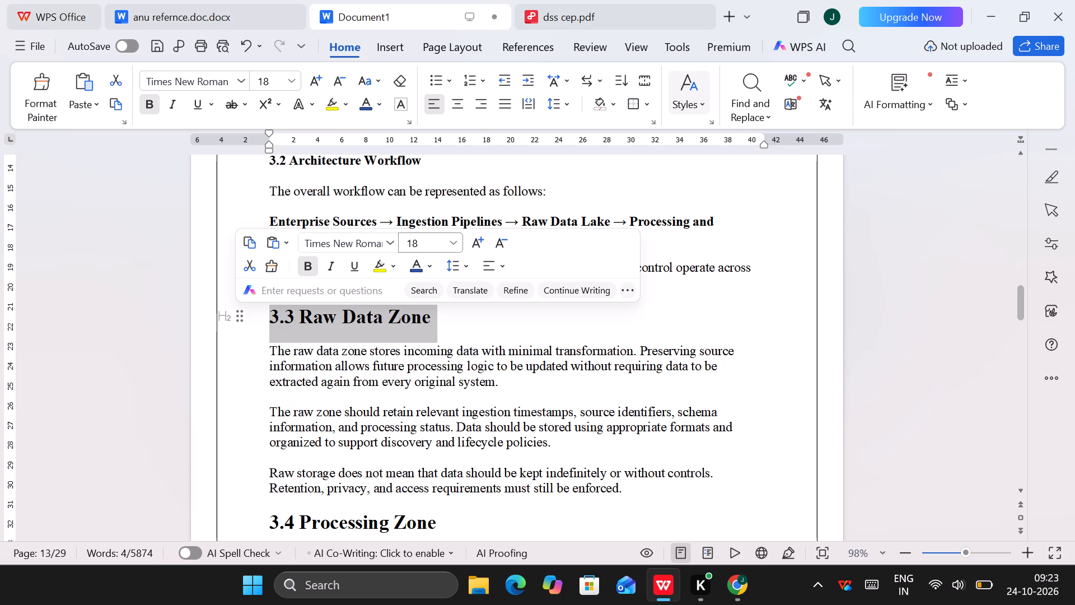
key(BackSpace)
text(12)
key(Return)
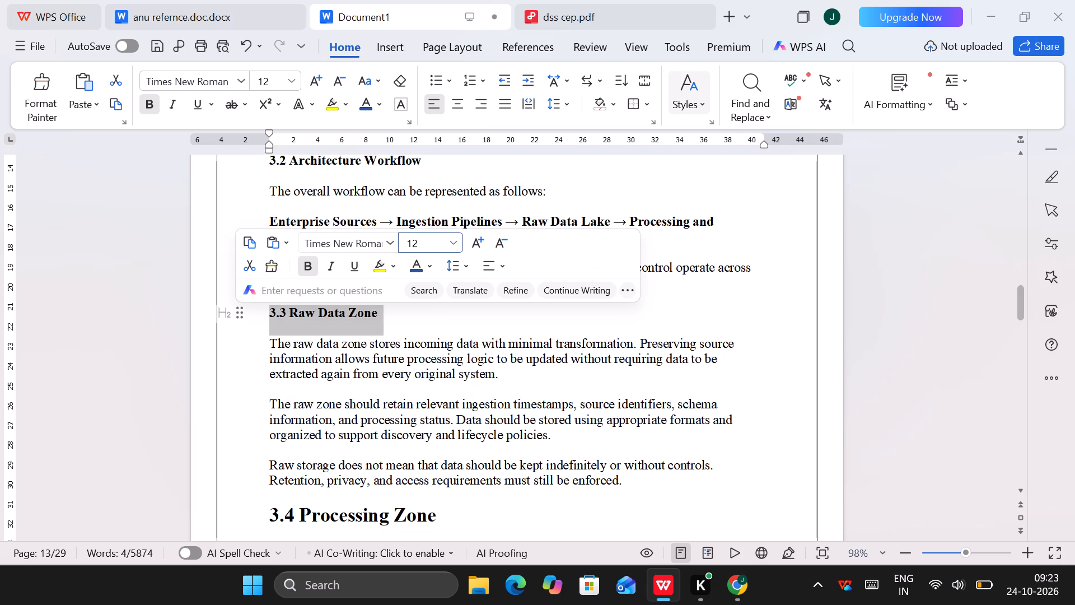
Set the "3.4 Processing Zone" heading to font size 12.
triple_click(362, 514)
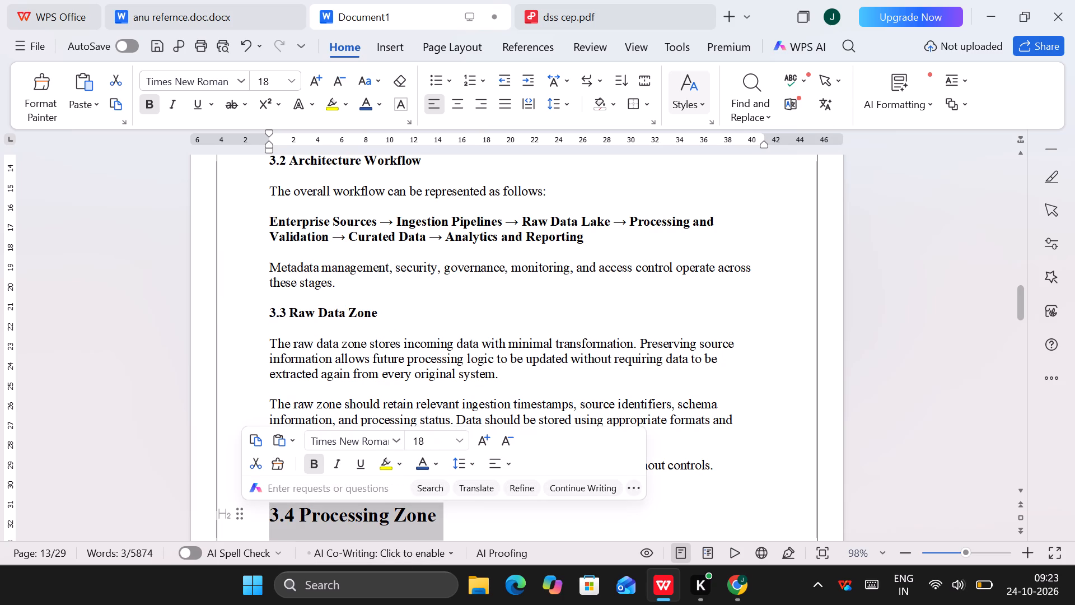
click(433, 436)
key(BackSpace)
text(12)
key(Return)
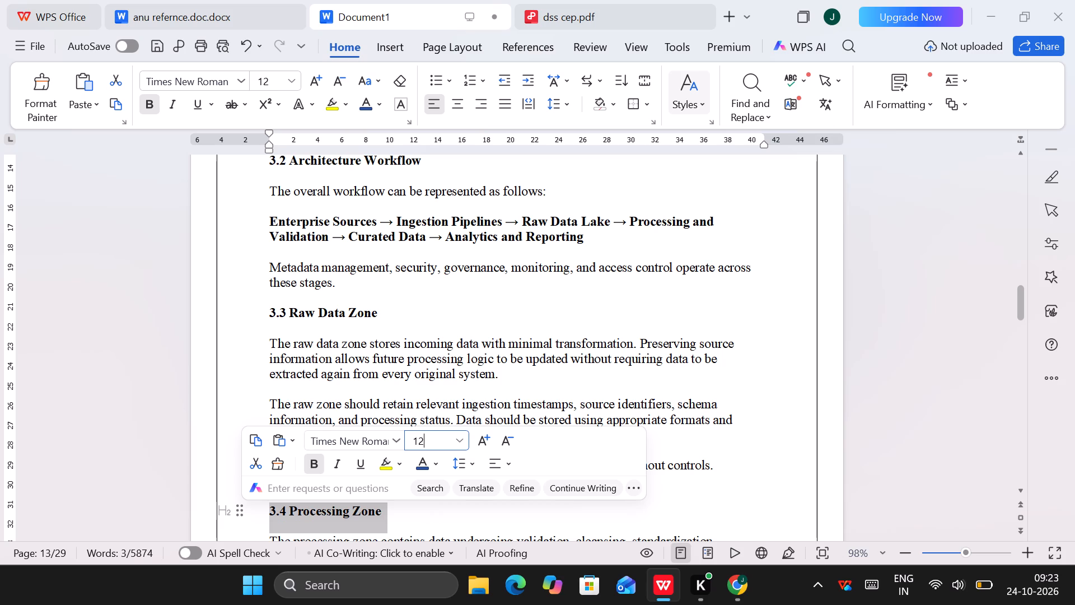
In the 3.4 operations list, remove the empty bullets before "Removing duplicate records." and "Handling missing or invalid values.".
scroll(618, 401, down, 2)
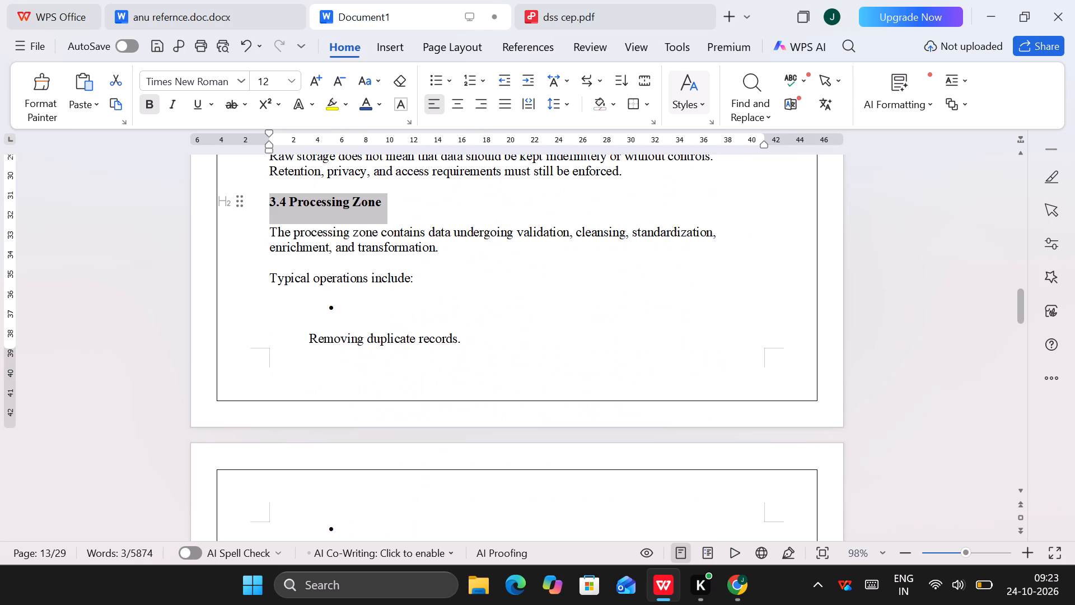
click(340, 308)
key(Delete)
key(Down)
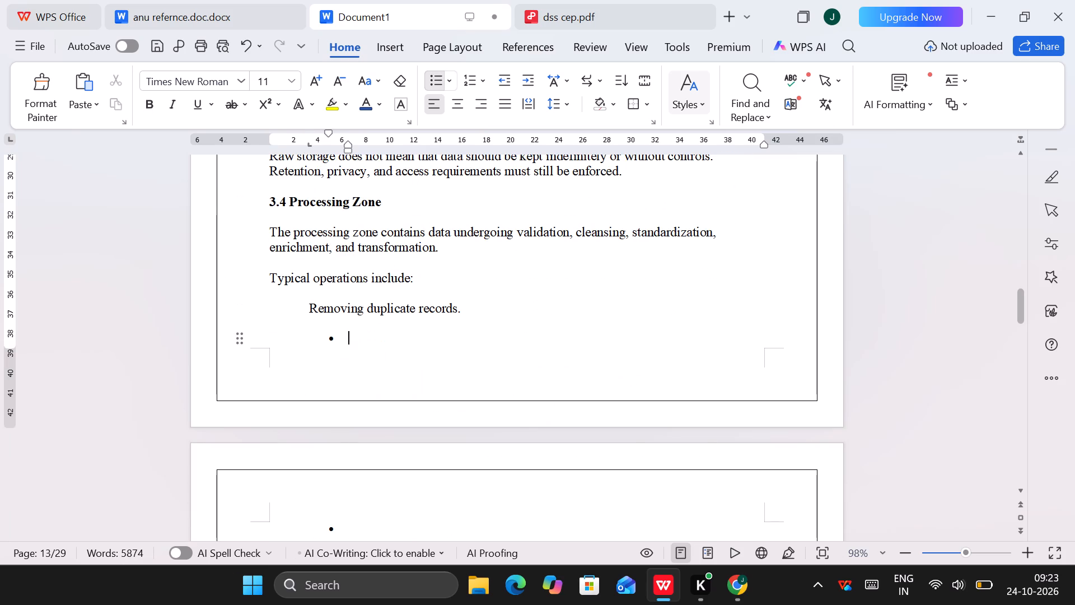
key(Delete)
key(Down)
key(Up)
key(Delete)
key(Down)
key(Down)
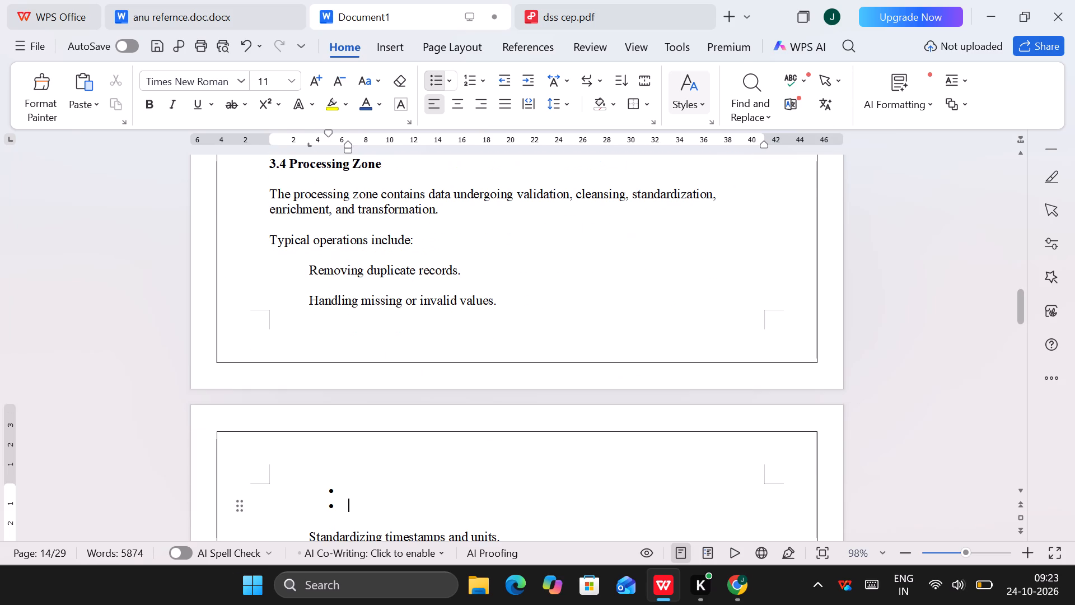
Remove the empty bullets before the 3.4 items on standardizing timestamps, reconciling identifiers and validating records.
key(Up)
key(Delete)
key(Delete)
key(Down)
key(Delete)
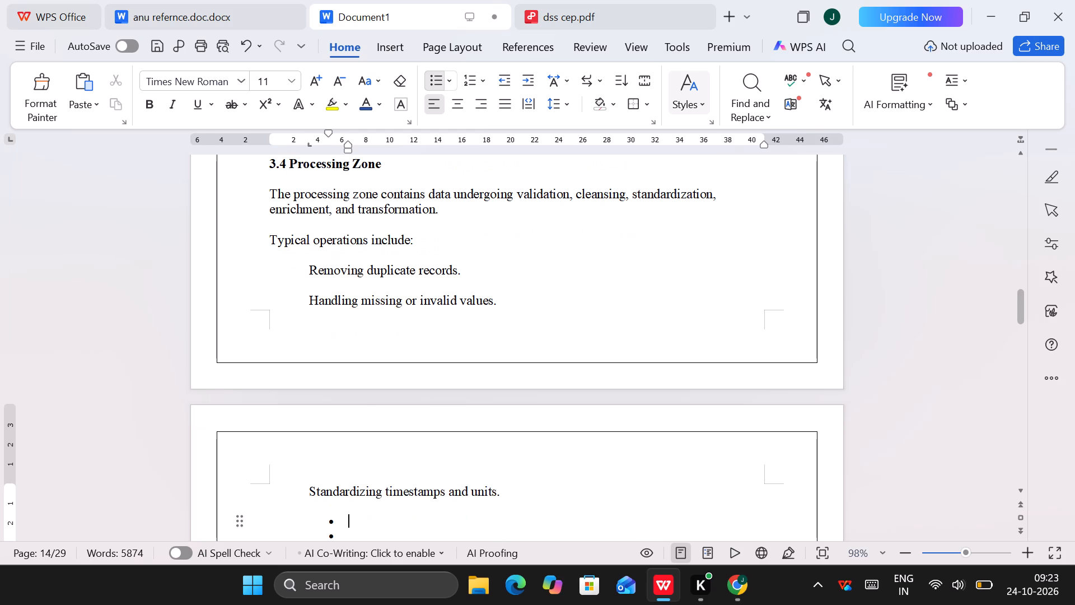
key(Delete)
key(Down)
key(Delete)
key(Delete)
key(Down)
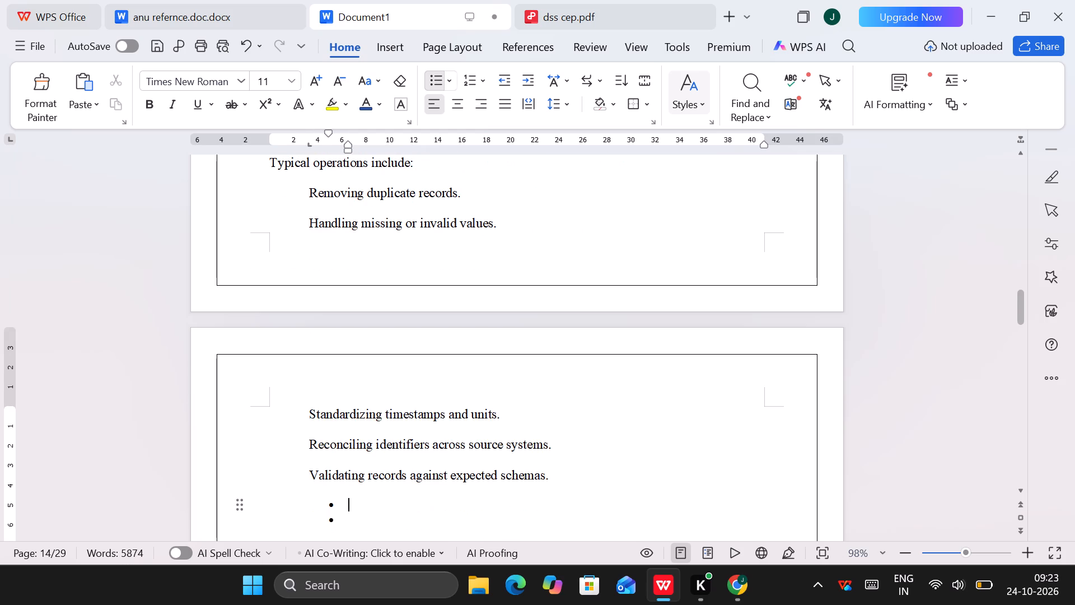
Remove the empty bullets before "Applying business rules.", "Joining related datasets." and "Producing analytical aggregates.", plus the one closing the list.
key(Delete)
key(Delete)
key(Down)
key(Delete)
key(Delete)
key(Down)
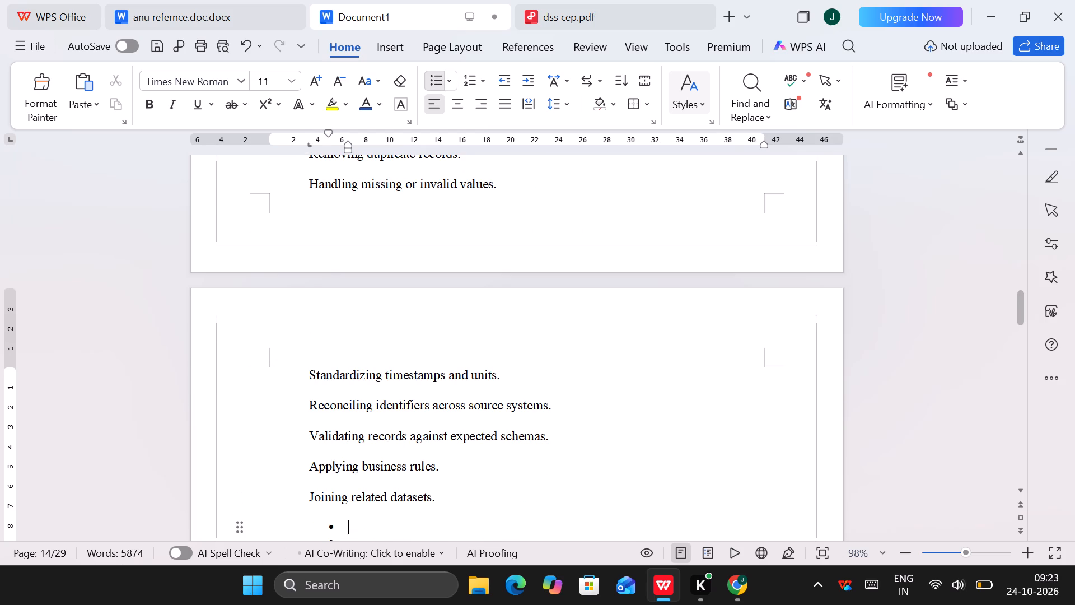
key(Delete)
key(Delete)
key(Down)
key(Delete)
key(Down)
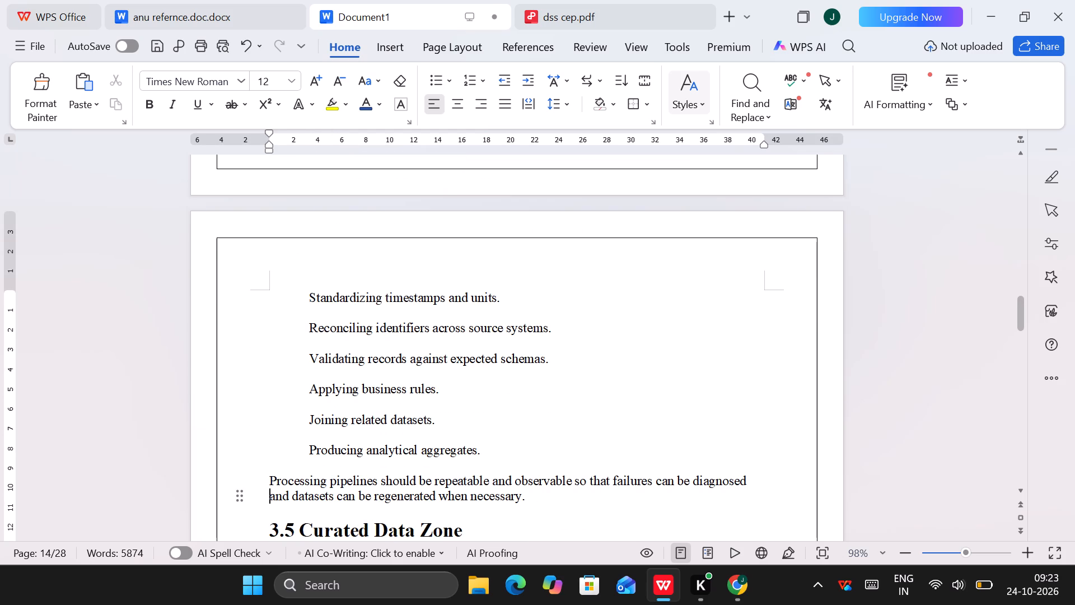
Set the "3.5 Curated Data Zone" heading to font size 12.
scroll(340, 308, down, 1)
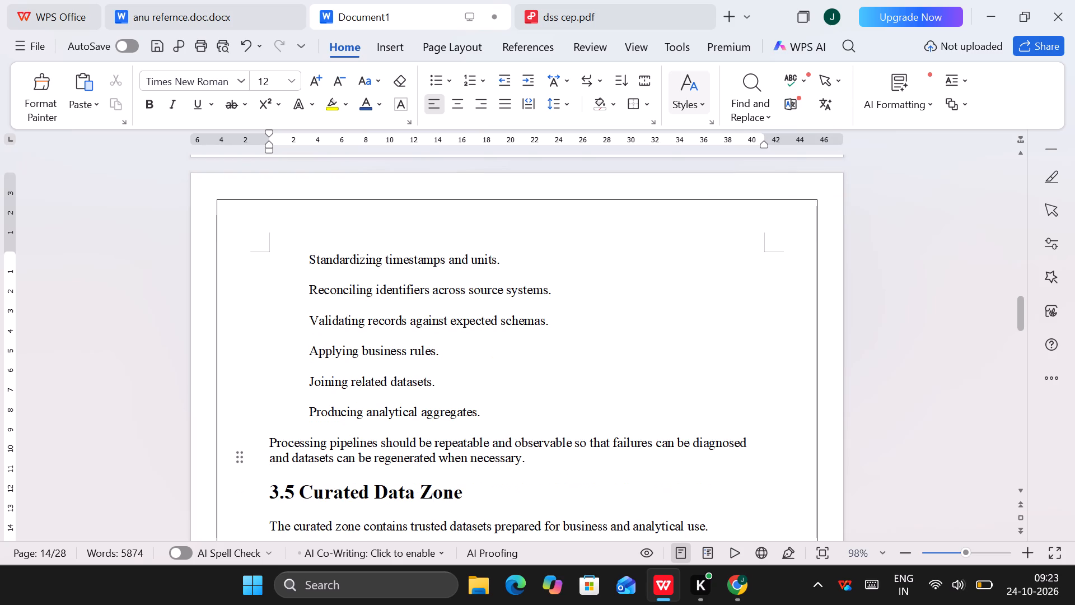
triple_click(331, 494)
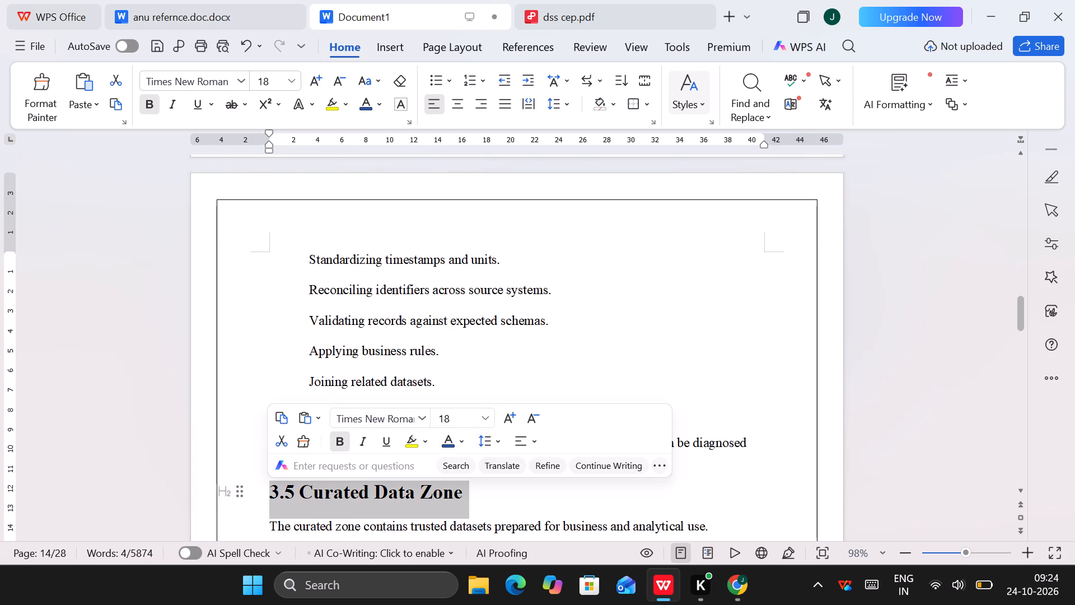
click(447, 415)
key(BackSpace)
key(1)
key(2)
key(Return)
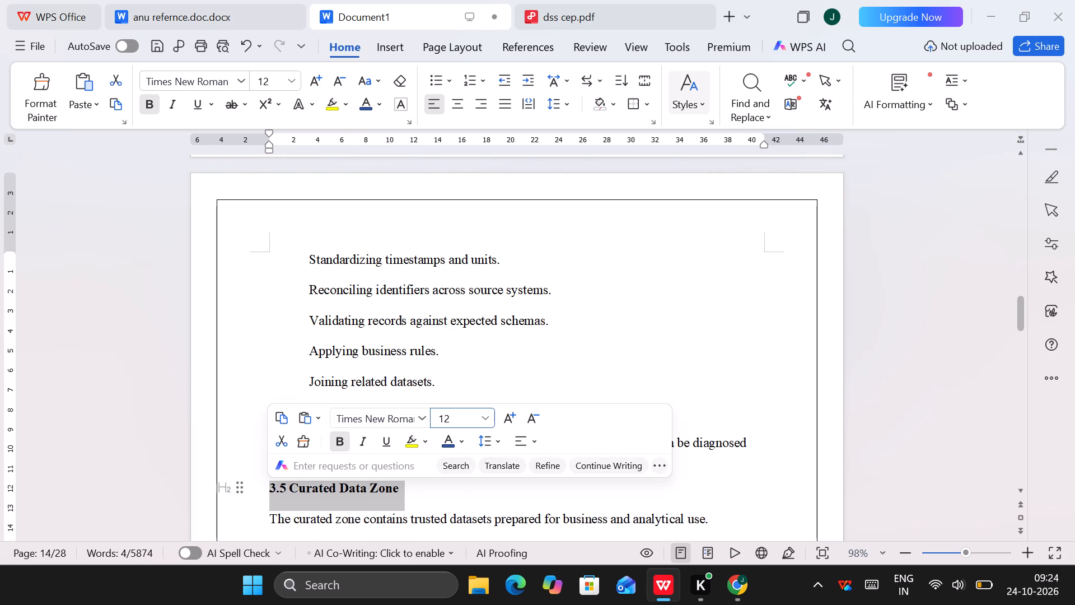
Set the "3.6 Optional Data Serving Zone" heading to font size 12.
scroll(447, 415, down, 2)
triple_click(385, 441)
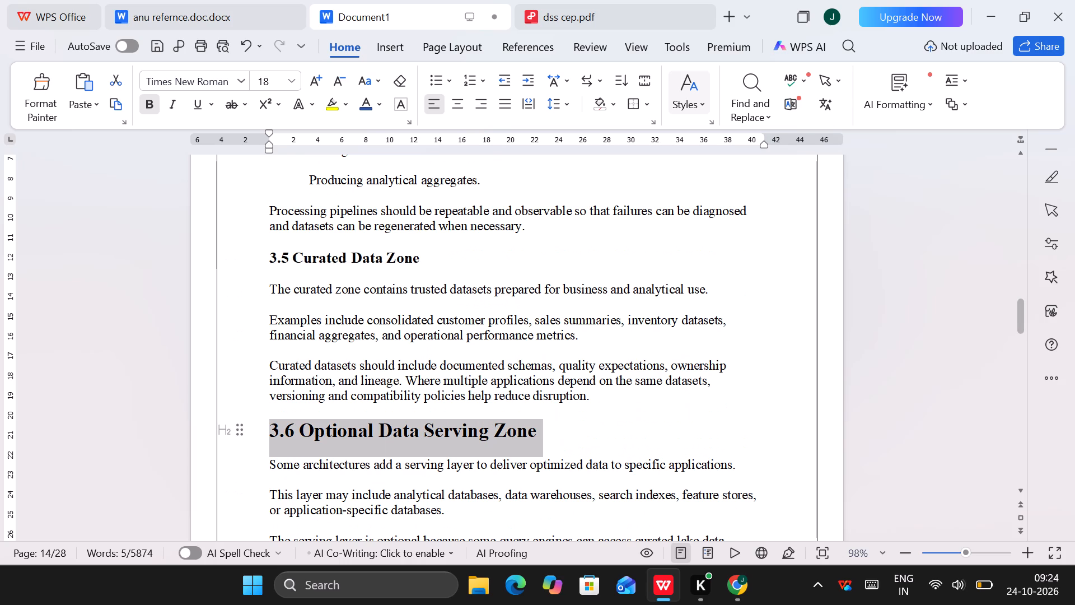
click(522, 366)
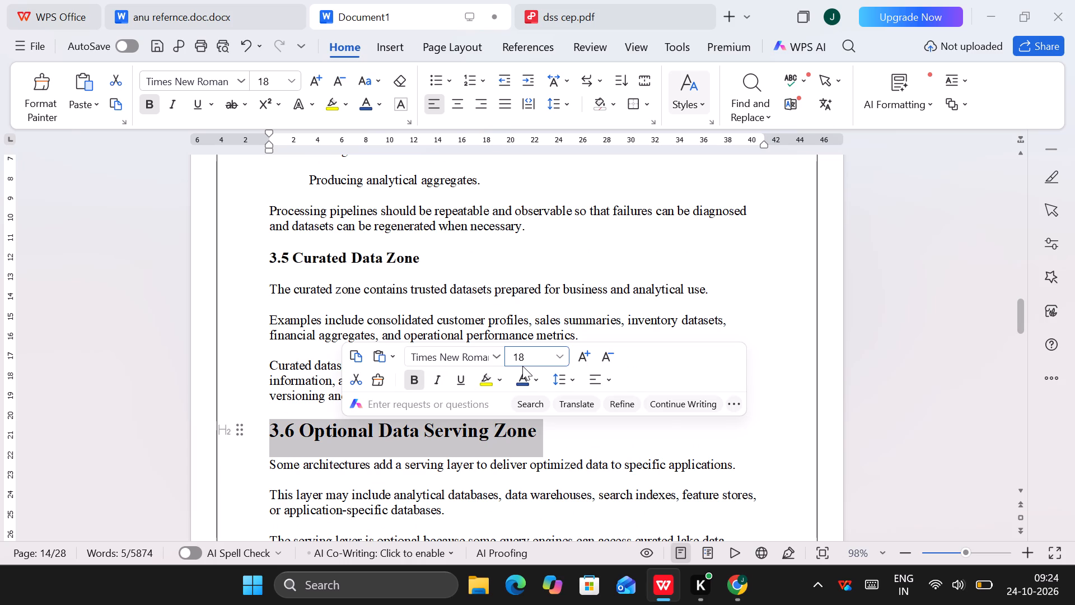
key(BackSpace)
key(2)
key(Return)
Set the "4. Data Ingestion and Integration Mechanisms" heading to font size 14.
scroll(456, 486, down, 1)
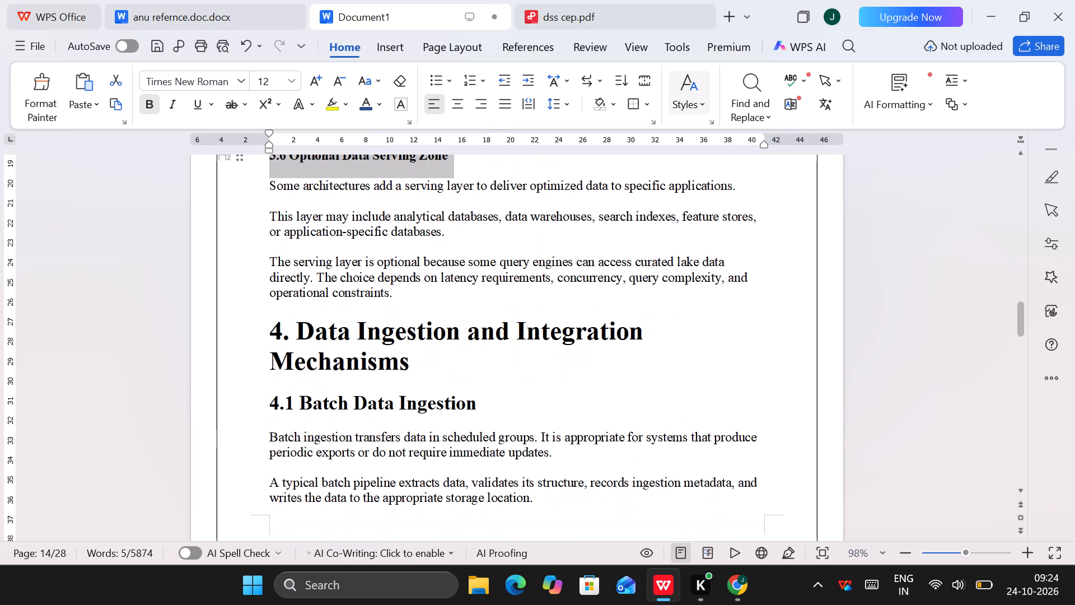
triple_click(316, 329)
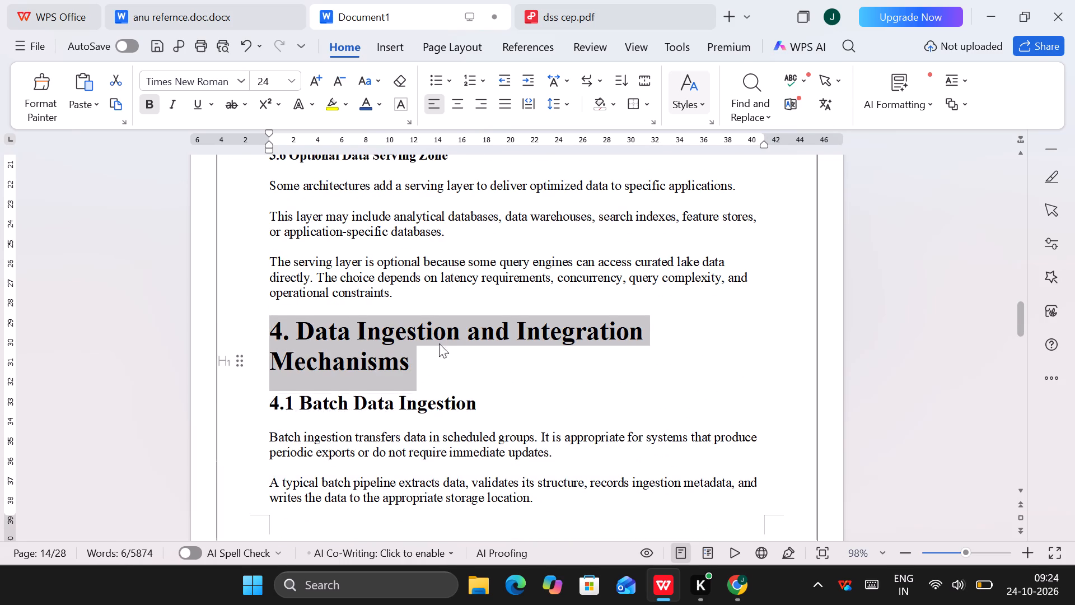
click(274, 75)
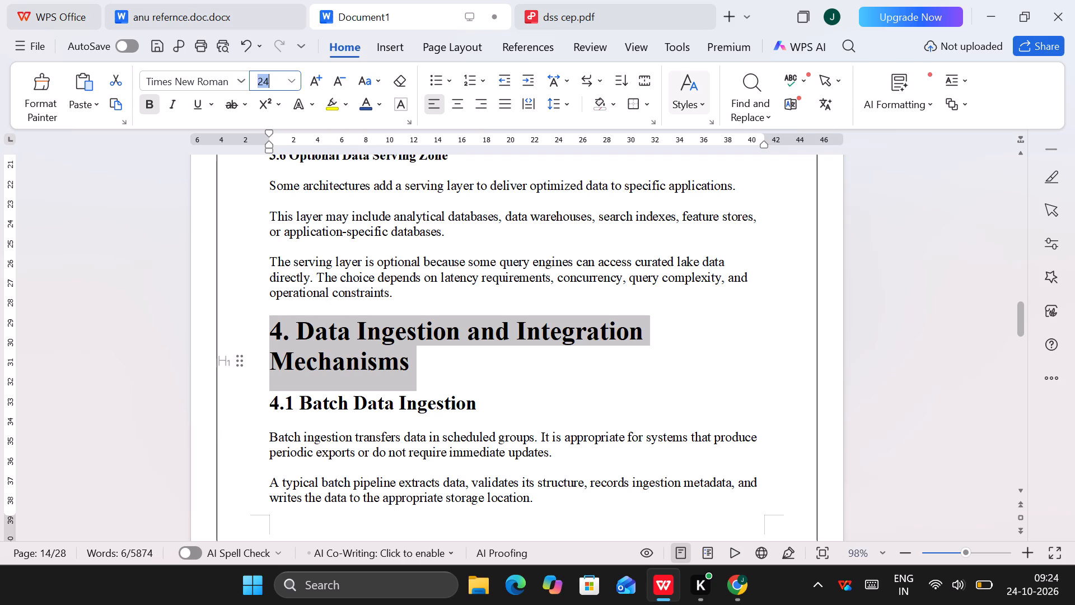
key(BackSpace)
text(14)
key(Return)
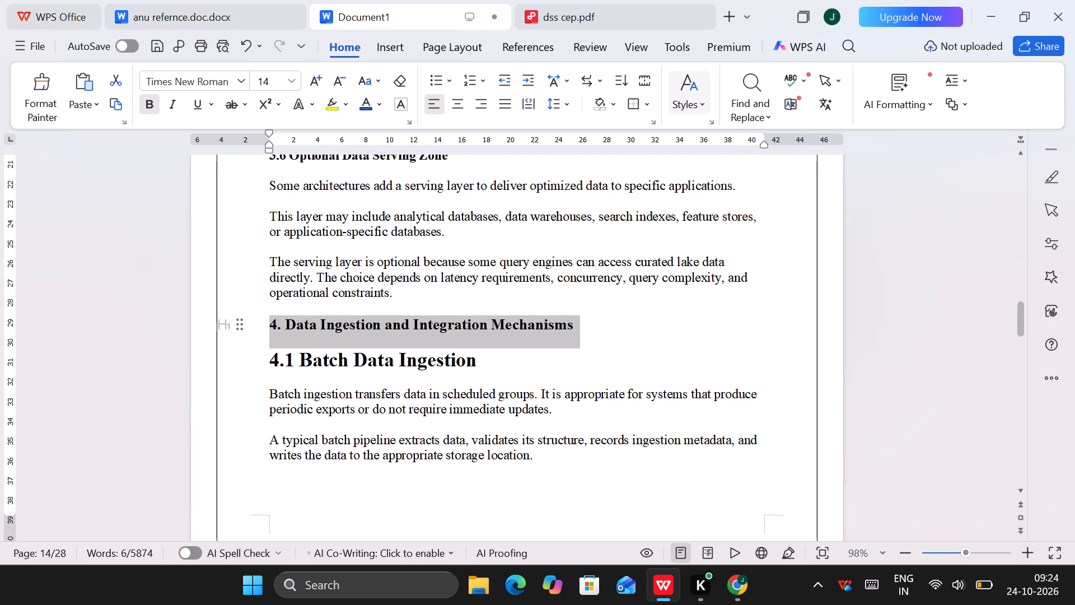
Set the "4.1 Batch Data Ingestion" heading to font size 12.
triple_click(314, 355)
click(482, 290)
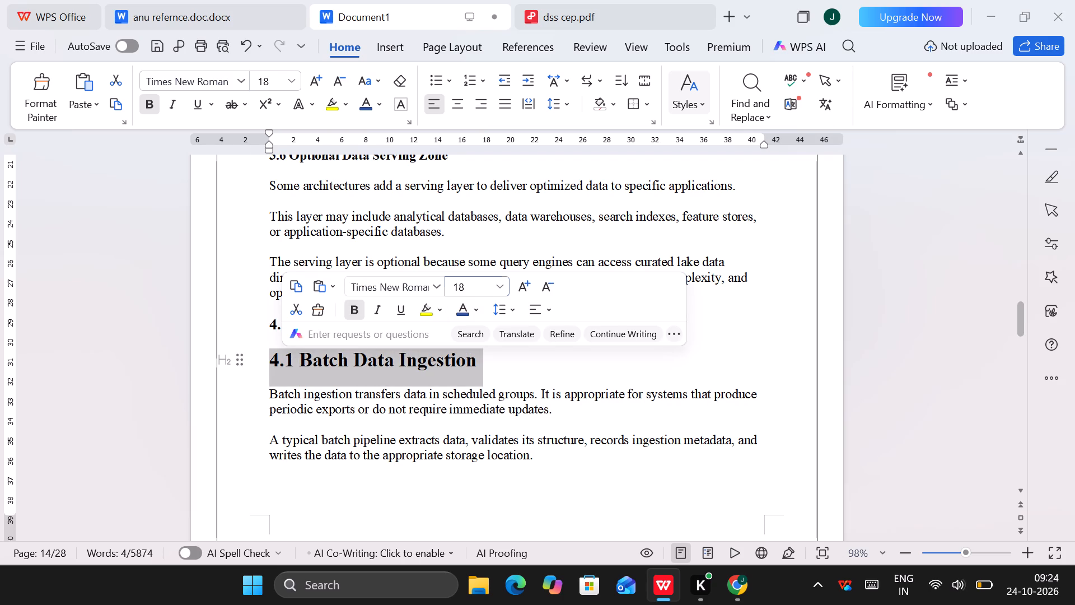
key(BackSpace)
text(12)
key(Return)
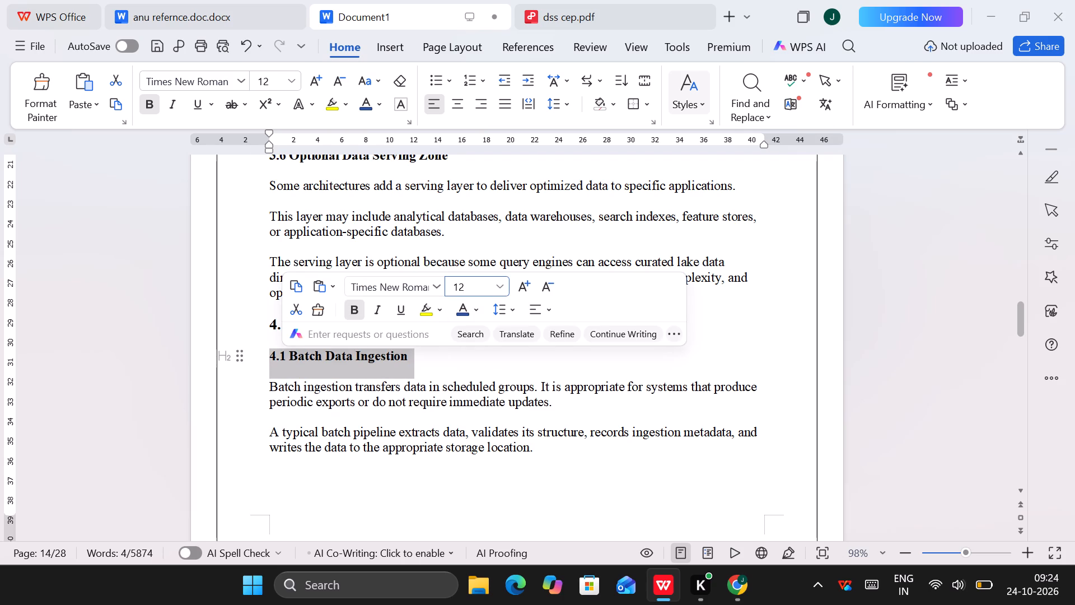
Set the "4.2 Streaming Data Ingestion" heading to font size 12.
scroll(473, 410, down, 3)
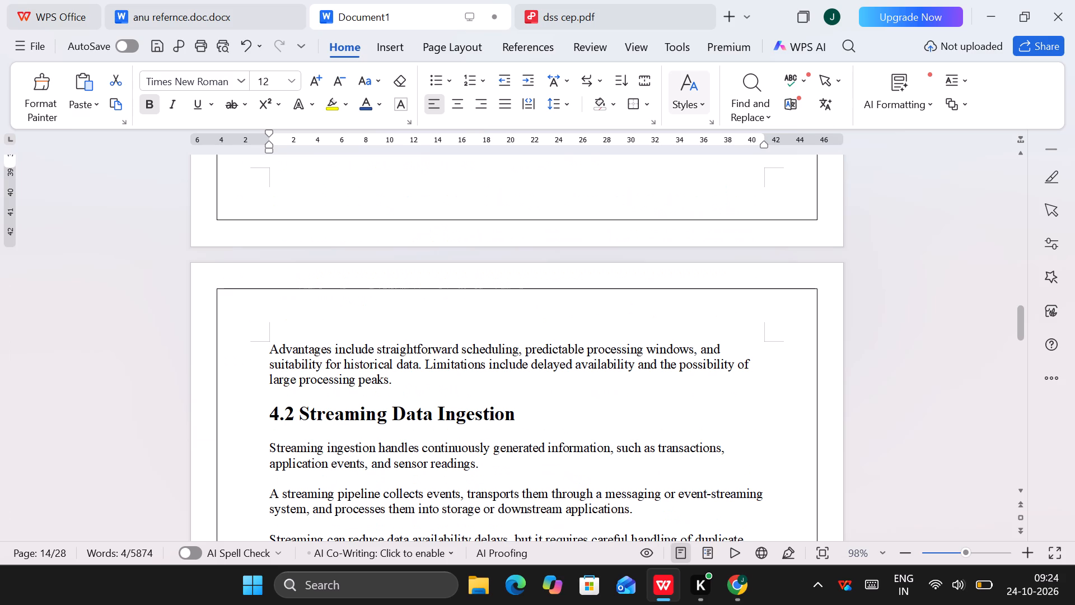
triple_click(420, 411)
click(510, 345)
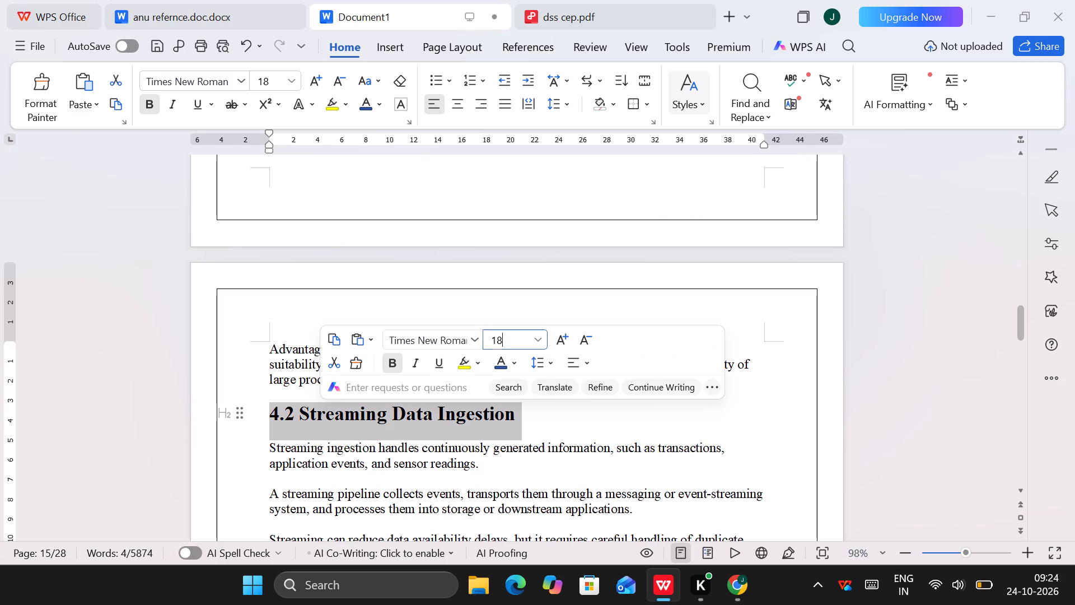
key(BackSpace)
text(12)
key(Return)
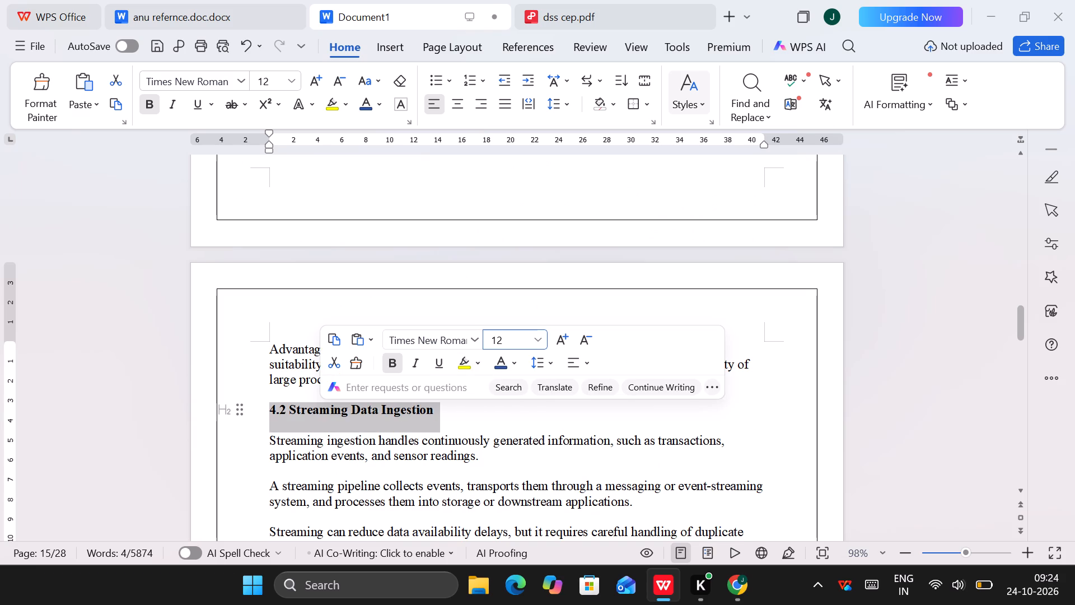
Set the "4.3 Change Data Capture" heading to font size 12.
scroll(452, 490, down, 2)
triple_click(344, 272)
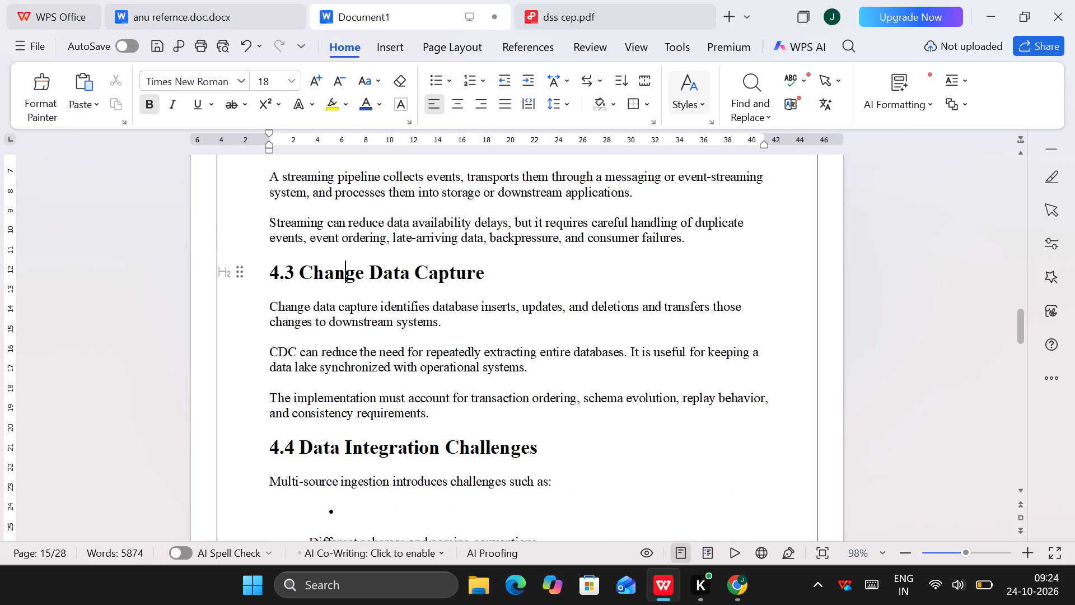
click(489, 202)
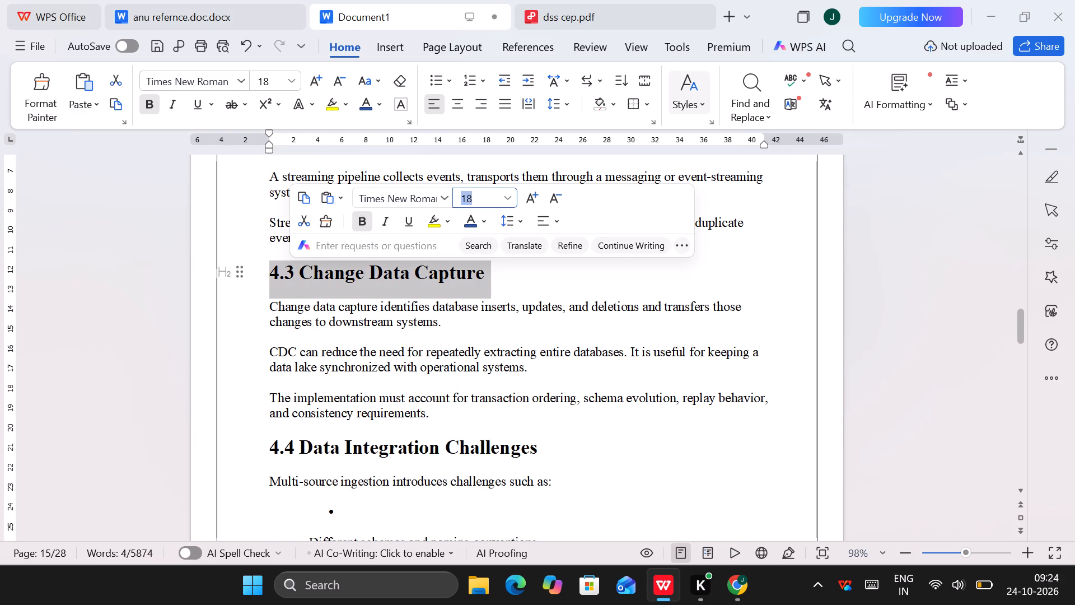
key(BackSpace)
text(12)
key(Return)
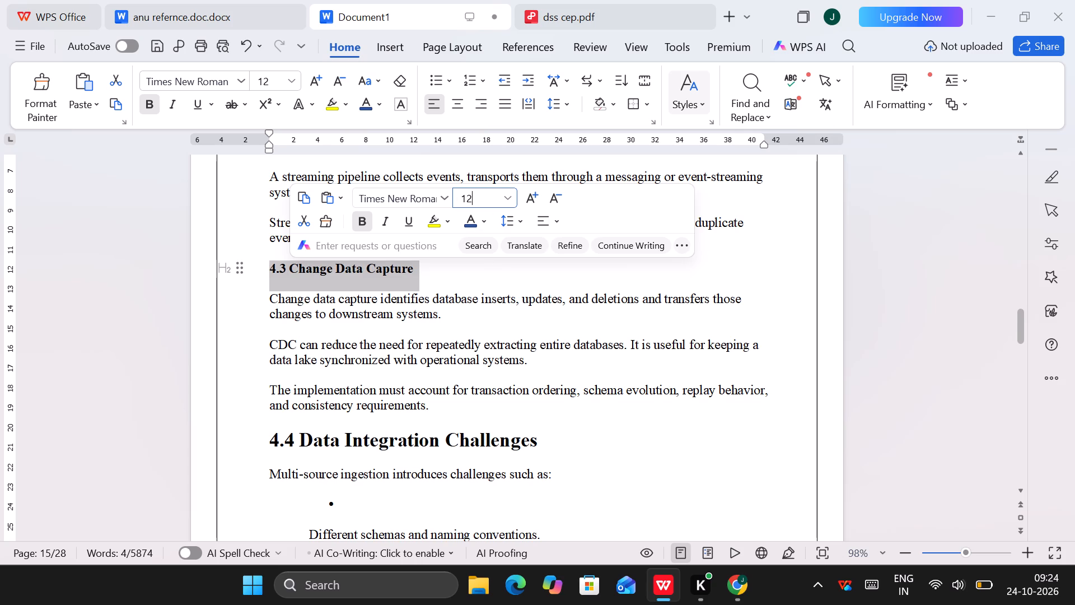
Set the "4.4 Data Integration Challenges" heading to font size 12.
triple_click(391, 445)
click(533, 369)
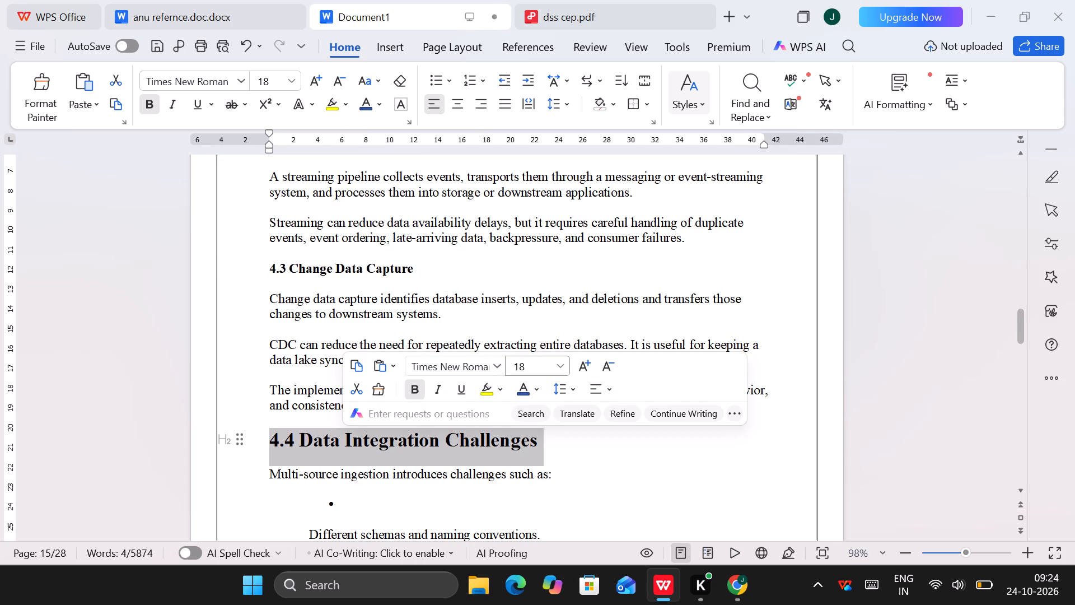
key(BackSpace)
text(12)
key(Return)
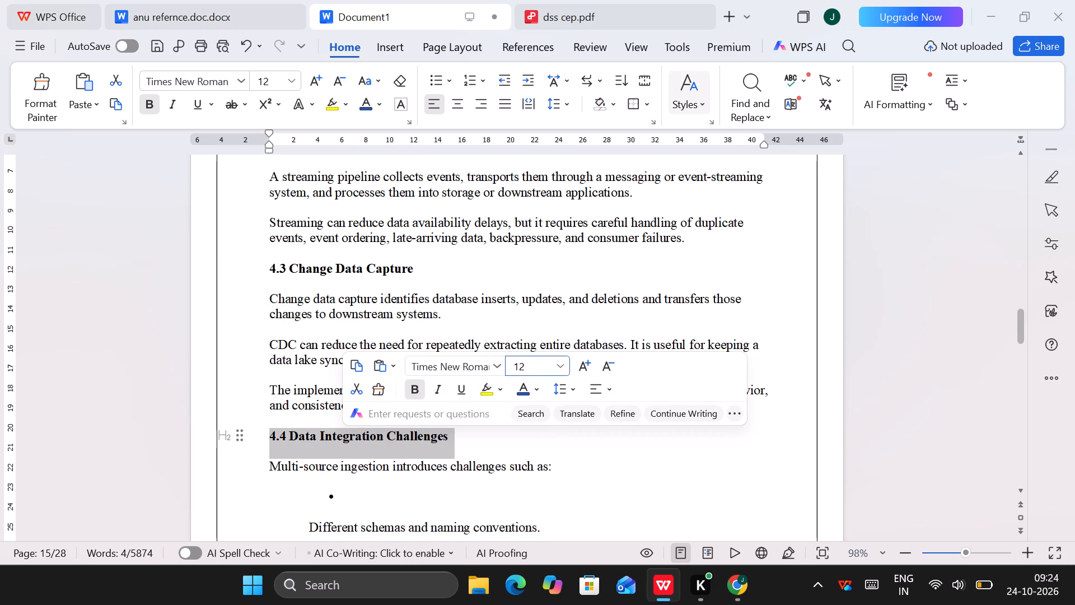
In the 4.4 challenges list, remove the empty bullets before the items on different schemas, inconsistent identifiers and timestamp formats.
click(415, 483)
key(Down)
key(Delete)
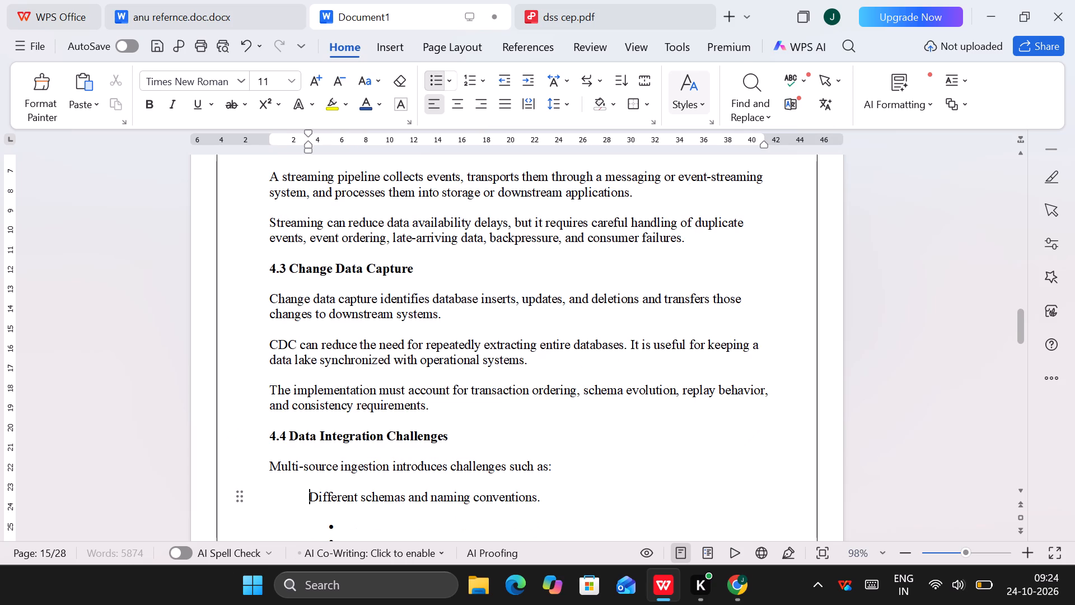
key(Down)
key(Delete)
key(Delete)
key(Down)
key(Delete)
key(Delete)
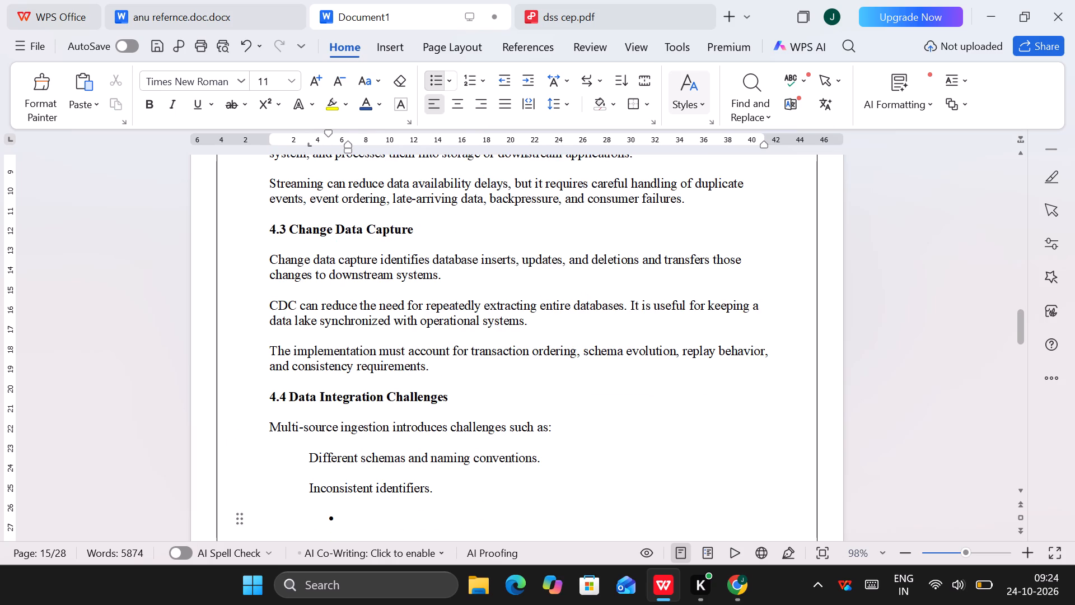
Remove the empty bullets before "Duplicate records.", "Missing values." and "Source system outages." in the 4.4 list.
key(Down)
key(Delete)
key(Delete)
key(Down)
key(Delete)
key(Delete)
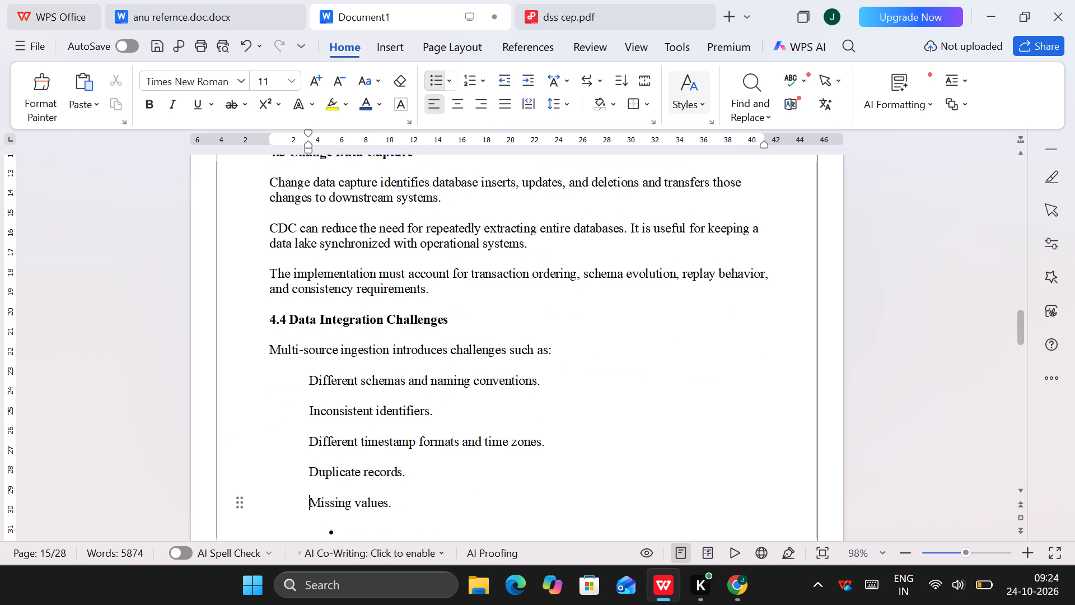
key(Down)
key(Delete)
key(Delete)
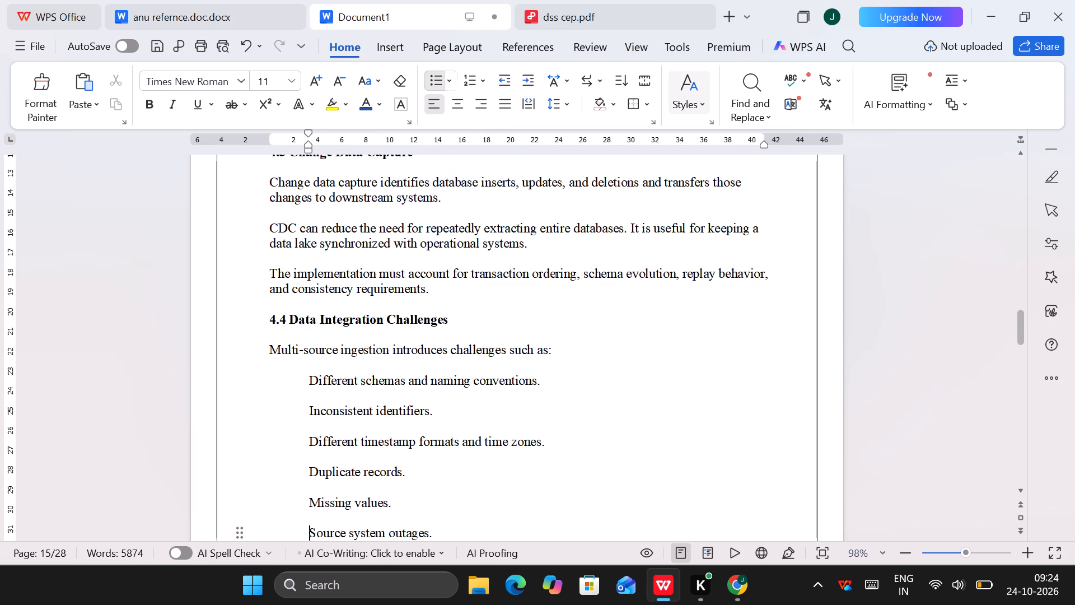
Remove the empty bullets from "Rate limits imposed by external services." to the end of the 4.4 list, keeping the following paragraph's first letter.
key(Down)
key(Delete)
key(Delete)
key(Down)
key(Delete)
key(Delete)
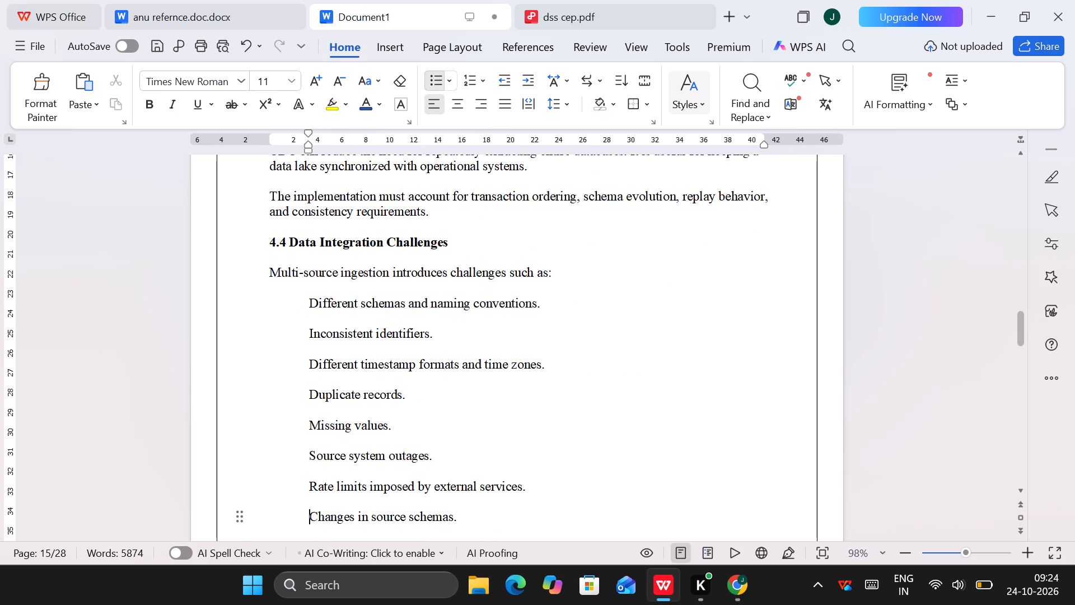
key(Down)
key(Delete)
key(Delete)
key(Down)
key(Delete)
key(Delete)
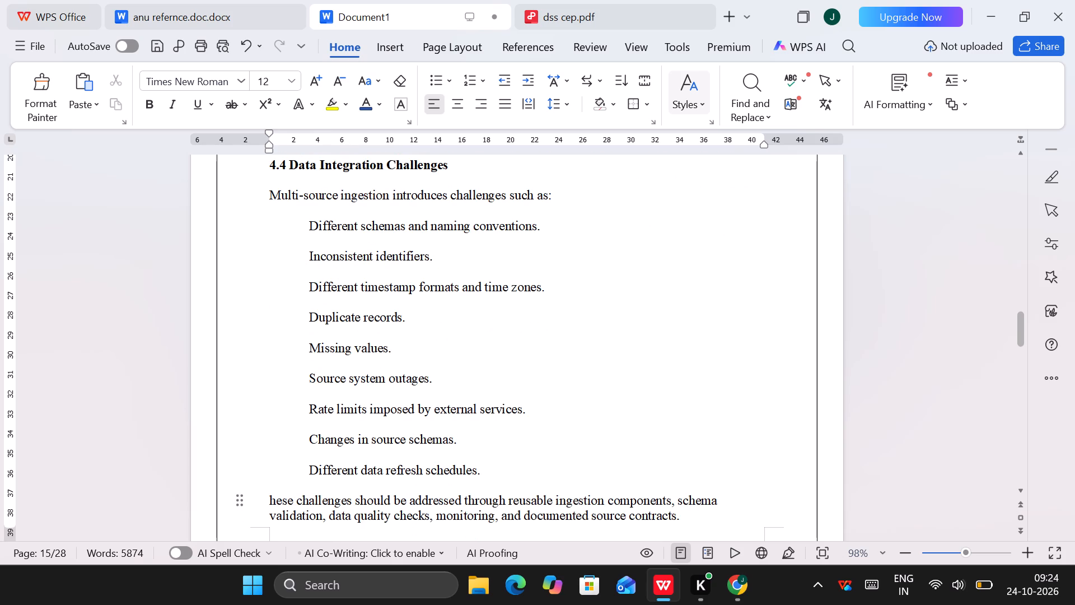
key(ctrl+z)
Set the "5. Storage Technologies and Data Organization" heading to font size 14.
scroll(415, 483, down, 2)
triple_click(285, 255)
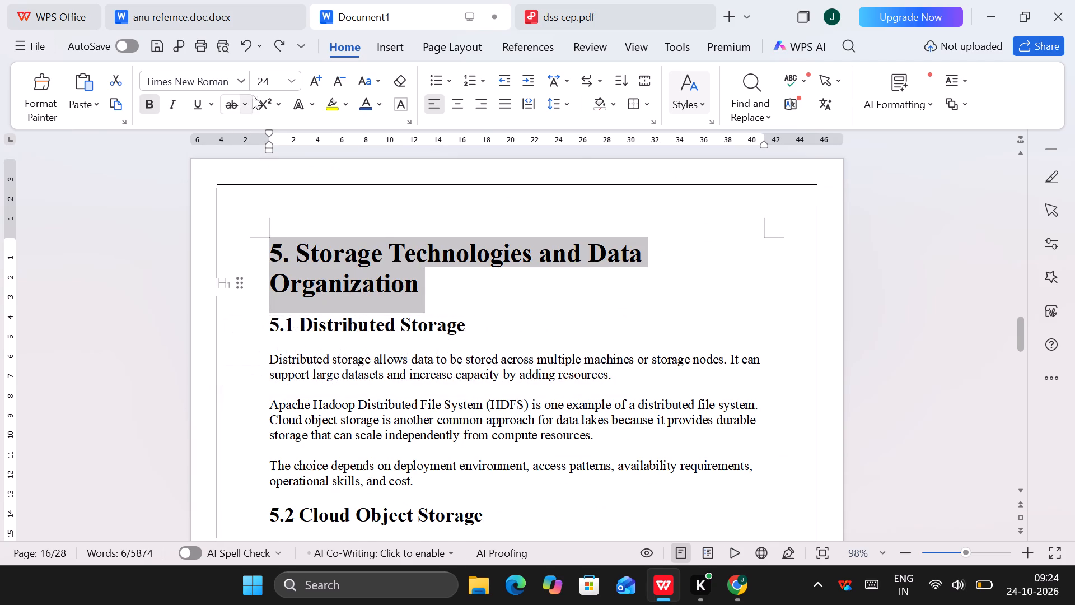
click(269, 85)
key(BackSpace)
text(12)
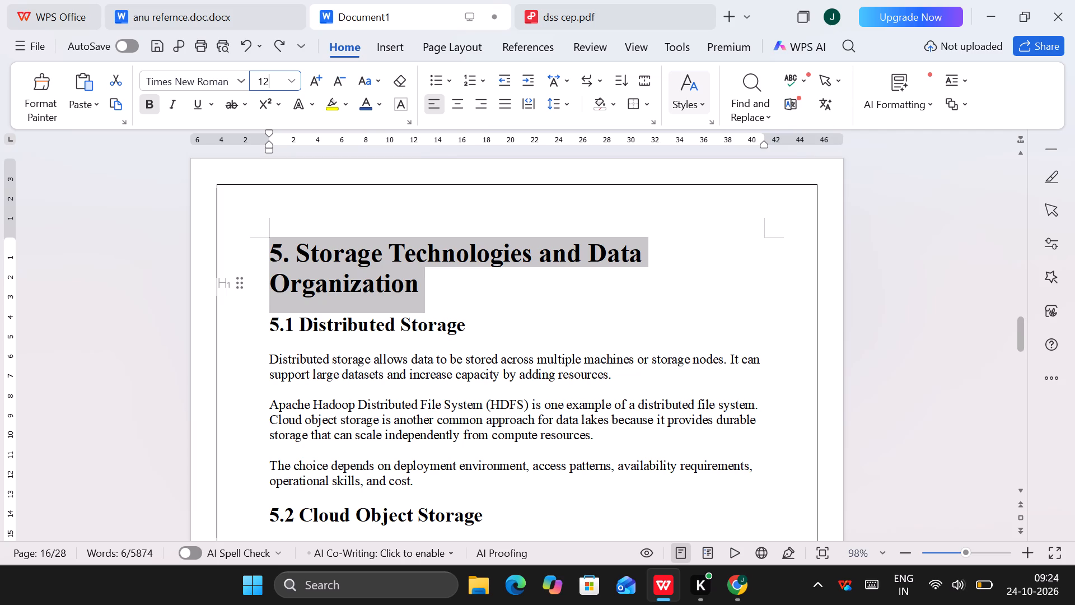
key(Return)
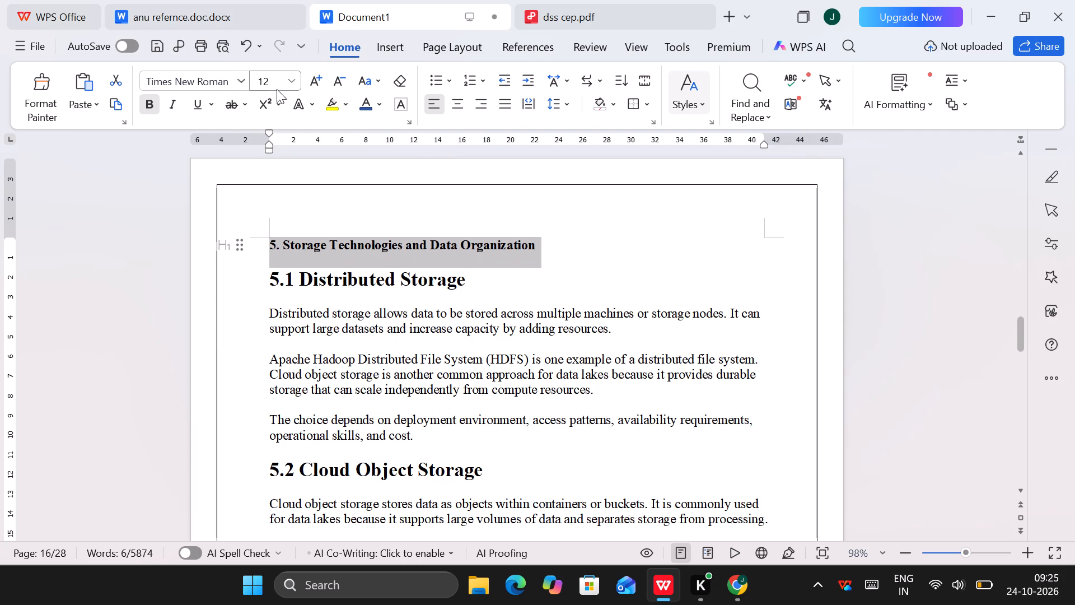
click(277, 89)
key(BackSpace)
key(4)
key(Return)
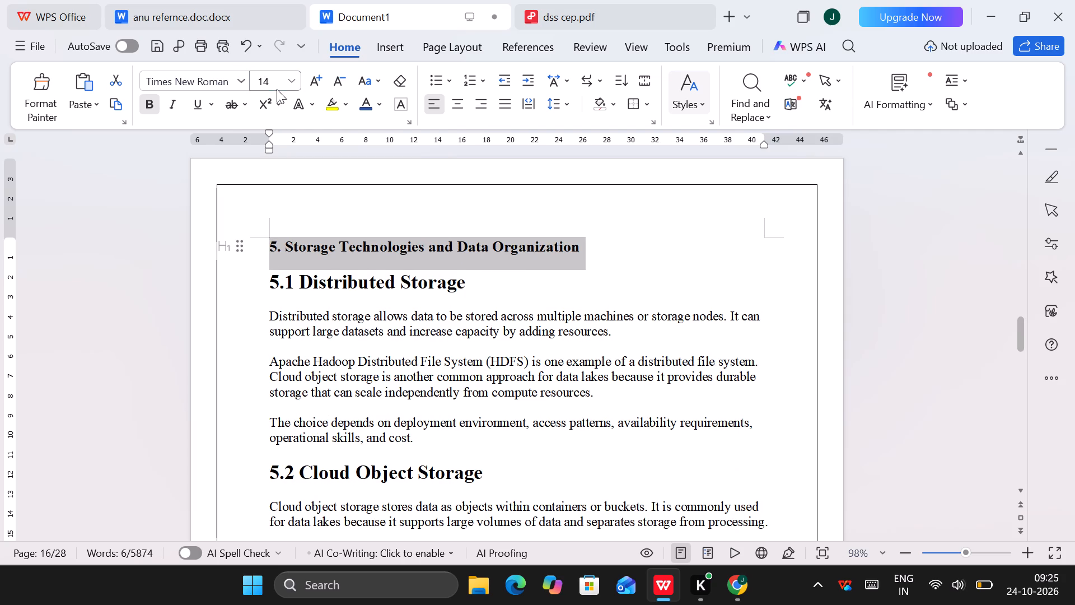
Set the "5.1 Distributed Storage" heading to font size 12.
triple_click(374, 276)
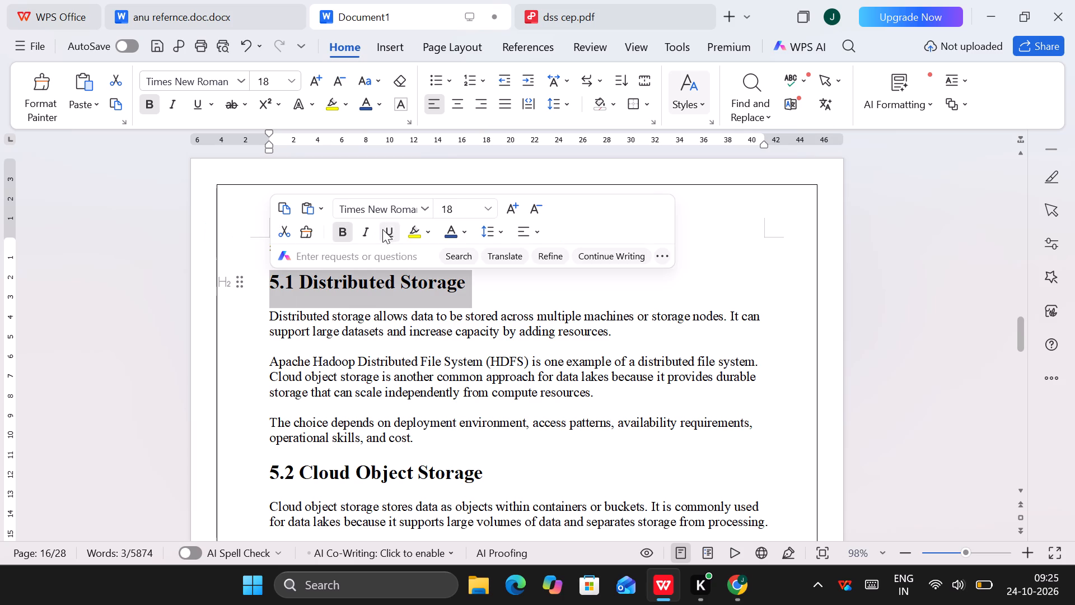
click(464, 217)
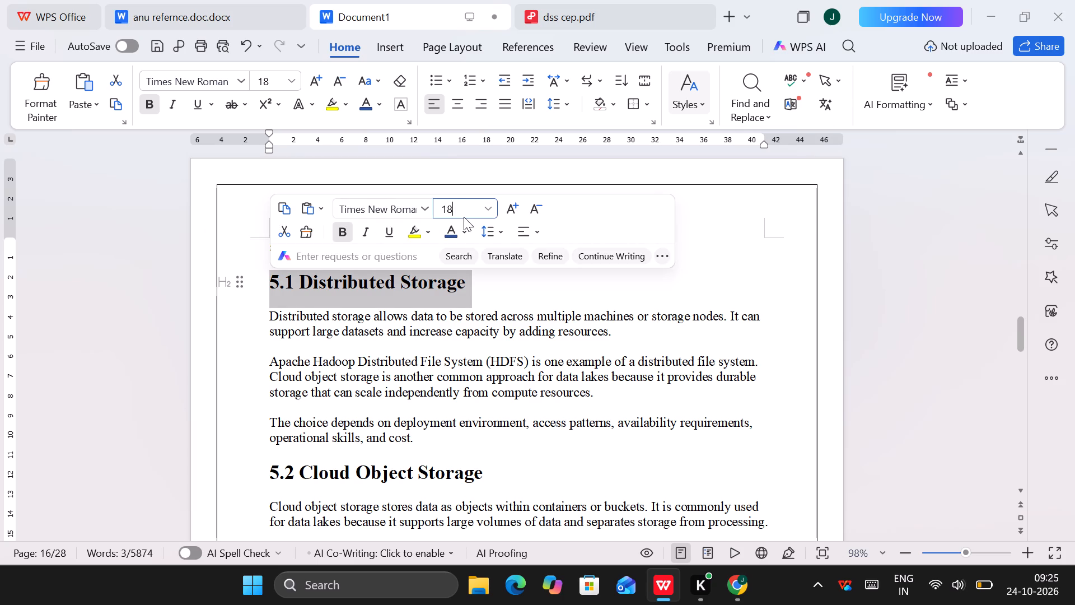
key(BackSpace)
key(2)
key(Return)
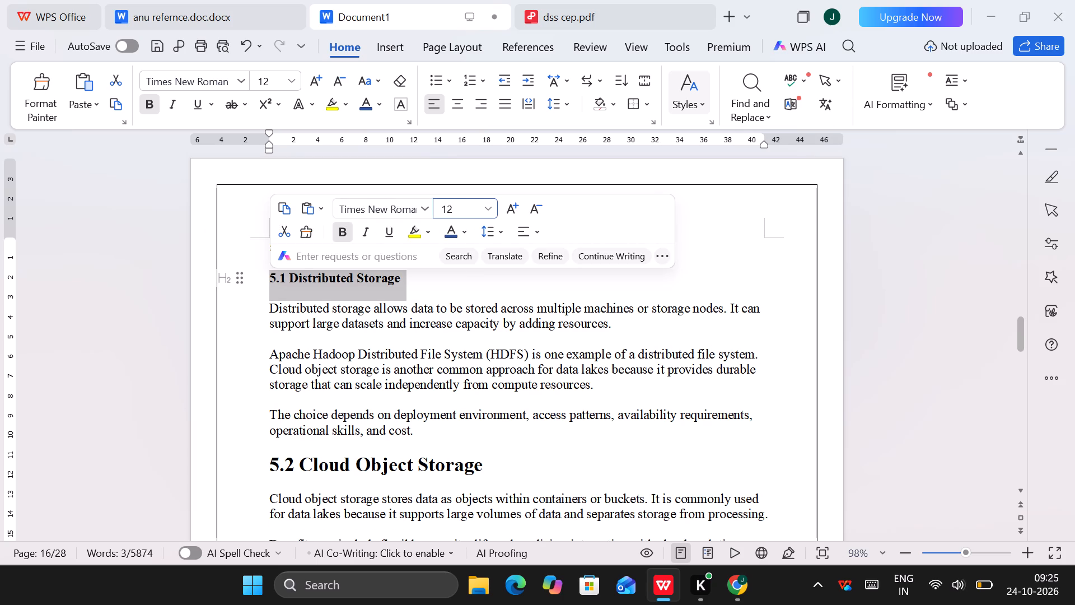
Set the "5.2 Cloud Object Storage" heading to font size 12.
triple_click(421, 477)
click(480, 398)
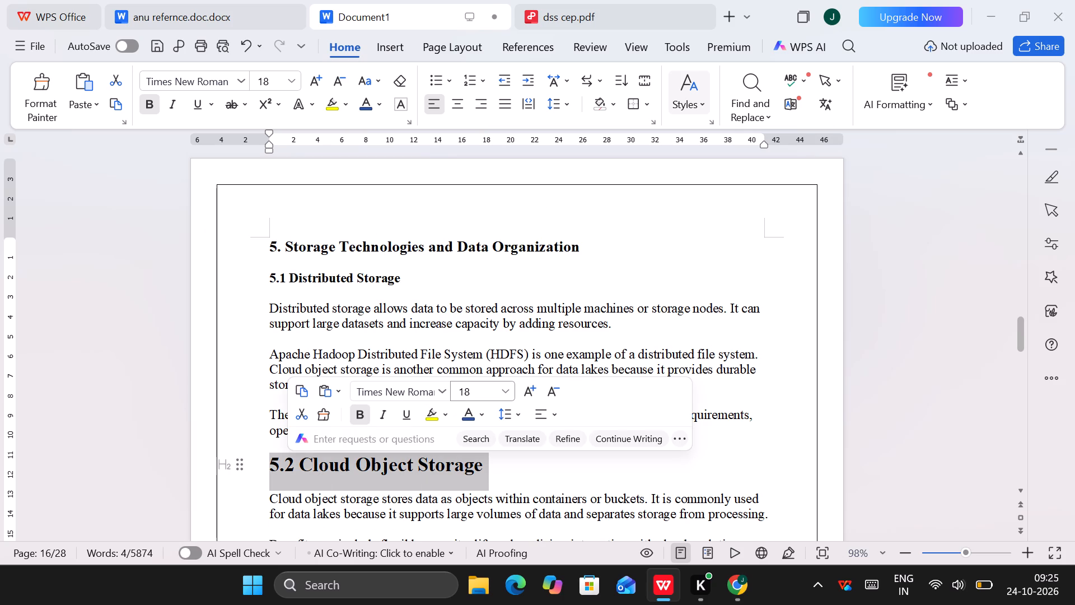
key(BackSpace)
text(12)
key(Return)
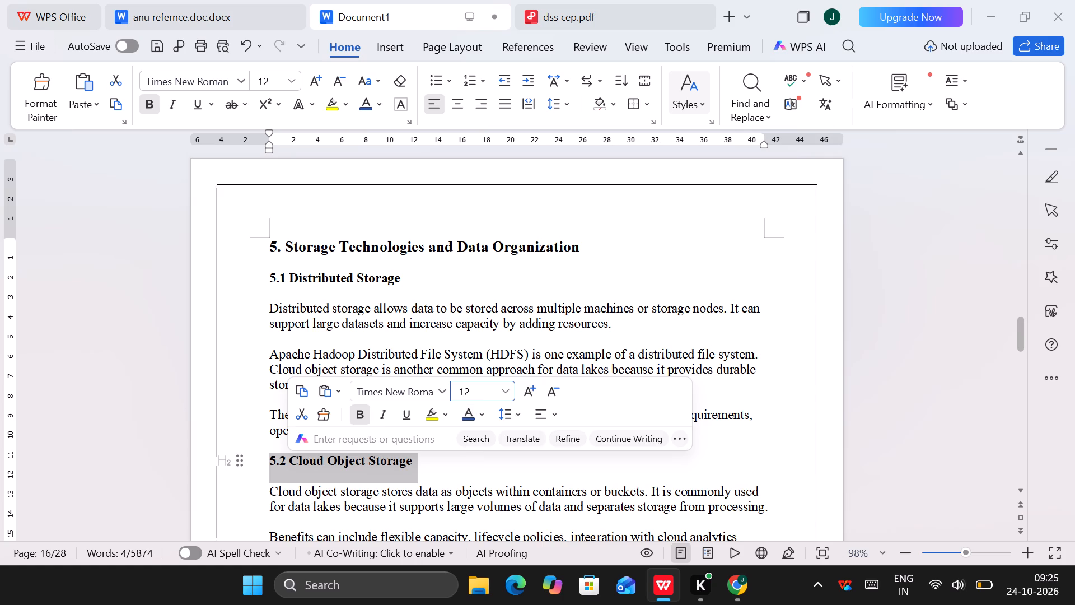
Set the "5.3 File Formats" heading to font size 12.
scroll(443, 521, down, 2)
triple_click(331, 327)
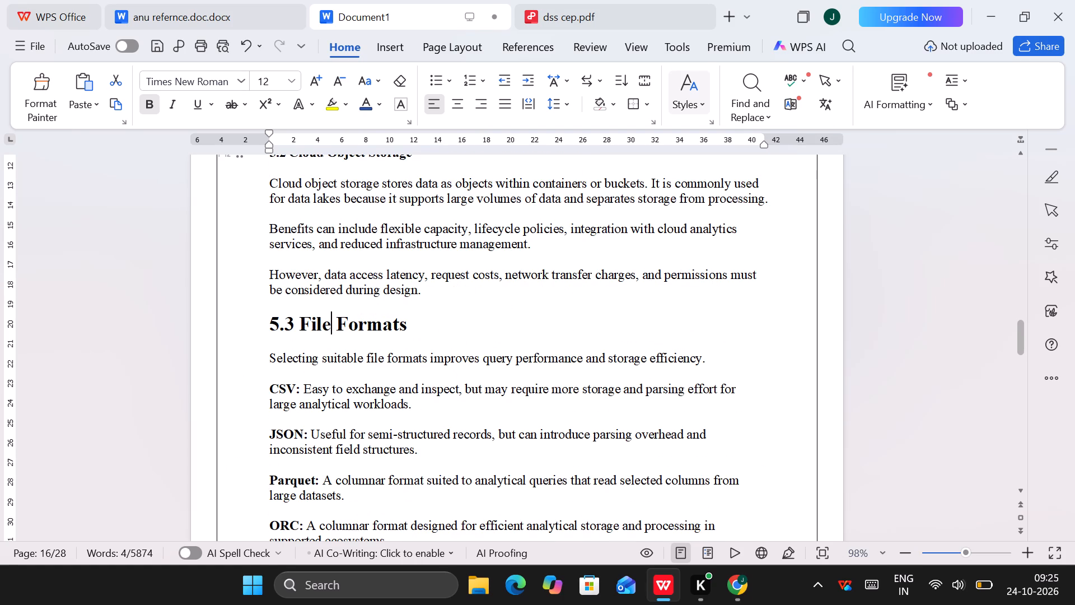
click(269, 77)
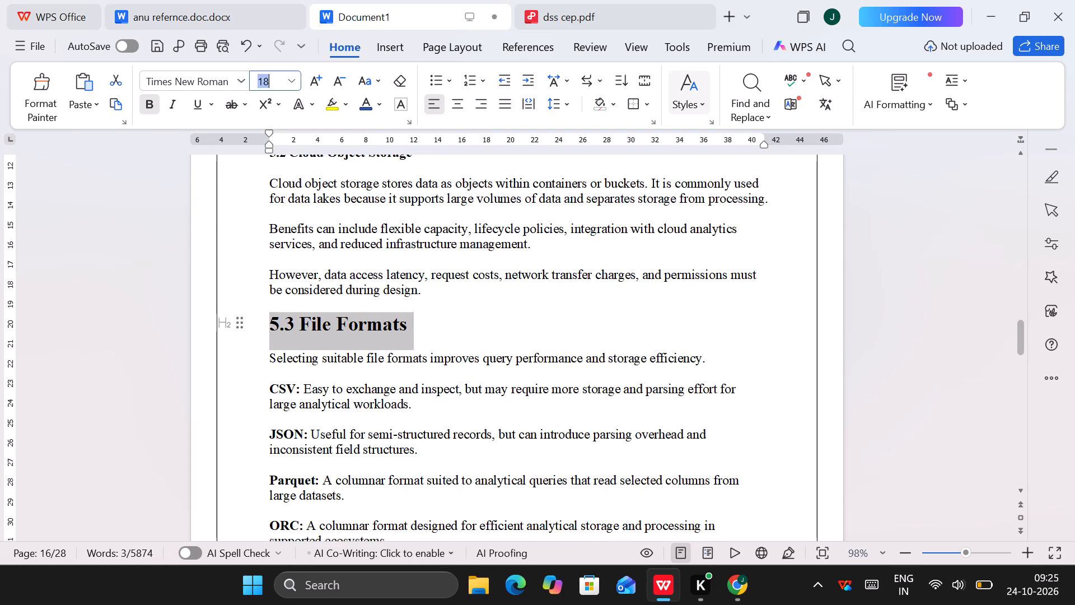
key(BackSpace)
text(12)
key(Return)
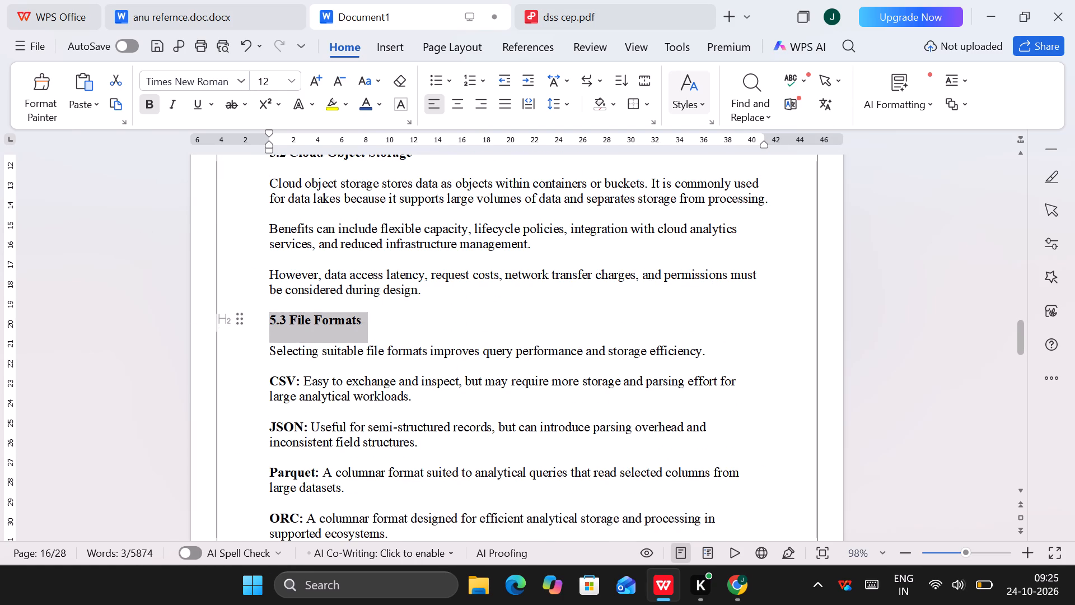
Set the "5.4 Table Formats" heading to font size 12.
scroll(346, 311, down, 1)
triple_click(355, 451)
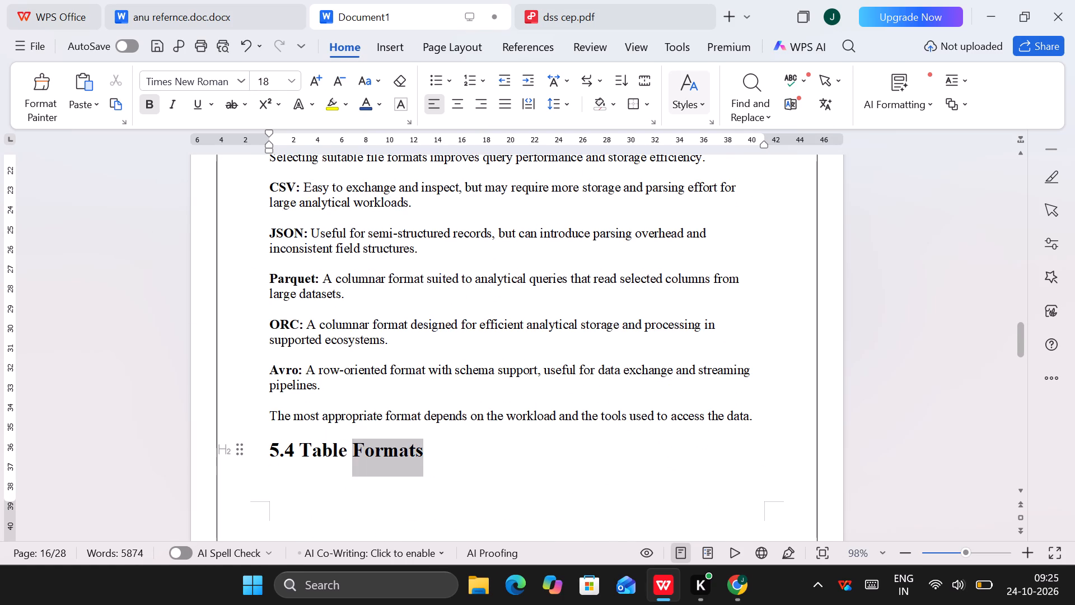
click(425, 378)
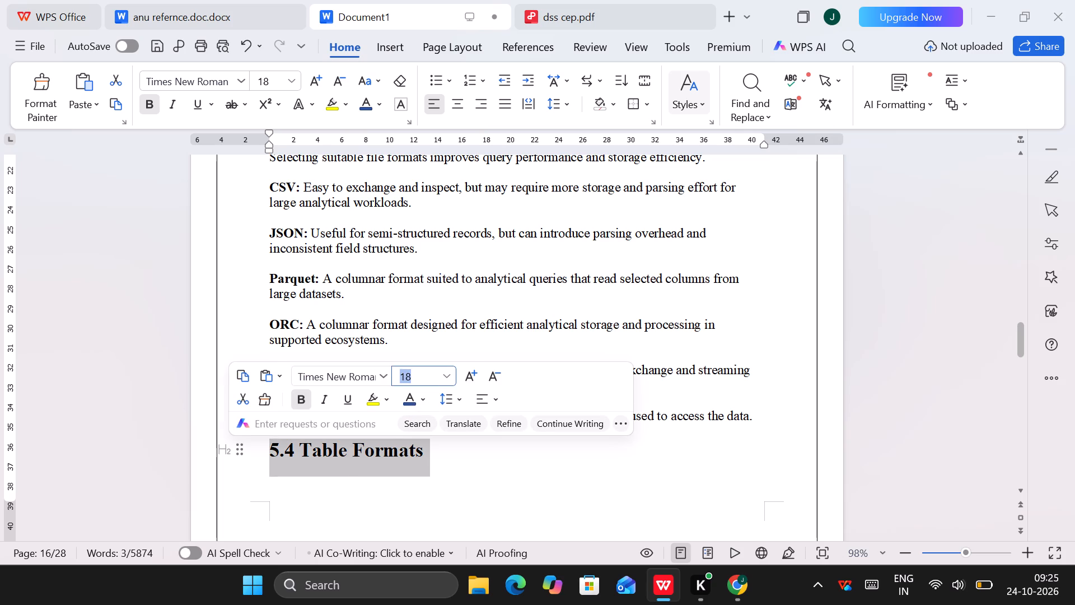
key(BackSpace)
text(12)
key(Return)
Set the "5.5 Data Partitioning" heading to font size 12.
scroll(426, 518, down, 1)
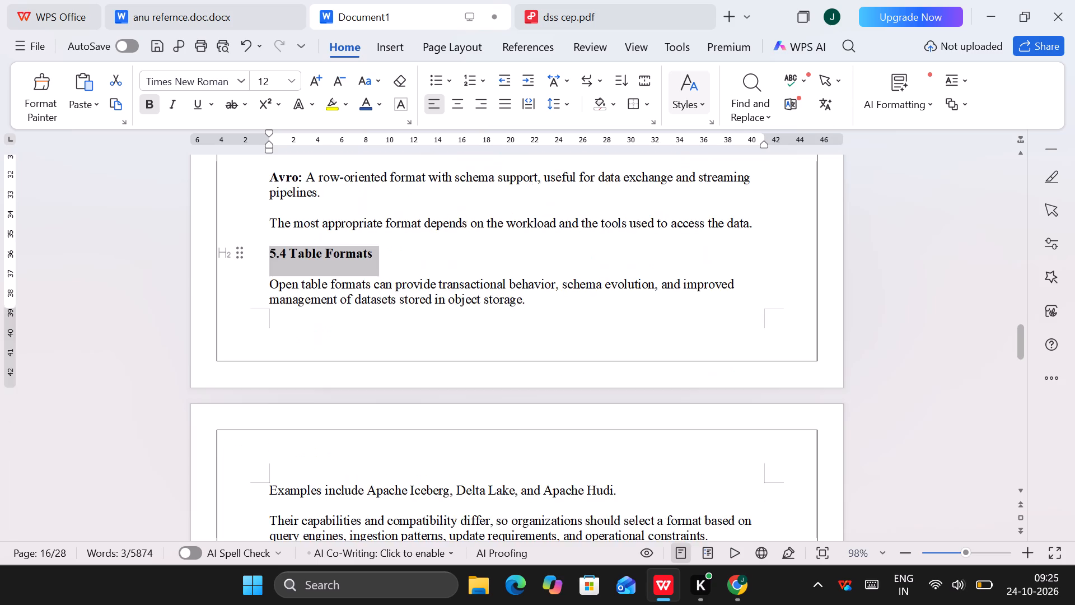
scroll(426, 518, down, 1)
triple_click(376, 418)
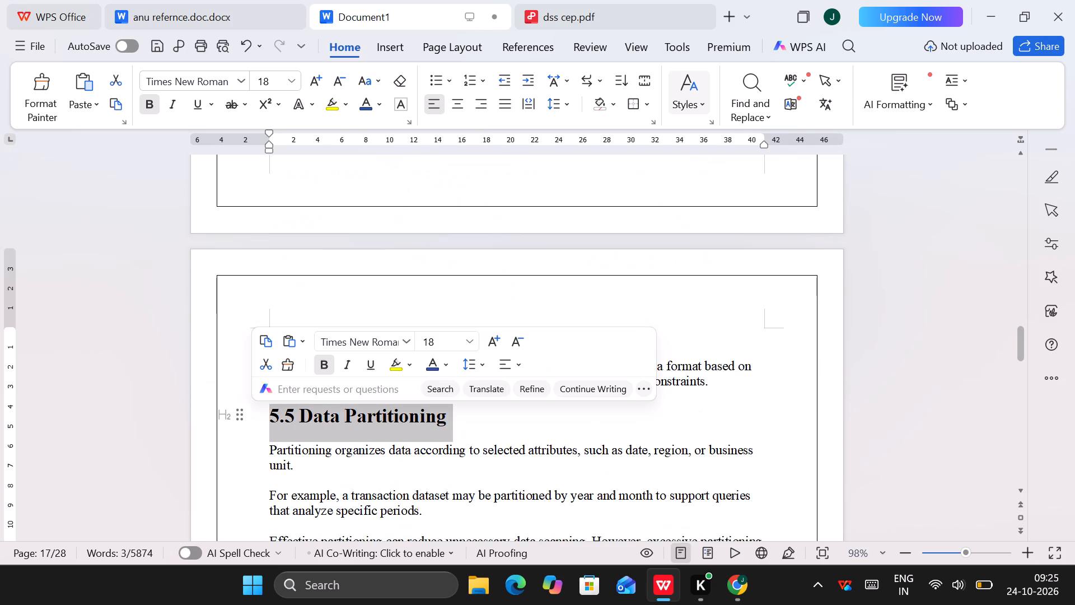
click(443, 342)
key(BackSpace)
text(12)
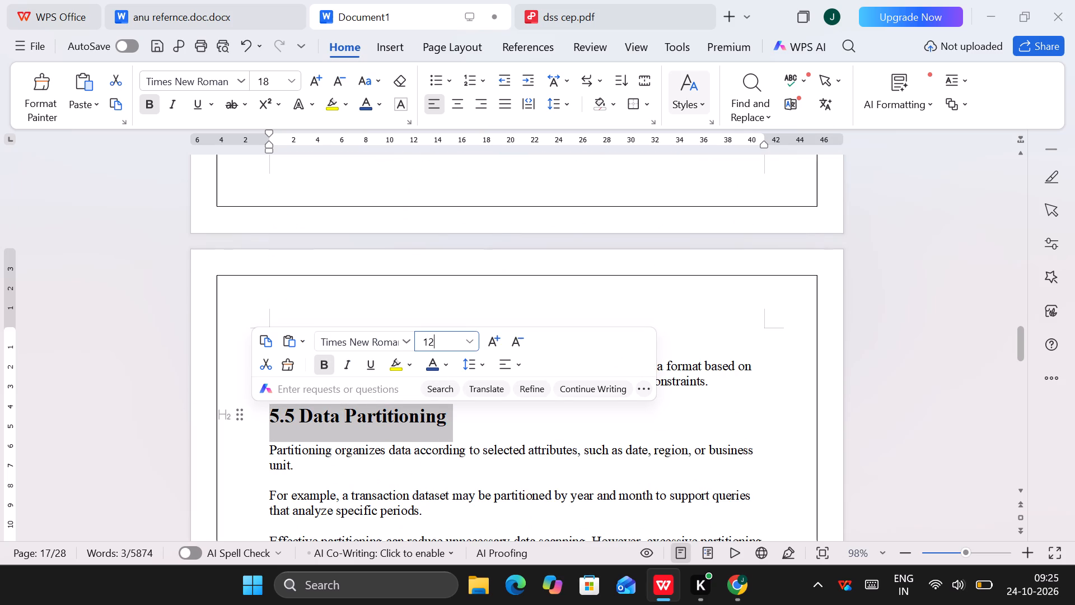
key(Return)
Set the "6. Data Processing and Transformation" heading to font size 14.
scroll(450, 389, down, 2)
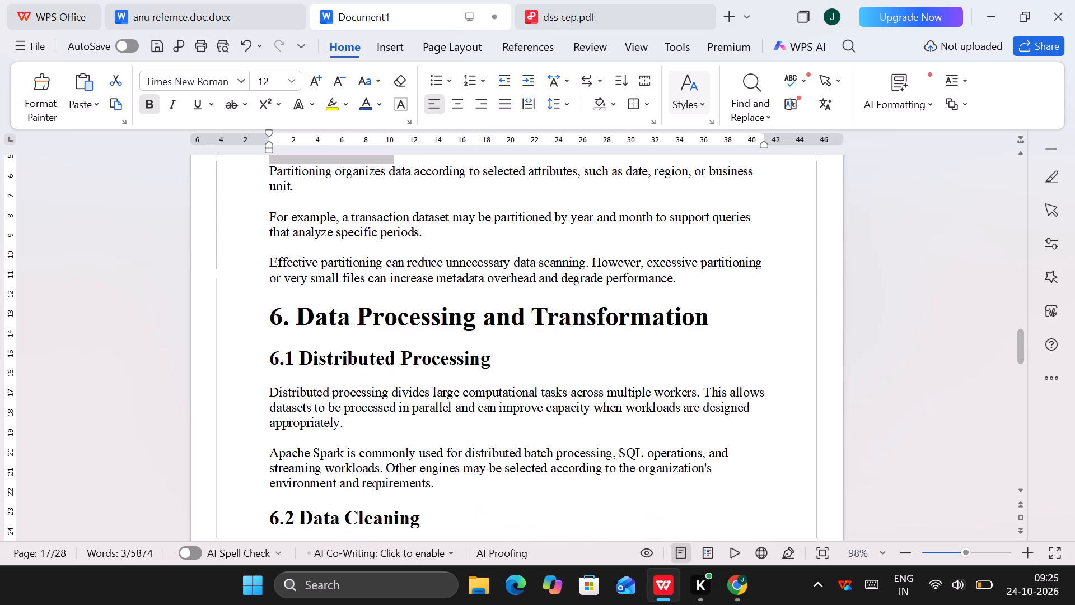
triple_click(375, 316)
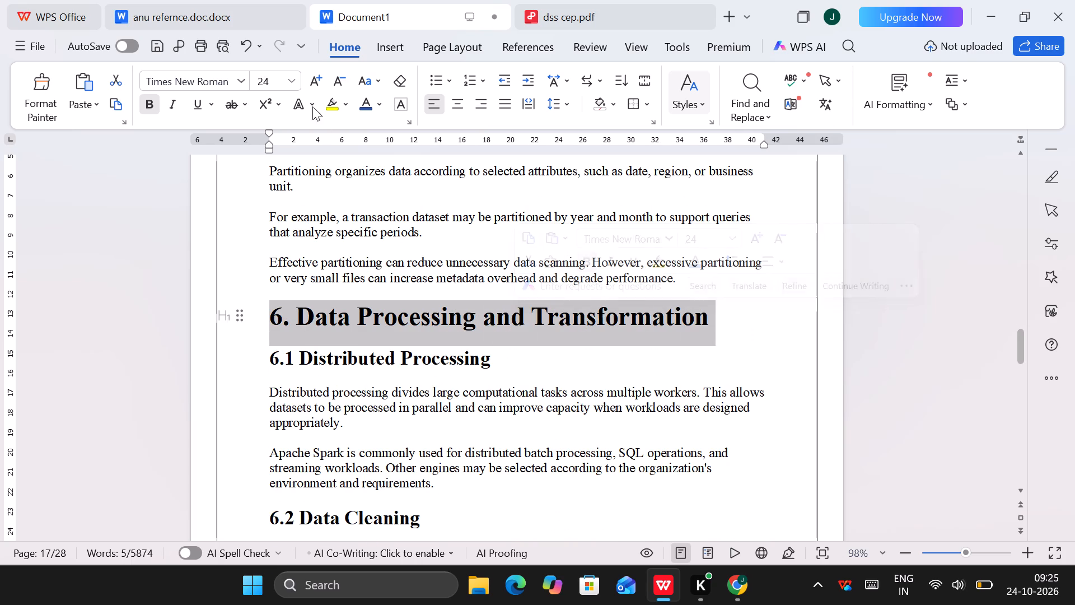
click(272, 81)
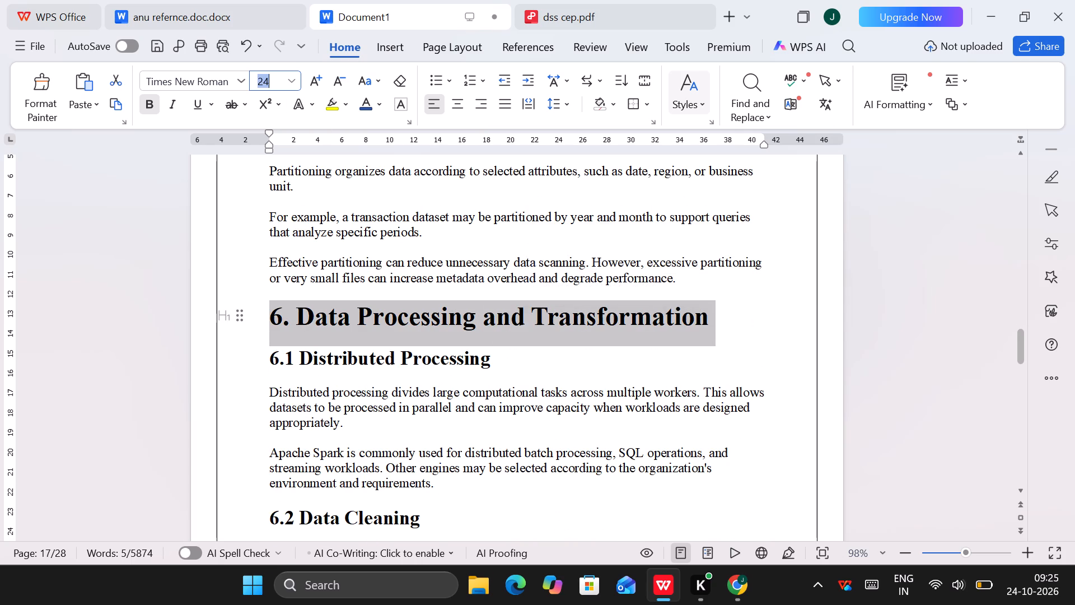
key(BackSpace)
text(14)
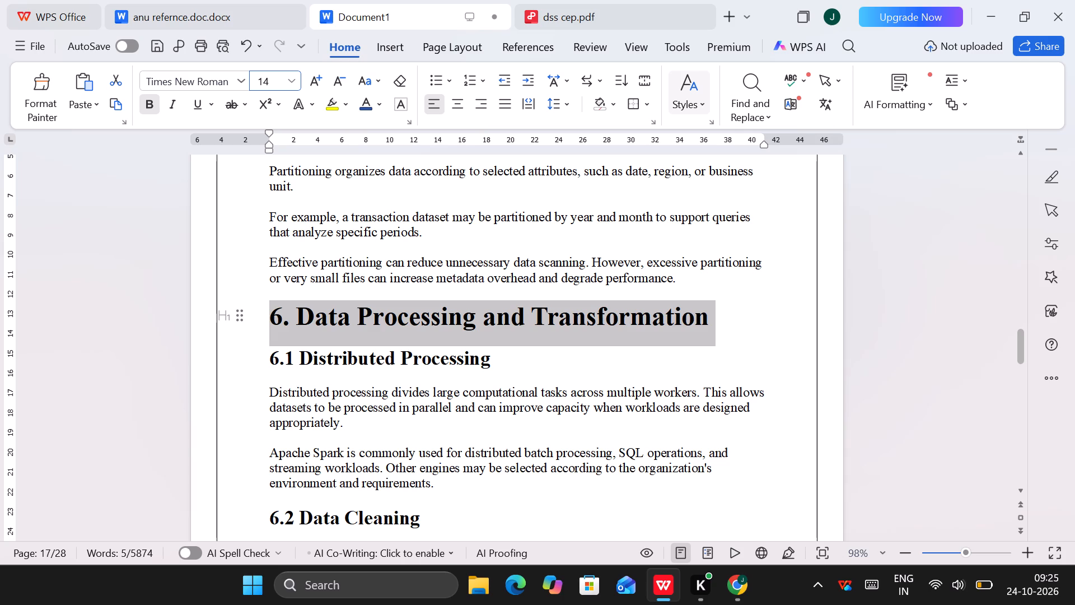
key(Return)
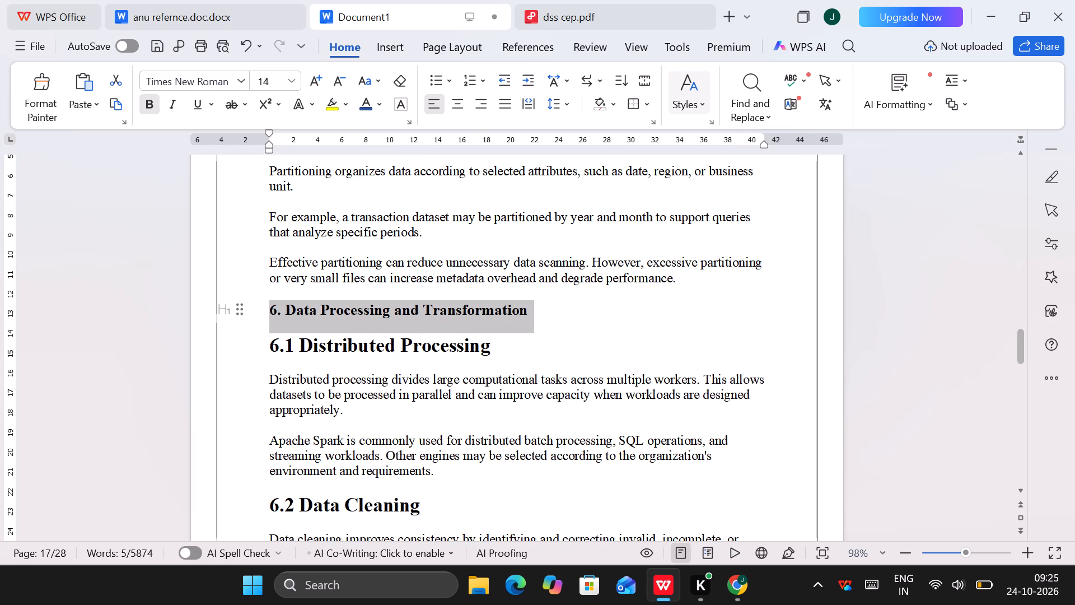
Set the "6.1 Distributed Processing" heading to font size 12.
triple_click(350, 345)
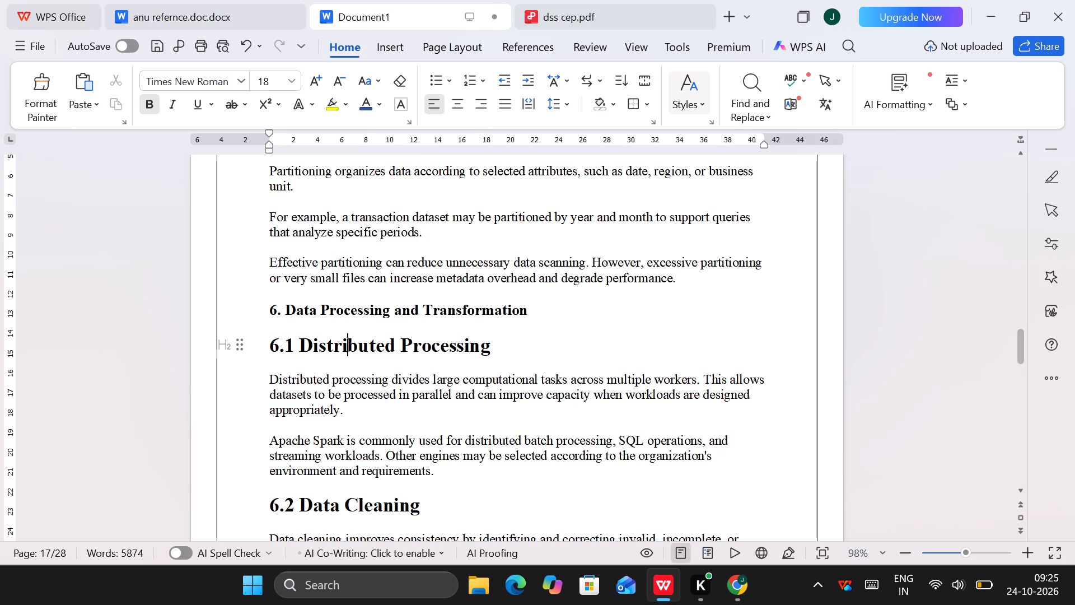
click(479, 275)
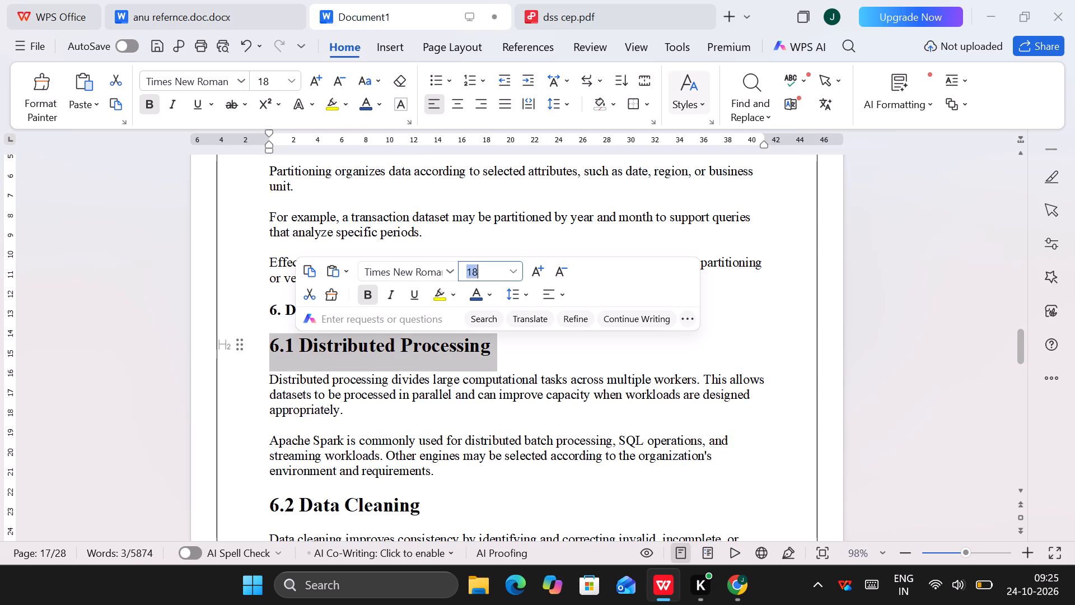
key(BackSpace)
text(12)
key(Return)
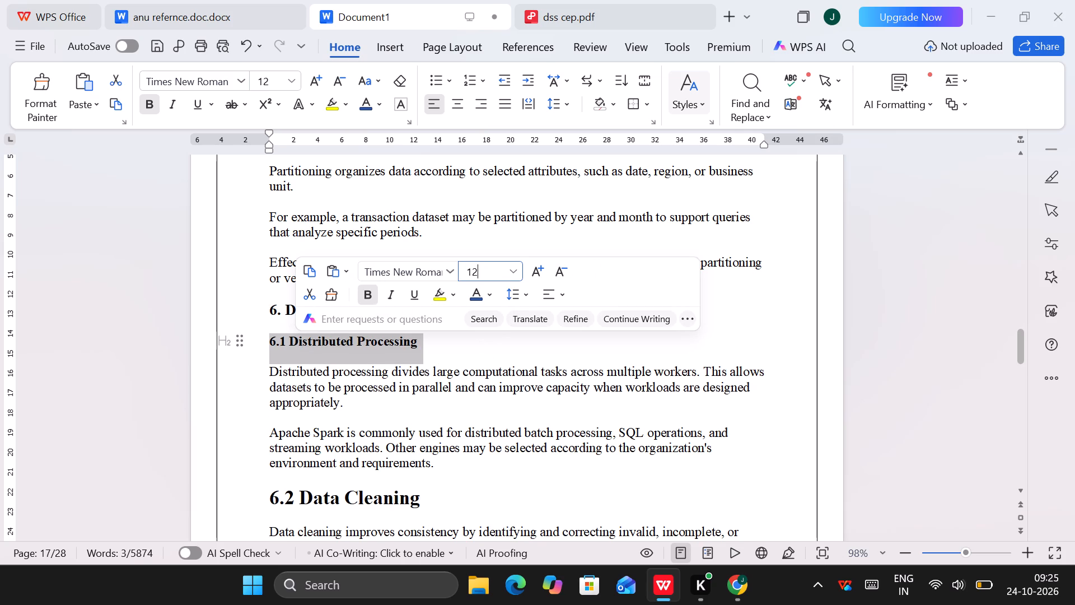
Set the "6.2 Data Cleaning" heading to font size 12.
triple_click(386, 500)
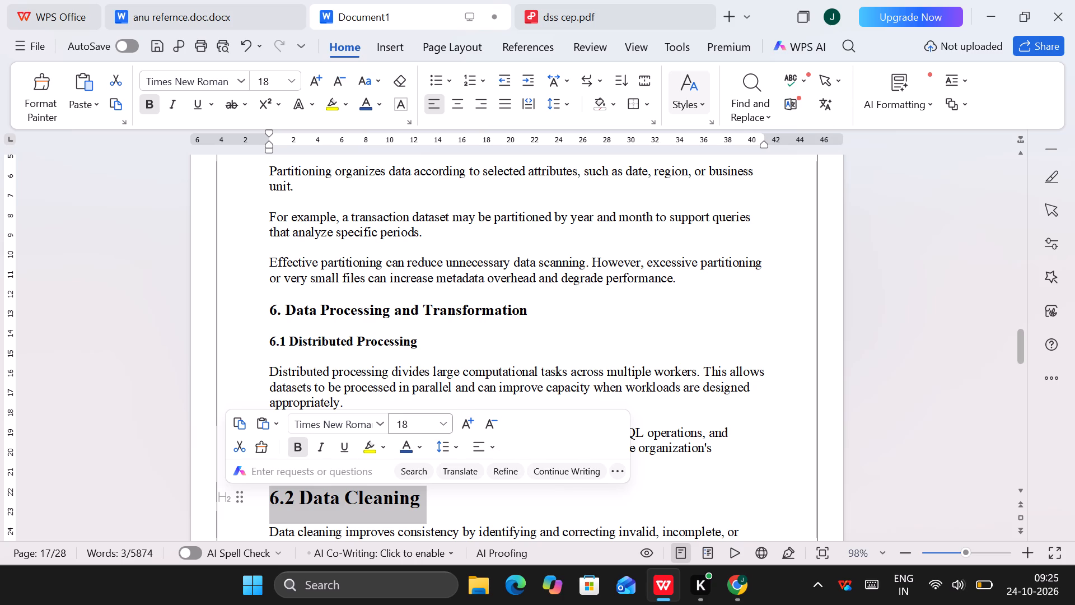
click(426, 426)
key(BackSpace)
text(12)
key(Return)
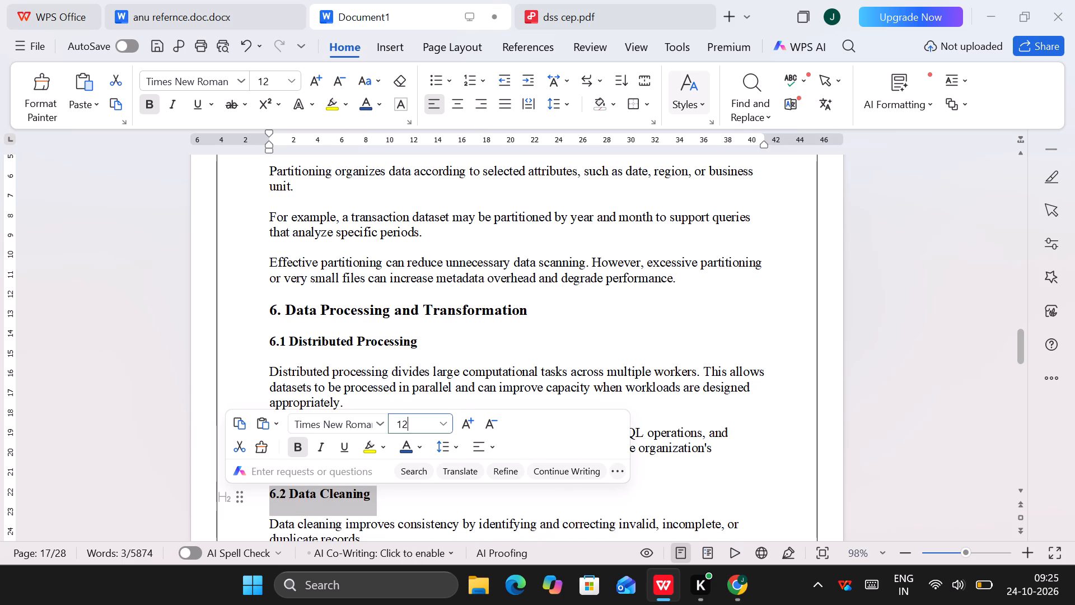
In the 6.2 operations list, remove the empty bullets before the items on data types, field names and date and time representations.
scroll(426, 426, down, 1)
scroll(354, 437, down, 1)
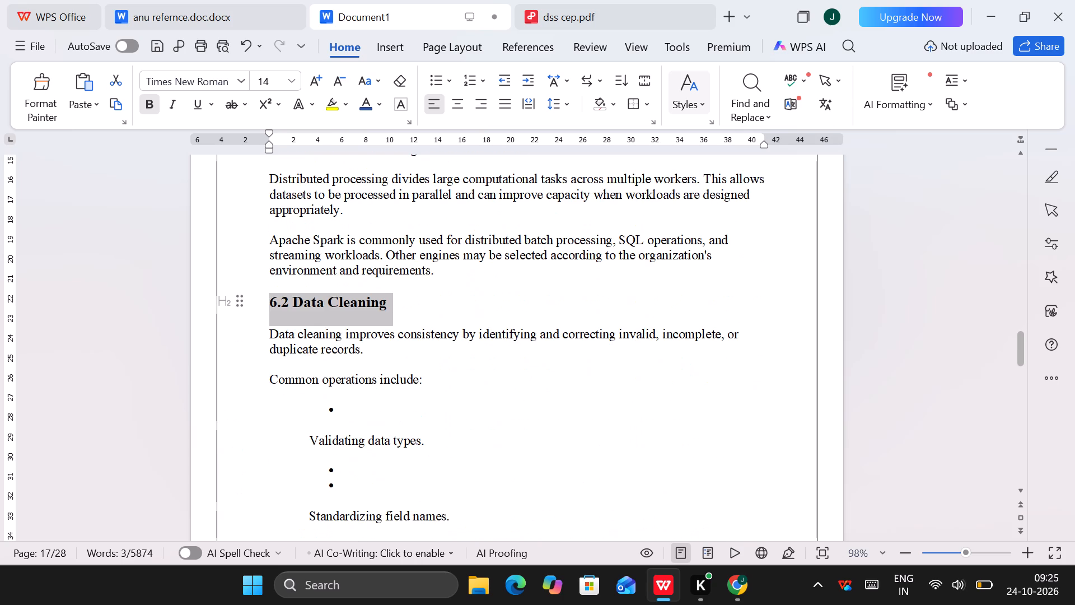
click(353, 404)
key(Delete)
key(Down)
key(Delete)
key(Down)
key(Up)
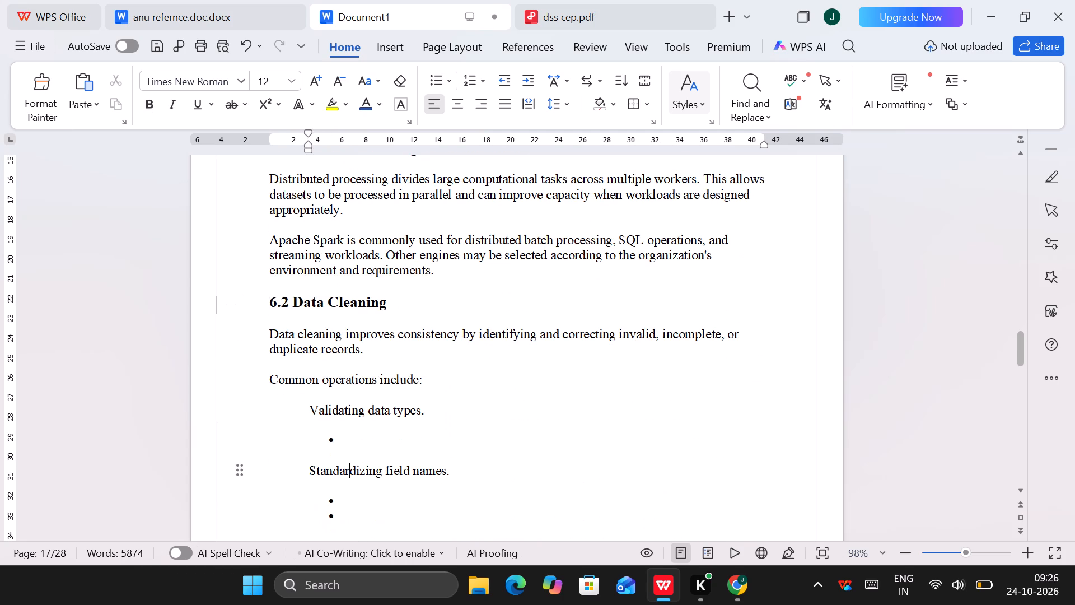
key(Delete)
key(Down)
key(Delete)
key(Delete)
Remove the empty bullets before "Removing duplicate records.", "Handling missing values." and "Checking numeric ranges." in the 6.2 list.
key(Down)
key(Delete)
key(Delete)
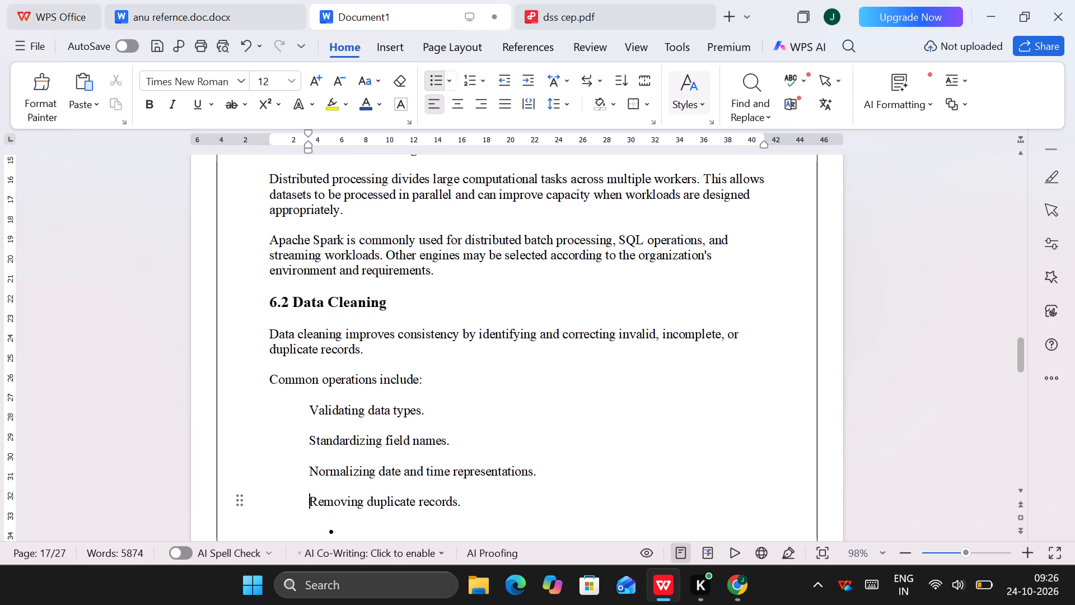
key(Down)
key(Delete)
key(Delete)
key(Down)
key(Delete)
key(Delete)
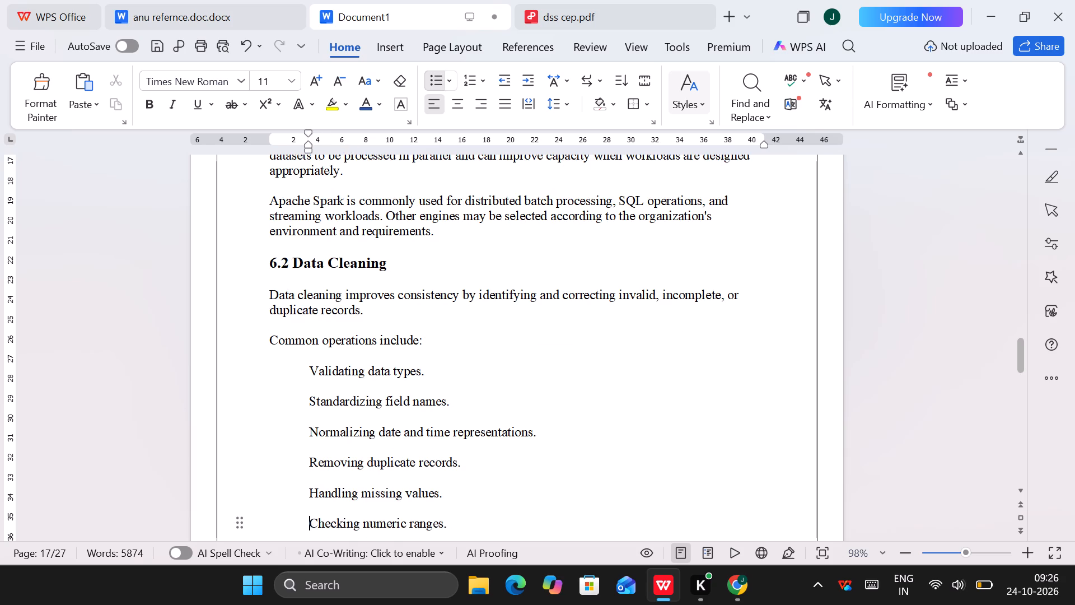
Remove the empty bullets around "Validating business rules." at the end of the 6.2 list, keeping the following paragraph's first letter.
key(Down)
key(Delete)
key(Delete)
key(Down)
key(Delete)
key(Delete)
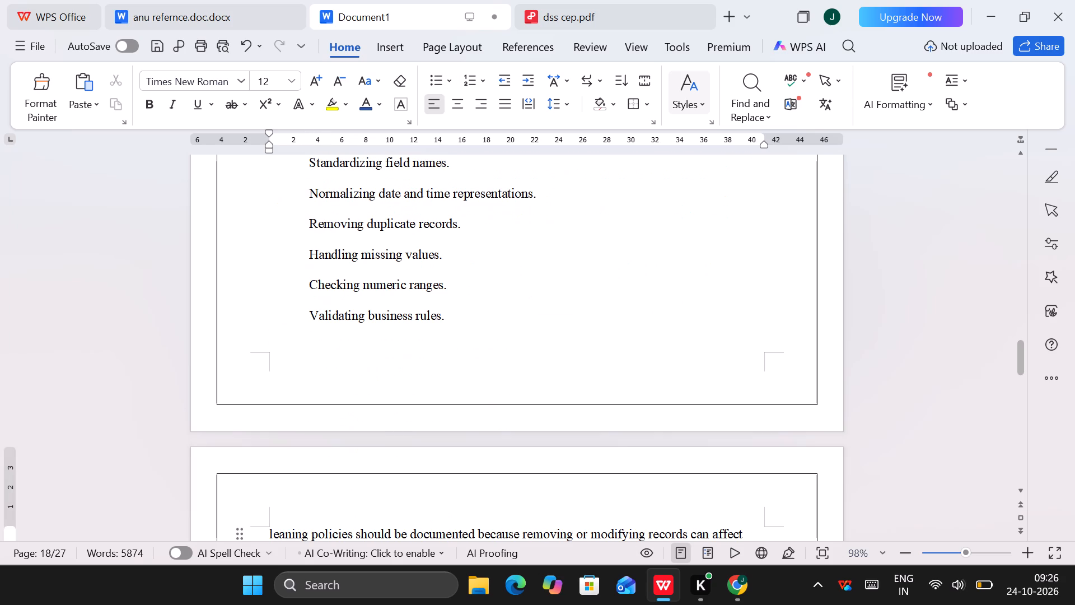
key(ctrl+z)
Set the "6.3 Data Transformation" heading to font size 12.
scroll(353, 404, down, 1)
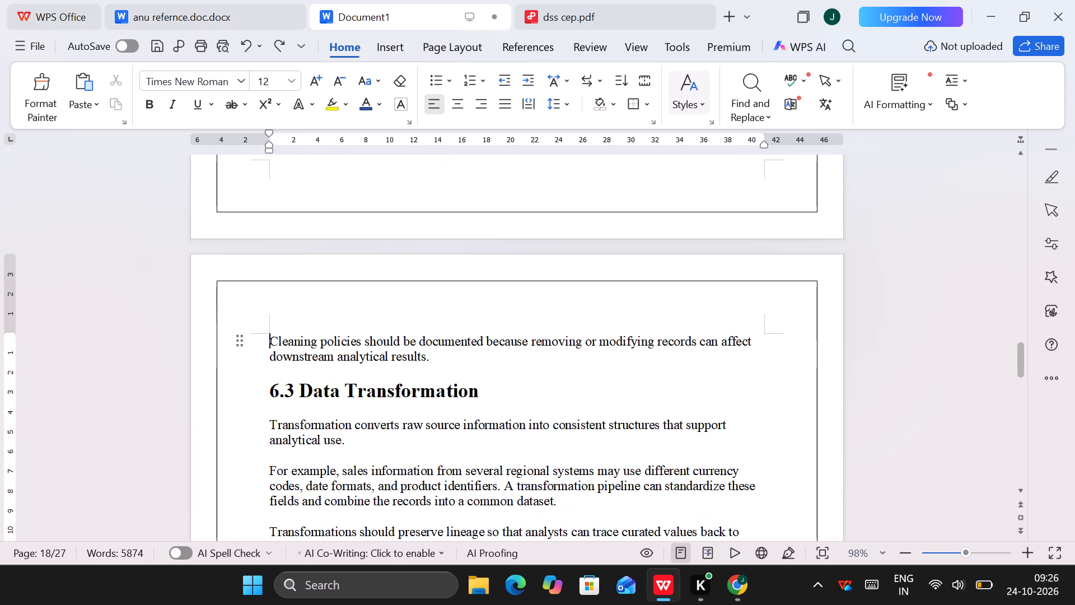
triple_click(334, 391)
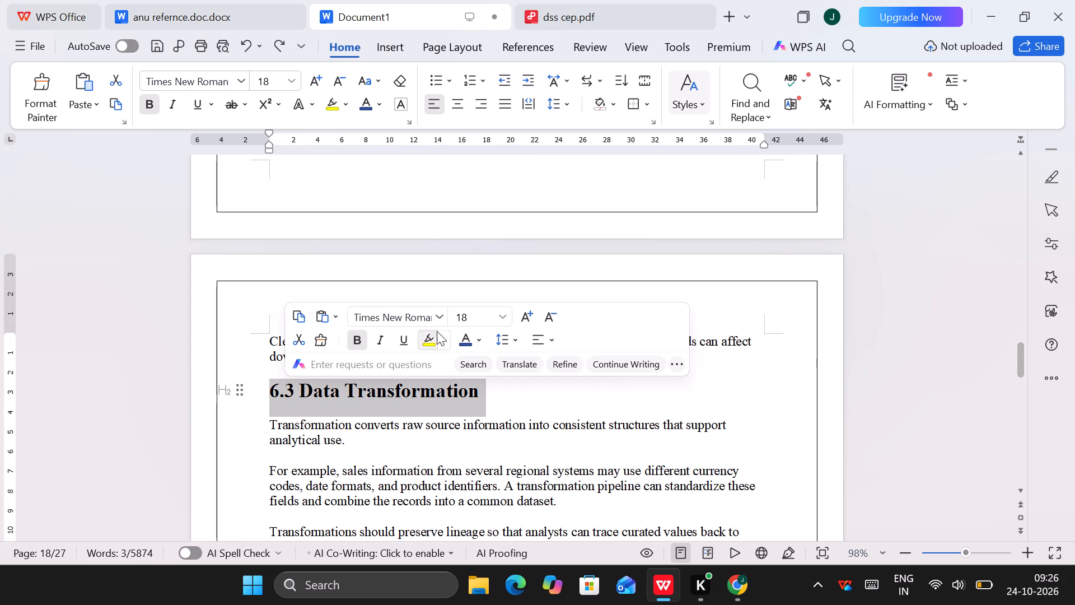
click(468, 325)
key(BackSpace)
key(2)
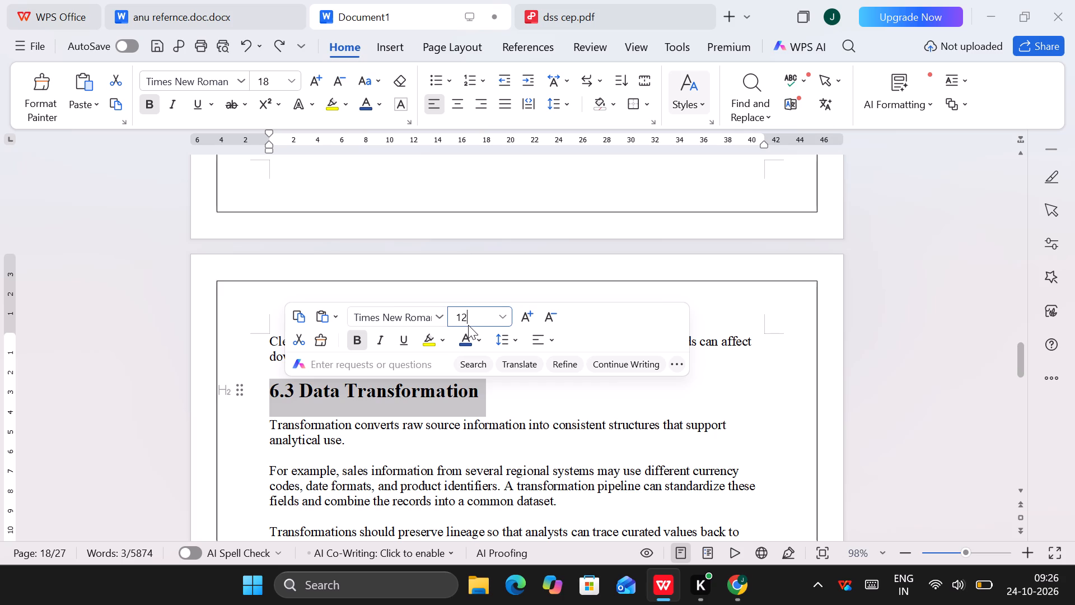
key(Return)
Set the "6.4 Batch Processing Versus Stream Processing" heading to font size 12.
scroll(424, 479, down, 2)
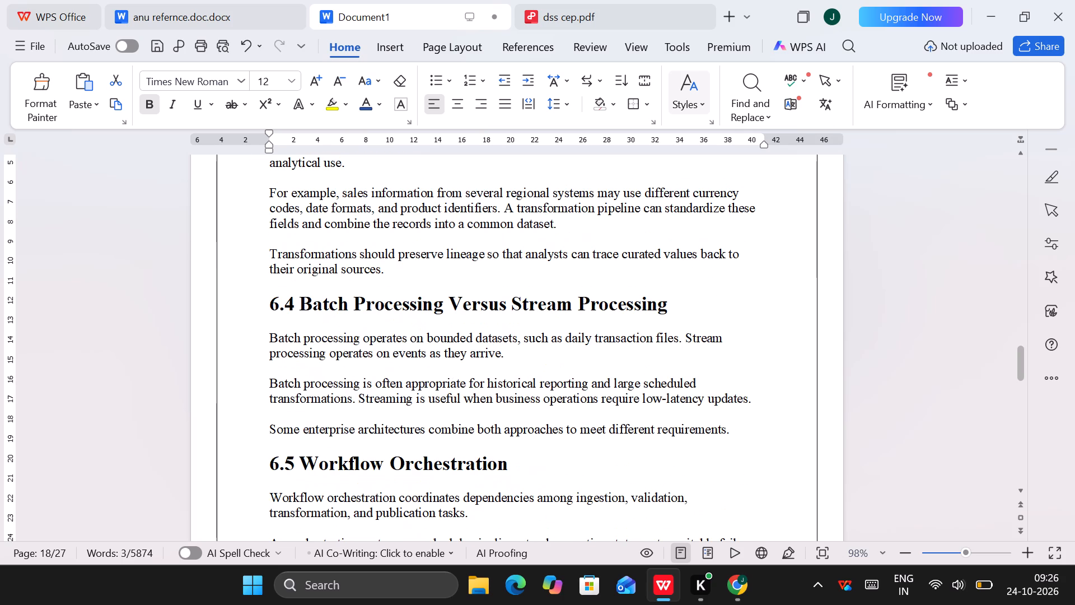
triple_click(377, 308)
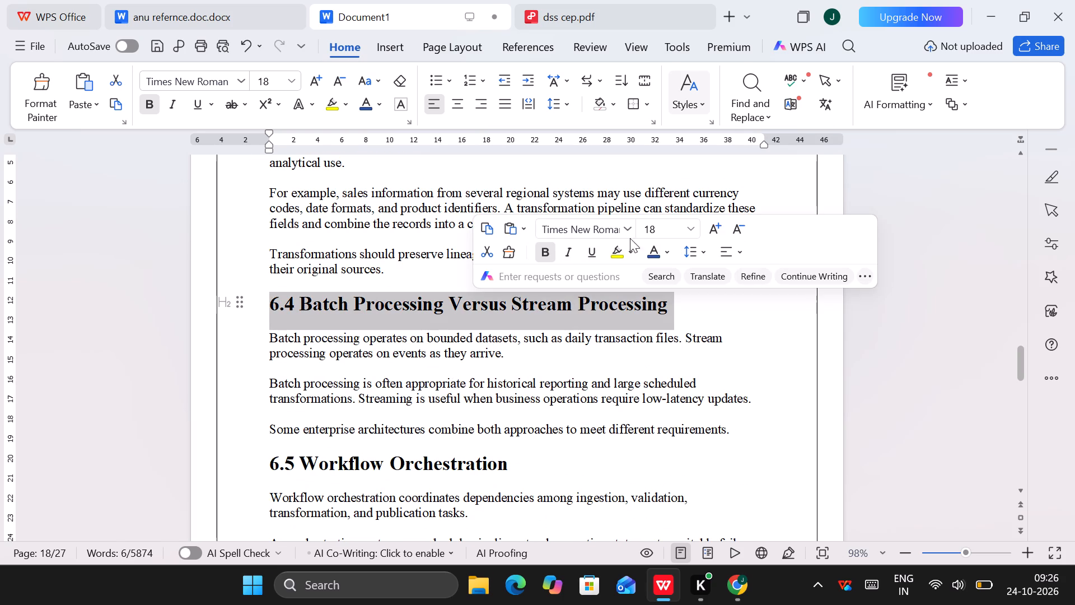
click(667, 232)
key(BackSpace)
text(12)
key(Return)
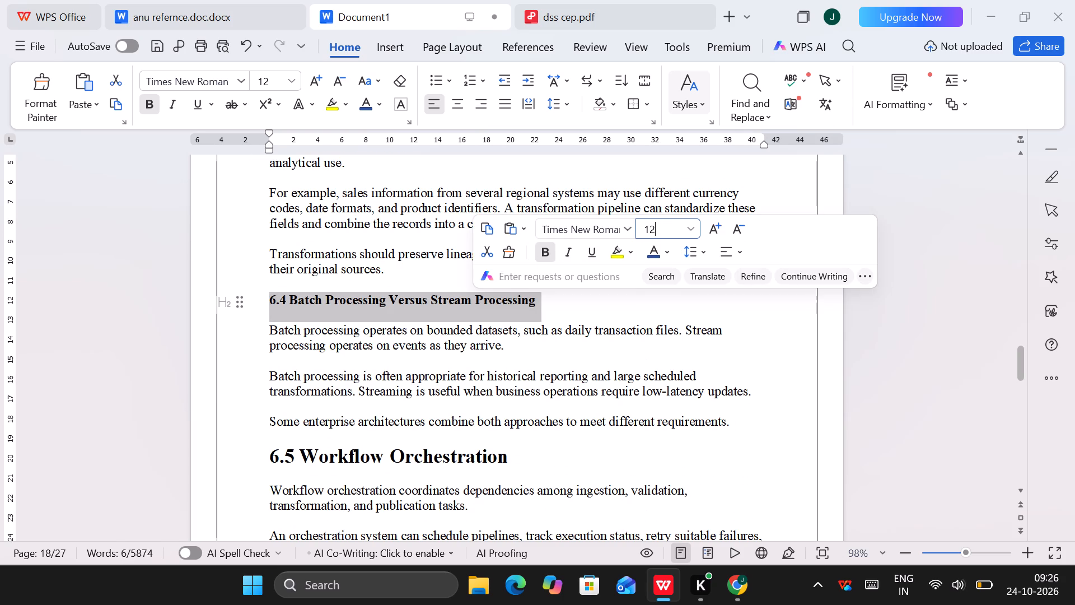
Set the "6.5 Workflow Orchestration" heading to font size 12.
triple_click(478, 462)
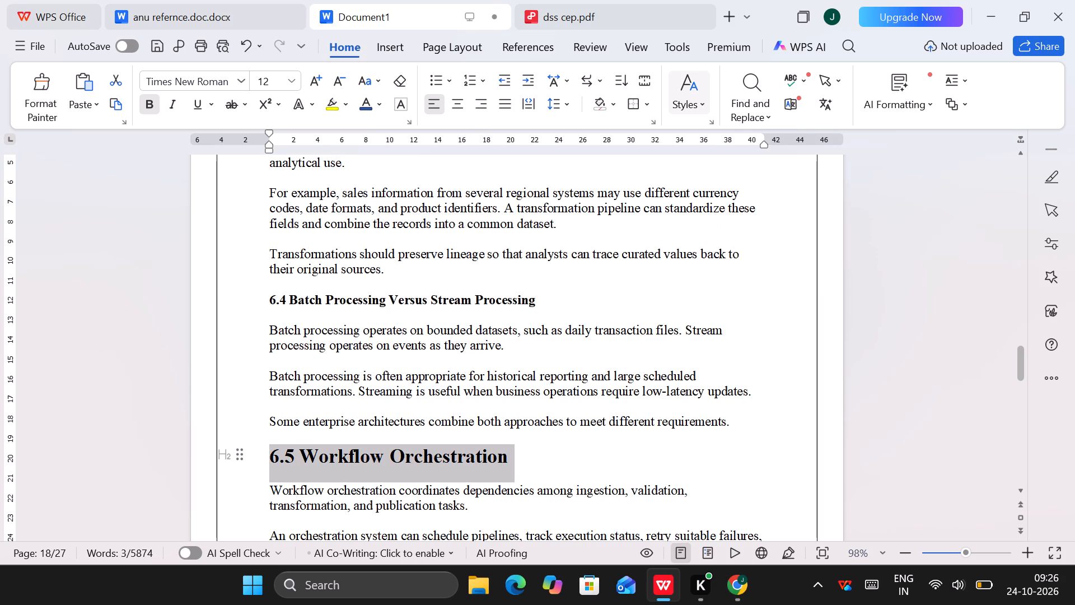
click(503, 374)
key(BackSpace)
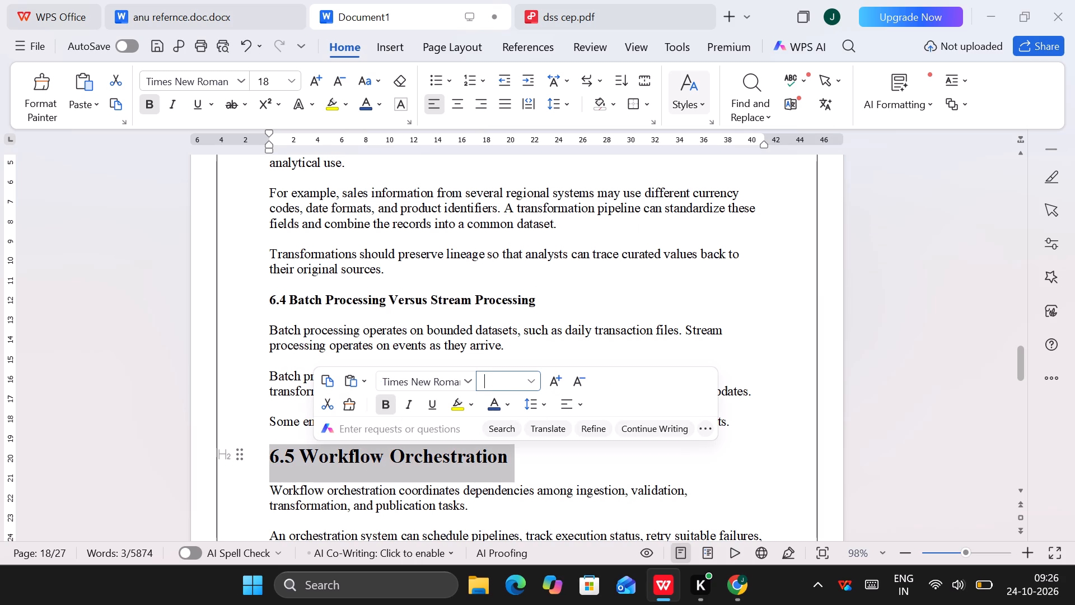
text(12)
key(Return)
Set the "7. Metadata Management and Data Governance" chapter heading to font size 14.
scroll(478, 416, down, 1)
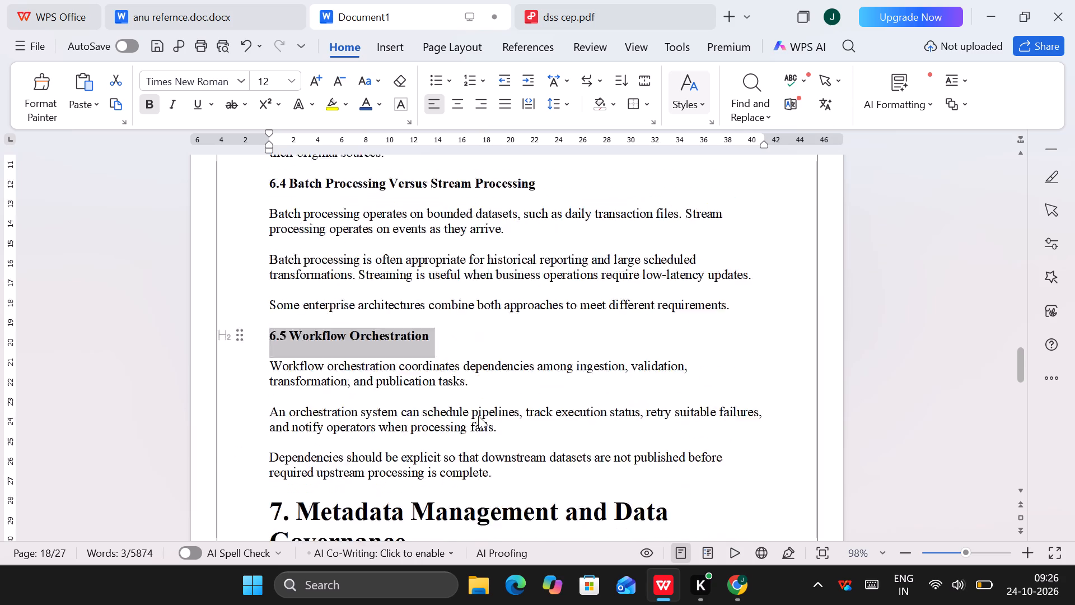
scroll(478, 416, down, 1)
triple_click(374, 367)
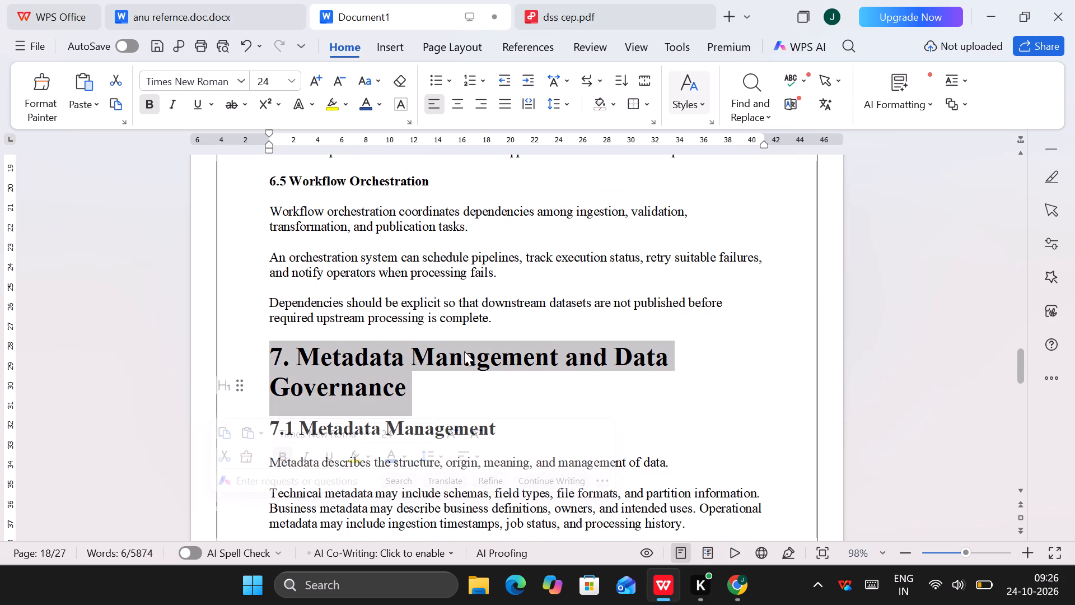
click(273, 78)
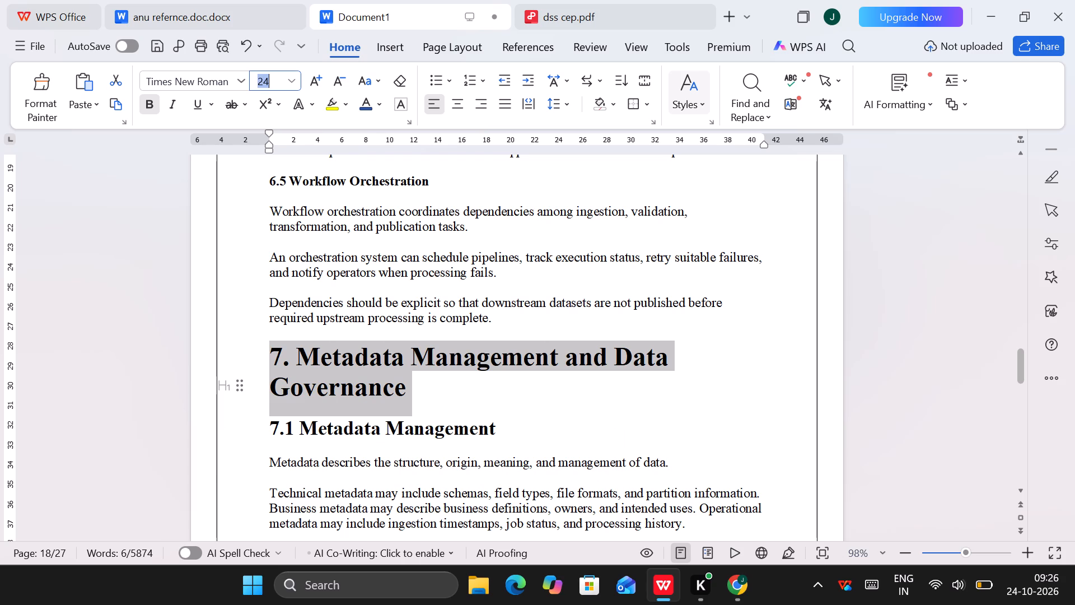
key(BackSpace)
text(14)
key(Return)
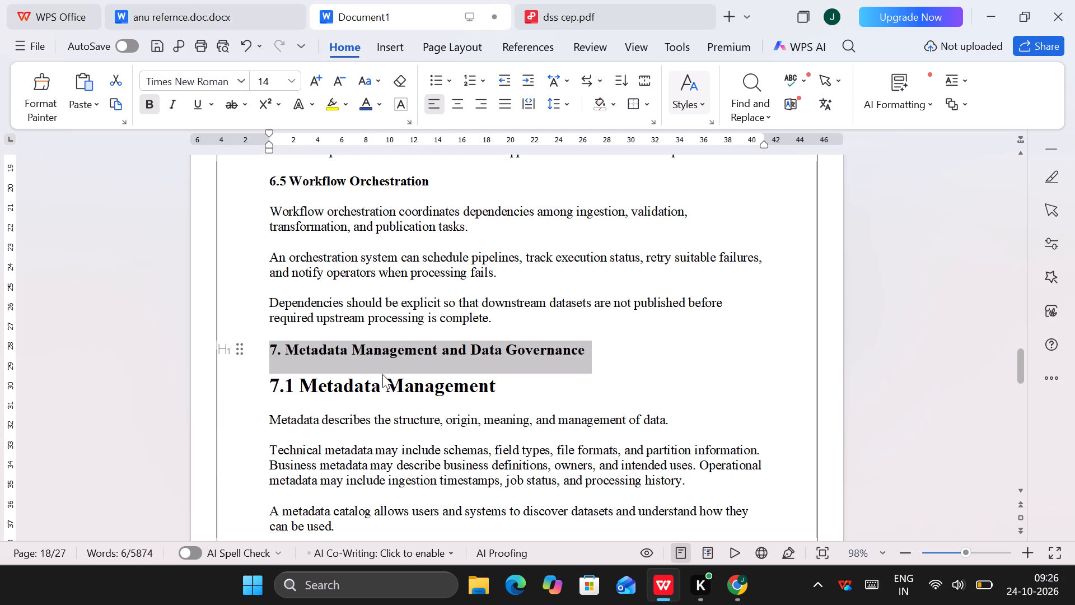
Set the "7.1 Metadata Management" heading to font size 12.
triple_click(382, 387)
click(491, 318)
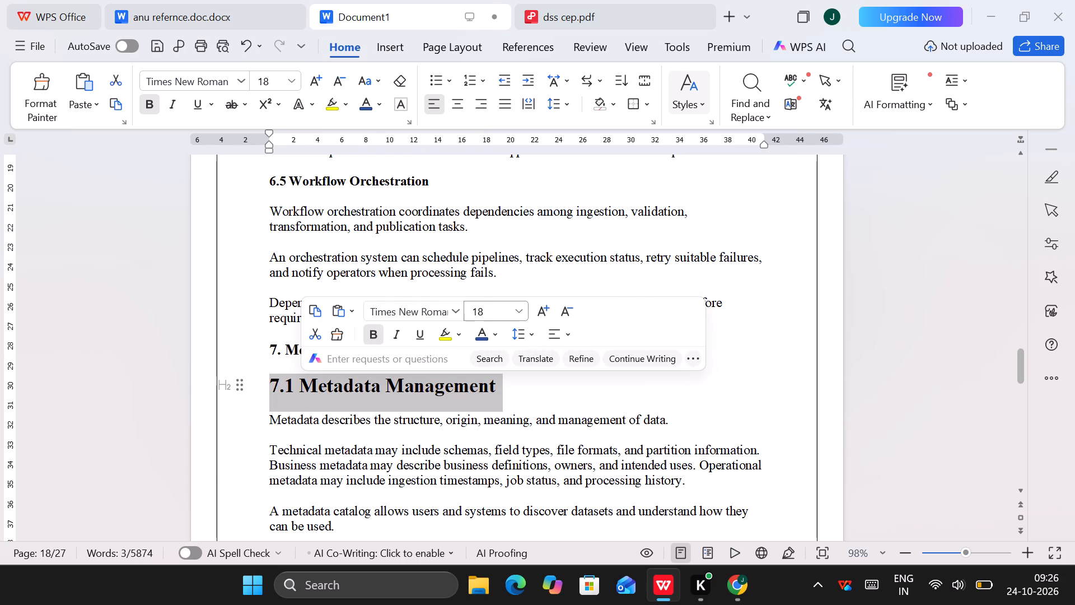
key(BackSpace)
text(12)
key(Return)
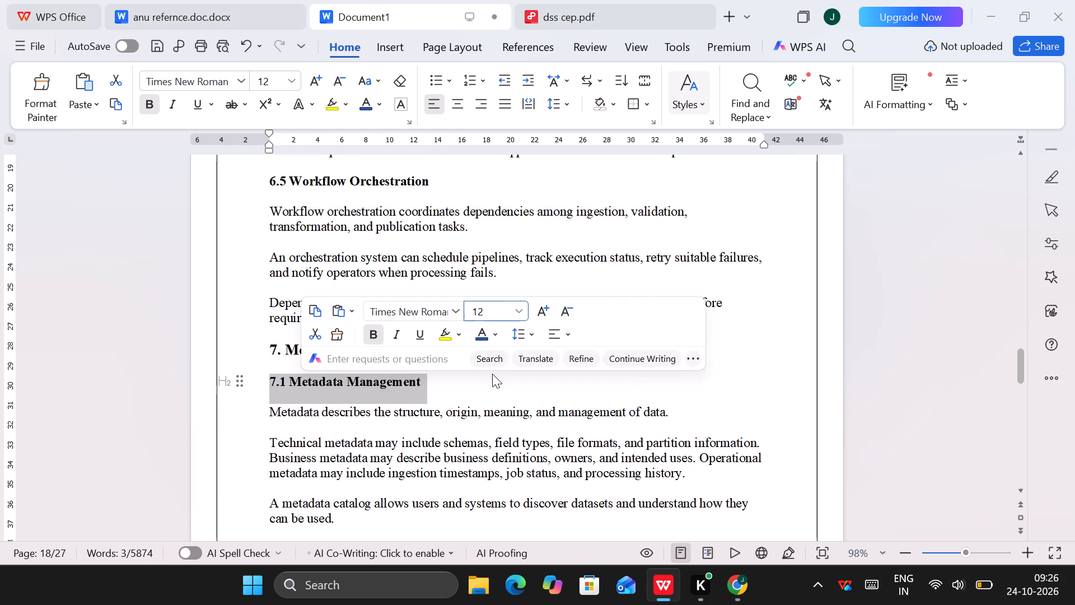
Set the "7.2 Data Catalog" heading to font size 12.
scroll(492, 374, down, 2)
triple_click(357, 513)
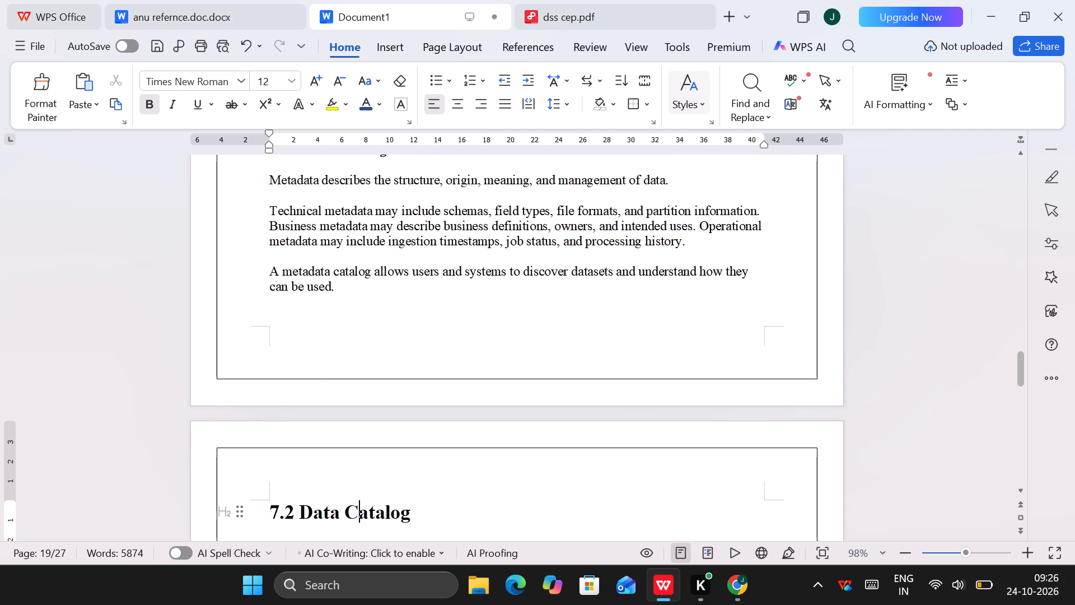
click(404, 439)
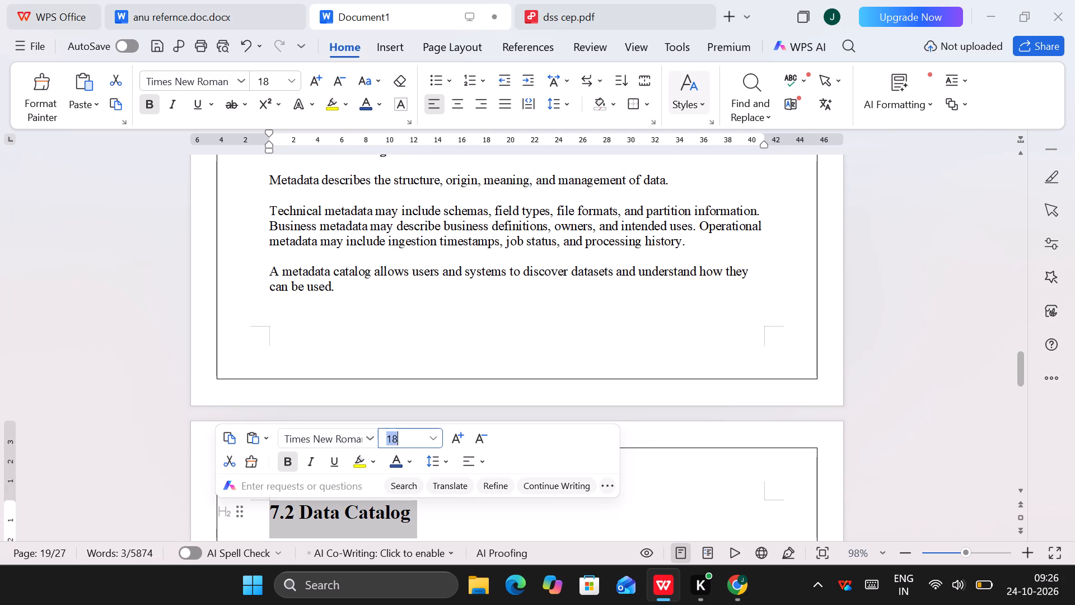
key(BackSpace)
text(12)
key(Return)
In the 7.2 catalog information list, remove the empty bullets before "Dataset name and description.", "Source system." and "Business owner.".
scroll(643, 341, down, 1)
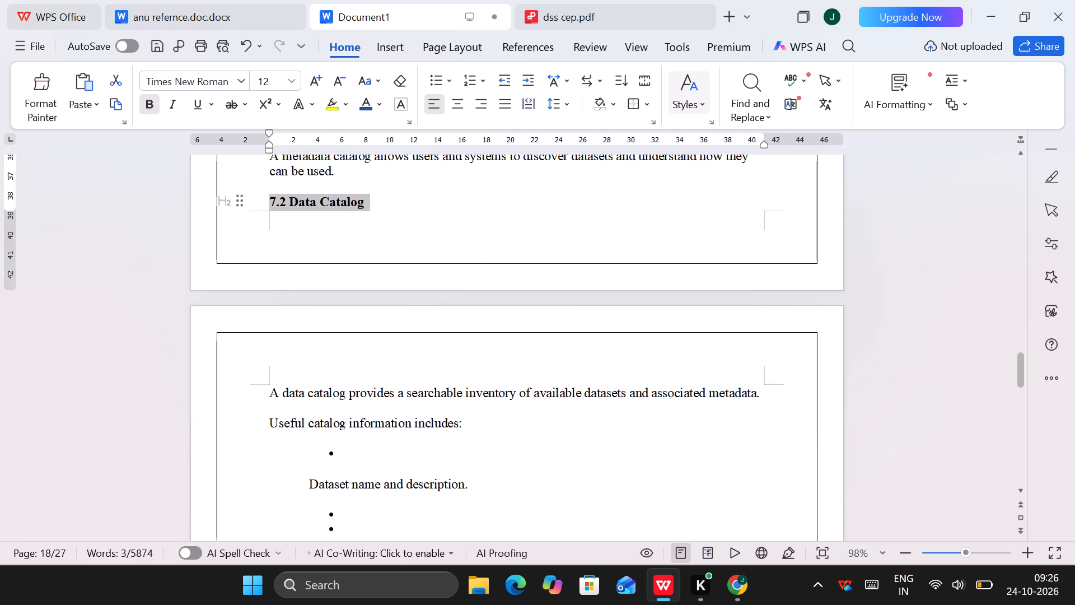
click(370, 458)
key(Delete)
key(Down)
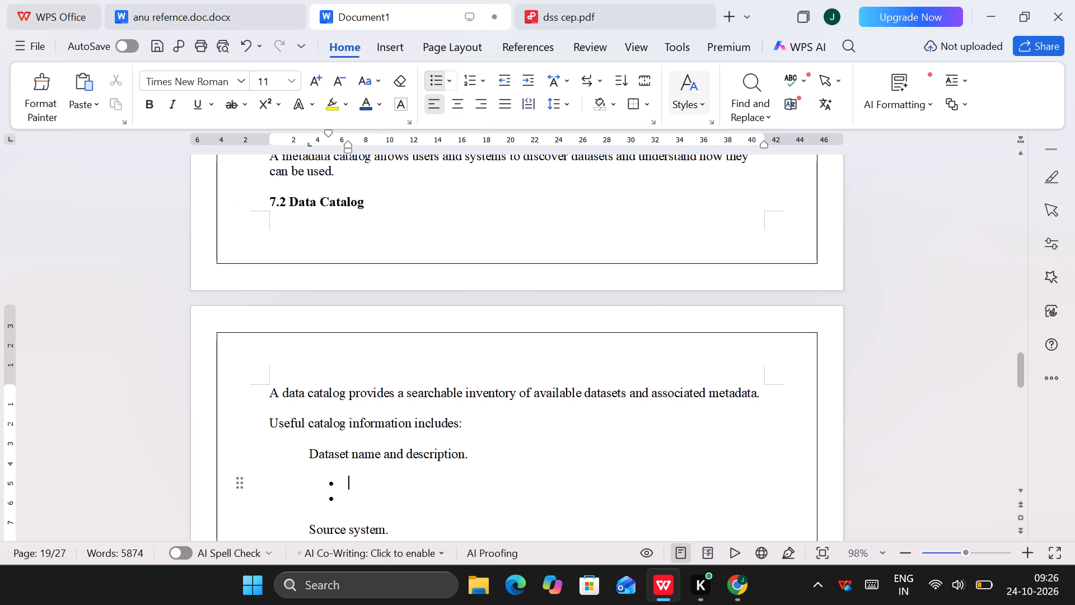
key(Delete)
key(Delete)
key(Down)
key(Delete)
key(Delete)
Remove the empty bullets before the 7.2 list items on schema and field definitions, data sensitivity classification and data quality status.
key(Down)
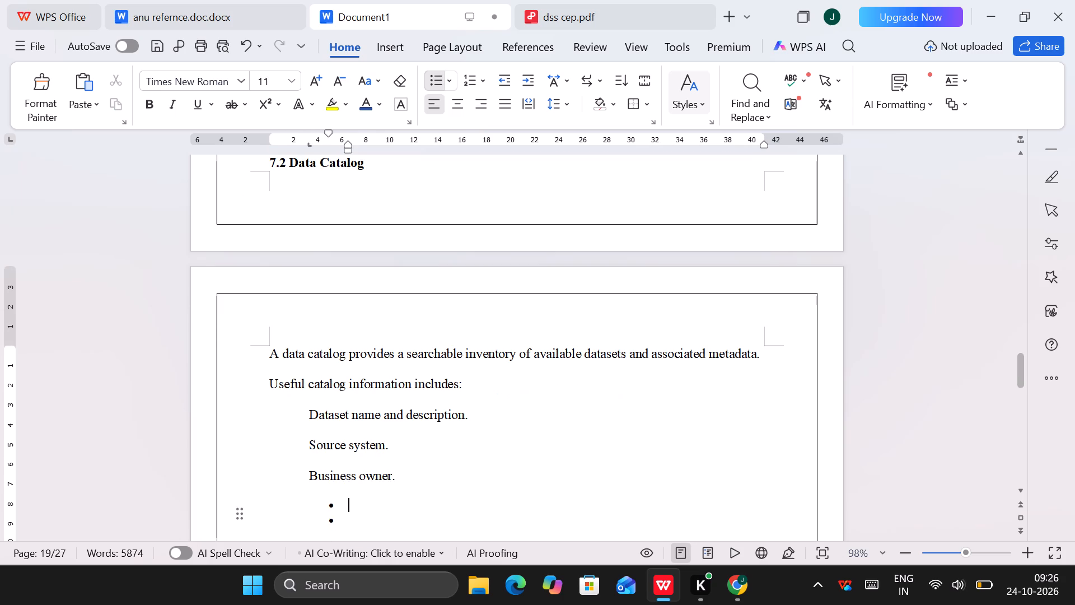
key(Delete)
key(Delete)
key(Down)
key(Delete)
key(Delete)
key(Down)
key(Delete)
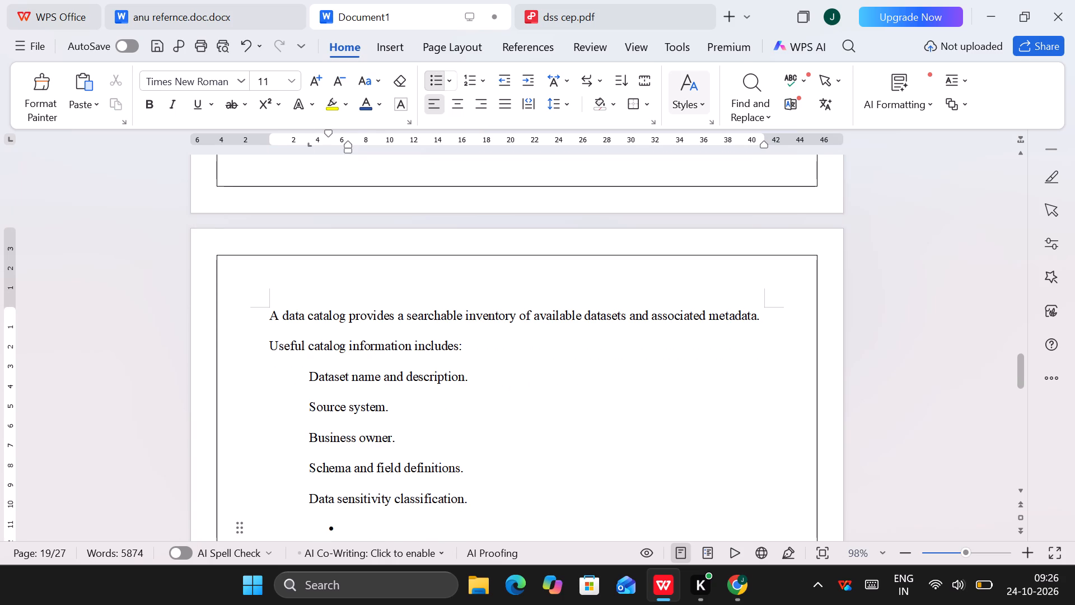
key(Delete)
Remove the empty bullets before "Lineage information.", "Access permissions." and "Retention requirements." and the one after the last item in the 7.2 list.
key(Down)
key(Delete)
key(Delete)
key(Down)
key(Delete)
key(Delete)
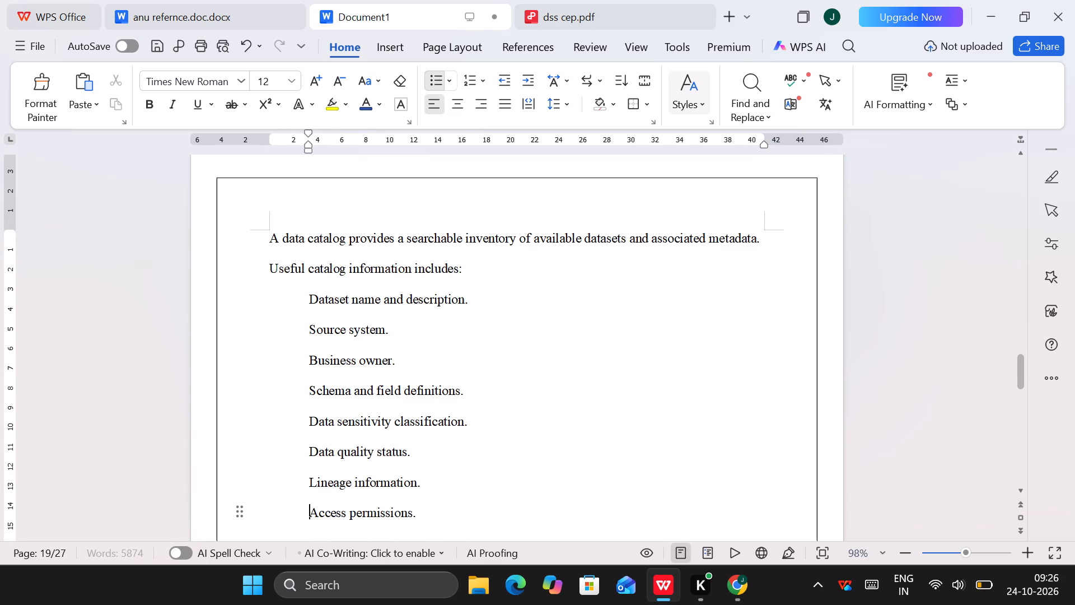
key(Down)
key(Delete)
key(Delete)
key(Down)
key(Delete)
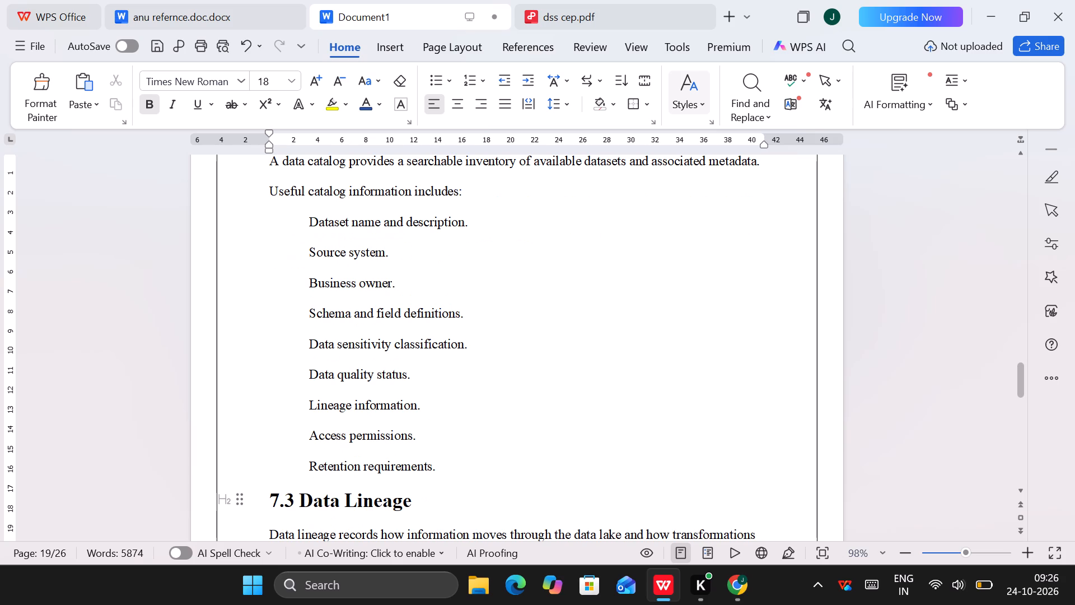
Set the "7.3 Data Lineage" heading to font size 12.
triple_click(383, 502)
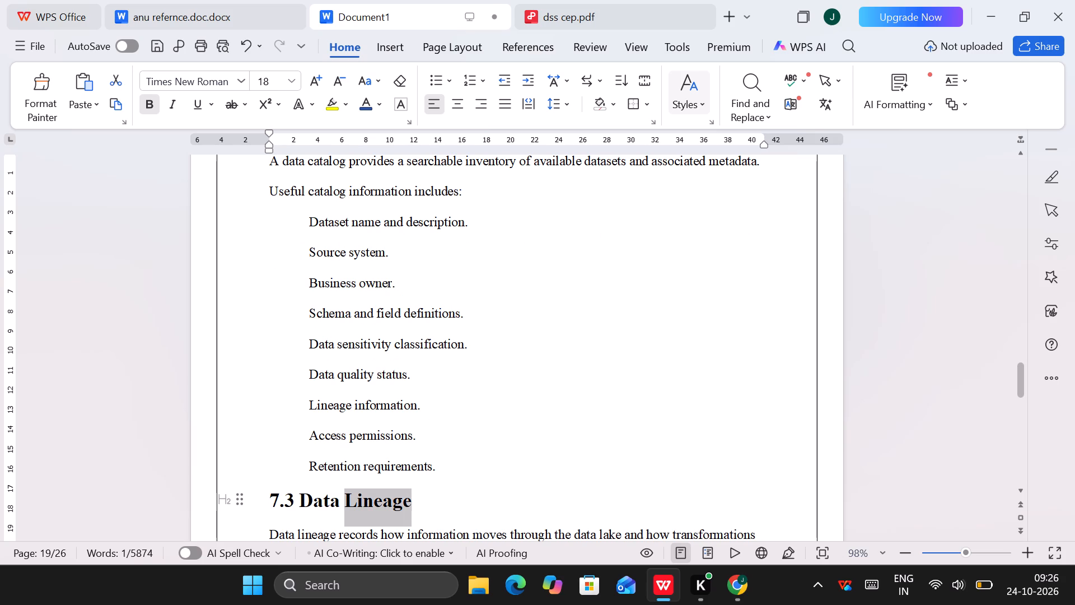
click(415, 427)
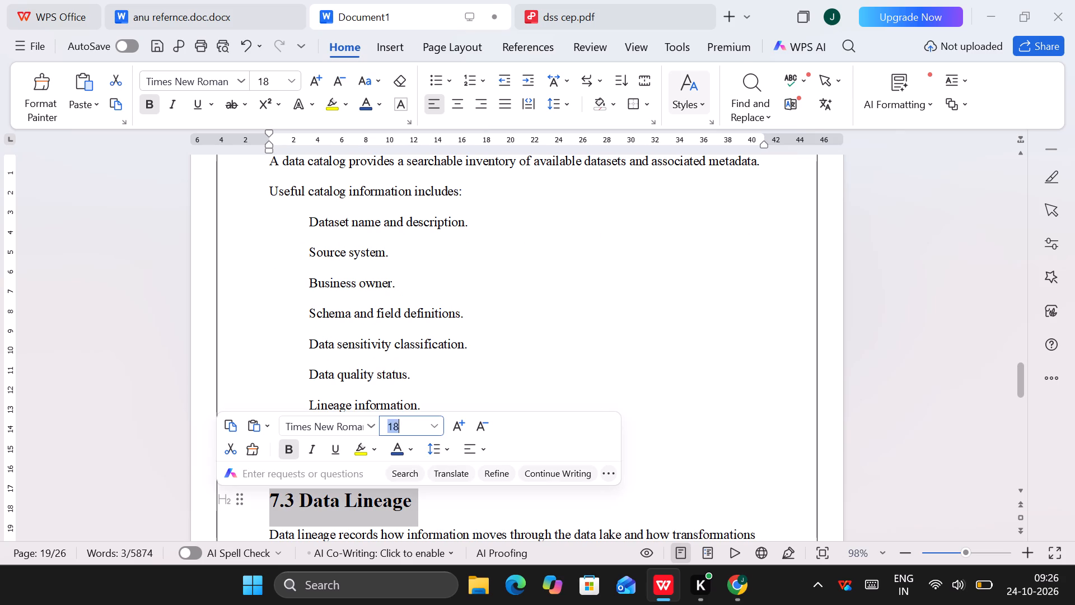
key(BackSpace)
text(12)
key(Return)
Set the "7.4 Data Quality Management" heading to font size 12.
scroll(415, 427, down, 2)
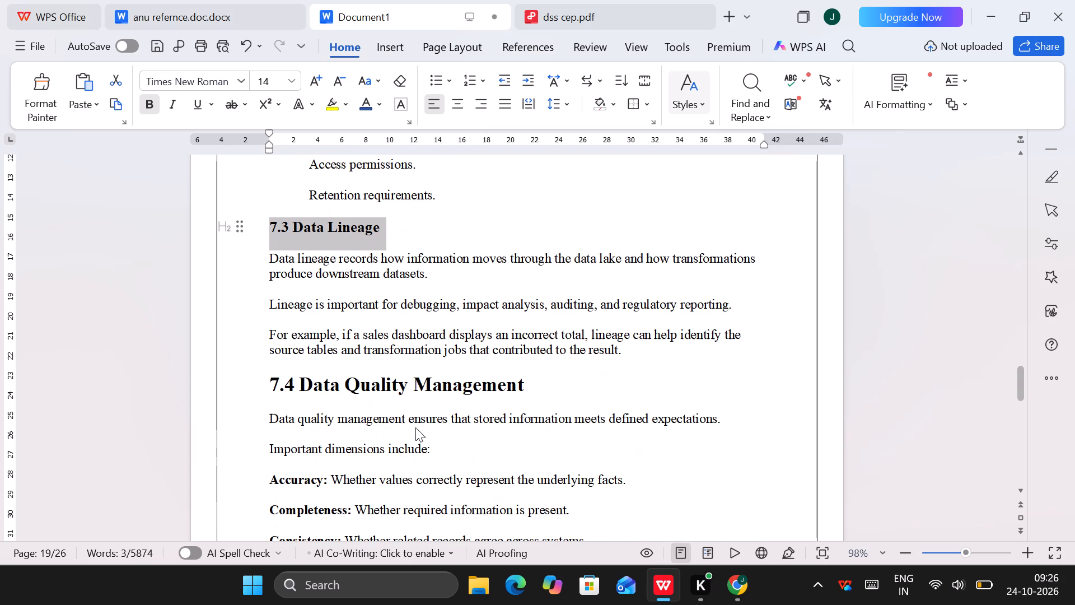
triple_click(384, 395)
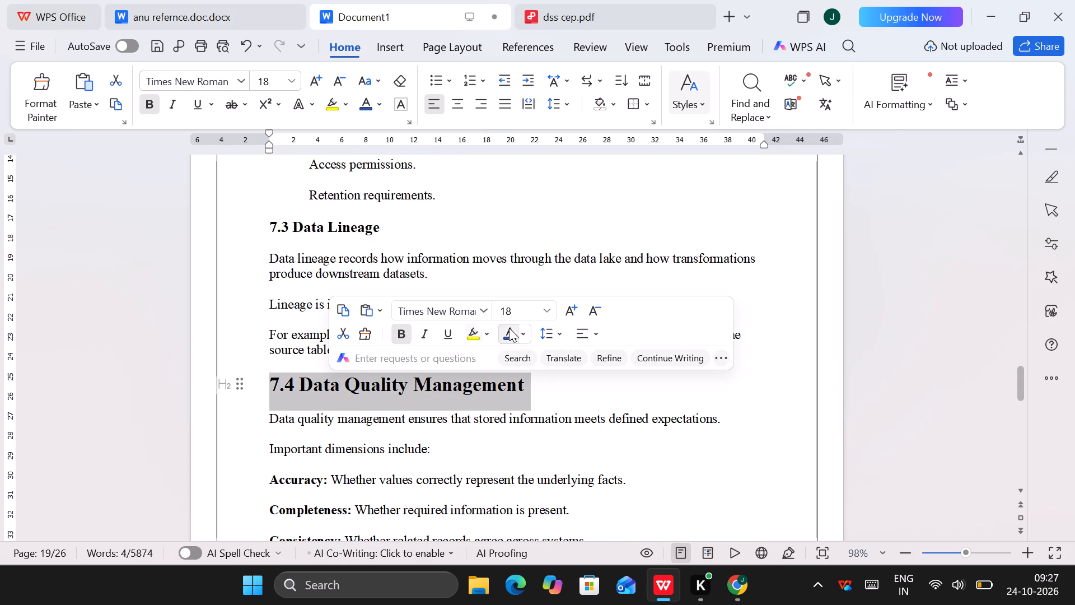
click(520, 315)
key(BackSpace)
text(12)
key(Return)
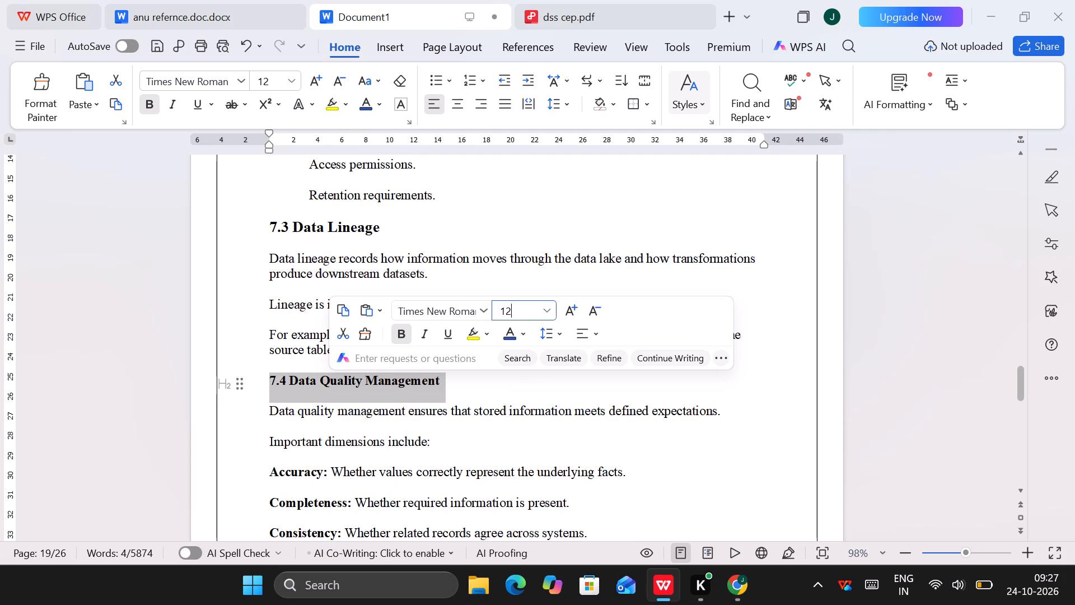
Set the "7.5 Governance Policies" heading to font size 12.
scroll(520, 315, down, 3)
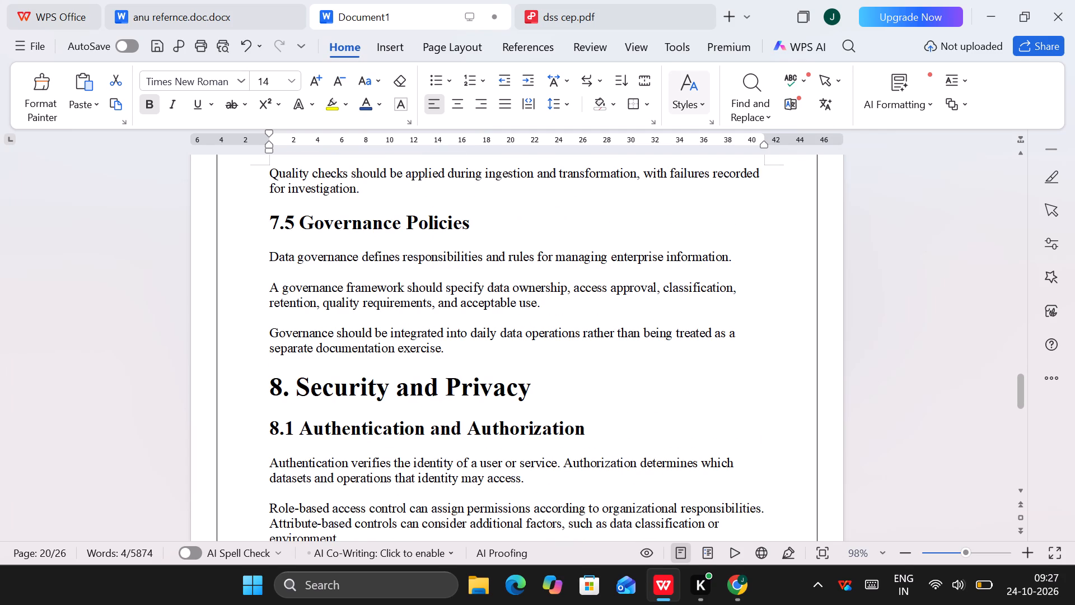
triple_click(371, 213)
click(471, 151)
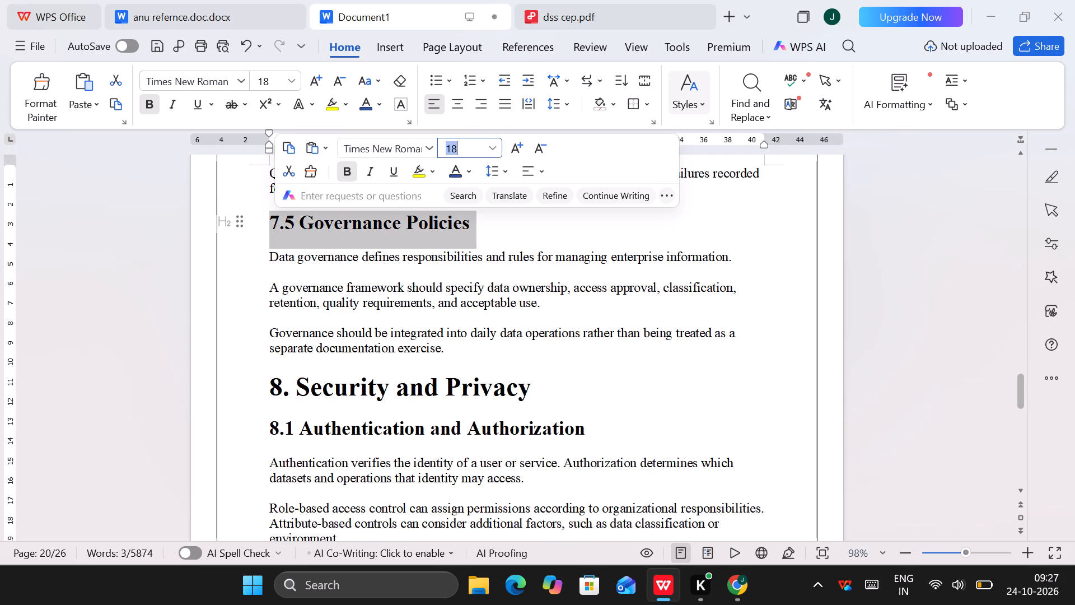
key(BackSpace)
text(12)
key(Return)
Set the "8. Security and Privacy" chapter heading to font size 14.
scroll(445, 234, up, 1)
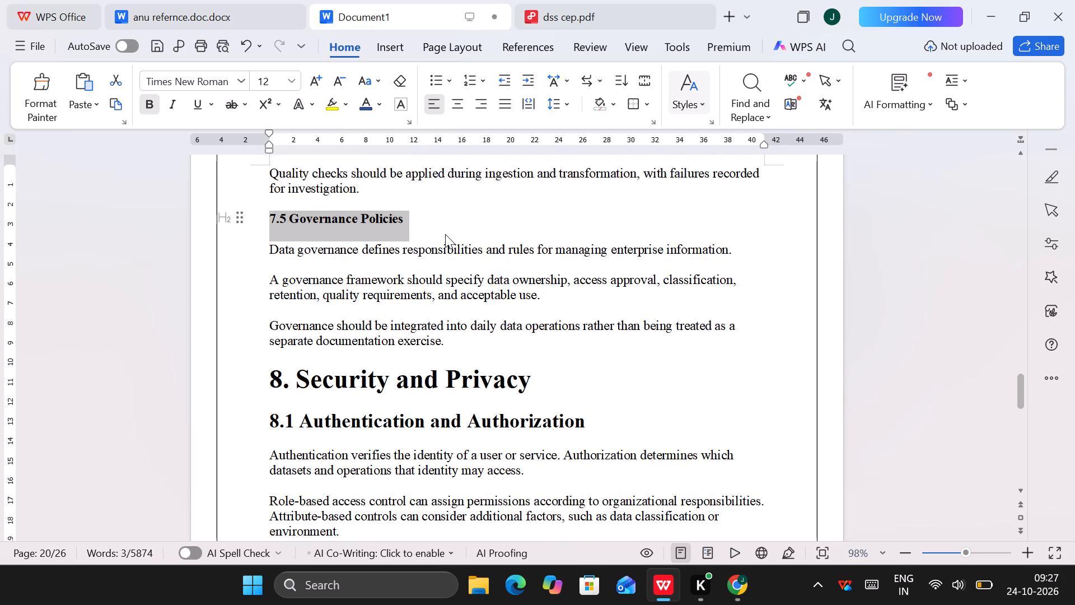
scroll(445, 234, up, 1)
scroll(445, 234, down, 1)
scroll(363, 248, up, 1)
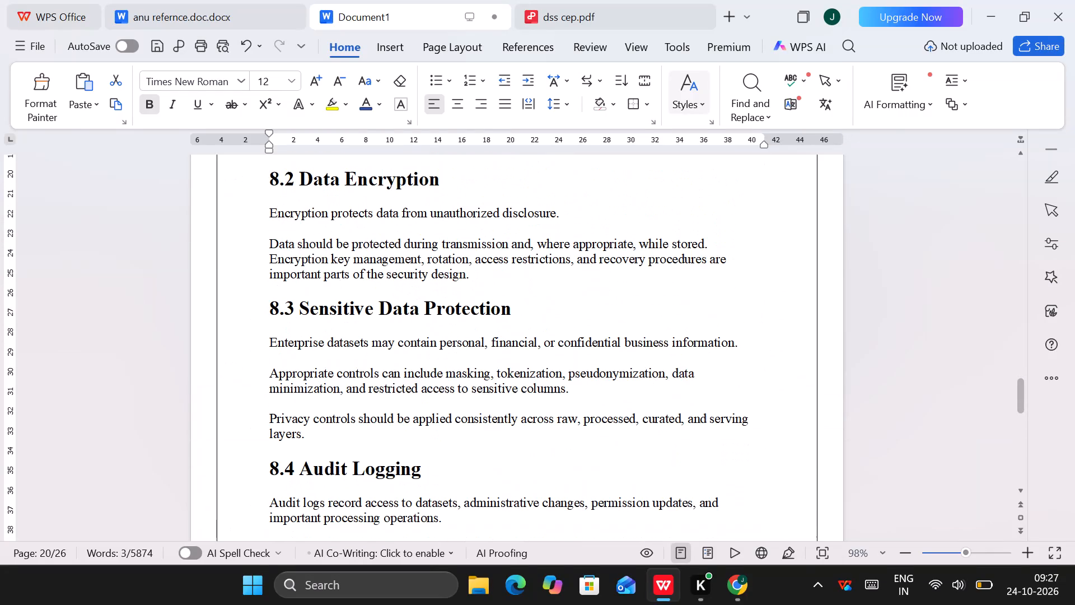
scroll(325, 178, up, 1)
scroll(336, 226, up, 1)
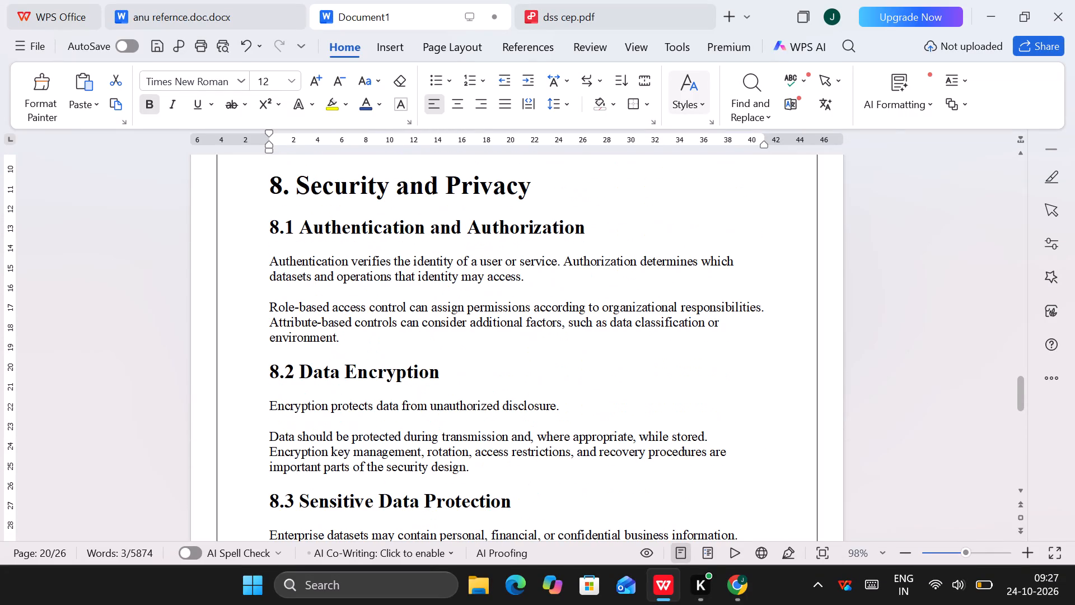
triple_click(322, 202)
click(532, 111)
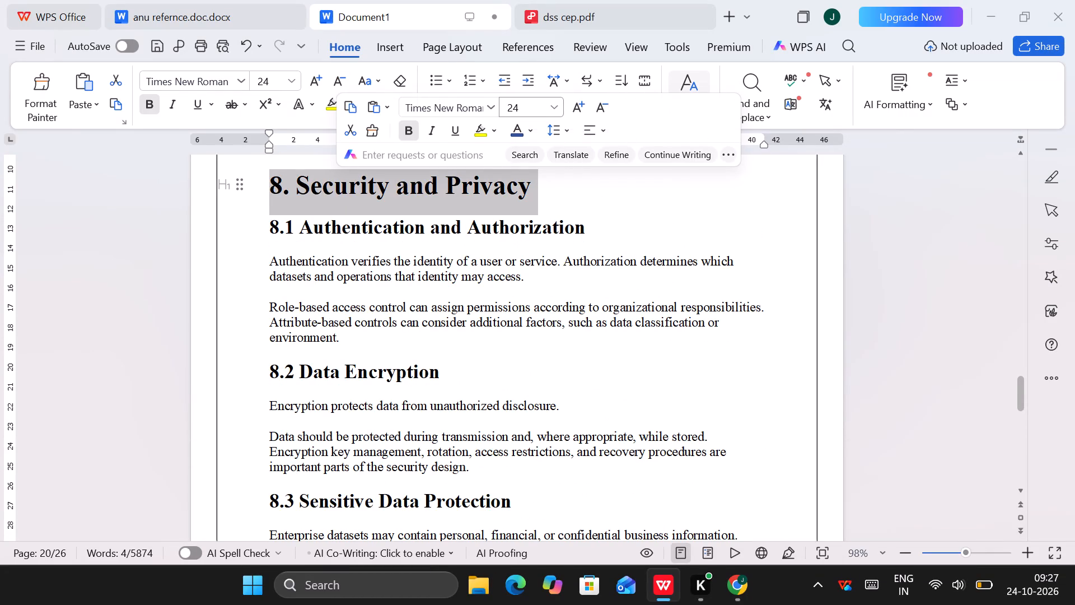
key(BackSpace)
text(14)
key(Return)
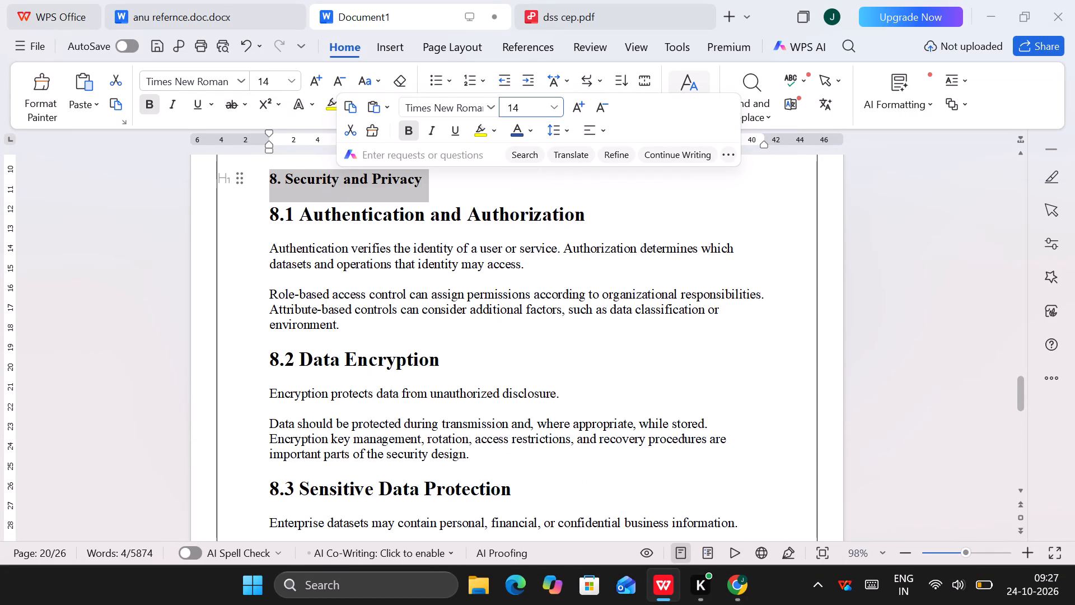
Set the "8.1 Authentication and Authorization" heading to font size 12.
triple_click(485, 217)
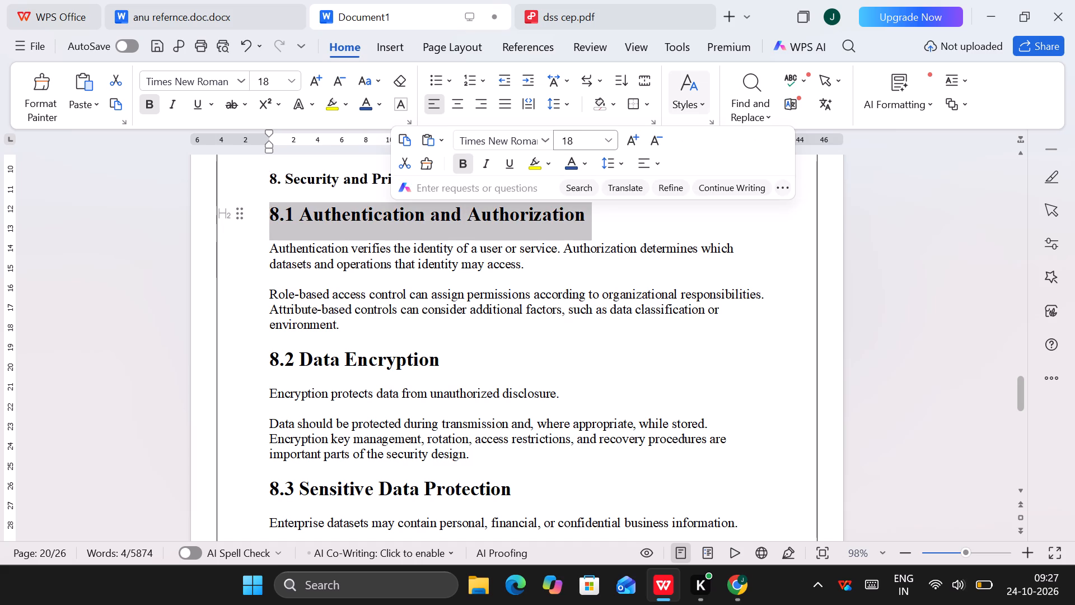
click(574, 142)
key(BackSpace)
text(12)
key(Return)
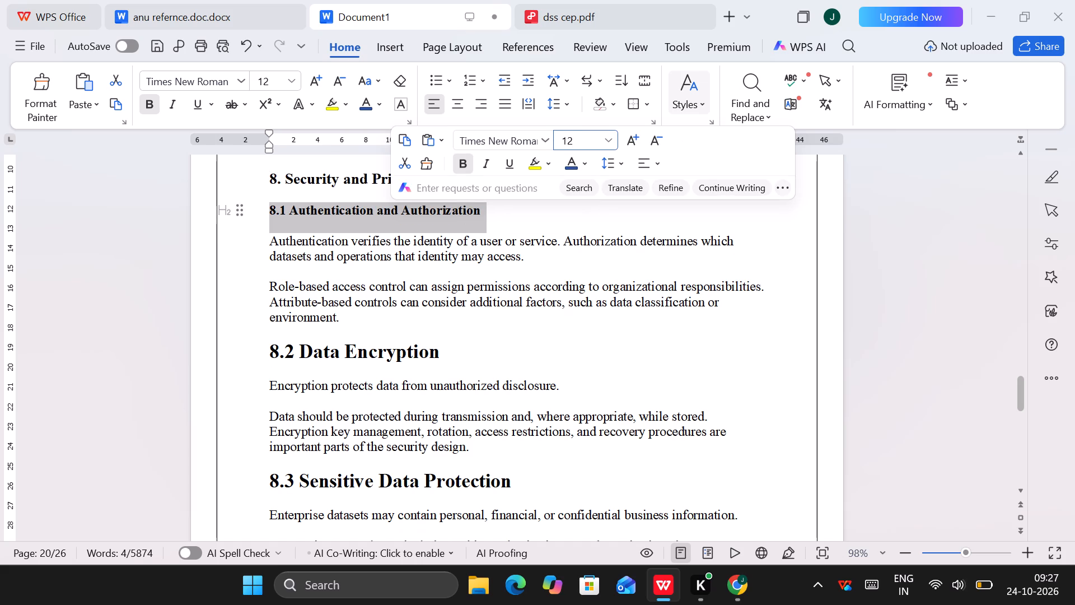
Set the "8.2 Data Encryption" heading to font size 12.
triple_click(423, 353)
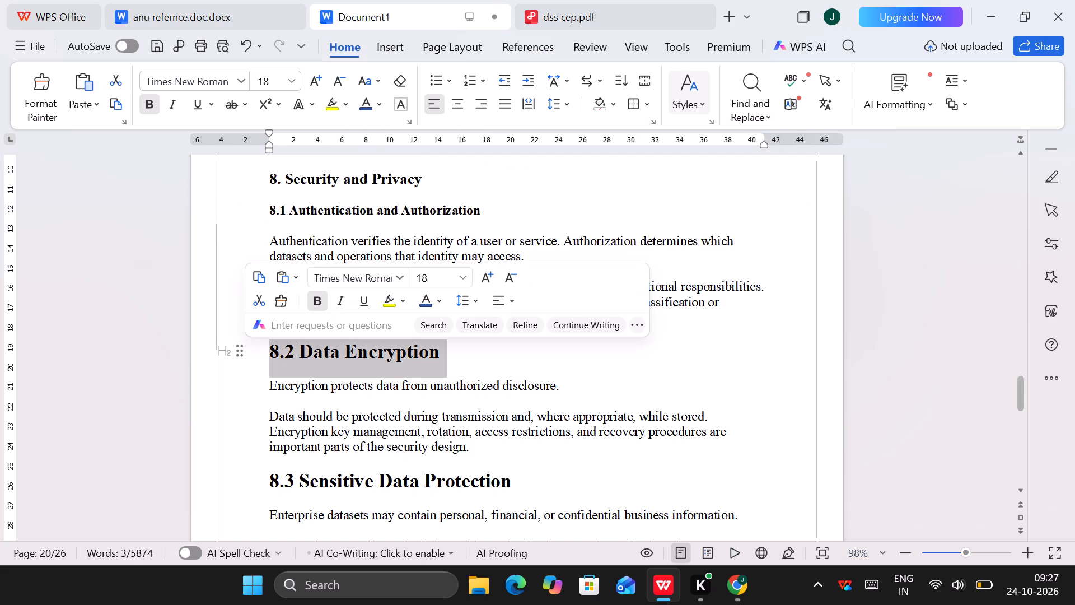
click(446, 282)
key(BackSpace)
text(12)
key(Return)
Set the "8.3 Sensitive Data Protection" heading to font size 12.
triple_click(479, 475)
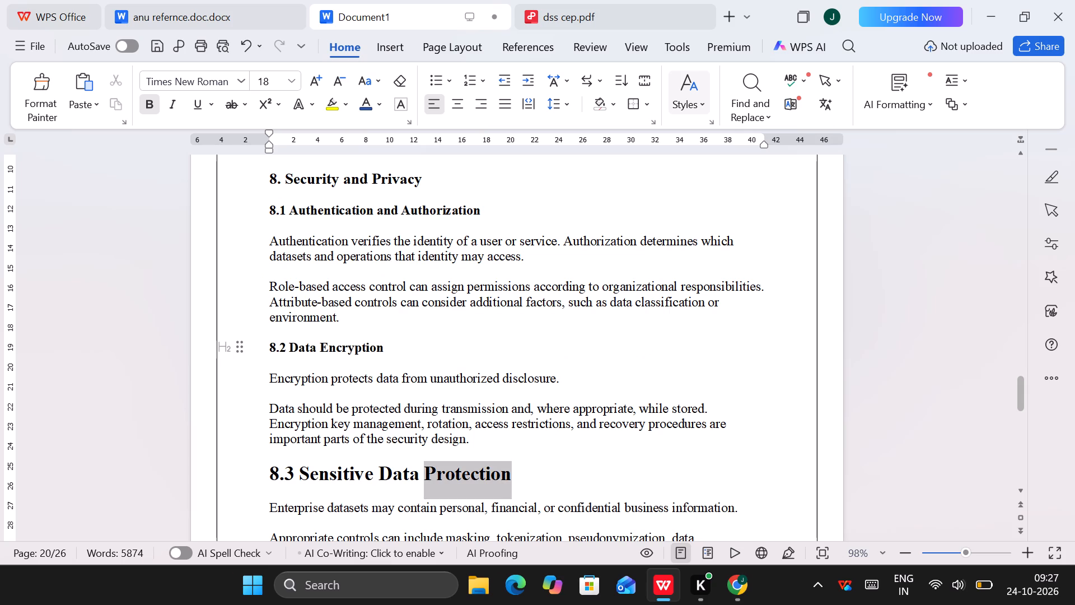
click(504, 394)
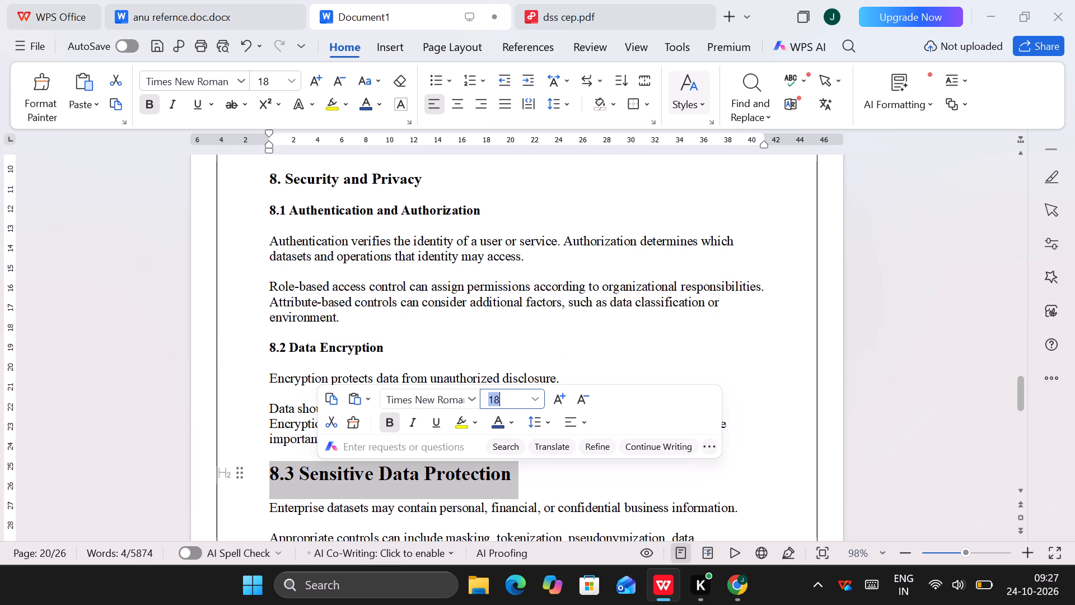
key(BackSpace)
text(123)
key(Return)
key(BackSpace)
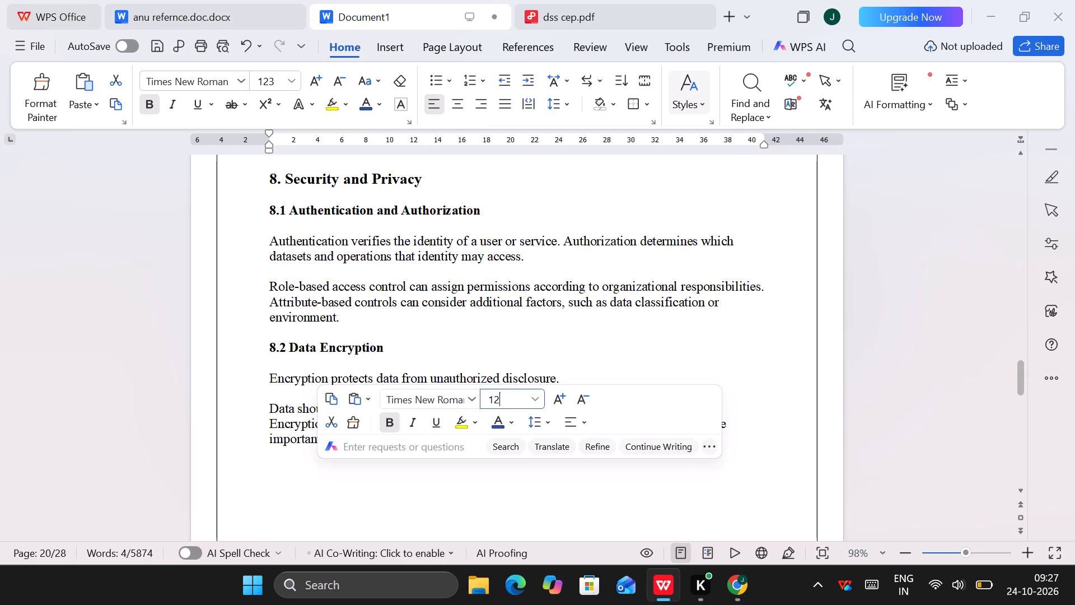
key(Return)
Set the "8.4 Audit Logging" heading to font size 12.
scroll(609, 369, down, 1)
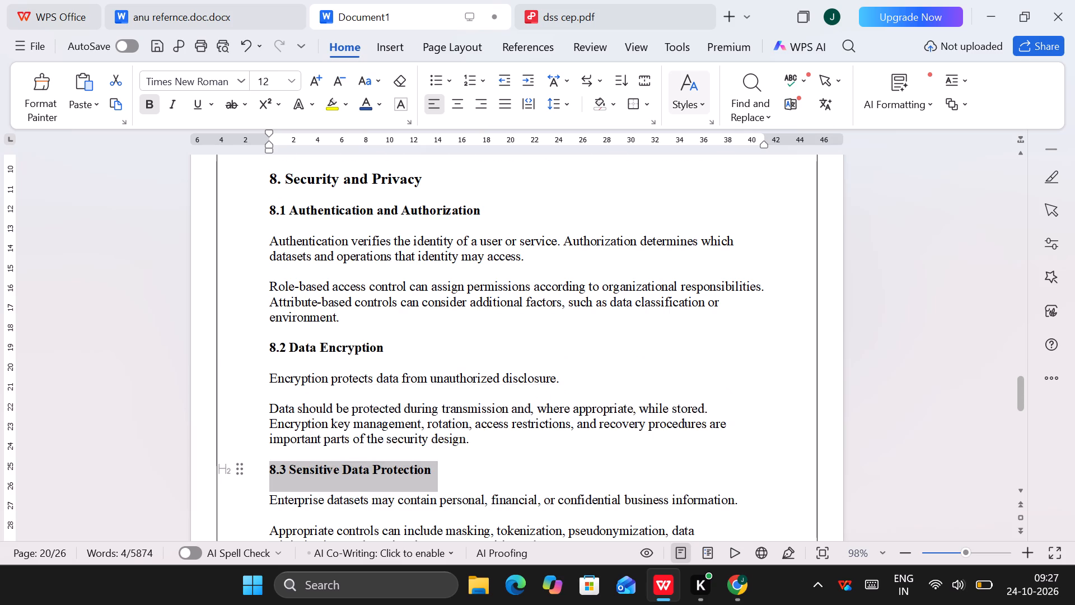
scroll(609, 369, down, 1)
triple_click(347, 352)
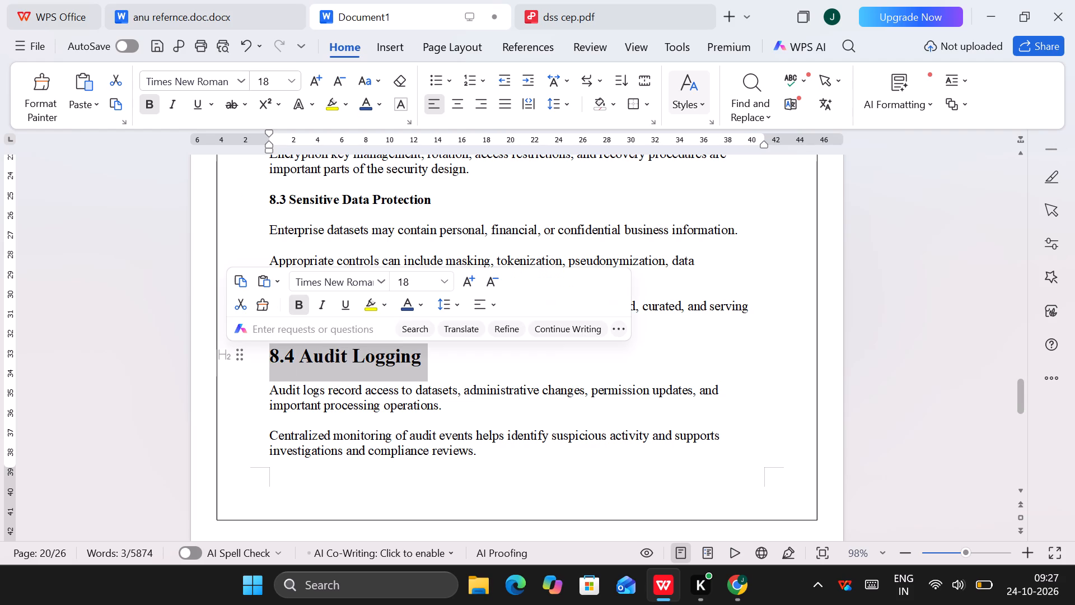
click(431, 278)
key(BackSpace)
key(2)
key(Return)
Set the "8.5 Security Challenges" heading to font size 12.
scroll(418, 400, down, 2)
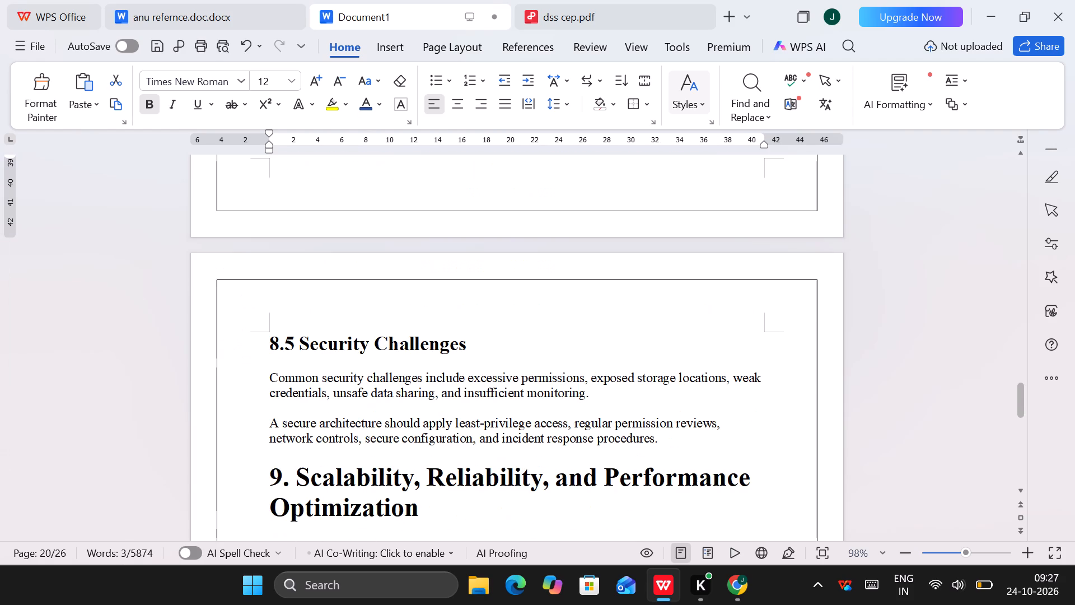
triple_click(374, 340)
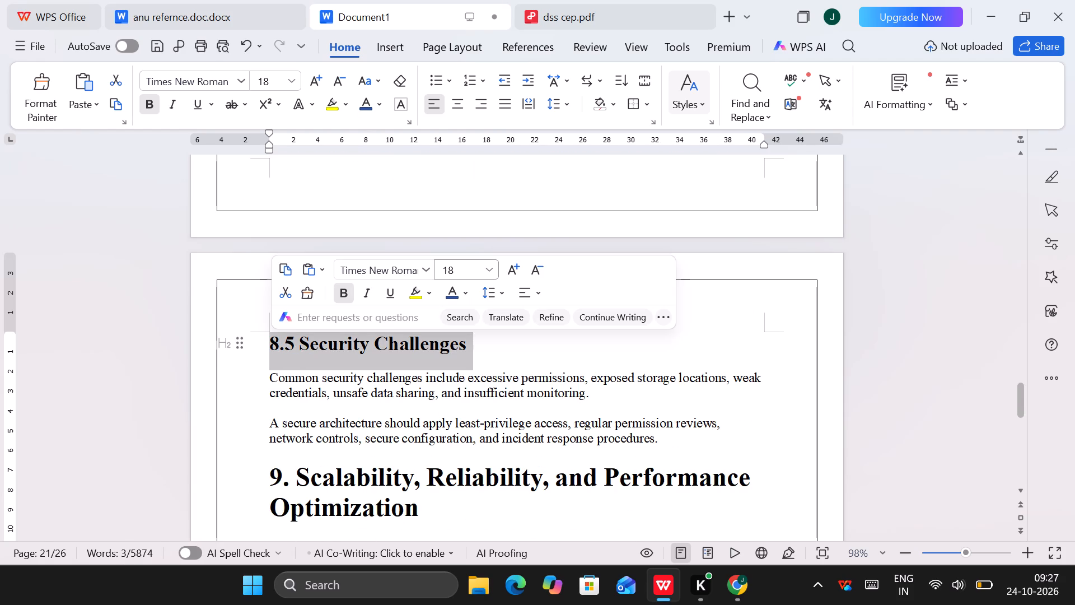
click(470, 273)
key(BackSpace)
text(12)
key(Return)
Set the "9. Scalability, Reliability, and Performance Optimization" chapter heading to font size 14.
scroll(470, 273, up, 1)
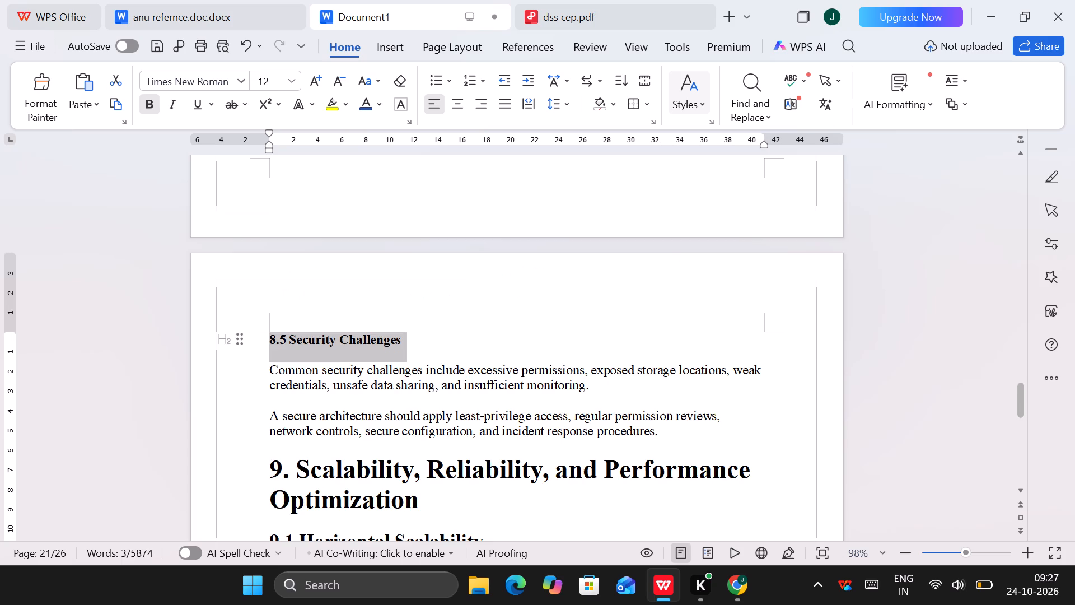
scroll(470, 273, up, 2)
scroll(470, 273, down, 2)
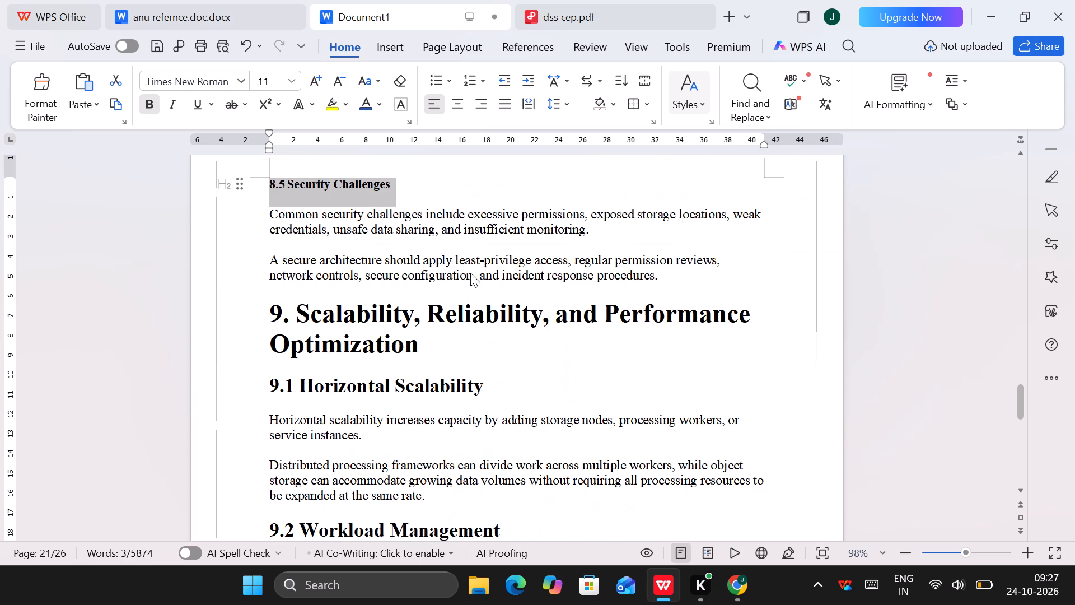
triple_click(396, 305)
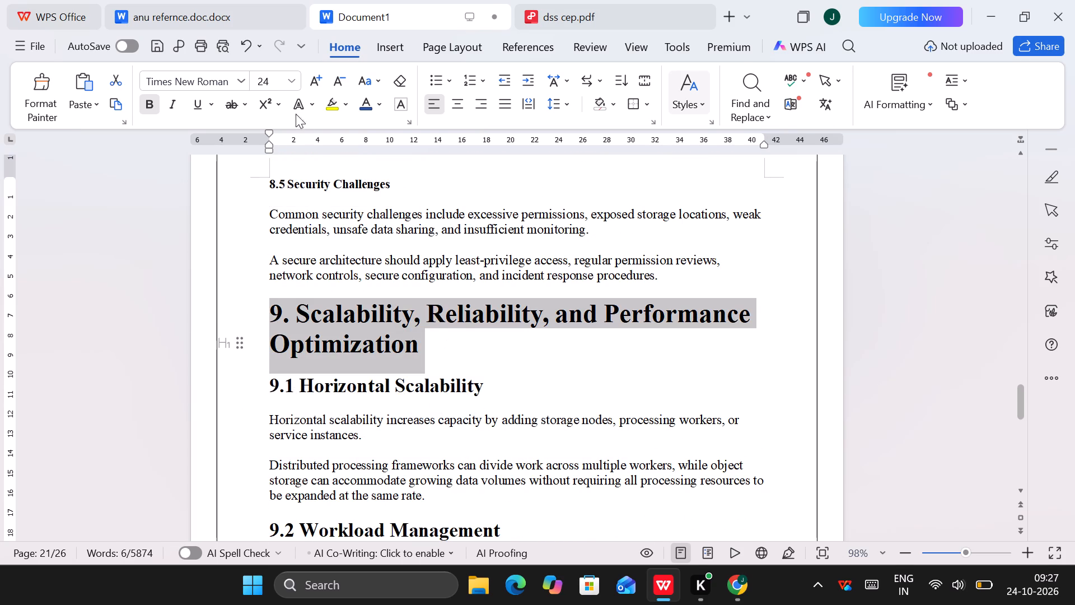
click(273, 78)
key(BackSpace)
text(14)
key(Return)
Set the "9.1 Horizontal Scalability" heading to font size 12.
triple_click(339, 334)
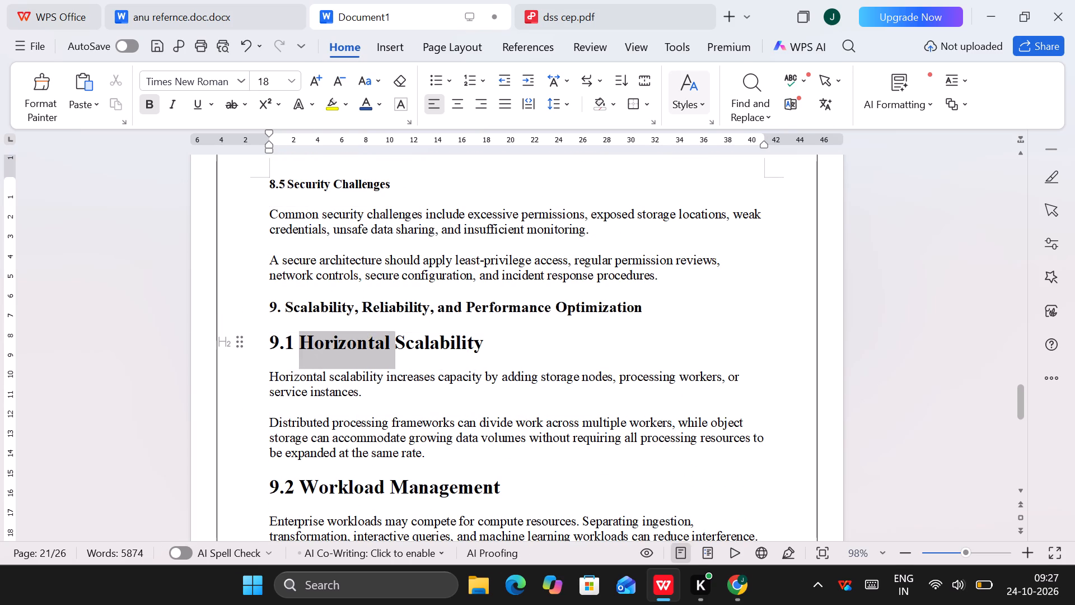
click(483, 273)
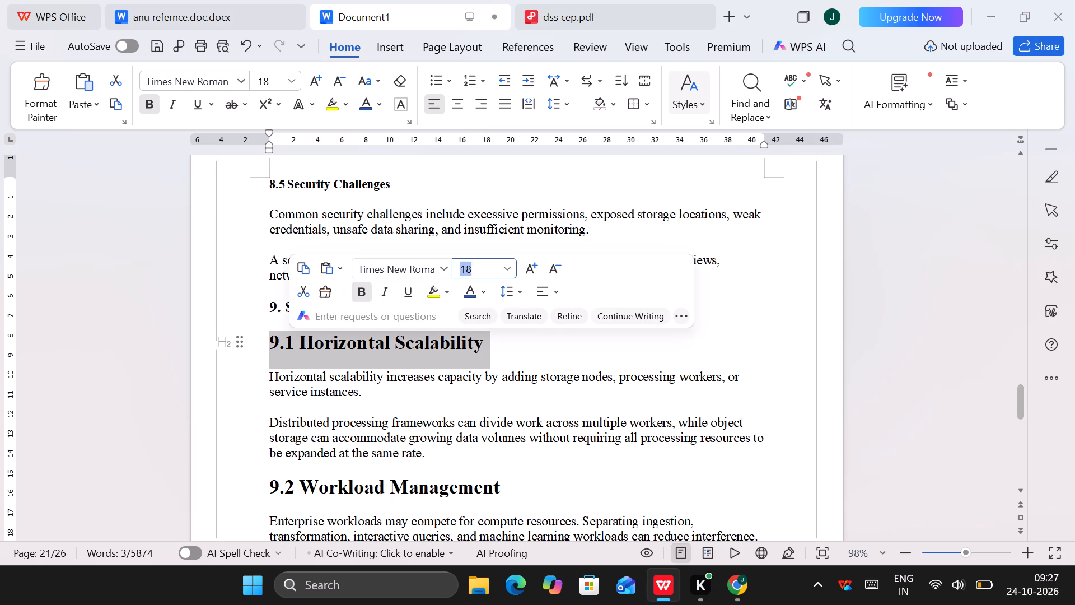
key(BackSpace)
text(12)
key(Return)
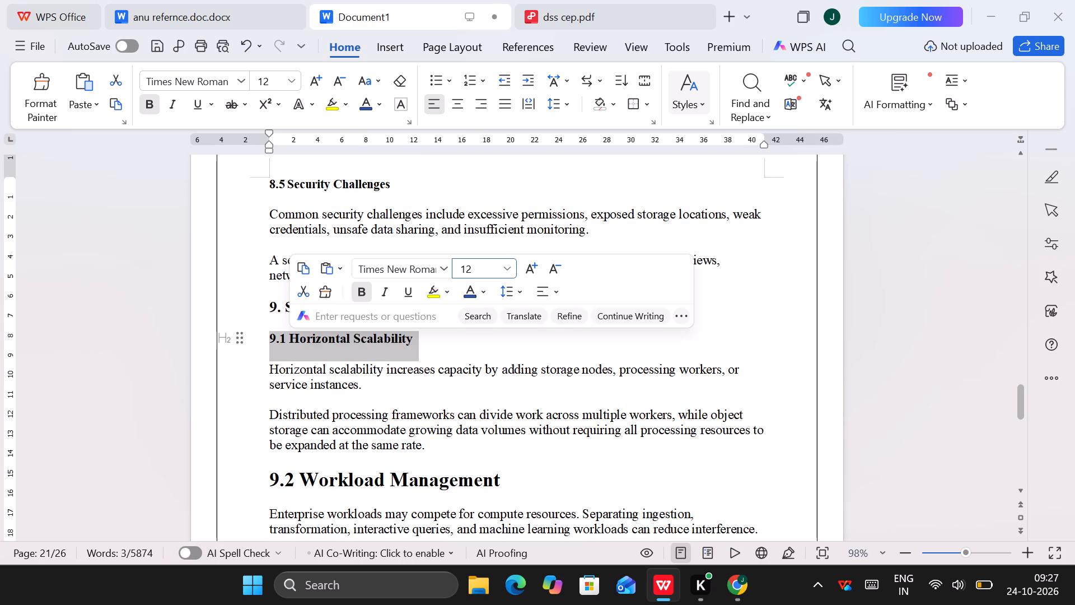
Set the "9.2 Workload Management" heading to font size 12.
triple_click(464, 485)
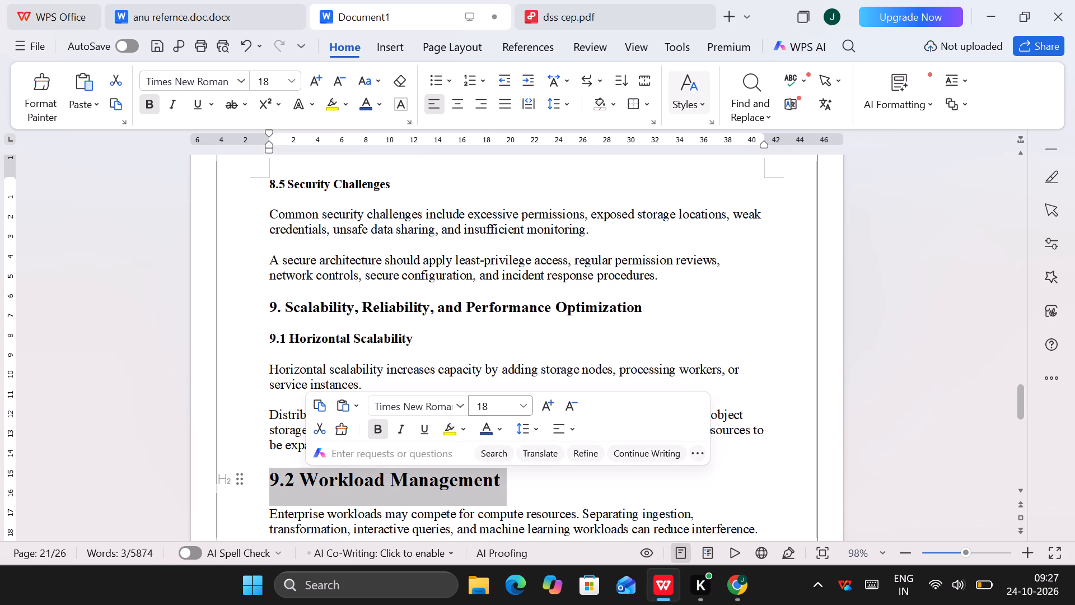
click(497, 410)
key(BackSpace)
text(12)
key(Return)
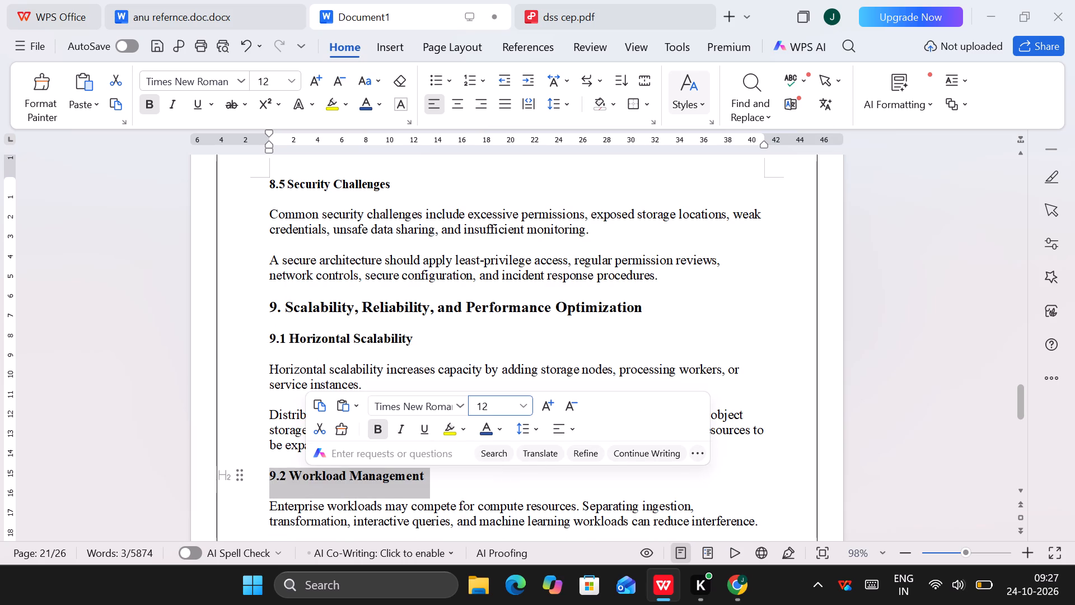
Set the "9.3 Partition and File Optimization" heading to font size 12.
scroll(497, 410, down, 1)
triple_click(457, 417)
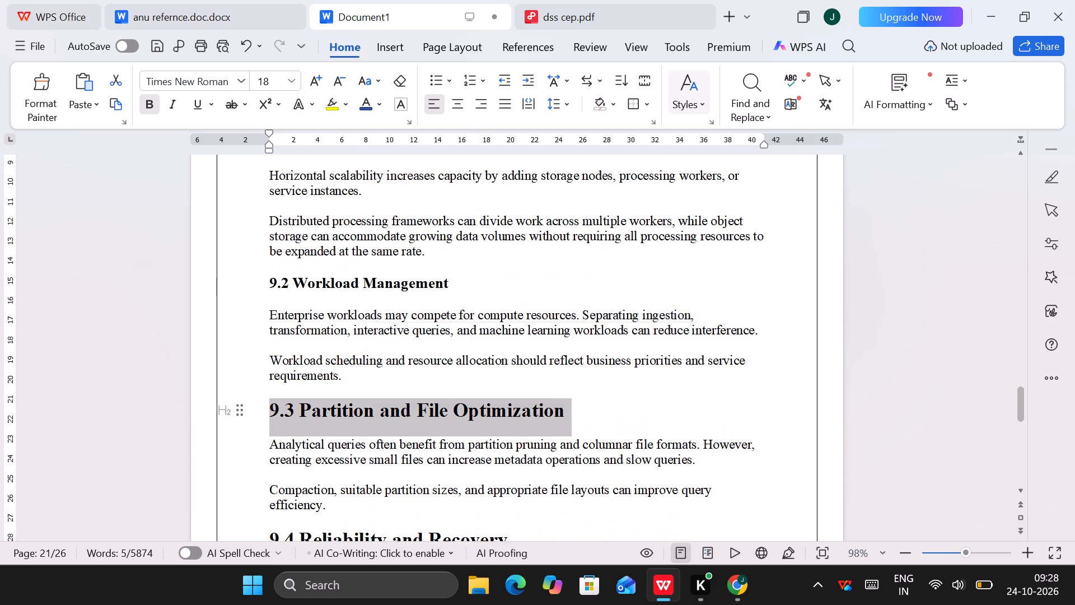
click(558, 332)
key(BackSpace)
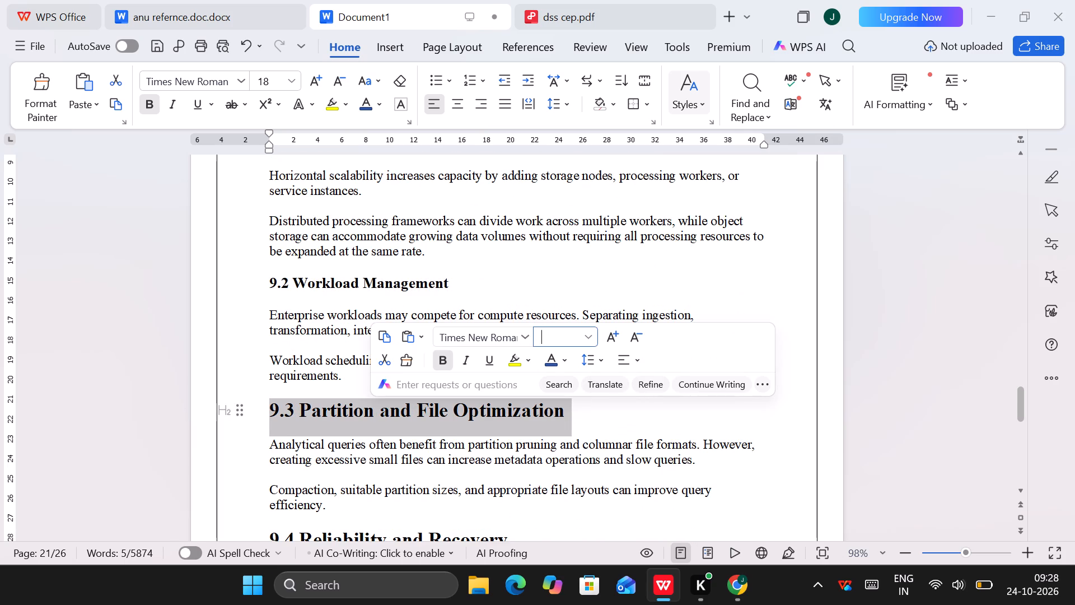
text(12)
key(Return)
Set the "9.4 Reliability and Recovery" heading to font size 12.
triple_click(471, 539)
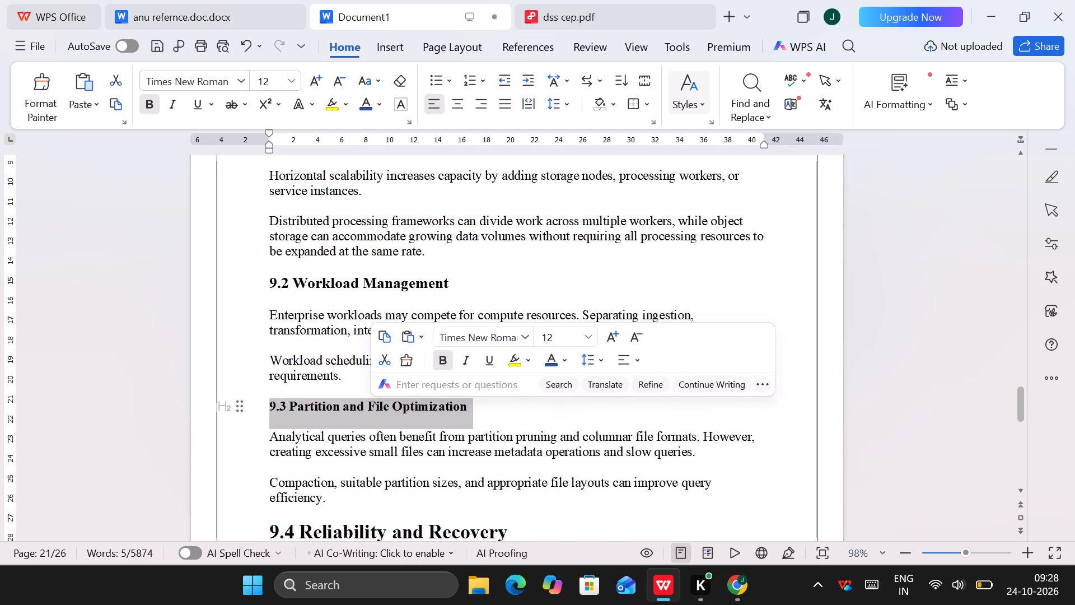
click(506, 458)
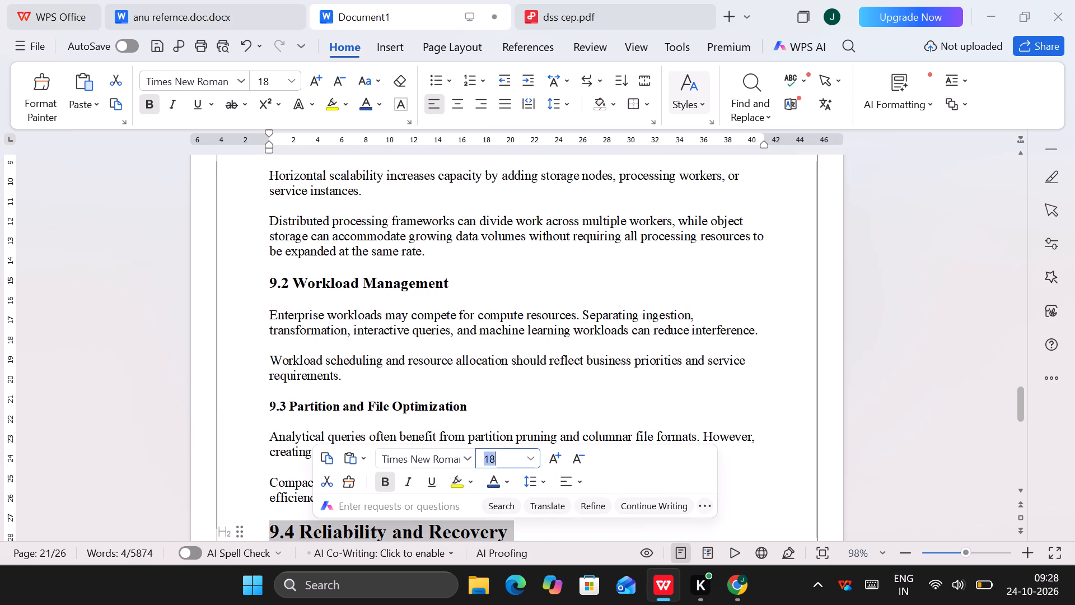
key(BackSpace)
text(12)
key(Return)
Set the "9.5 Monitoring and Observability" heading to font size 12.
scroll(506, 458, down, 3)
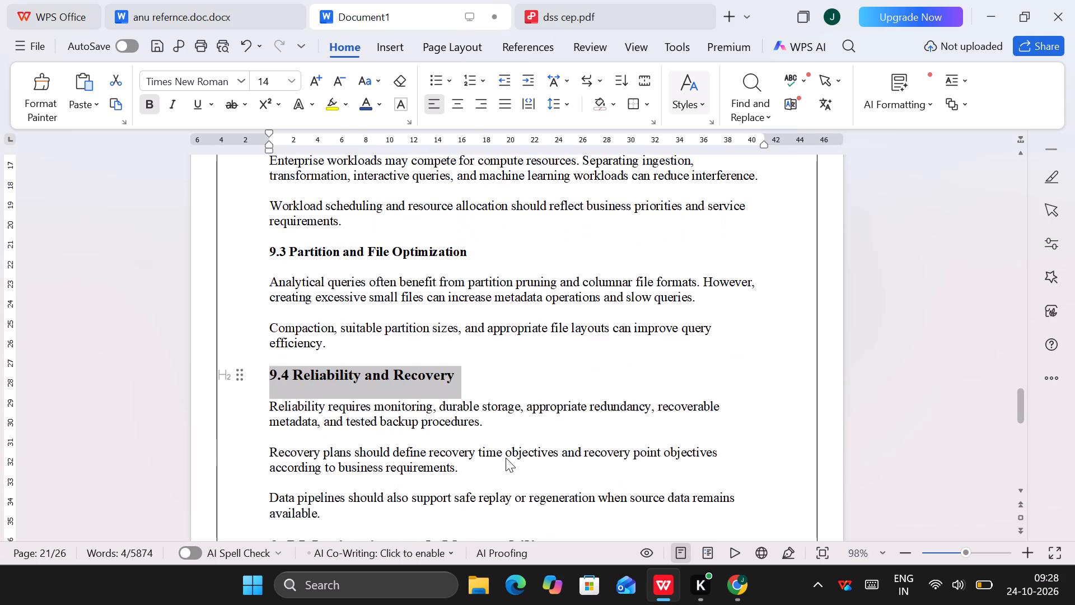
scroll(506, 458, down, 1)
triple_click(468, 464)
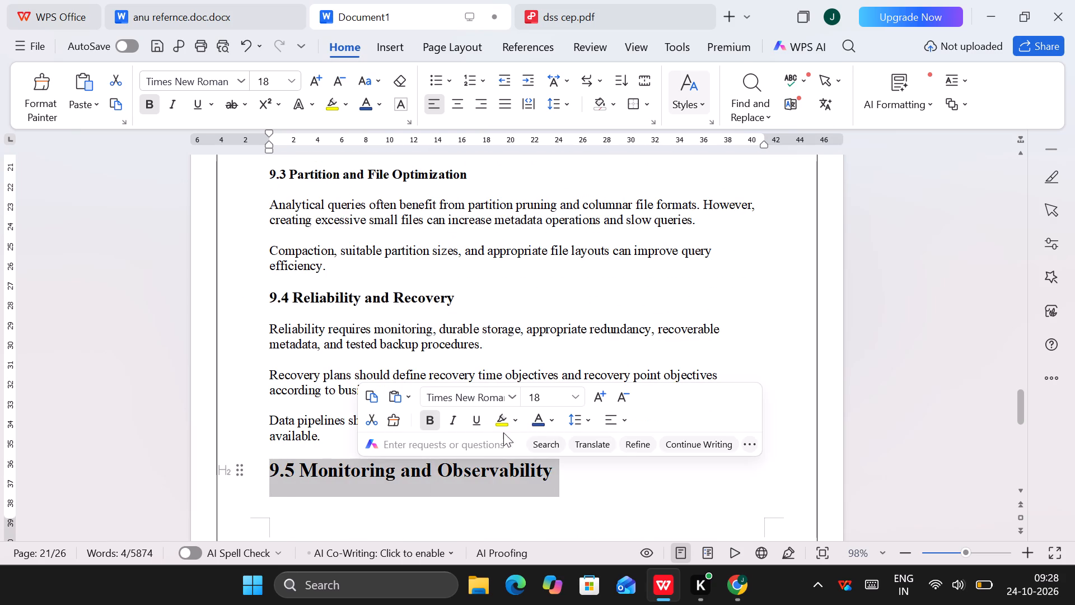
click(544, 404)
key(BackSpace)
text(12)
key(Return)
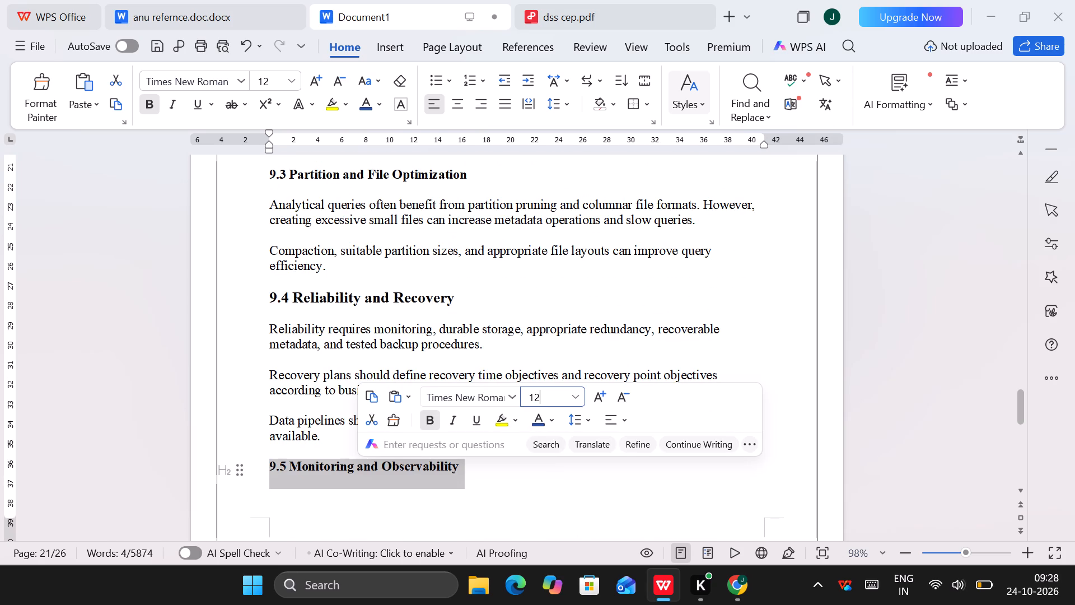
Set the "9.6 Cost Optimization" heading to font size 12.
scroll(544, 404, down, 2)
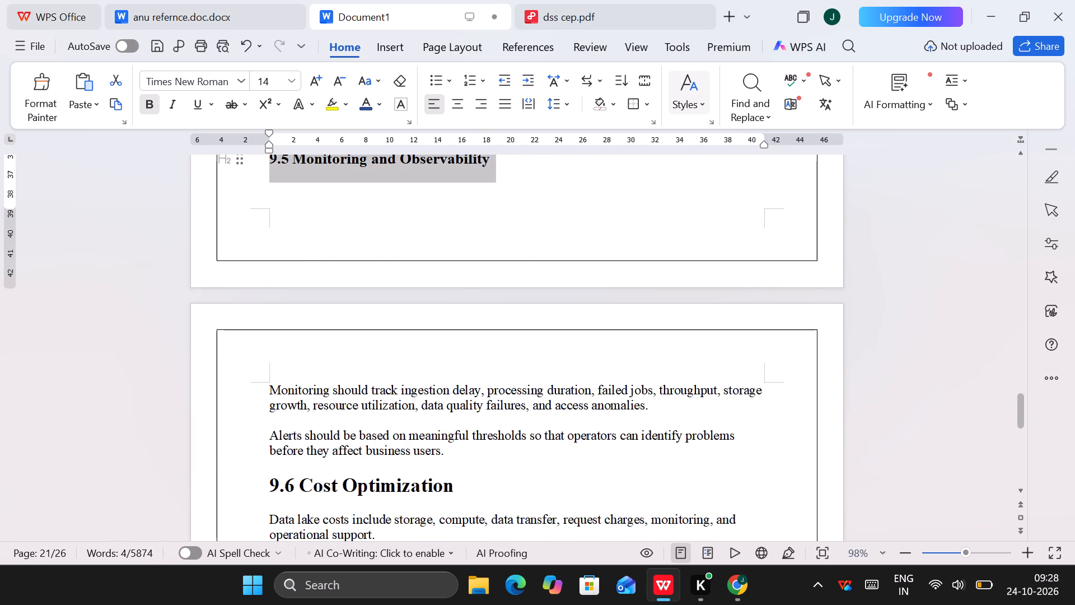
triple_click(400, 478)
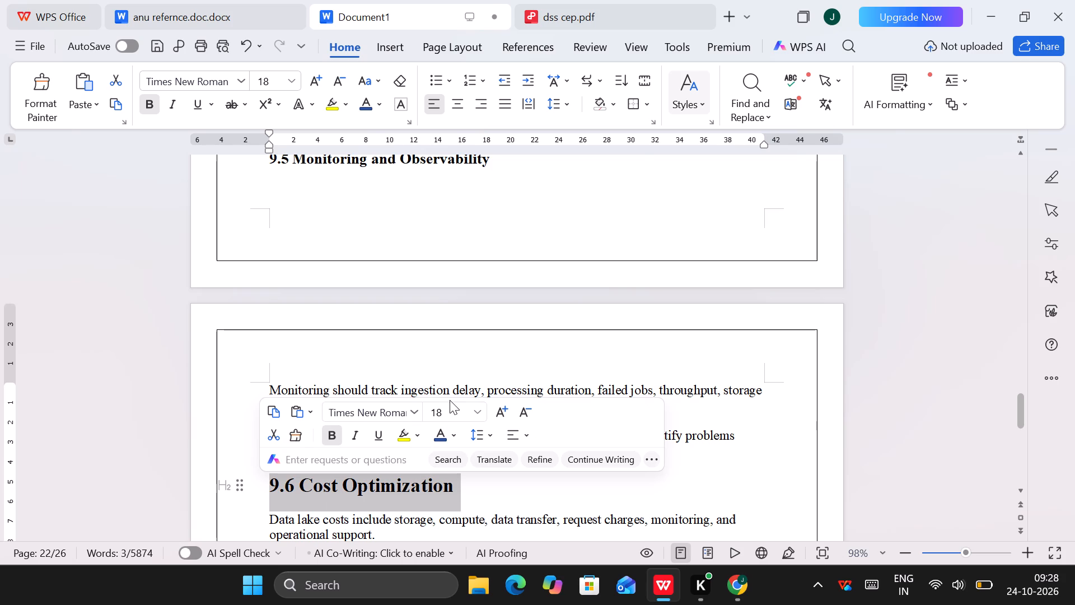
click(450, 400)
key(BackSpace)
key(2)
key(Return)
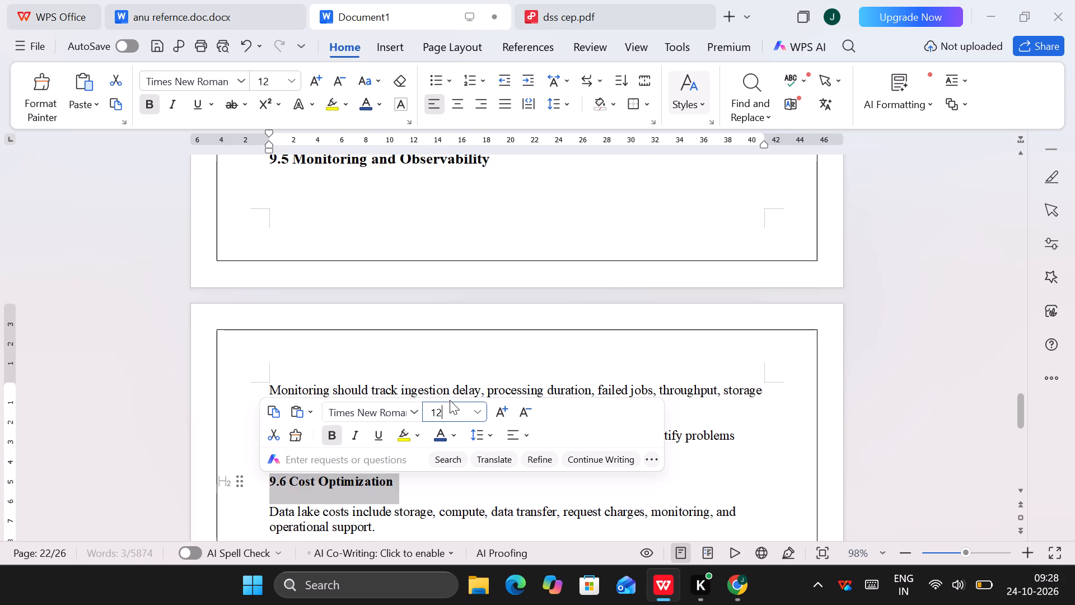
Set the "10. Implementation Strategy" chapter heading to font size 14.
scroll(450, 400, down, 2)
triple_click(440, 457)
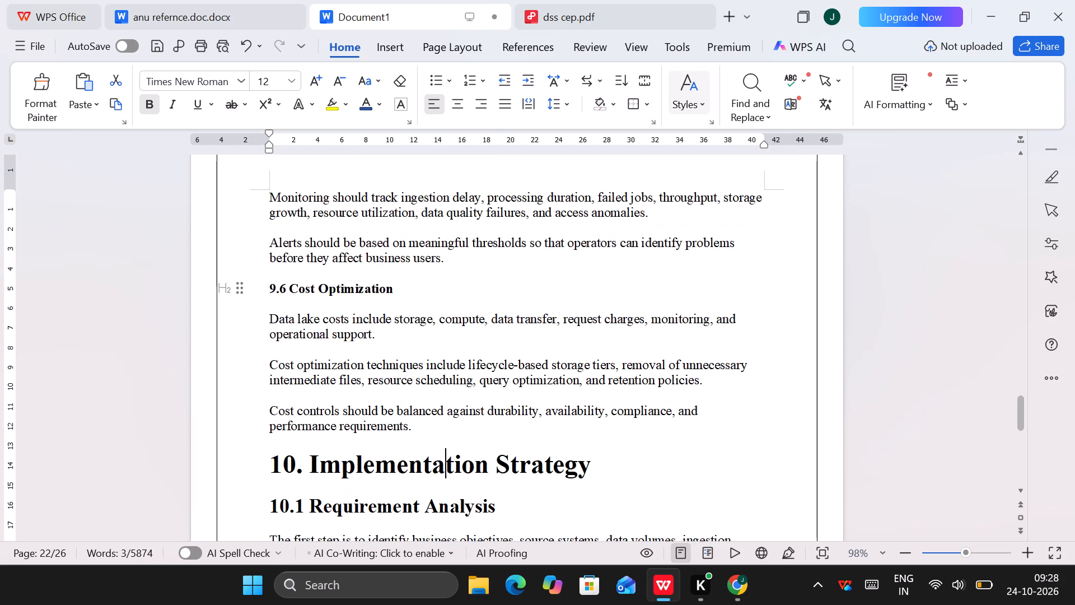
click(588, 390)
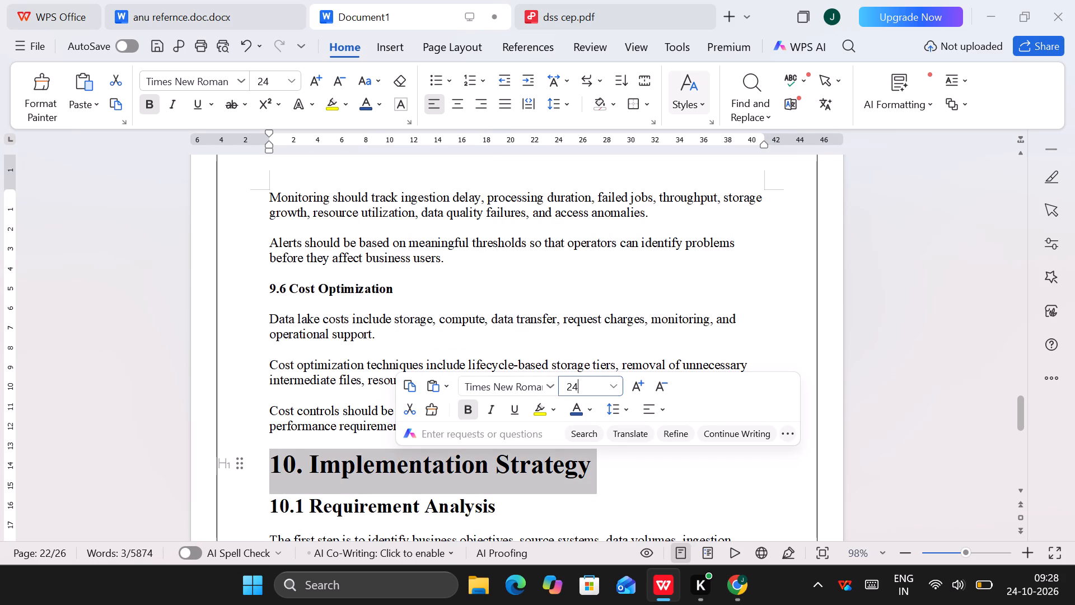
key(BackSpace)
text(14)
key(Return)
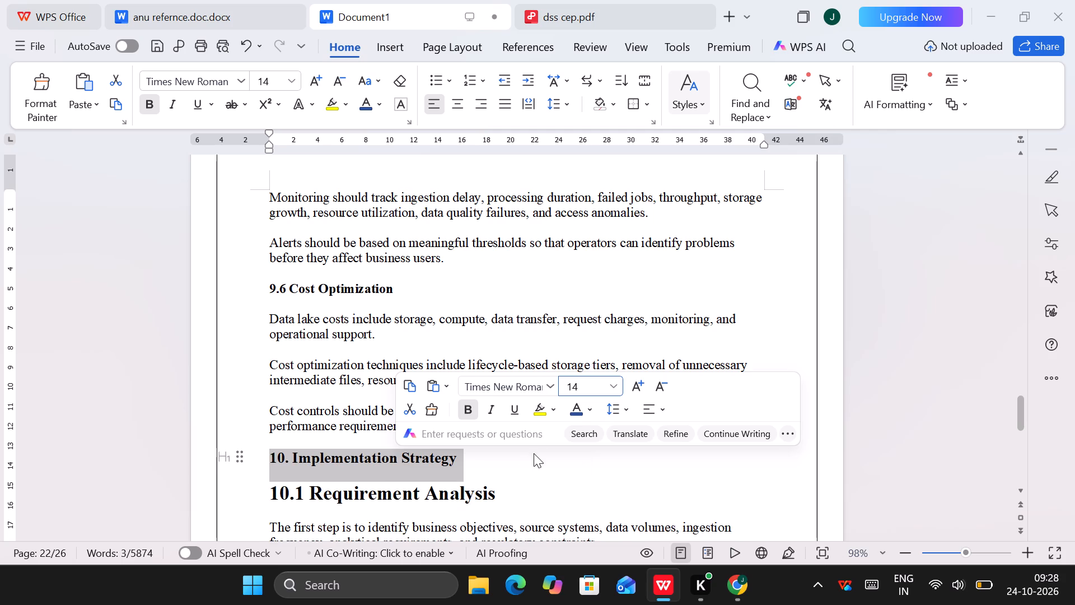
Set the "10.1 Requirement Analysis" heading to font size 12.
triple_click(467, 500)
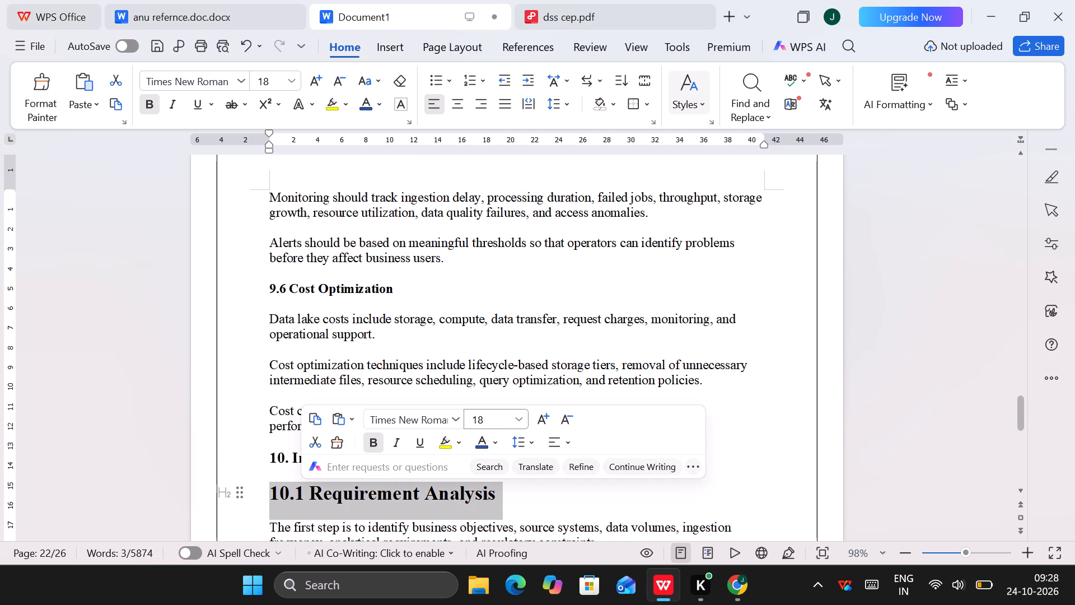
click(503, 418)
key(BackSpace)
text(12)
key(Return)
Set the "10.2 Technology Selection" heading to font size 12.
scroll(503, 418, down, 2)
triple_click(395, 315)
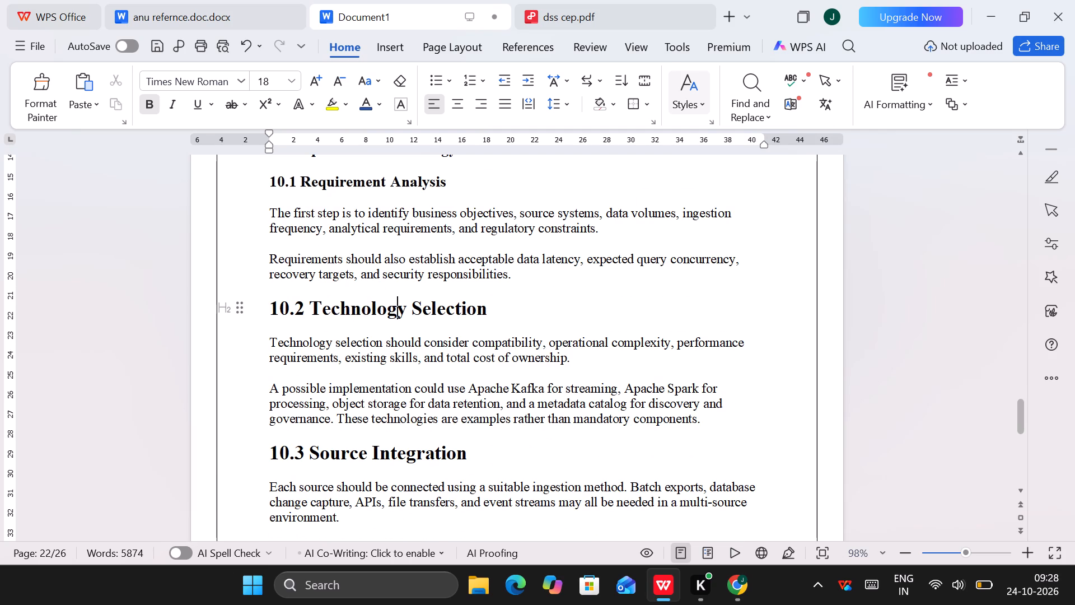
click(485, 239)
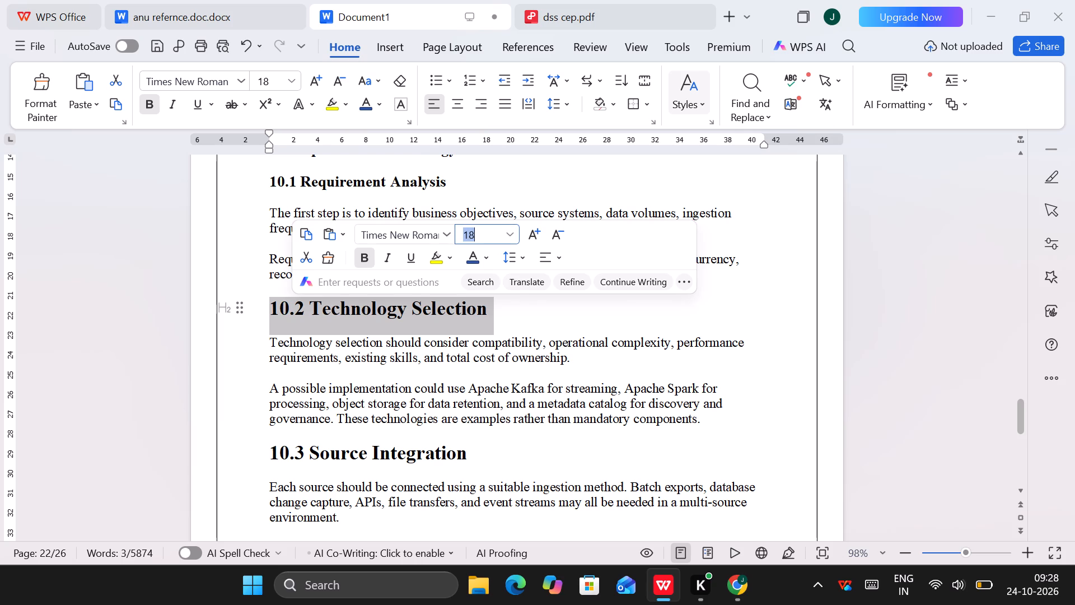
key(BackSpace)
text(12)
key(Return)
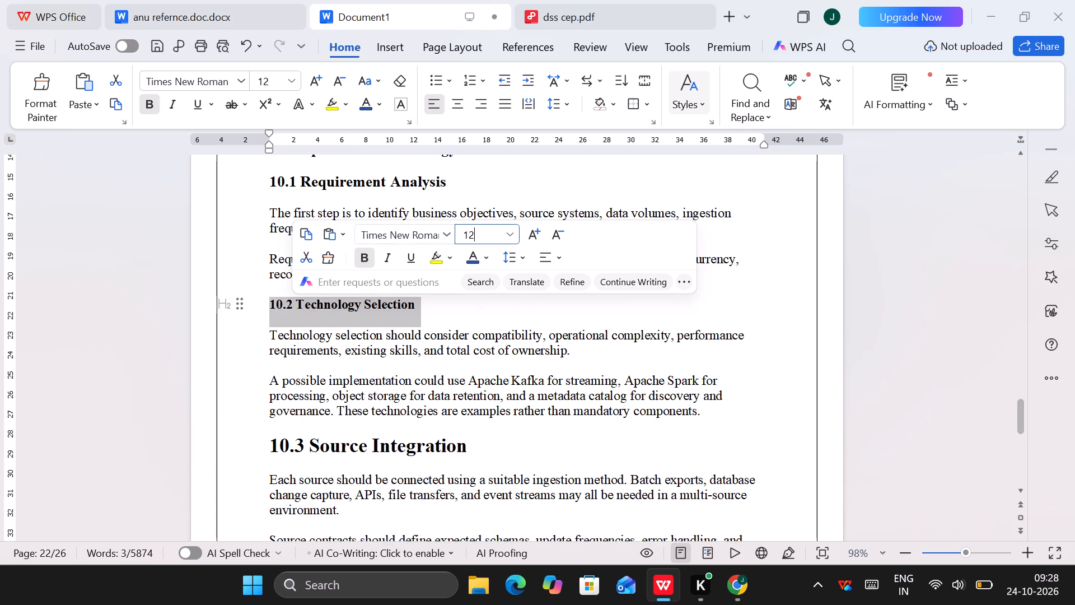
Set the "10.3 Source Integration" heading to font size 12.
triple_click(410, 444)
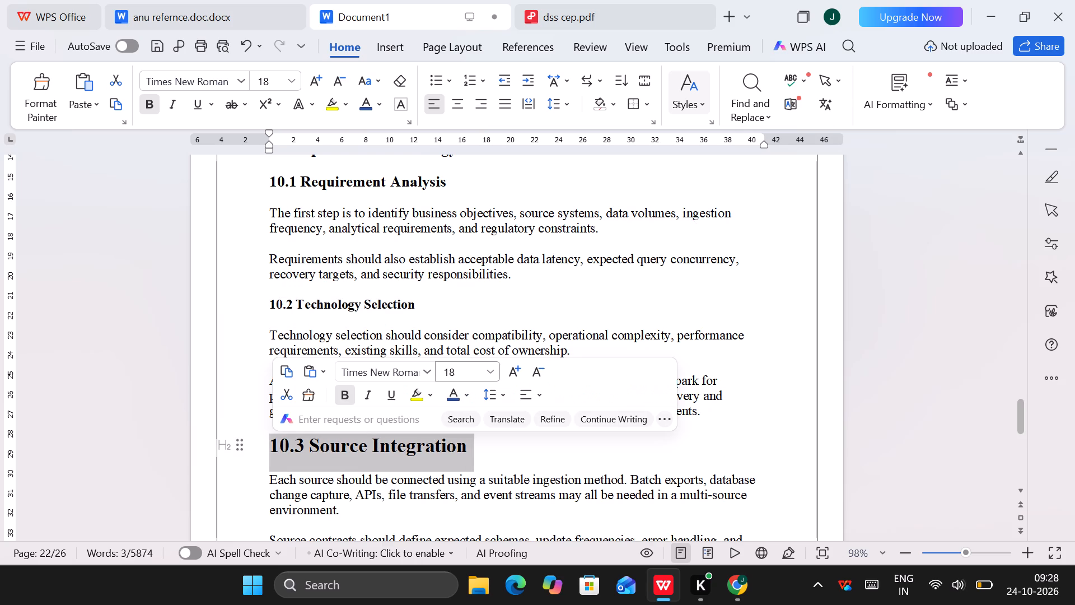
click(468, 371)
key(BackSpace)
text(12)
key(Return)
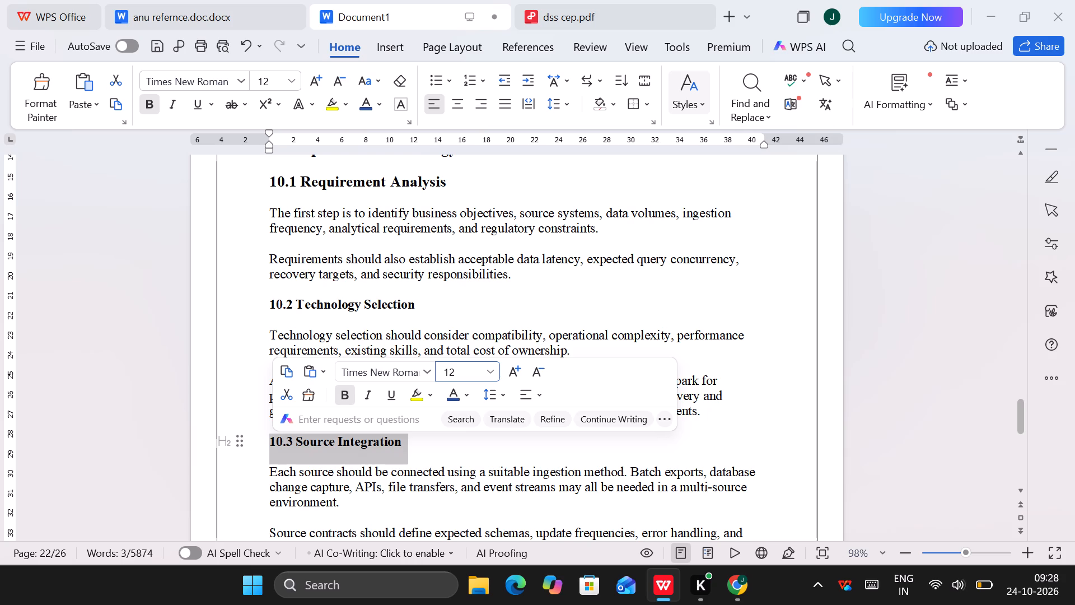
Set the "10.4 Pipeline Development" heading to font size 12.
scroll(468, 371, down, 1)
triple_click(412, 394)
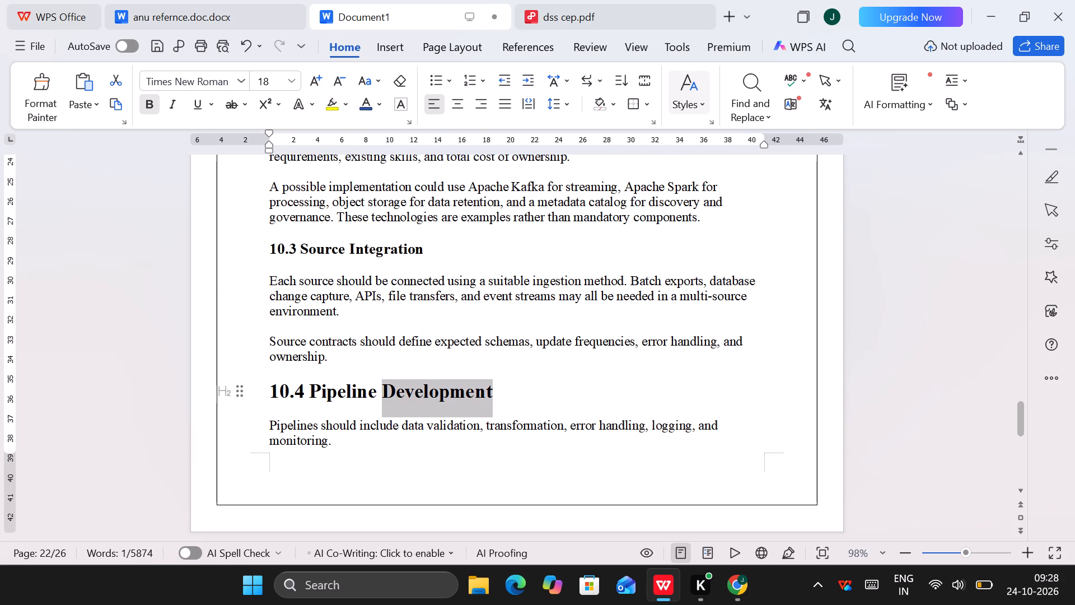
click(488, 320)
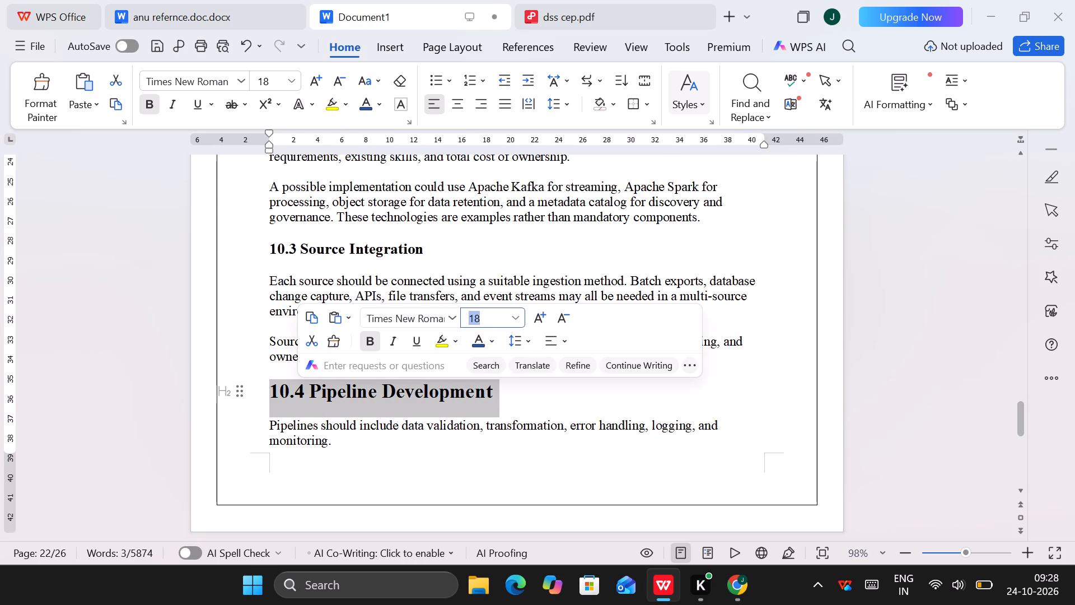
key(BackSpace)
text(12)
key(Return)
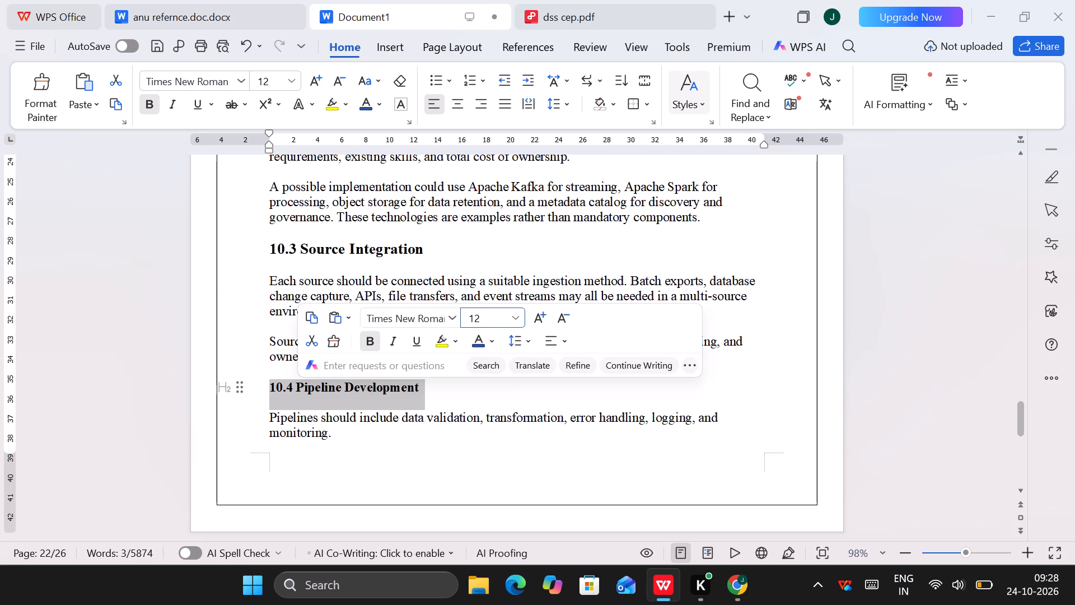
Set the "10.5 Governance Integration" heading to font size 12.
scroll(377, 538, down, 1)
triple_click(372, 395)
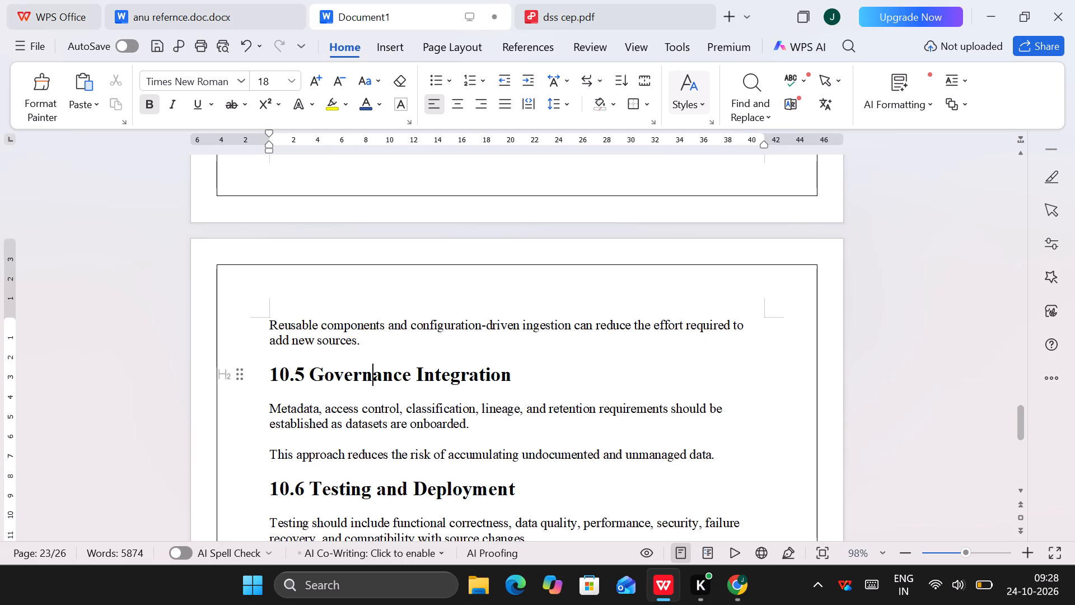
click(502, 305)
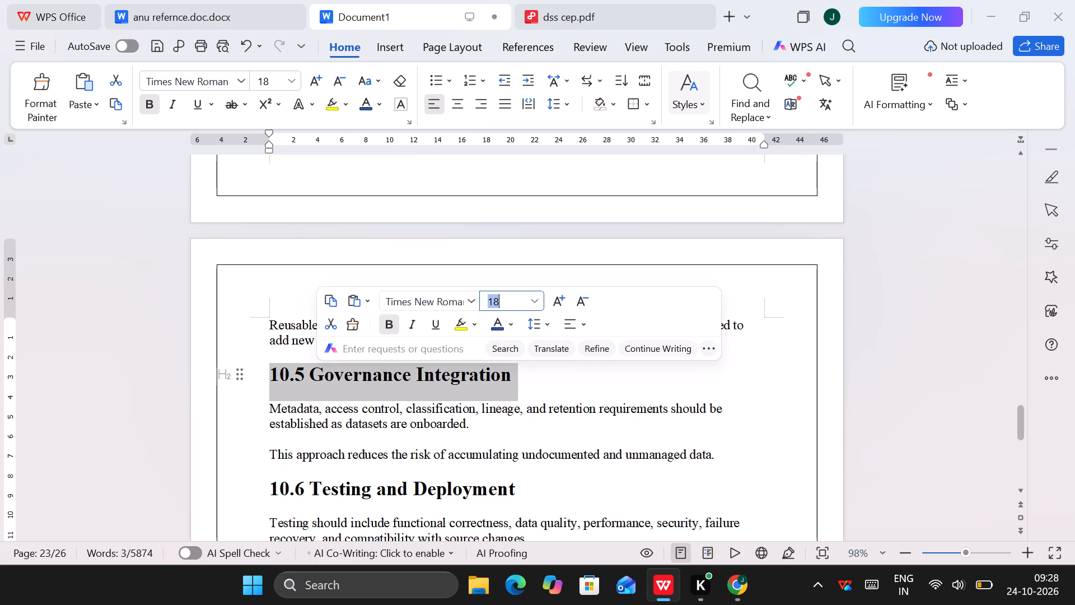
key(BackSpace)
text(12)
key(Return)
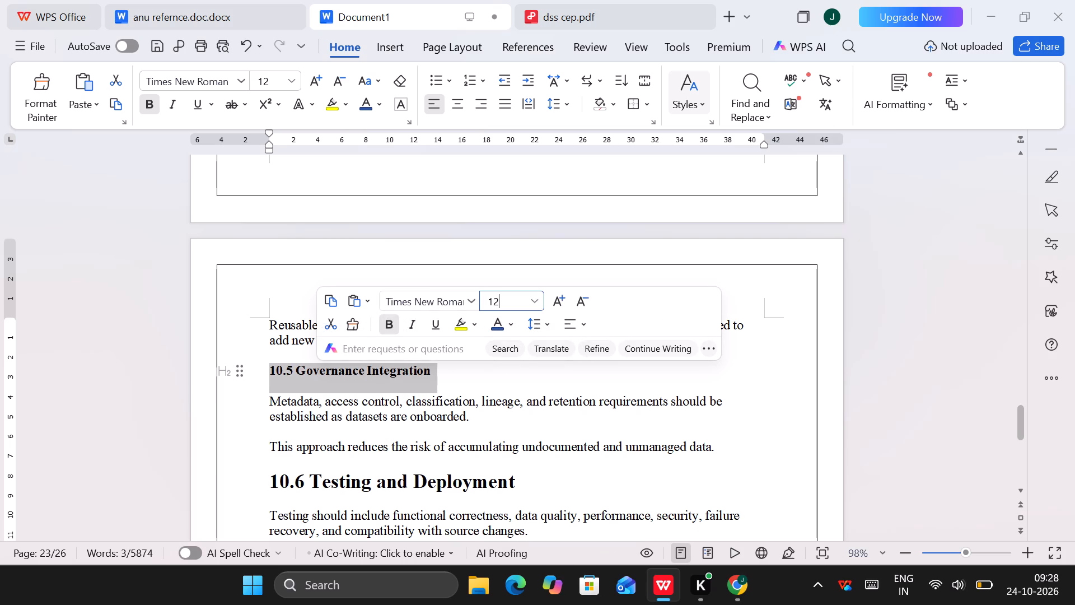
Set the "10.6 Testing and Deployment" heading to font size 12.
triple_click(493, 492)
click(511, 407)
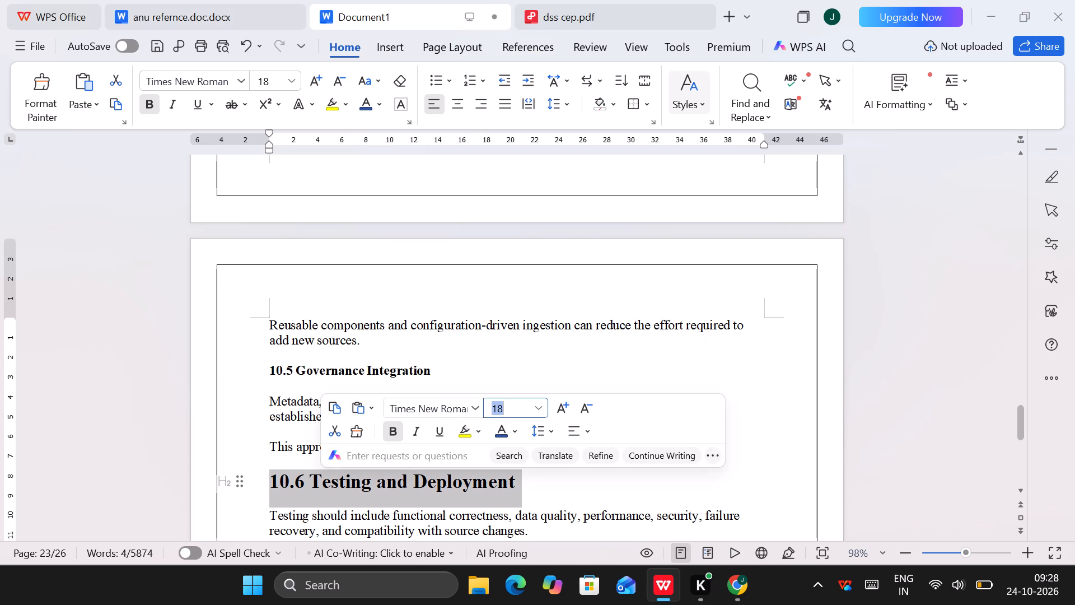
key(BackSpace)
text(12)
key(Return)
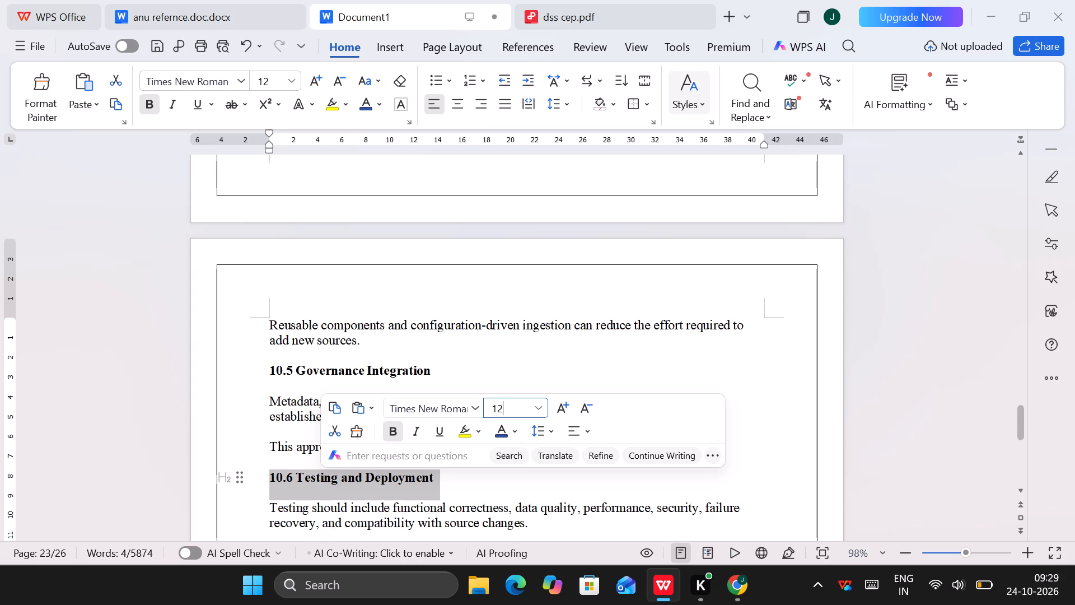
Set the "10.7 Continuous Improvement" heading to font size 12.
scroll(511, 407, down, 1)
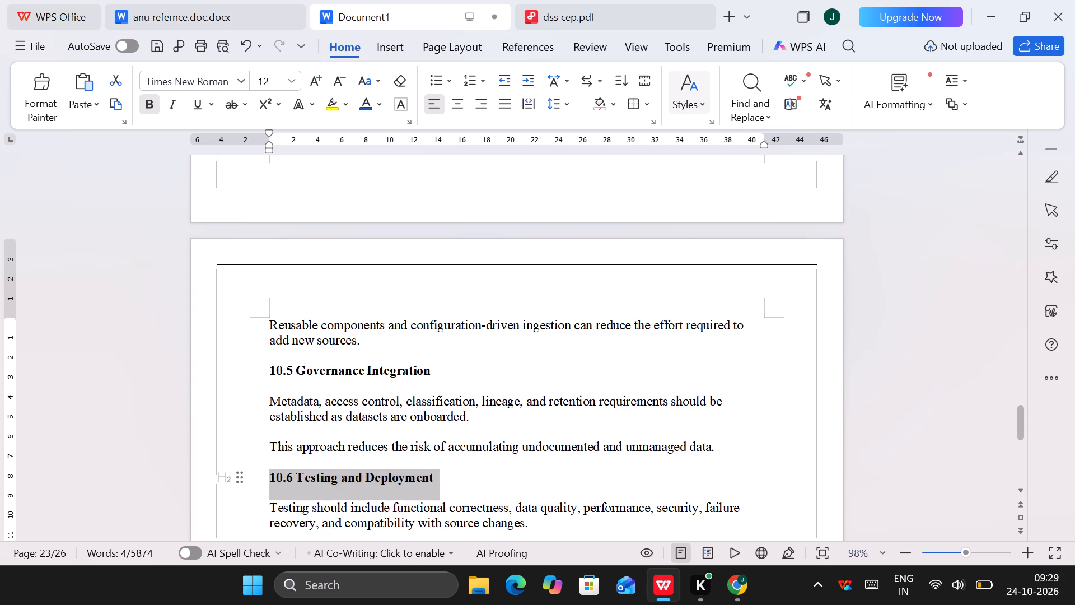
scroll(511, 407, down, 2)
triple_click(377, 397)
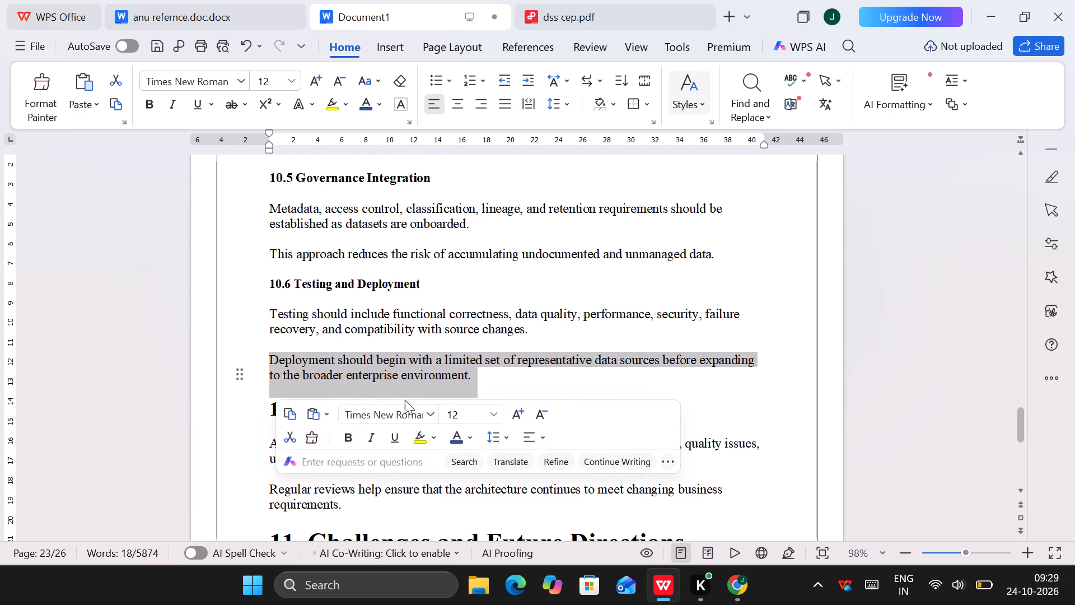
triple_click(342, 412)
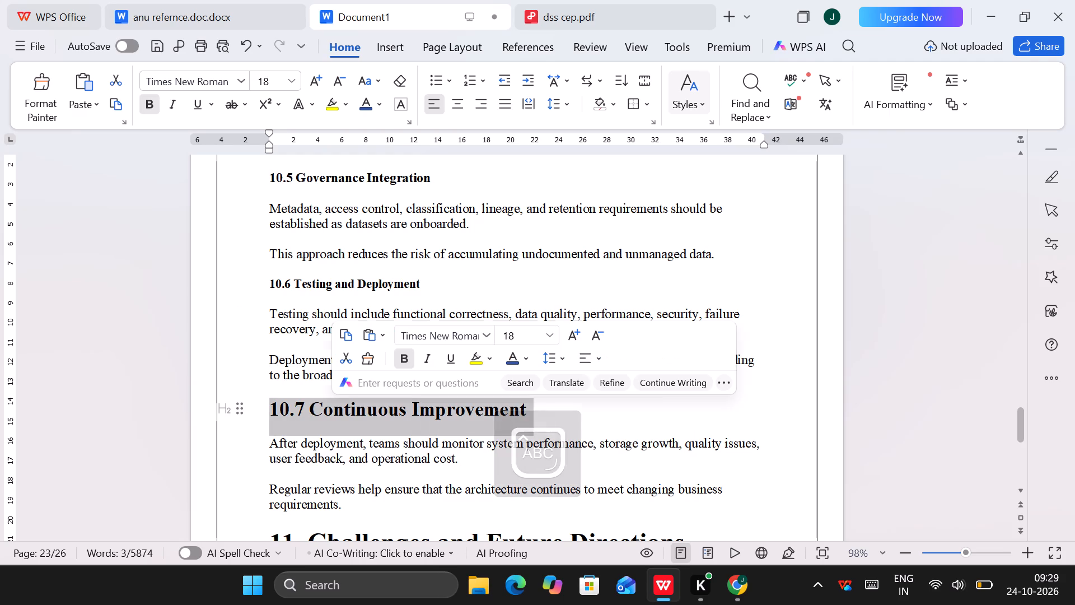
click(534, 336)
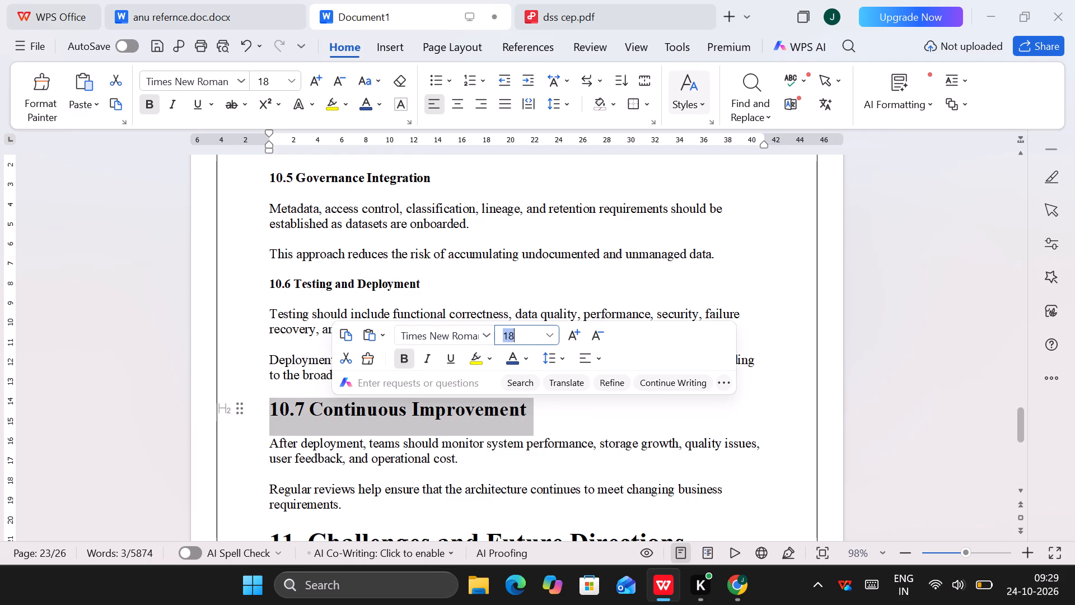
key(BackSpace)
text(12)
key(Return)
Set the "11. Challenges and Future Directions" chapter heading to font size 14.
scroll(534, 336, down, 1)
triple_click(425, 430)
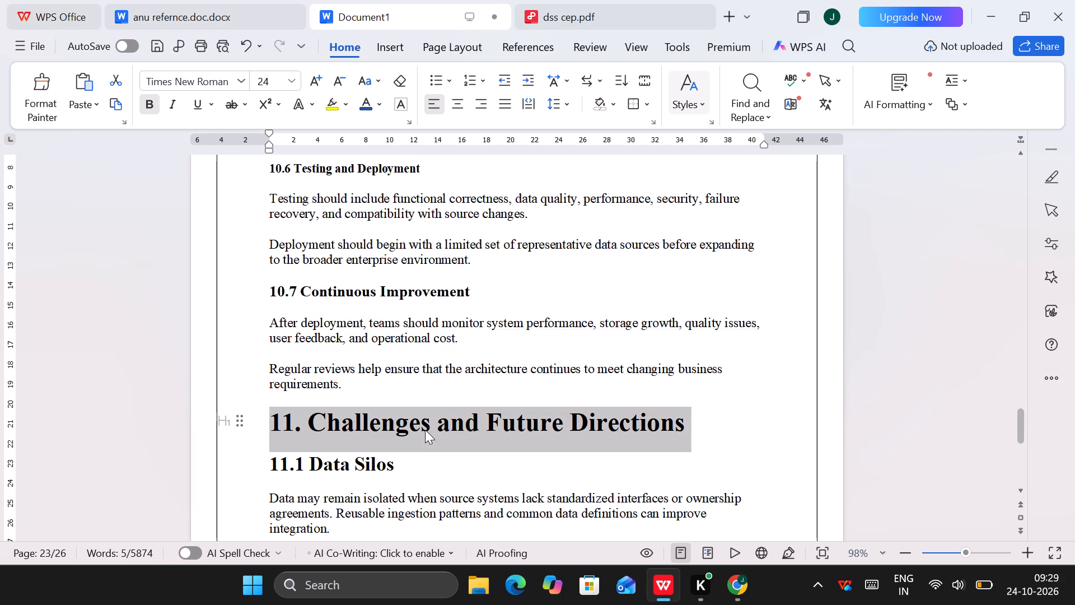
click(680, 343)
key(BackSpace)
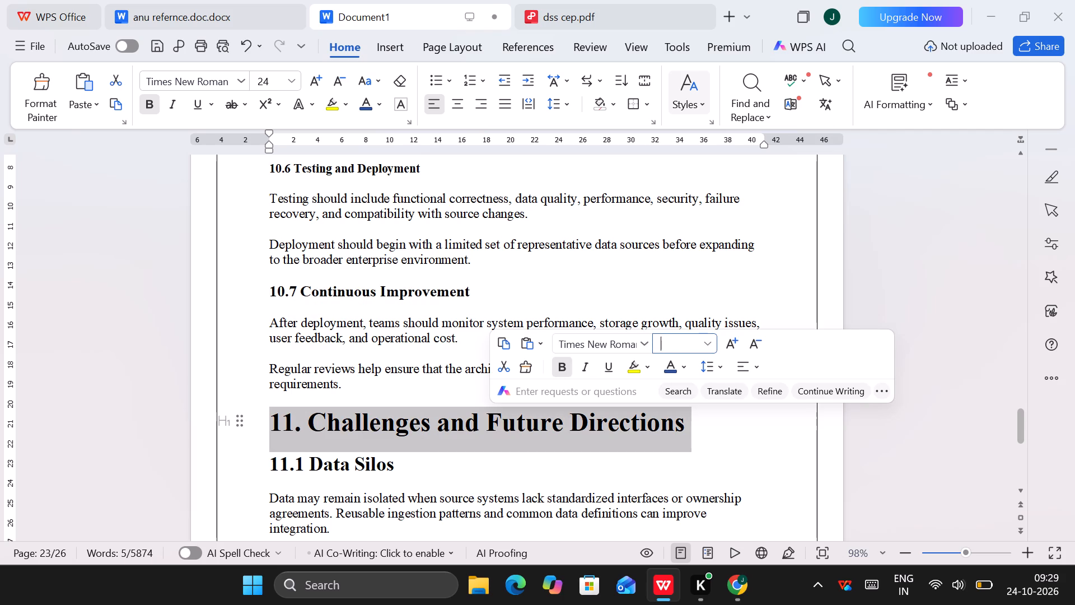
key(1)
key(4)
key(Return)
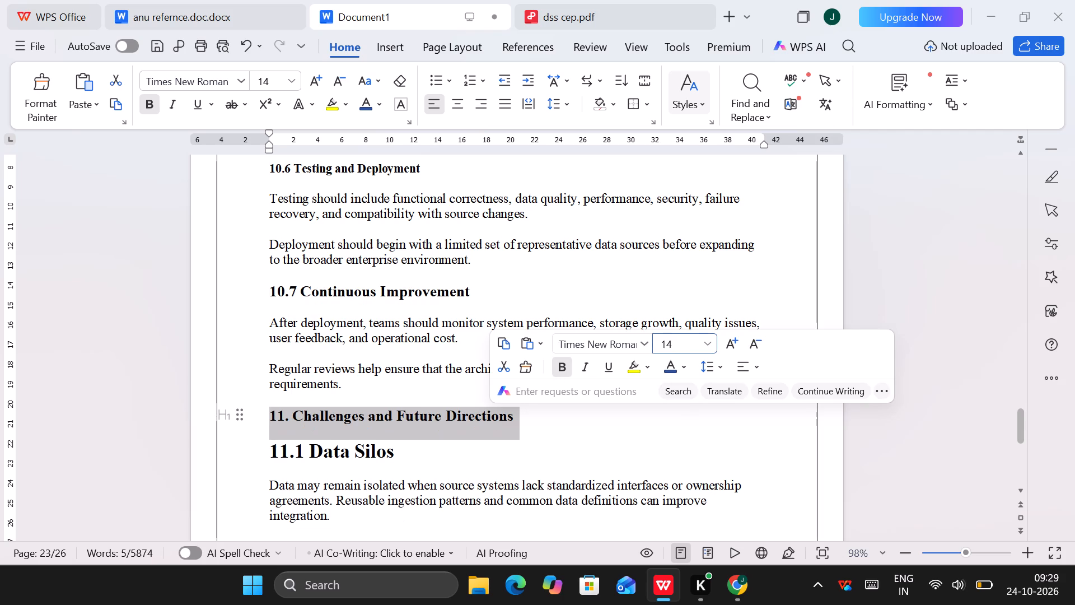
Set the "12. Conclusion and Future Directions" chapter heading to font size 14.
scroll(593, 435, down, 4)
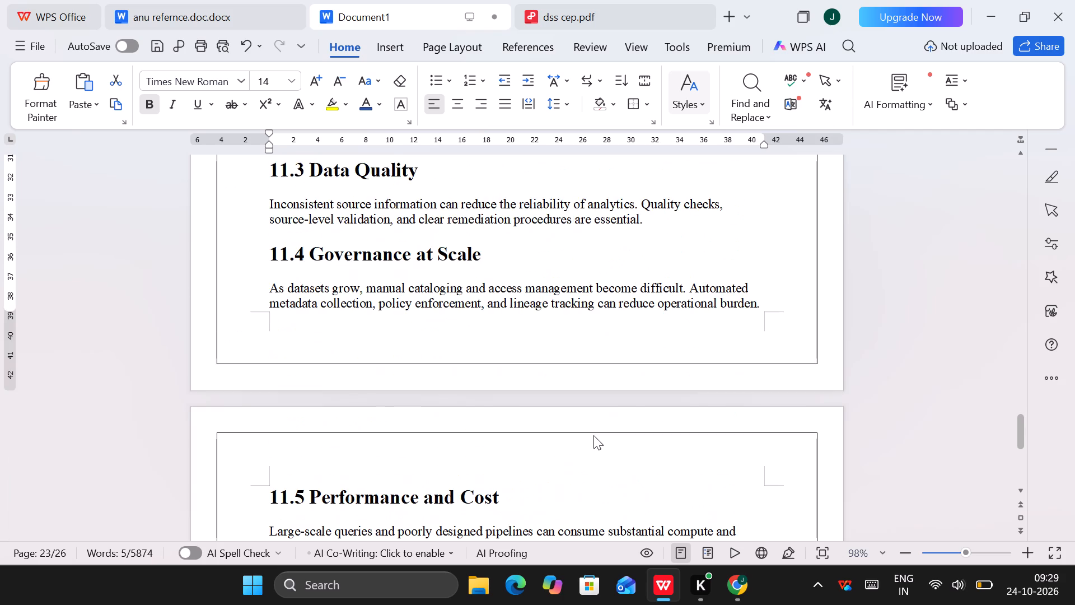
scroll(593, 435, down, 2)
scroll(593, 435, up, 2)
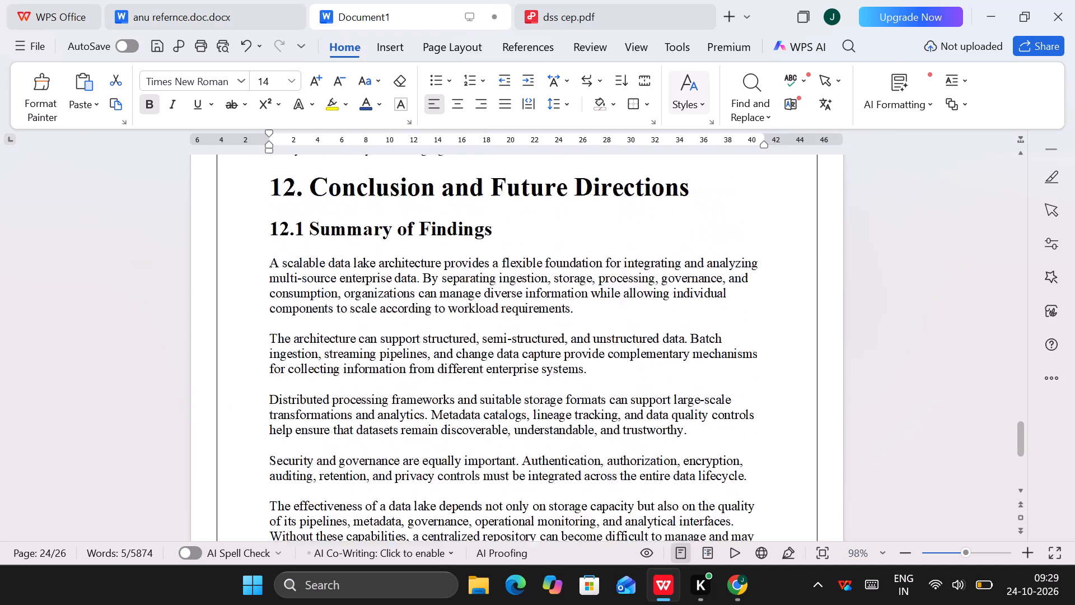
triple_click(452, 237)
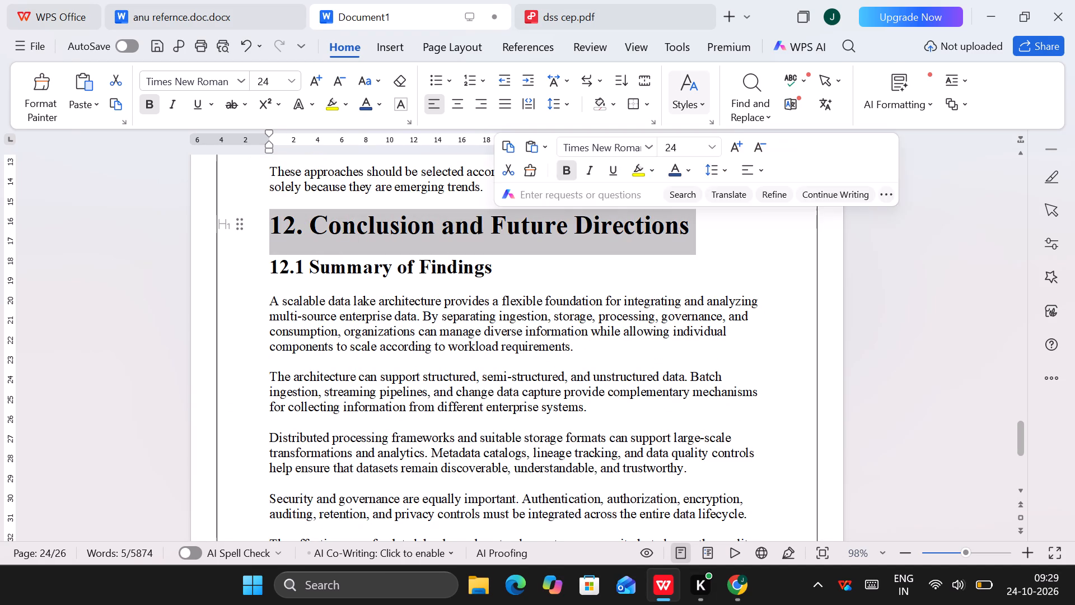
click(686, 152)
key(BackSpace)
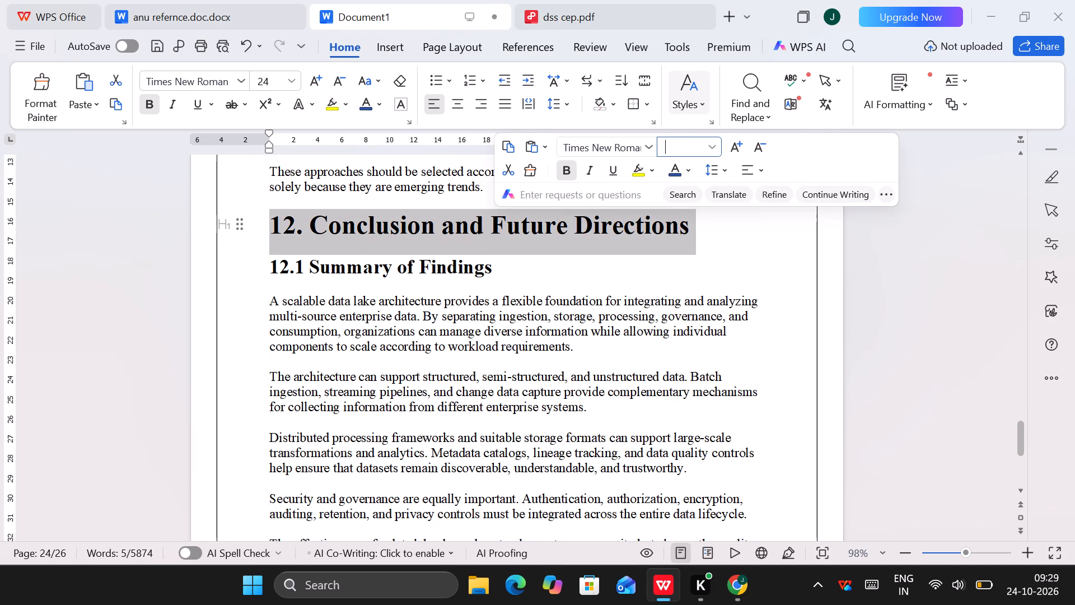
text(14)
key(Return)
Set the "References" heading to font size 14.
scroll(579, 319, down, 1)
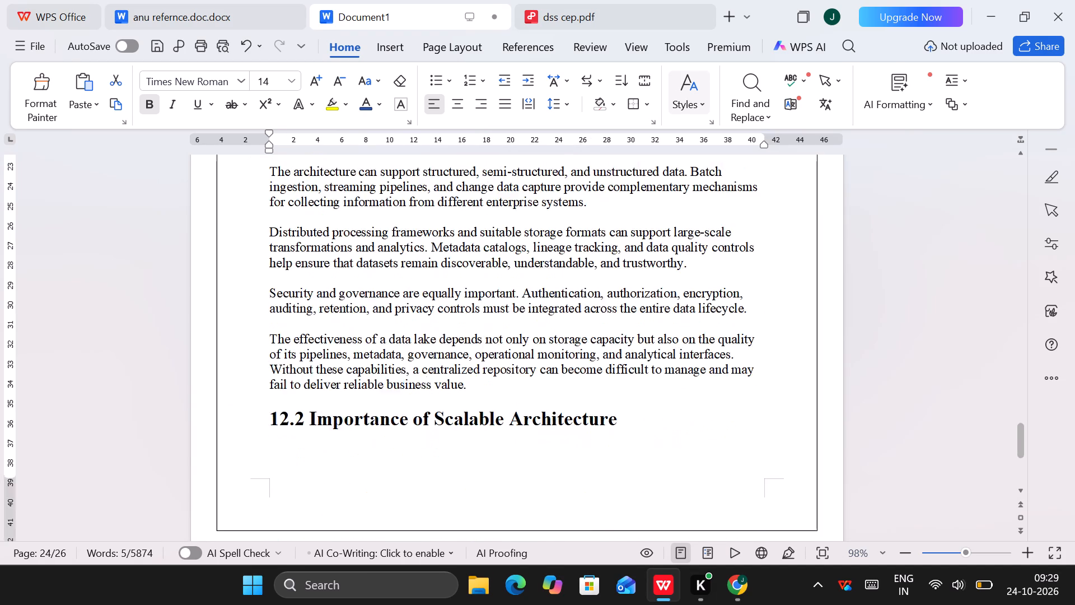
scroll(579, 319, down, 3)
scroll(579, 319, up, 2)
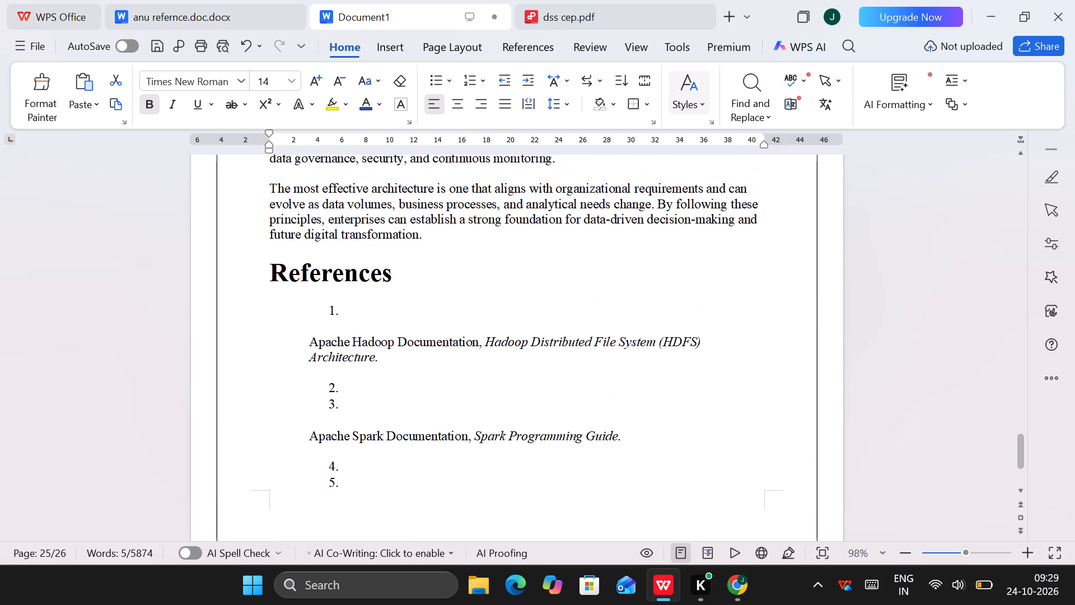
double_click(347, 274)
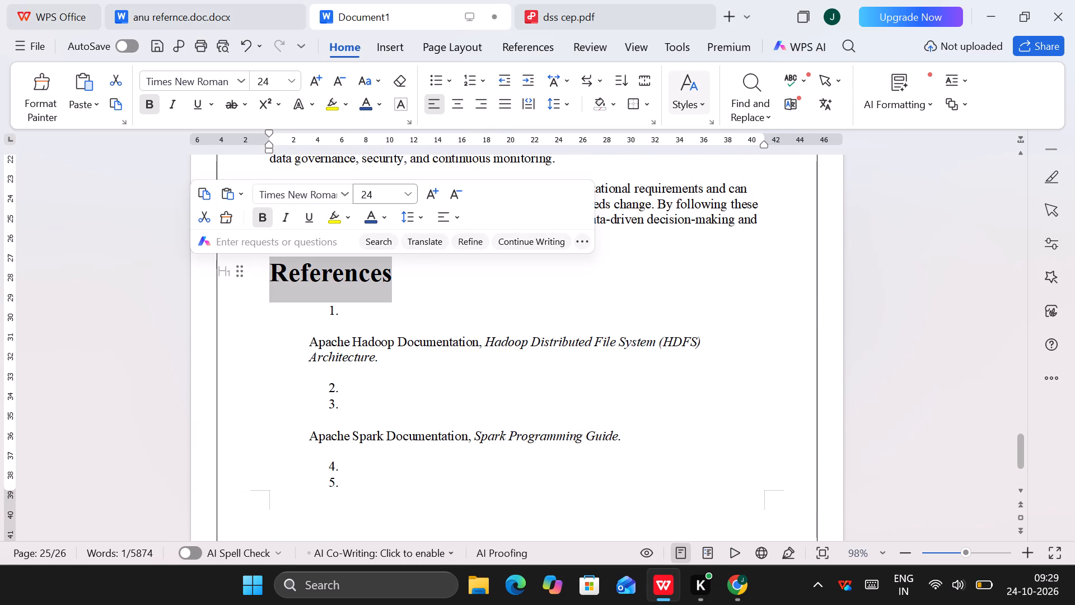
click(383, 198)
key(BackSpace)
text(14)
key(Return)
key(Down)
key(Down)
key(Up)
key(Up)
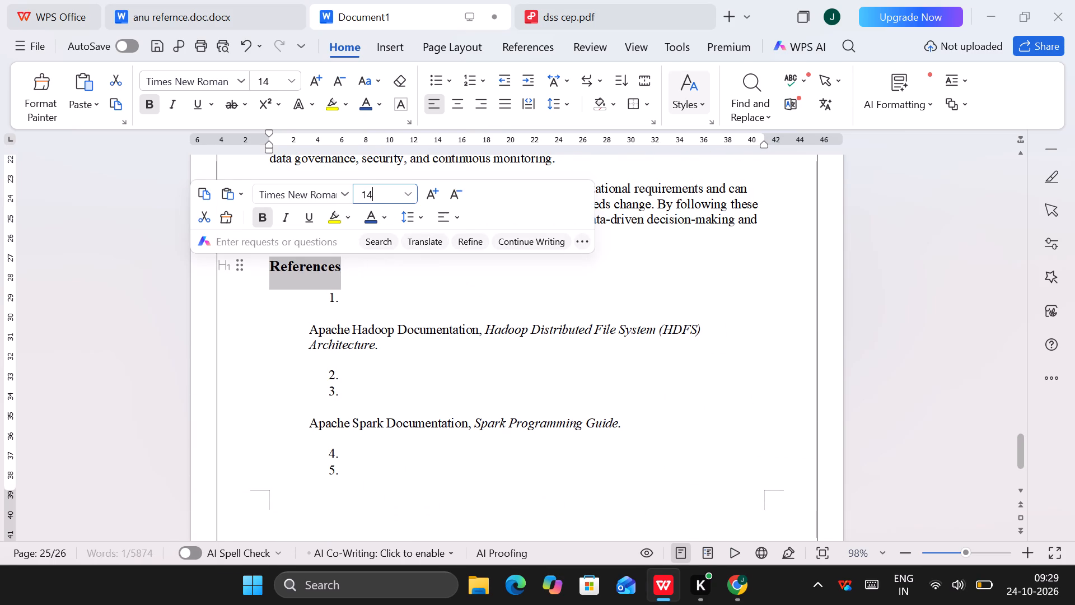
Delete the empty numbered lines before the Apache Hadoop, Spark, Kafka and Iceberg entries in the References list.
drag(383, 198, 355, 301)
click(355, 301)
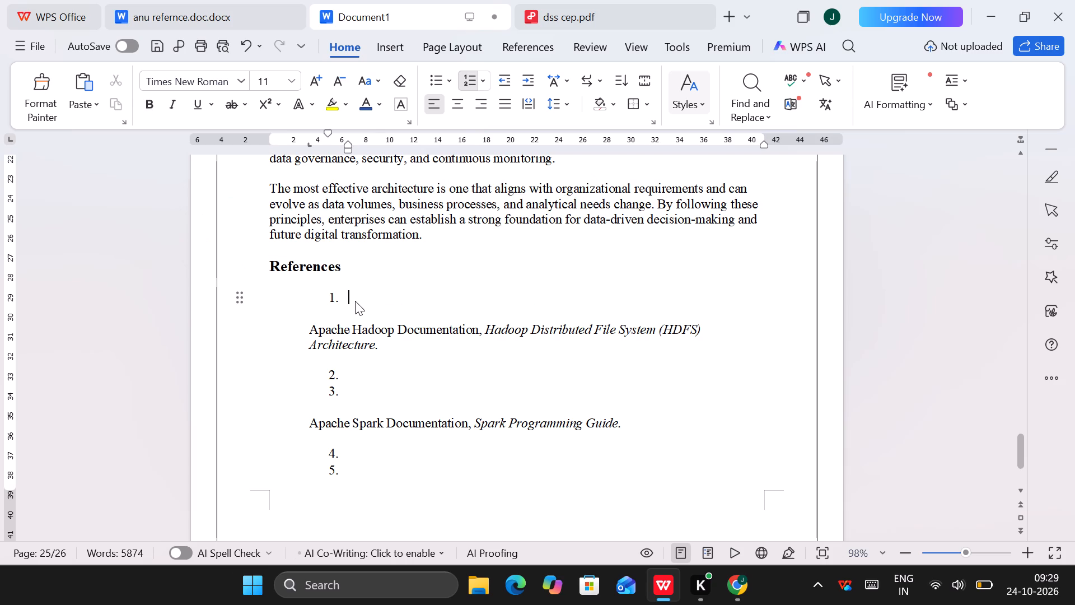
key(Delete)
key(Down)
key(Down)
key(Delete)
key(Delete)
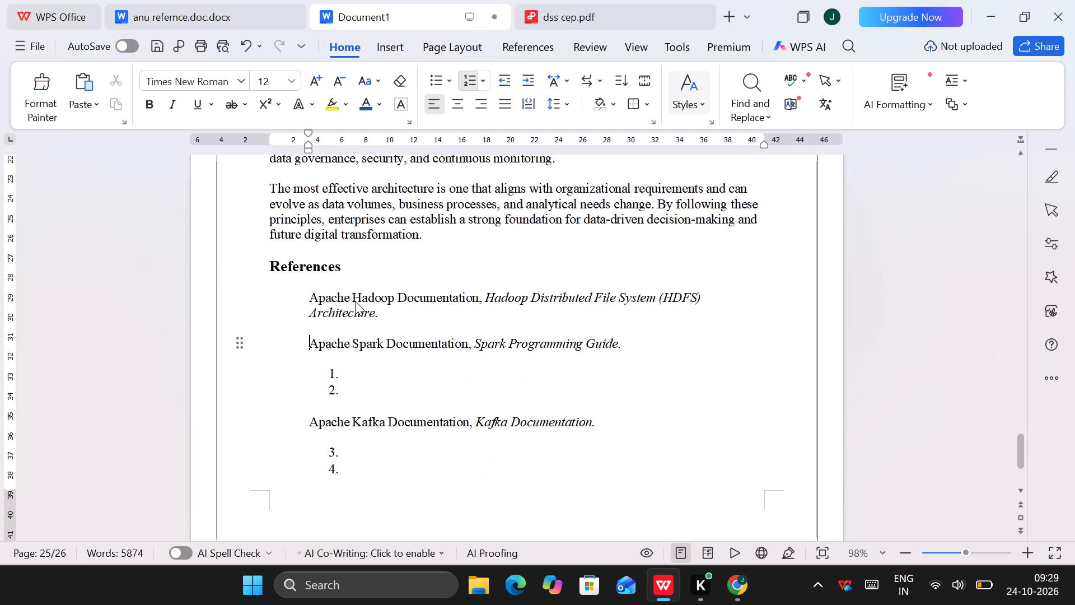
key(Down)
key(Delete)
key(Delete)
key(Down)
key(Delete)
key(Delete)
Delete the empty numbered lines before the Delta Lake, AWS, Microsoft Azure and DAMA International references and after the last entry.
key(Down)
key(Delete)
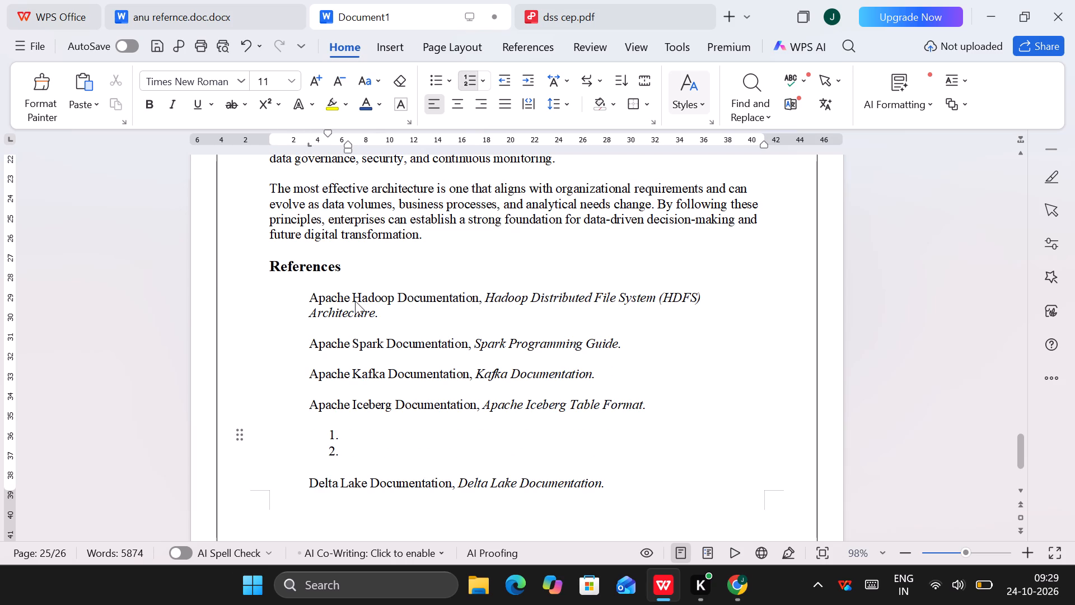
key(Delete)
key(Down)
key(Delete)
key(Delete)
key(Down)
key(Delete)
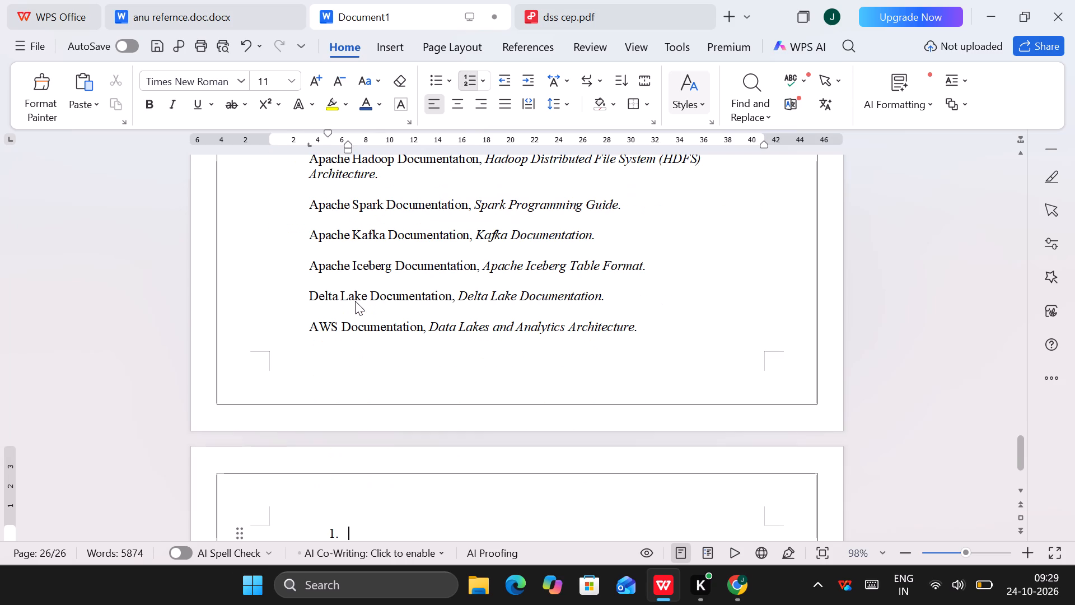
key(Delete)
key(Down)
key(Delete)
key(Delete)
key(Down)
key(Delete)
key(Delete)
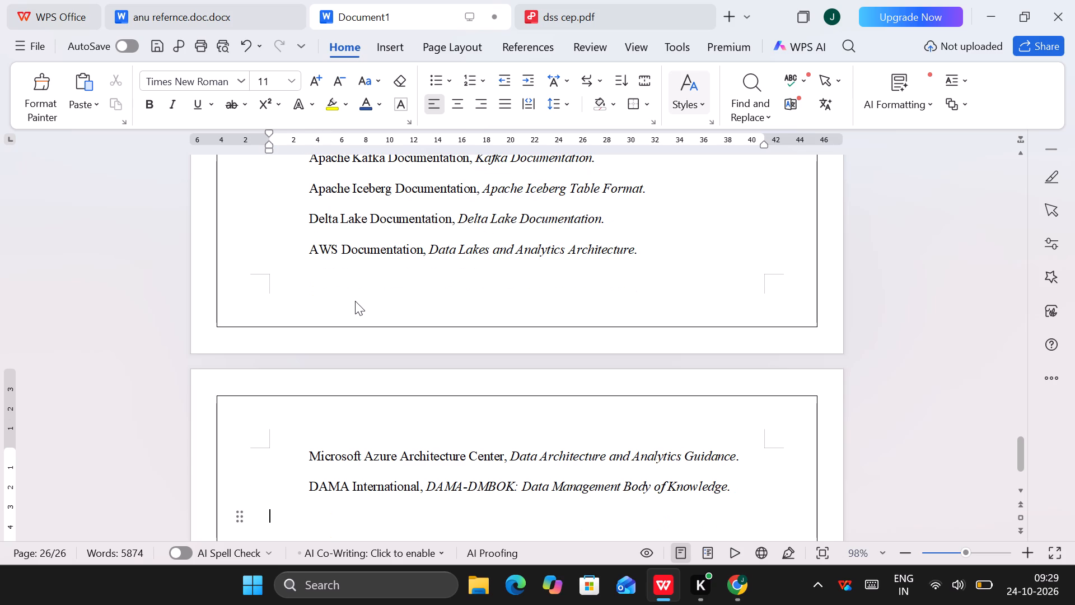
Save the report as a PDF named "bdm cep.pdf" in the Documents folder.
key(Down)
key(Down)
key(Down)
key(Down)
scroll(355, 301, up, 20)
scroll(355, 301, up, 20)
scroll(355, 301, up, 20)
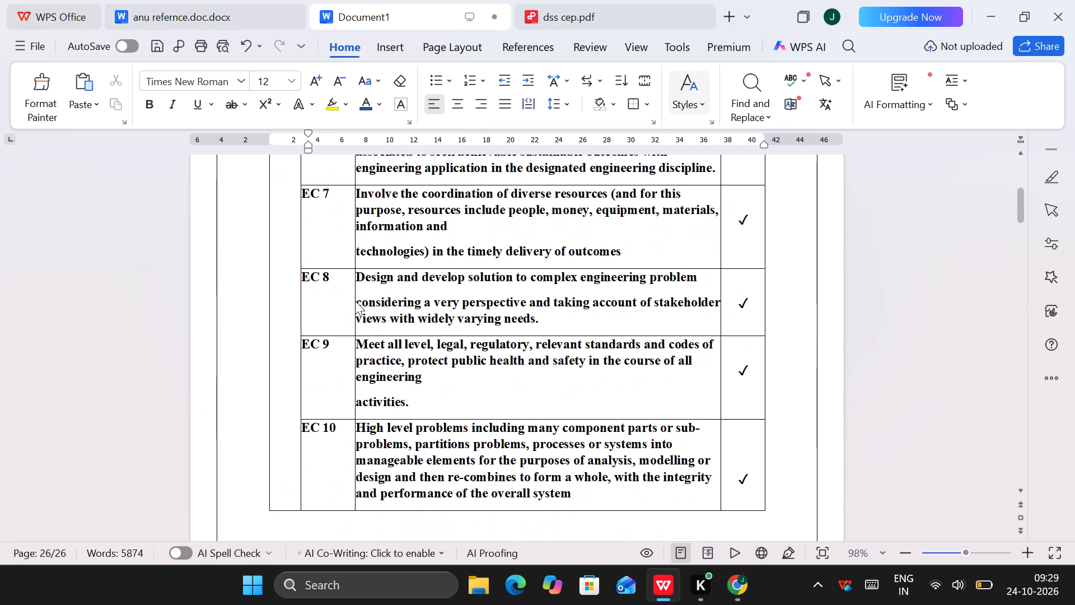
scroll(355, 301, down, 3)
key(ctrl+s)
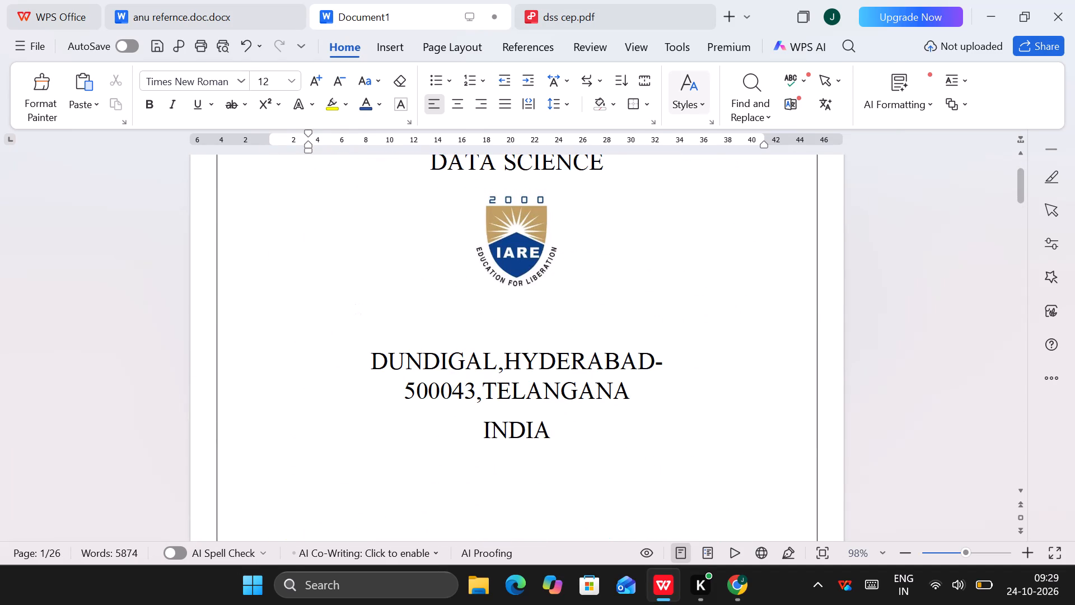
key(BackSpace)
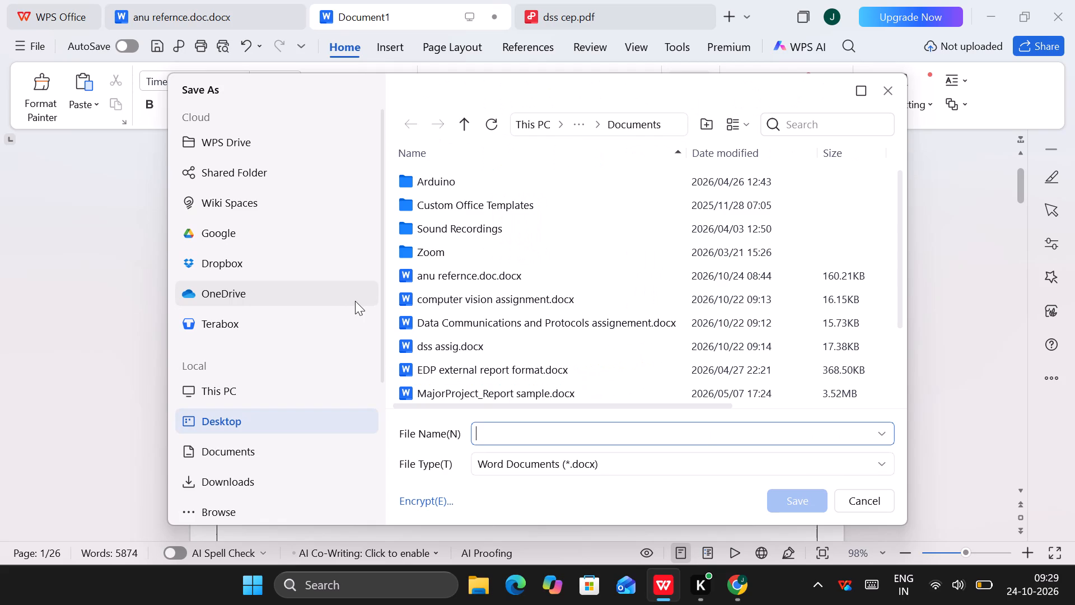
key(b)
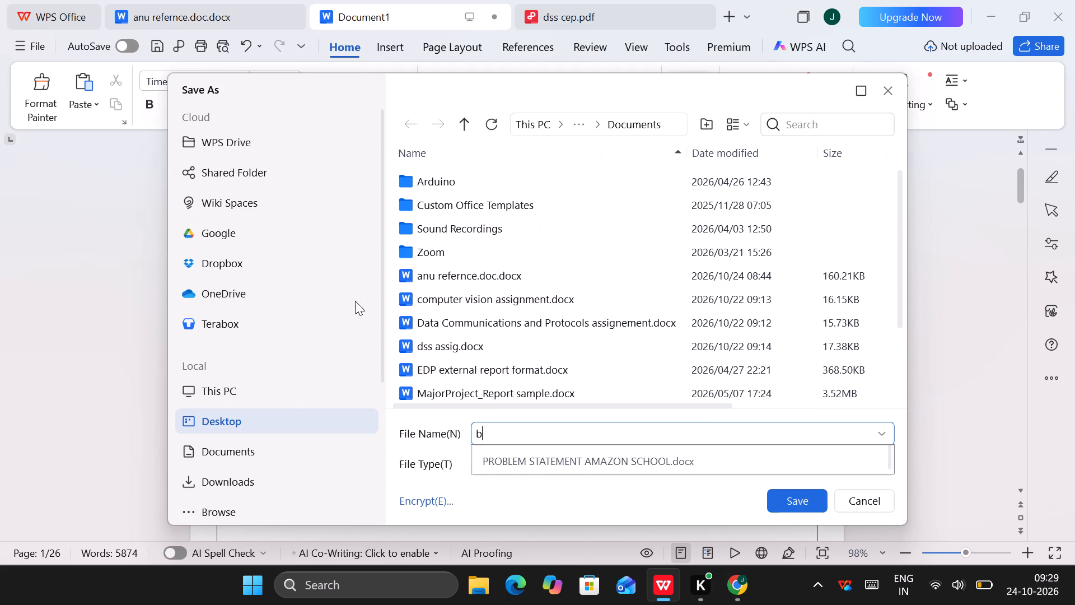
text(dm cep.pdf)
key(Return)
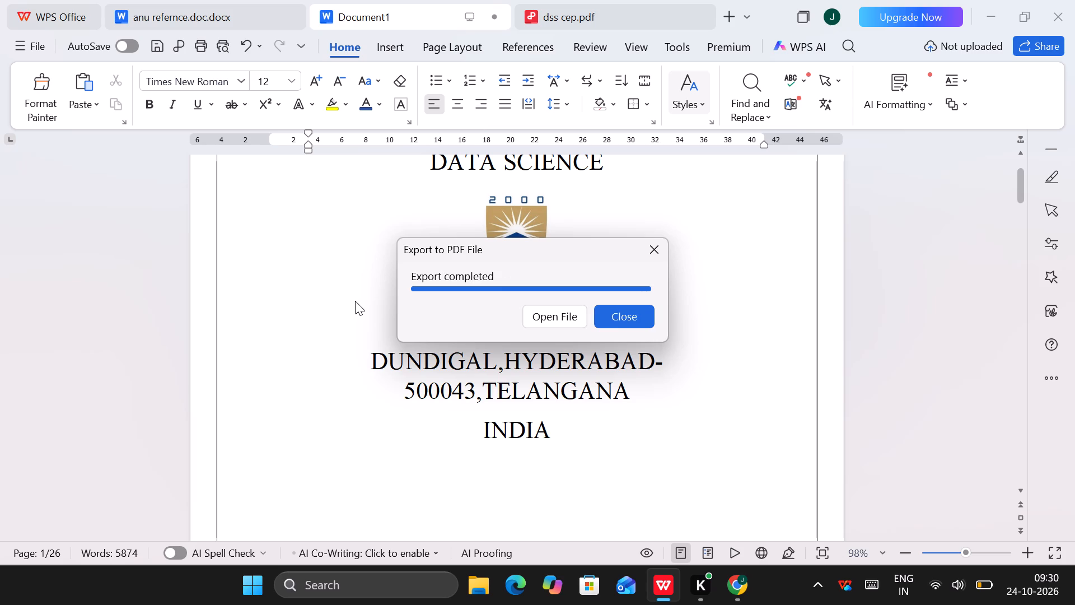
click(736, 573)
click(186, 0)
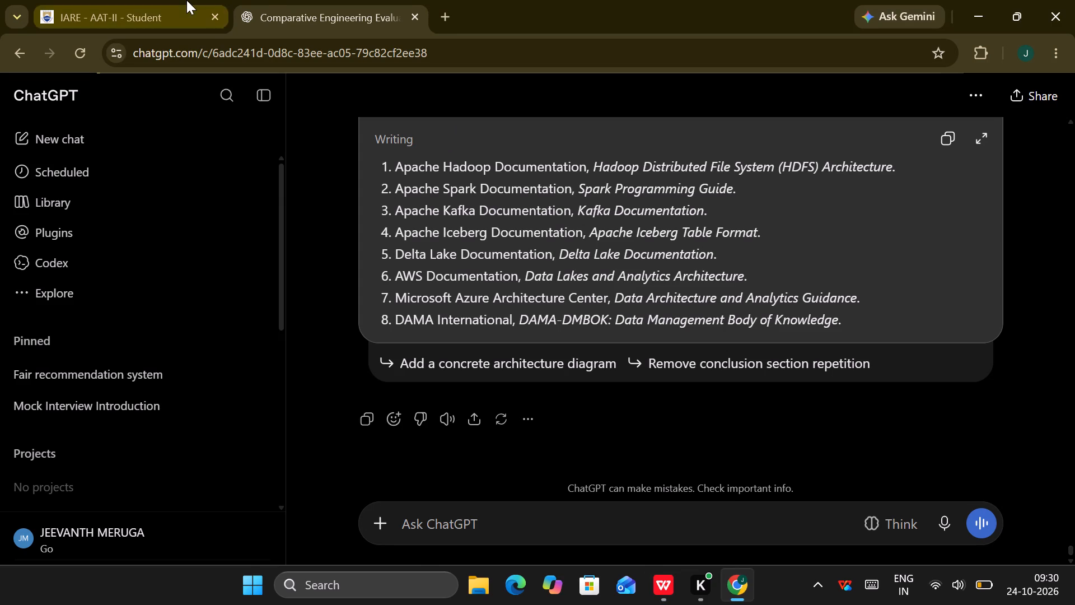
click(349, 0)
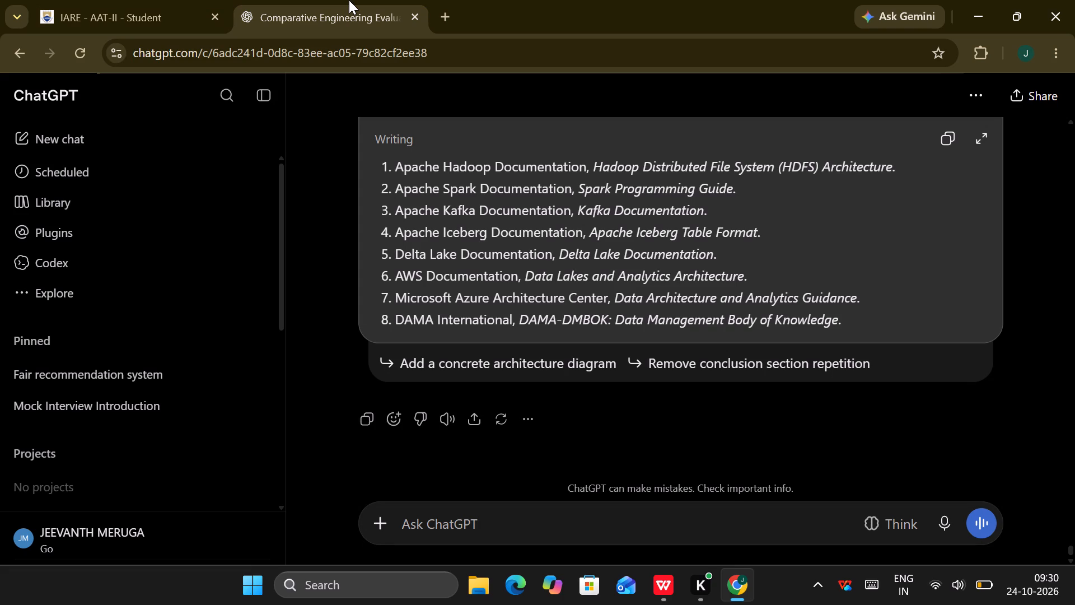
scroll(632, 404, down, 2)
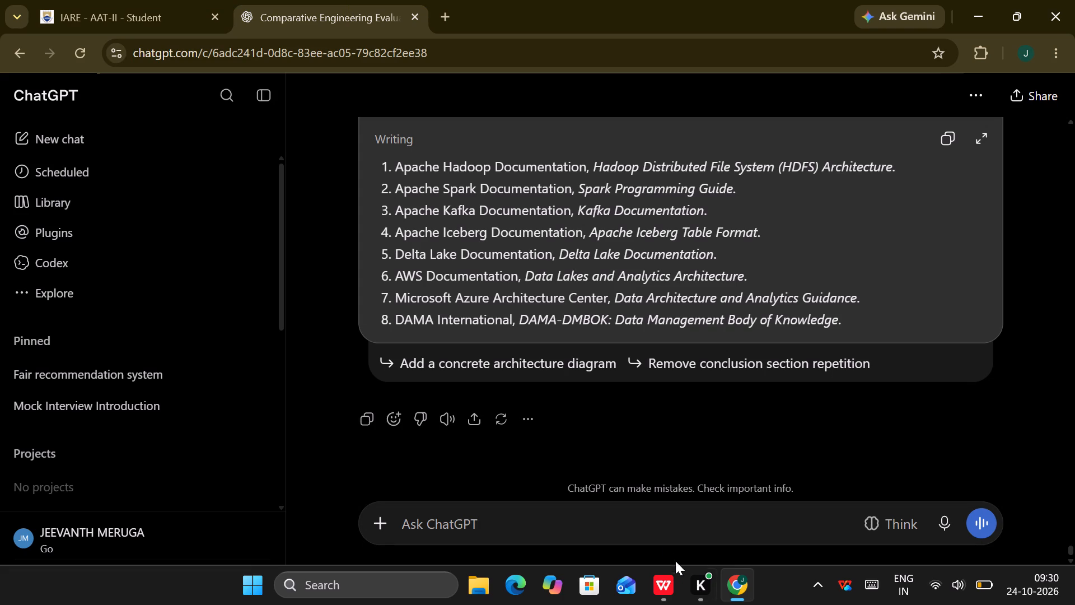